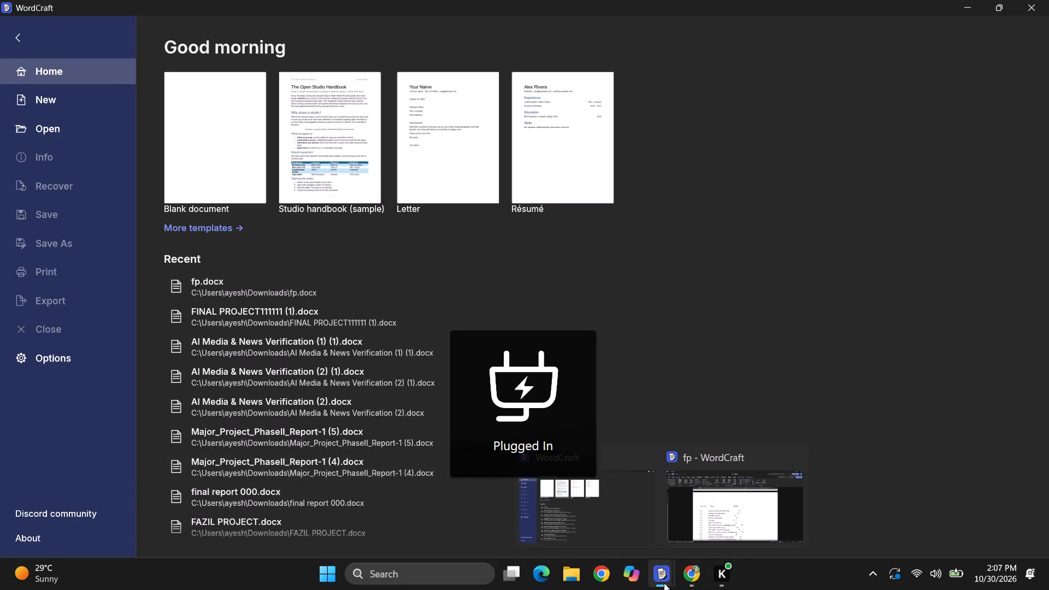
# Switch to the open fp document window.
pyautogui.click(688, 510)
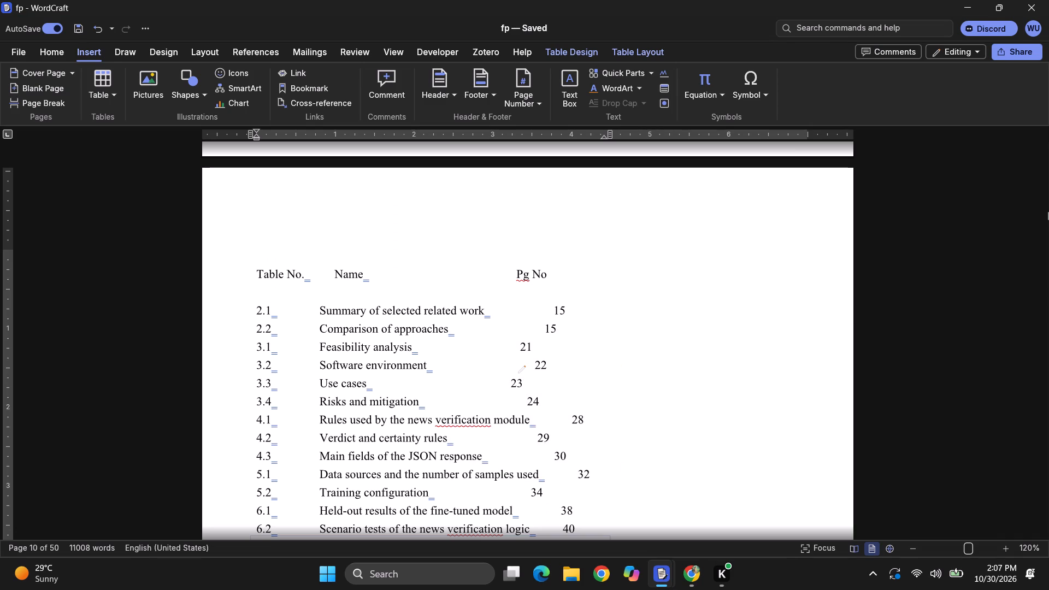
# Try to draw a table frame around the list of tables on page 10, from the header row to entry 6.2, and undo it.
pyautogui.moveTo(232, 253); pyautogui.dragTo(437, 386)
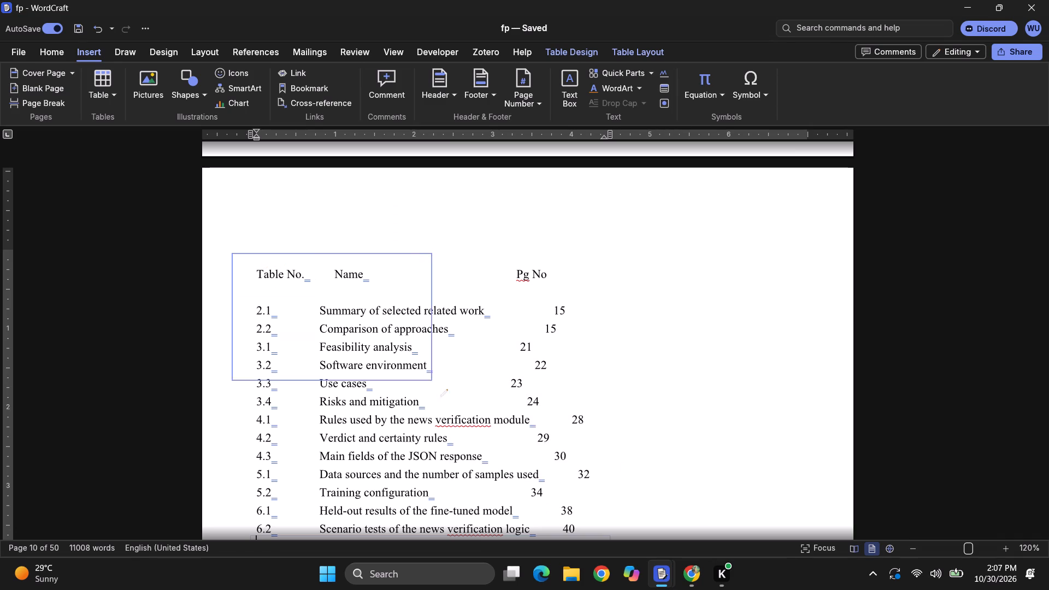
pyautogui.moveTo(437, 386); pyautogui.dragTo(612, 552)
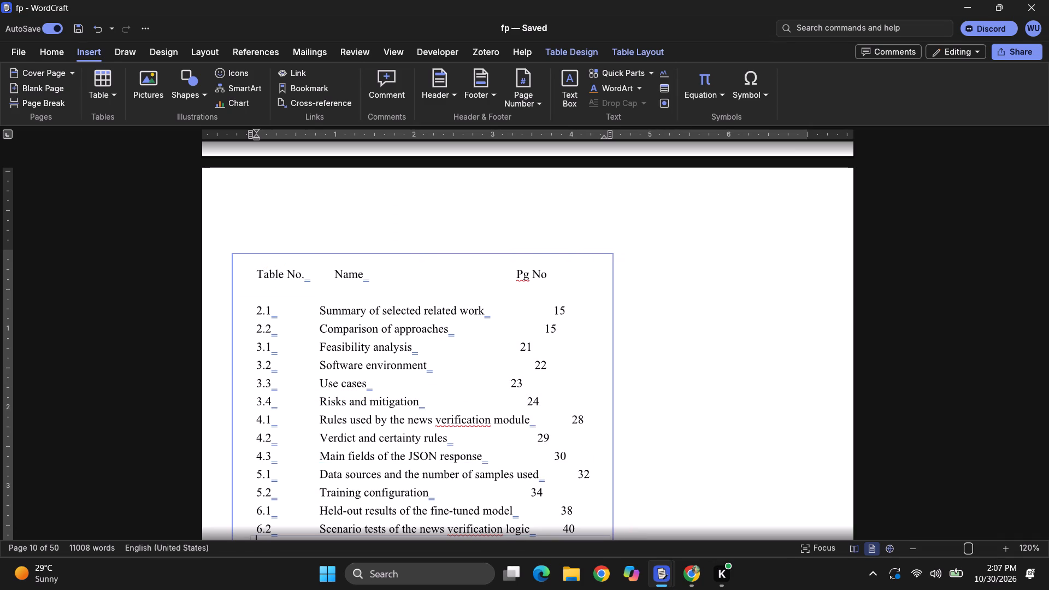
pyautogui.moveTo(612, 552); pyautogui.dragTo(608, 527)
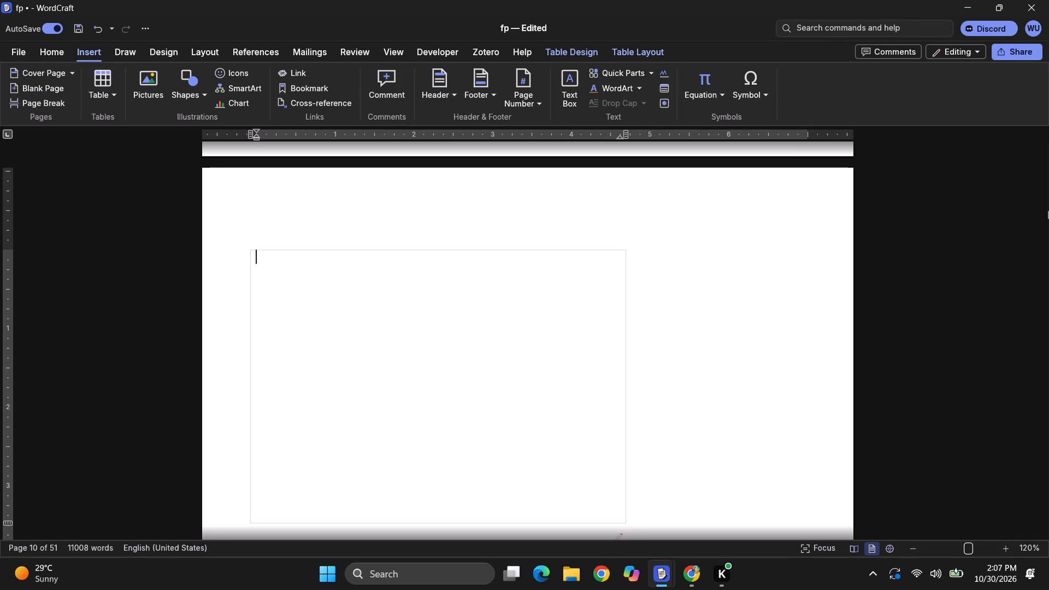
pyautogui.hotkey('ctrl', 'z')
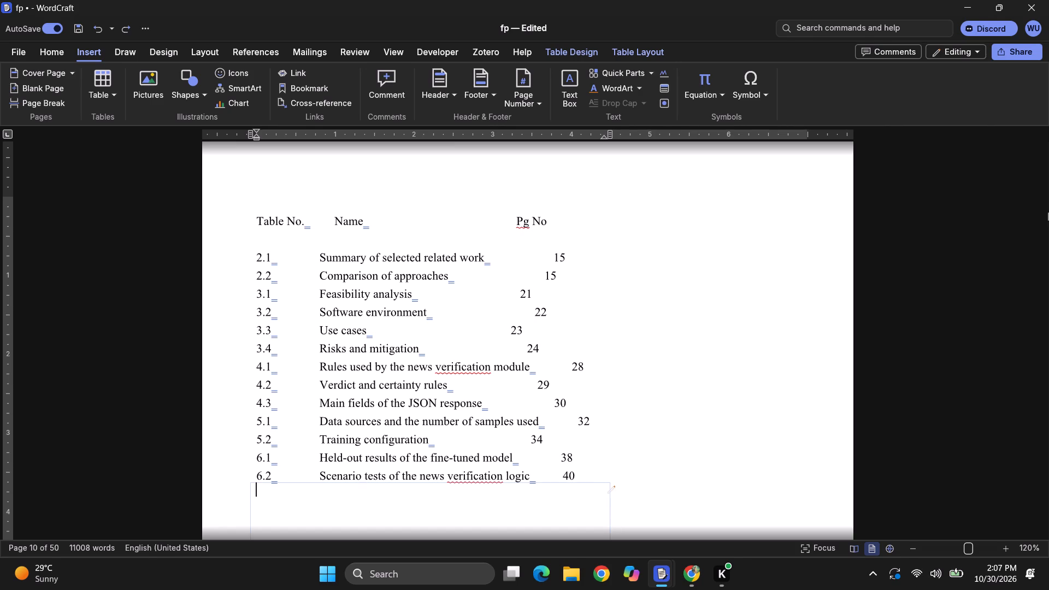
# Undo the empty drawn table below the list of tables on page 10.
pyautogui.scroll(-2, 616, 466)
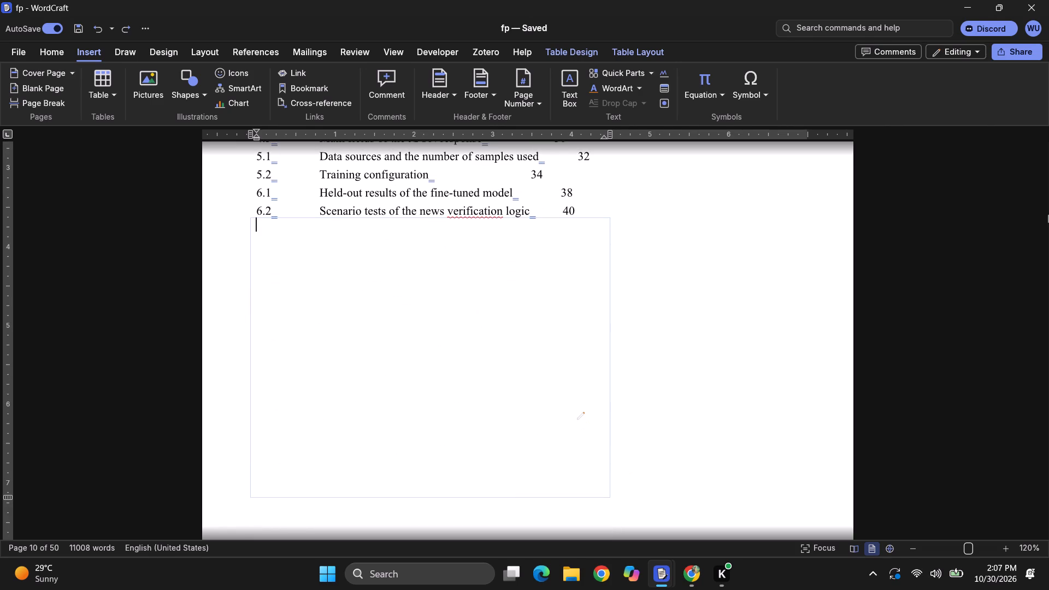
pyautogui.click(570, 405)
pyautogui.hotkey('ctrl', 'z')
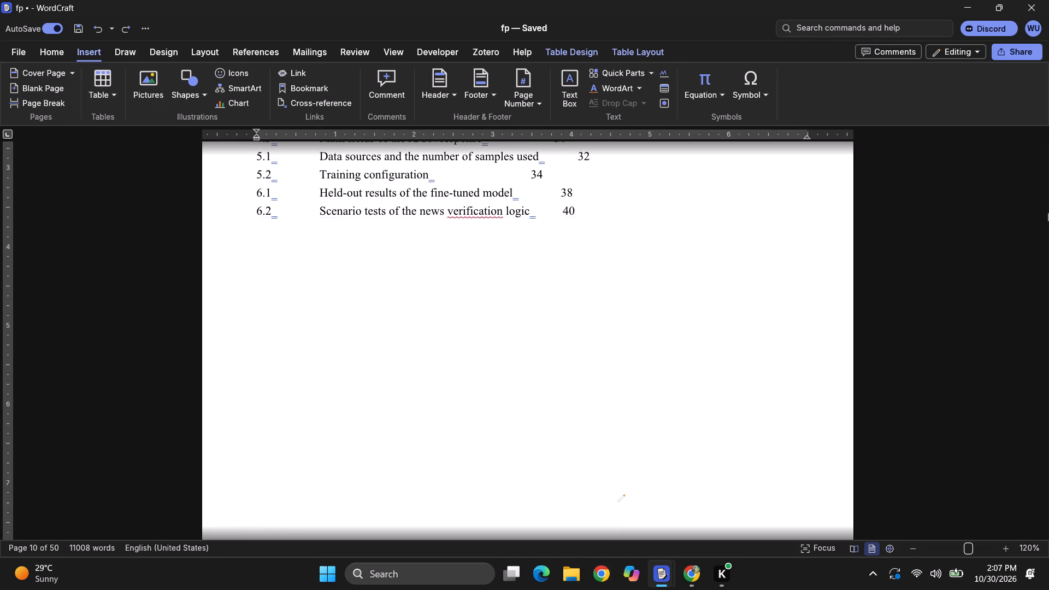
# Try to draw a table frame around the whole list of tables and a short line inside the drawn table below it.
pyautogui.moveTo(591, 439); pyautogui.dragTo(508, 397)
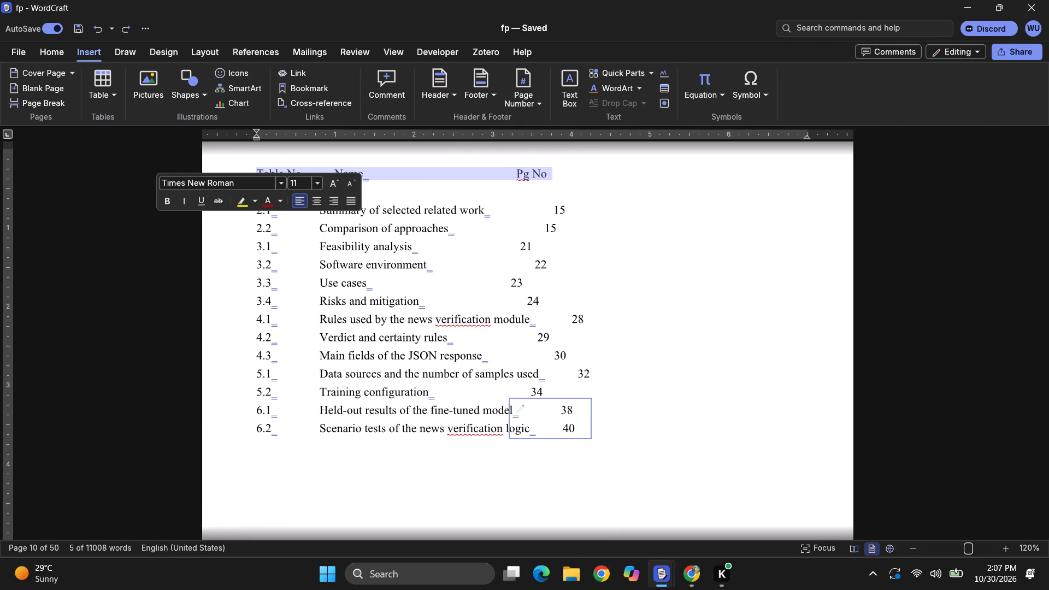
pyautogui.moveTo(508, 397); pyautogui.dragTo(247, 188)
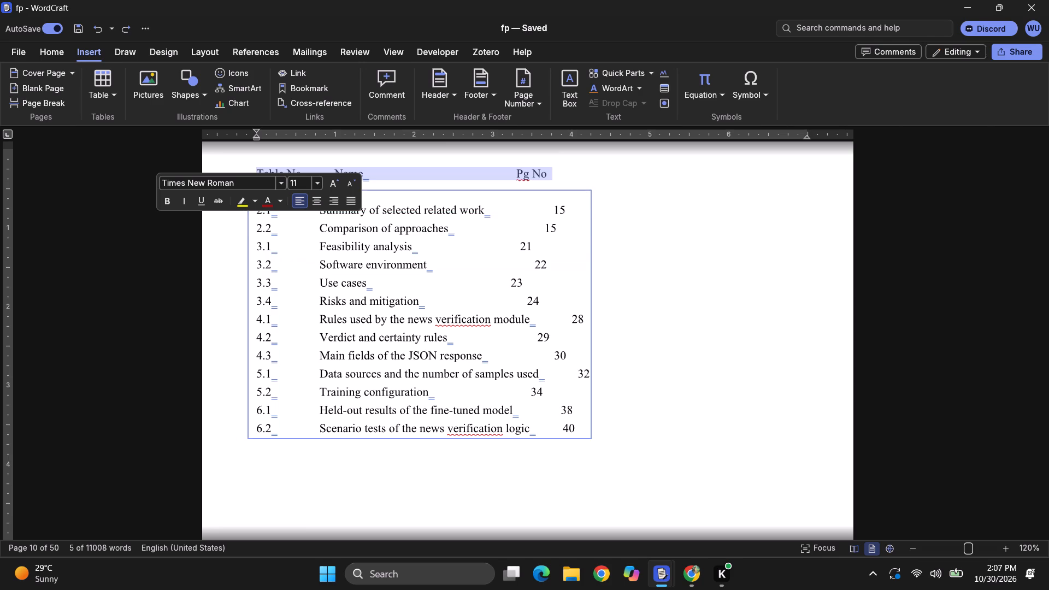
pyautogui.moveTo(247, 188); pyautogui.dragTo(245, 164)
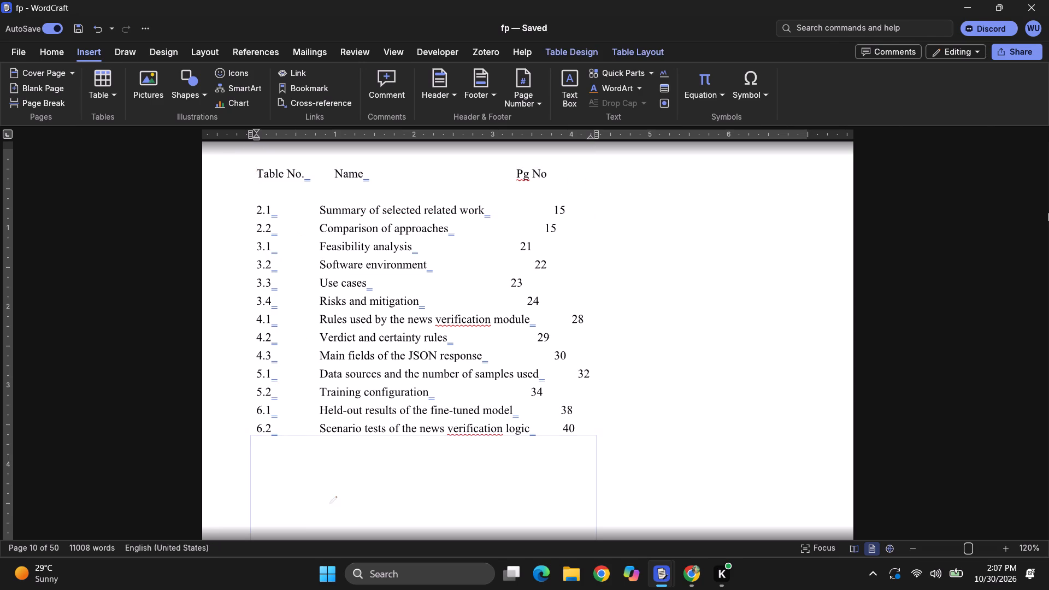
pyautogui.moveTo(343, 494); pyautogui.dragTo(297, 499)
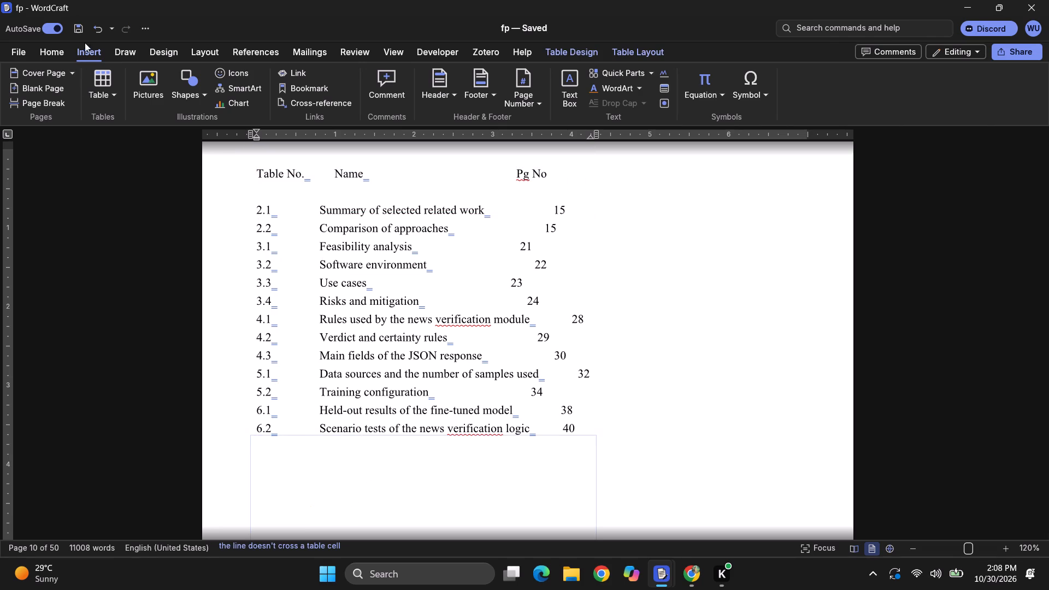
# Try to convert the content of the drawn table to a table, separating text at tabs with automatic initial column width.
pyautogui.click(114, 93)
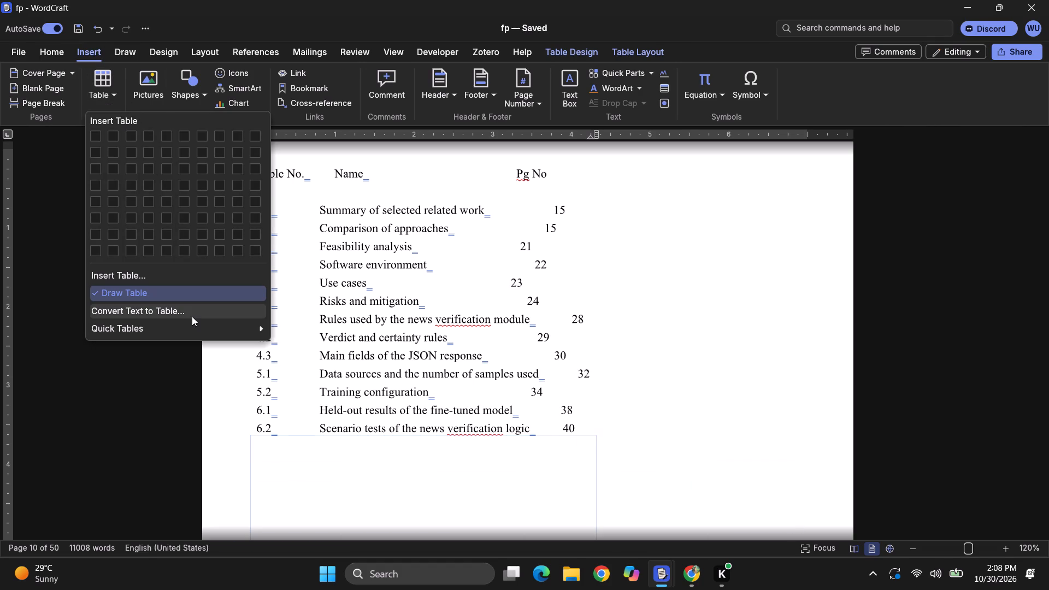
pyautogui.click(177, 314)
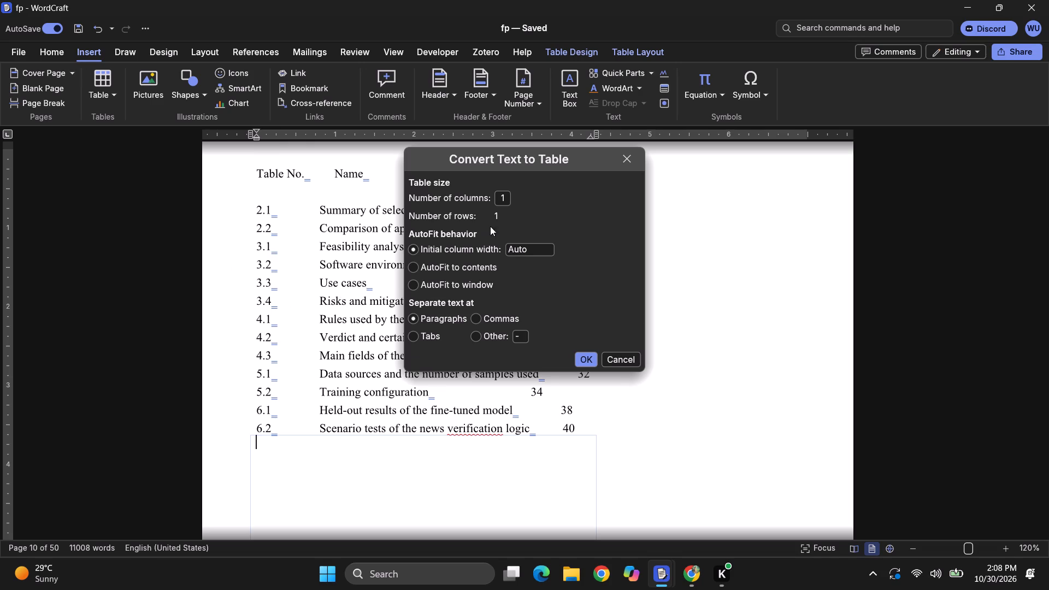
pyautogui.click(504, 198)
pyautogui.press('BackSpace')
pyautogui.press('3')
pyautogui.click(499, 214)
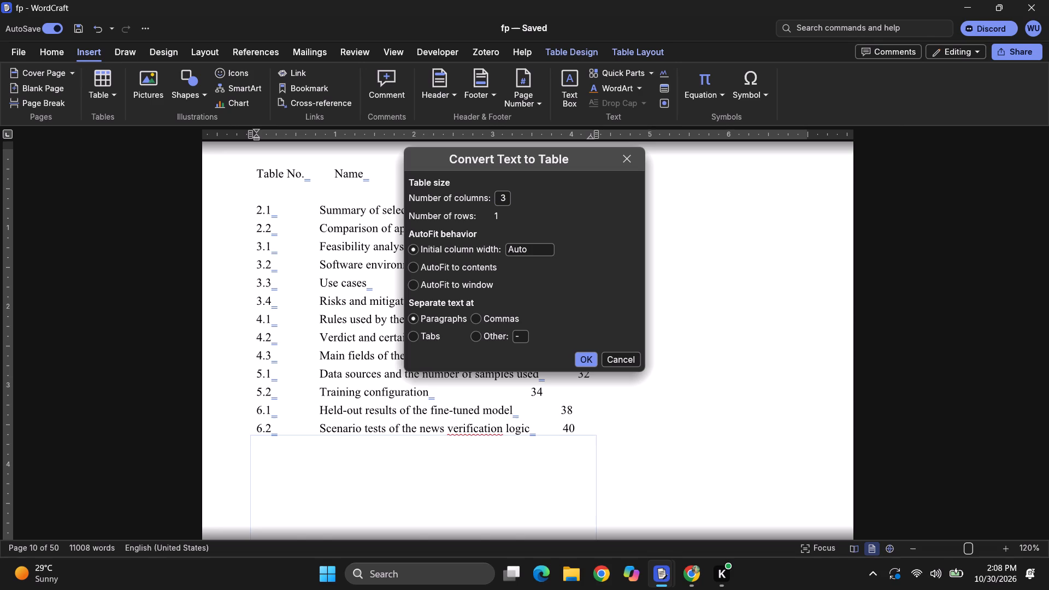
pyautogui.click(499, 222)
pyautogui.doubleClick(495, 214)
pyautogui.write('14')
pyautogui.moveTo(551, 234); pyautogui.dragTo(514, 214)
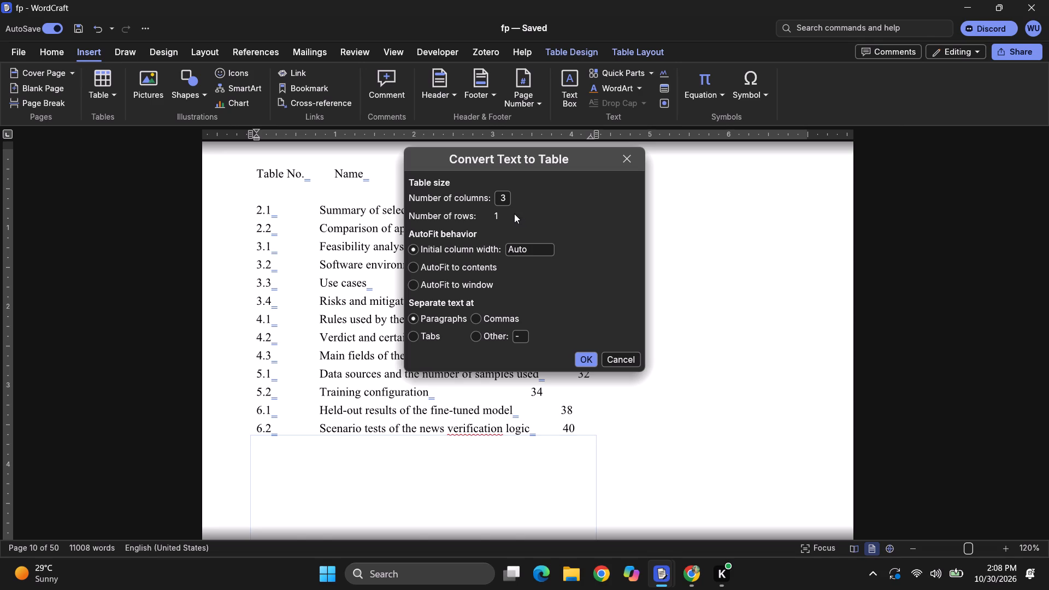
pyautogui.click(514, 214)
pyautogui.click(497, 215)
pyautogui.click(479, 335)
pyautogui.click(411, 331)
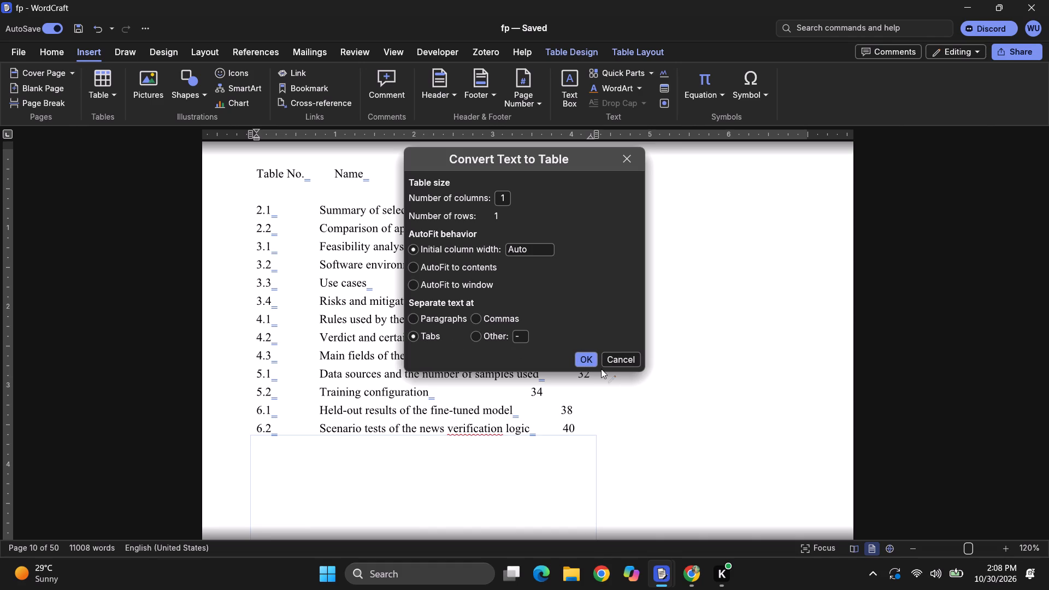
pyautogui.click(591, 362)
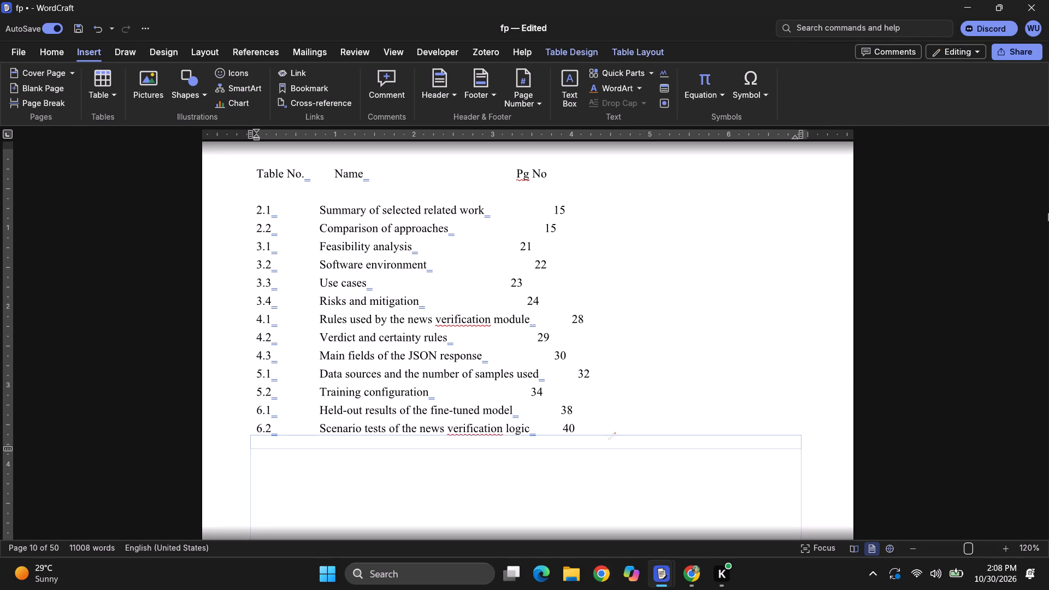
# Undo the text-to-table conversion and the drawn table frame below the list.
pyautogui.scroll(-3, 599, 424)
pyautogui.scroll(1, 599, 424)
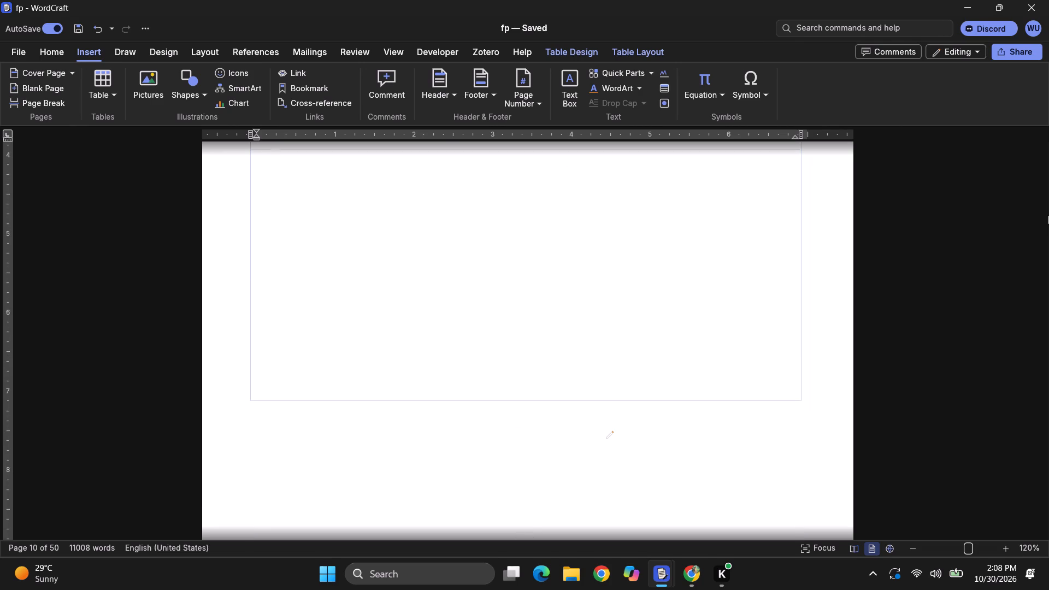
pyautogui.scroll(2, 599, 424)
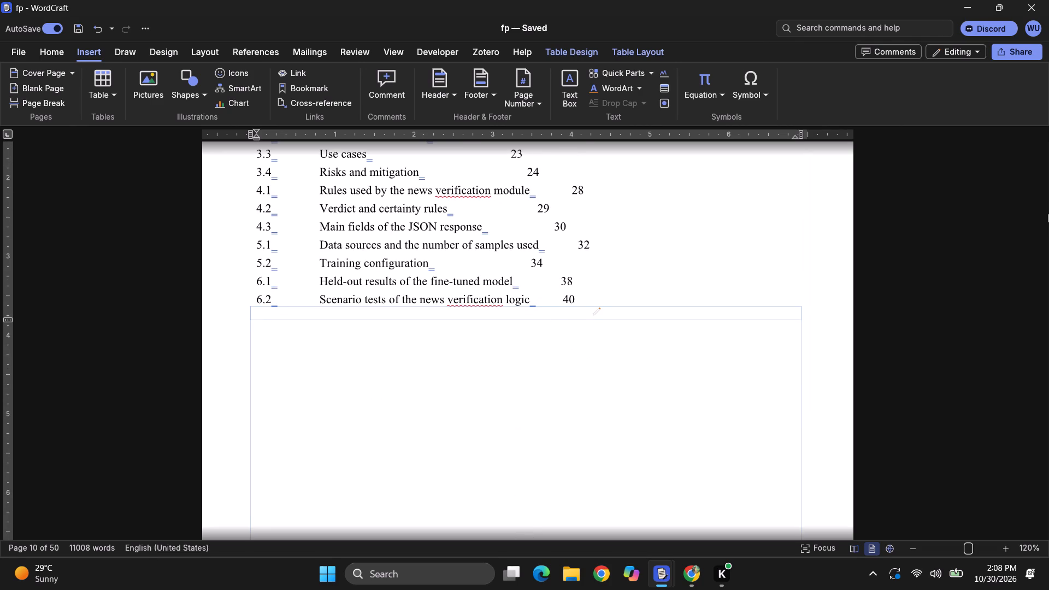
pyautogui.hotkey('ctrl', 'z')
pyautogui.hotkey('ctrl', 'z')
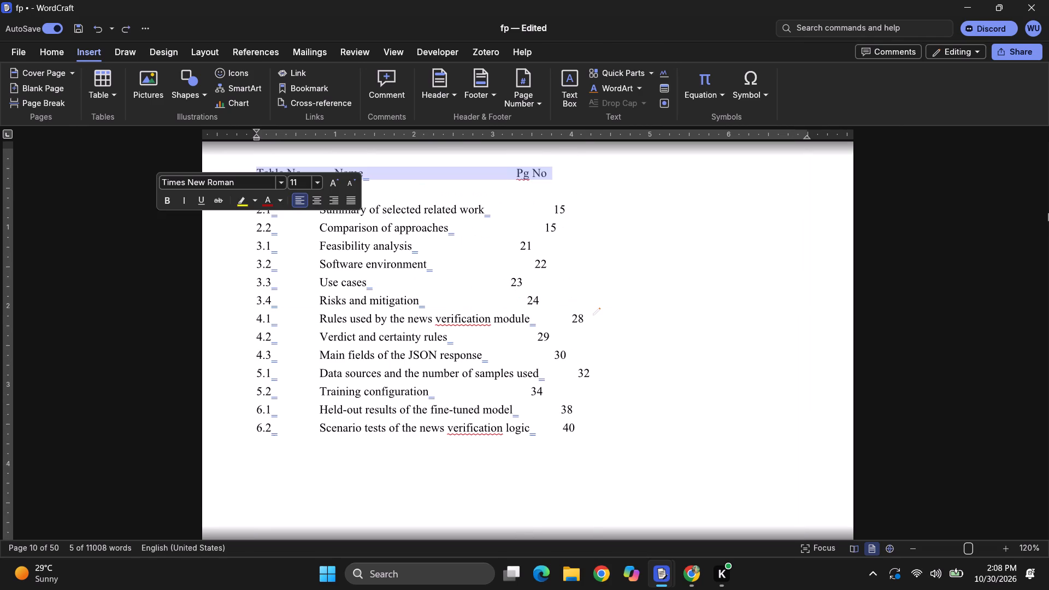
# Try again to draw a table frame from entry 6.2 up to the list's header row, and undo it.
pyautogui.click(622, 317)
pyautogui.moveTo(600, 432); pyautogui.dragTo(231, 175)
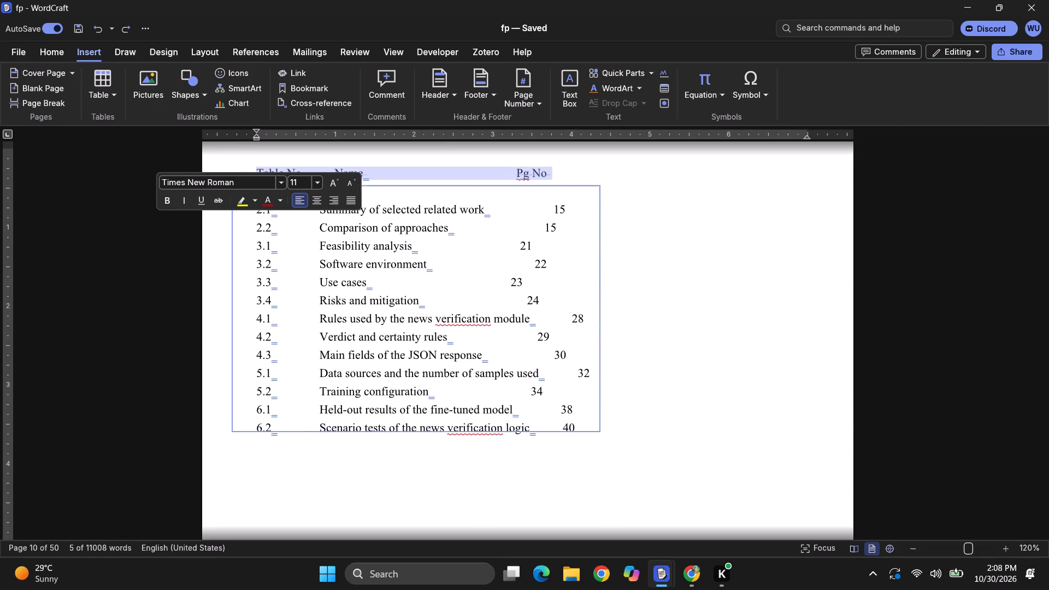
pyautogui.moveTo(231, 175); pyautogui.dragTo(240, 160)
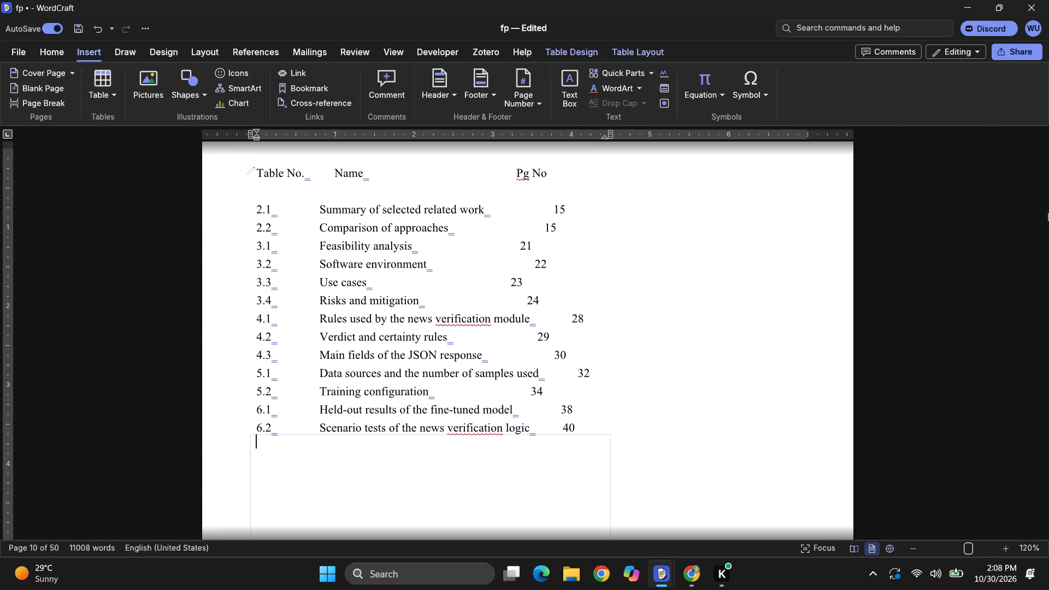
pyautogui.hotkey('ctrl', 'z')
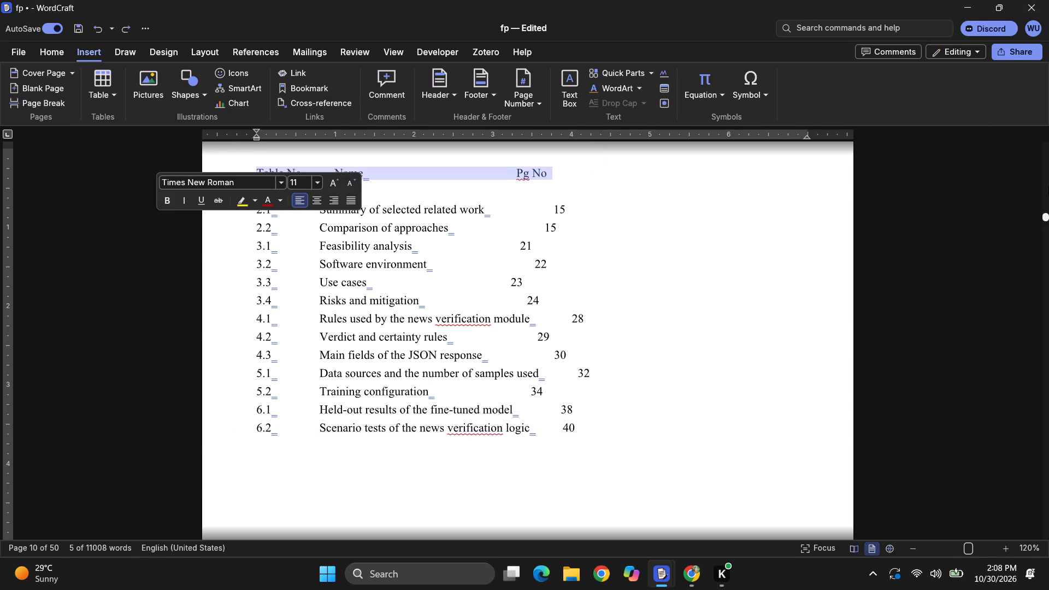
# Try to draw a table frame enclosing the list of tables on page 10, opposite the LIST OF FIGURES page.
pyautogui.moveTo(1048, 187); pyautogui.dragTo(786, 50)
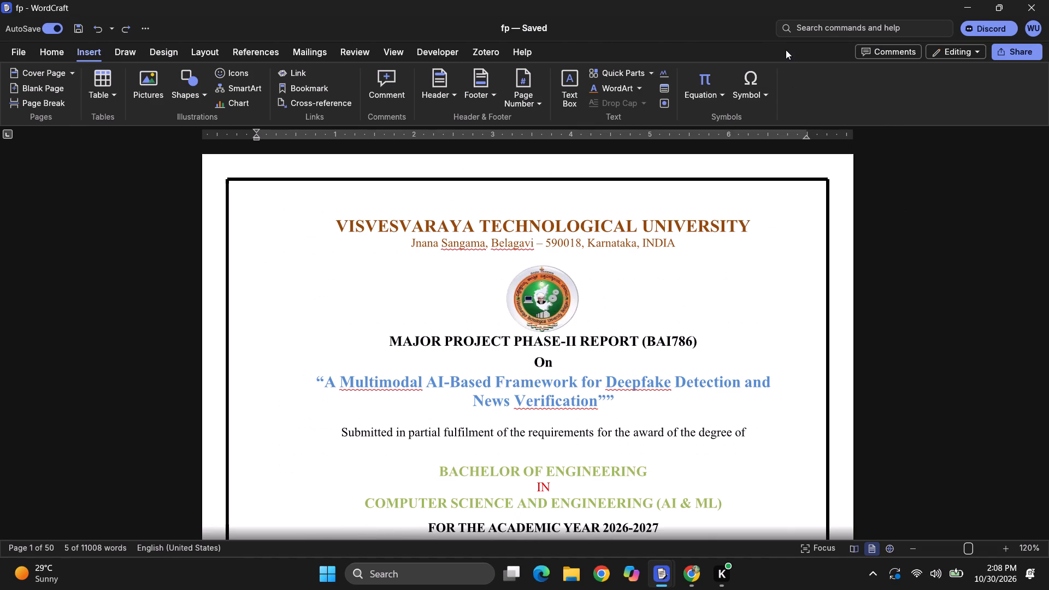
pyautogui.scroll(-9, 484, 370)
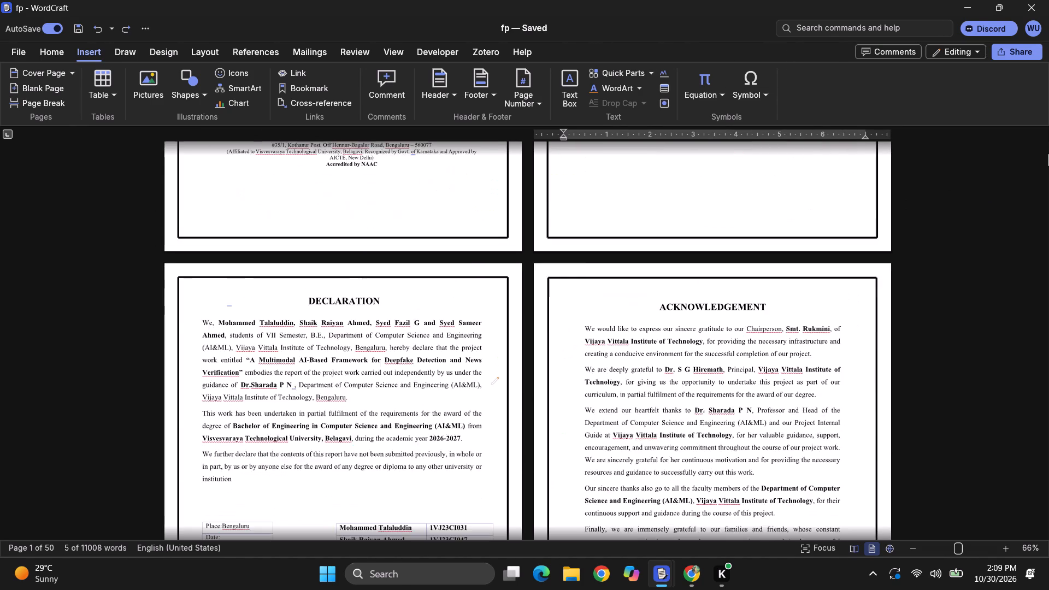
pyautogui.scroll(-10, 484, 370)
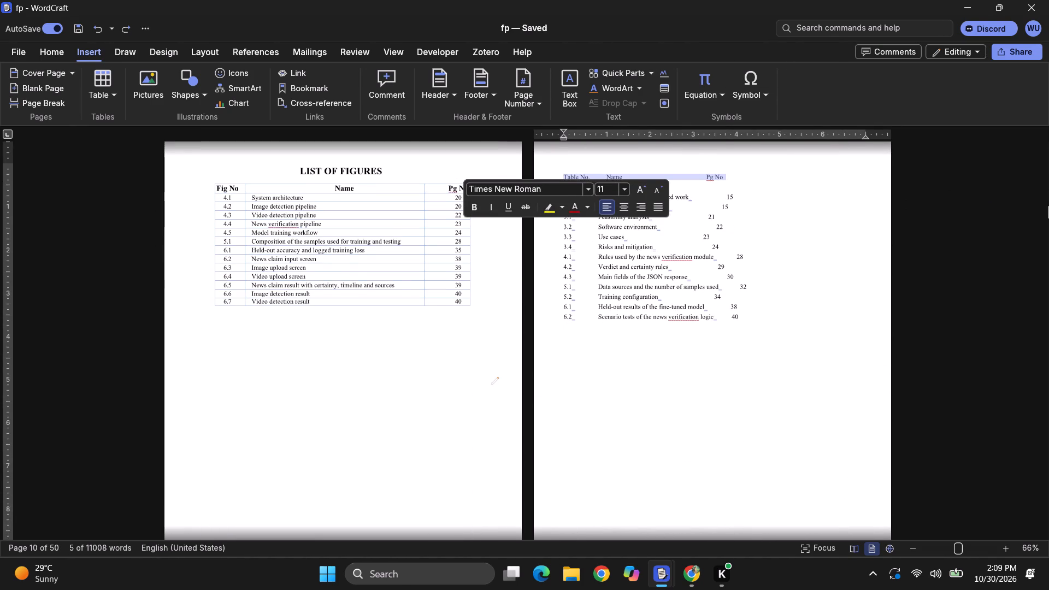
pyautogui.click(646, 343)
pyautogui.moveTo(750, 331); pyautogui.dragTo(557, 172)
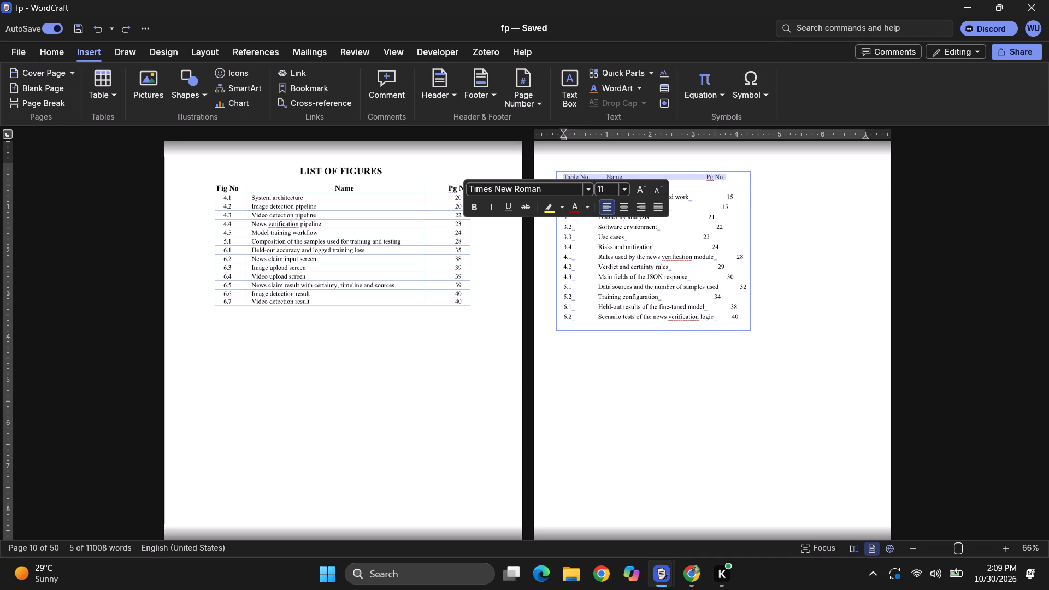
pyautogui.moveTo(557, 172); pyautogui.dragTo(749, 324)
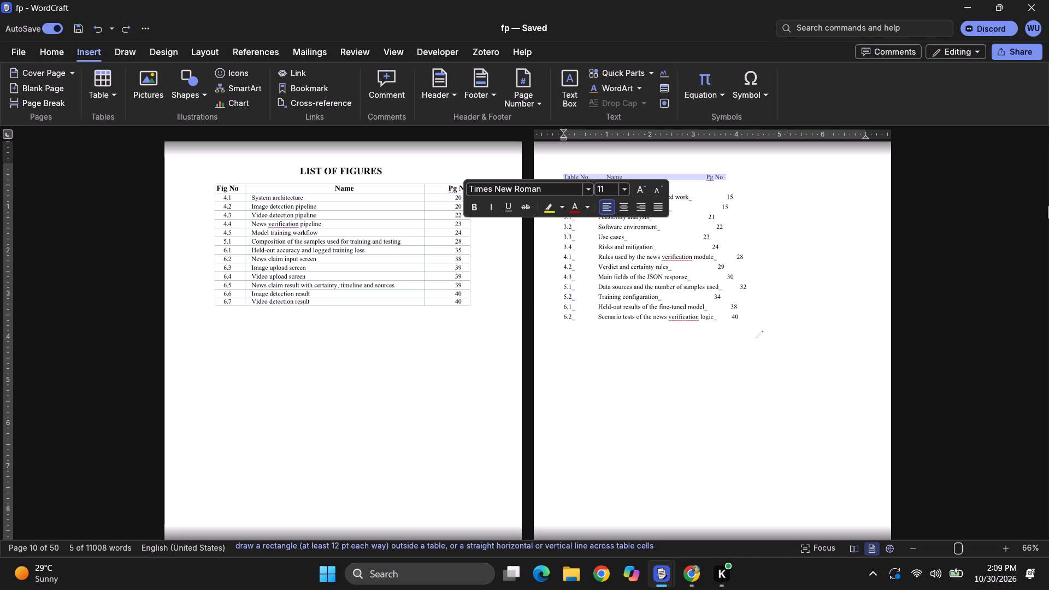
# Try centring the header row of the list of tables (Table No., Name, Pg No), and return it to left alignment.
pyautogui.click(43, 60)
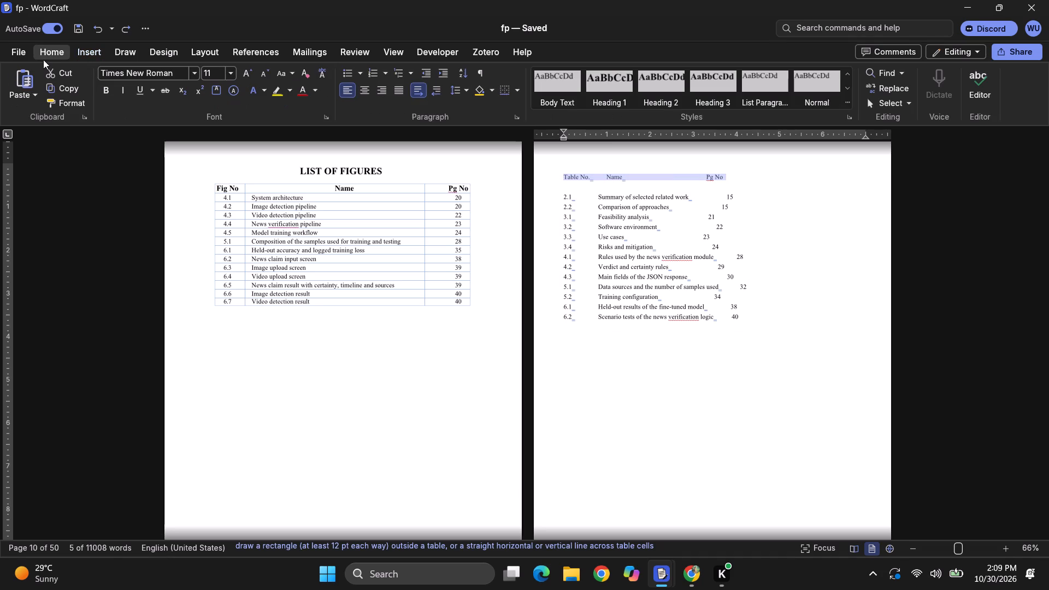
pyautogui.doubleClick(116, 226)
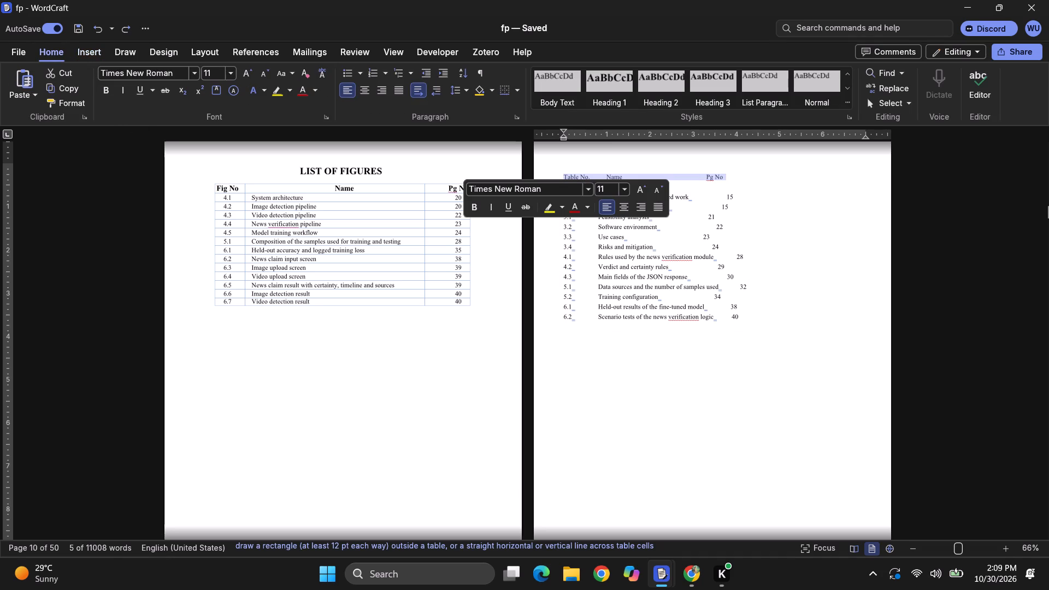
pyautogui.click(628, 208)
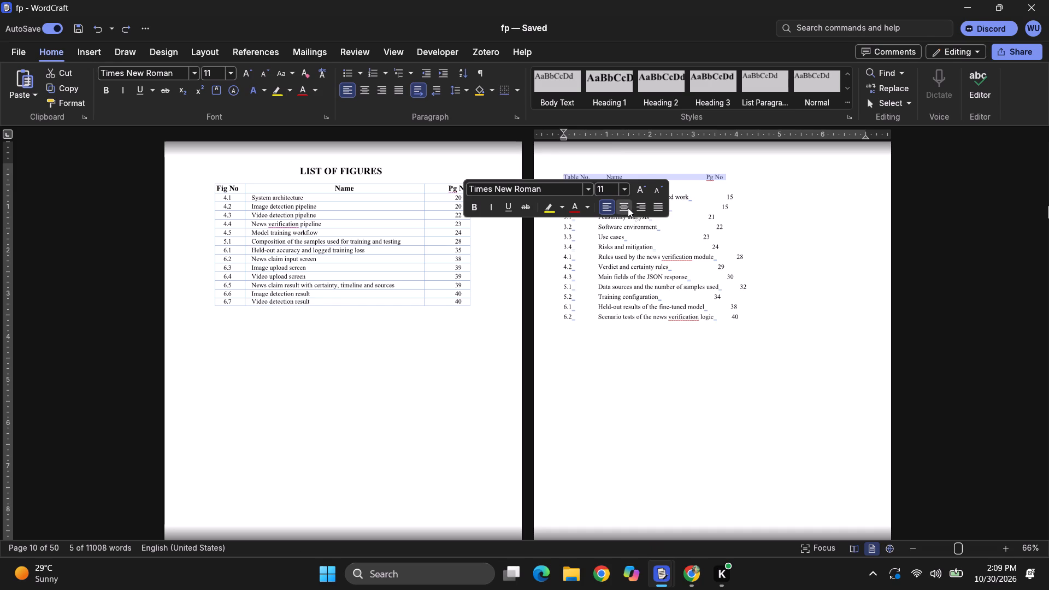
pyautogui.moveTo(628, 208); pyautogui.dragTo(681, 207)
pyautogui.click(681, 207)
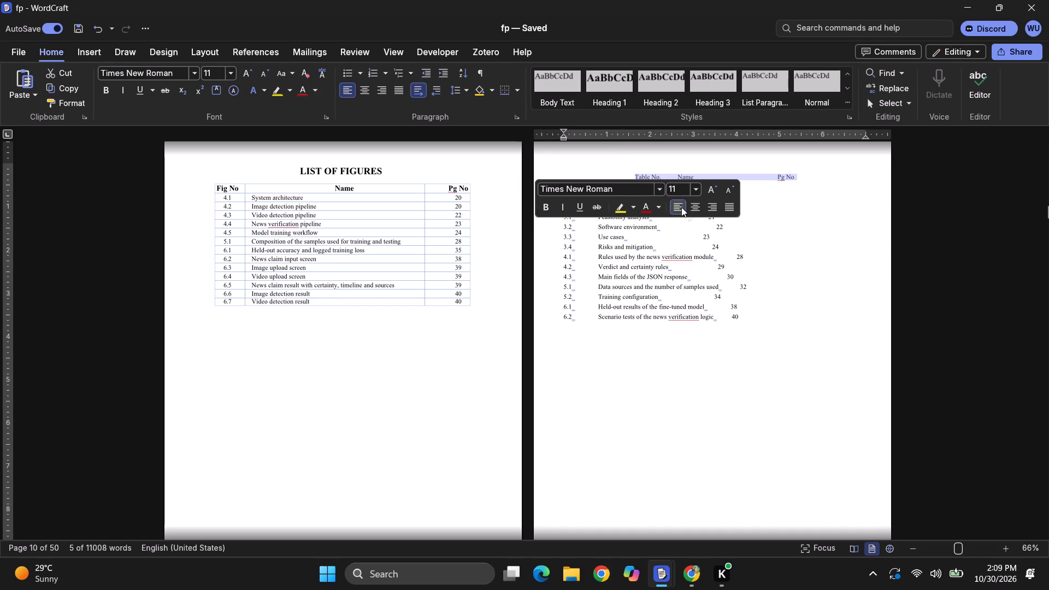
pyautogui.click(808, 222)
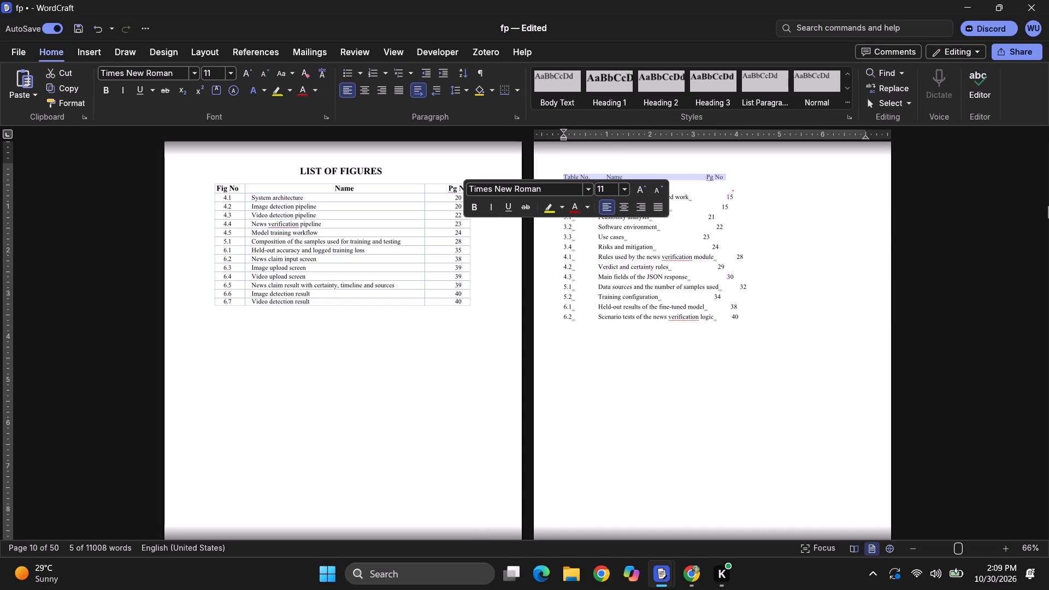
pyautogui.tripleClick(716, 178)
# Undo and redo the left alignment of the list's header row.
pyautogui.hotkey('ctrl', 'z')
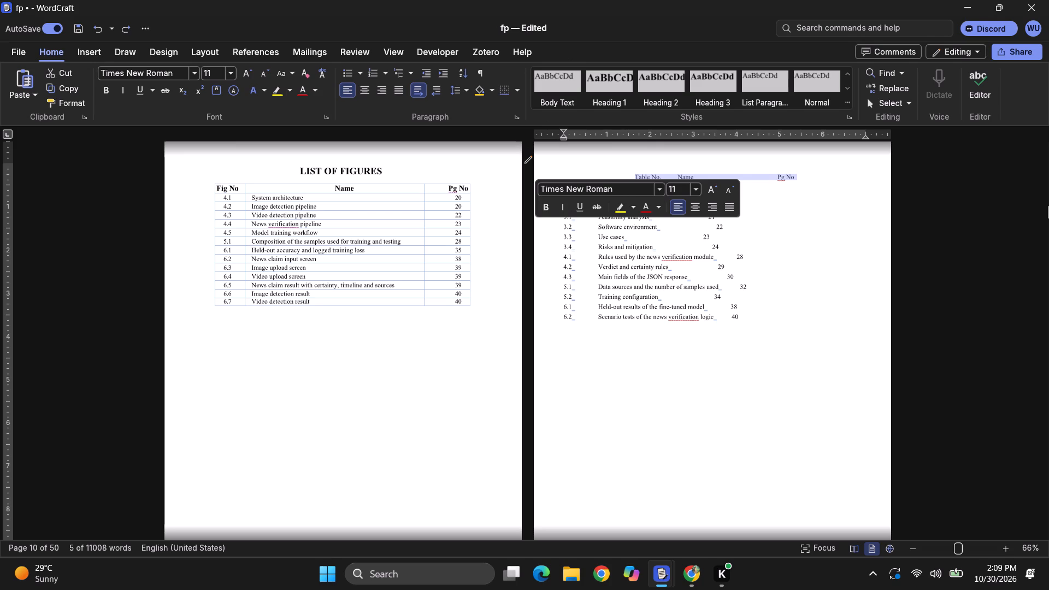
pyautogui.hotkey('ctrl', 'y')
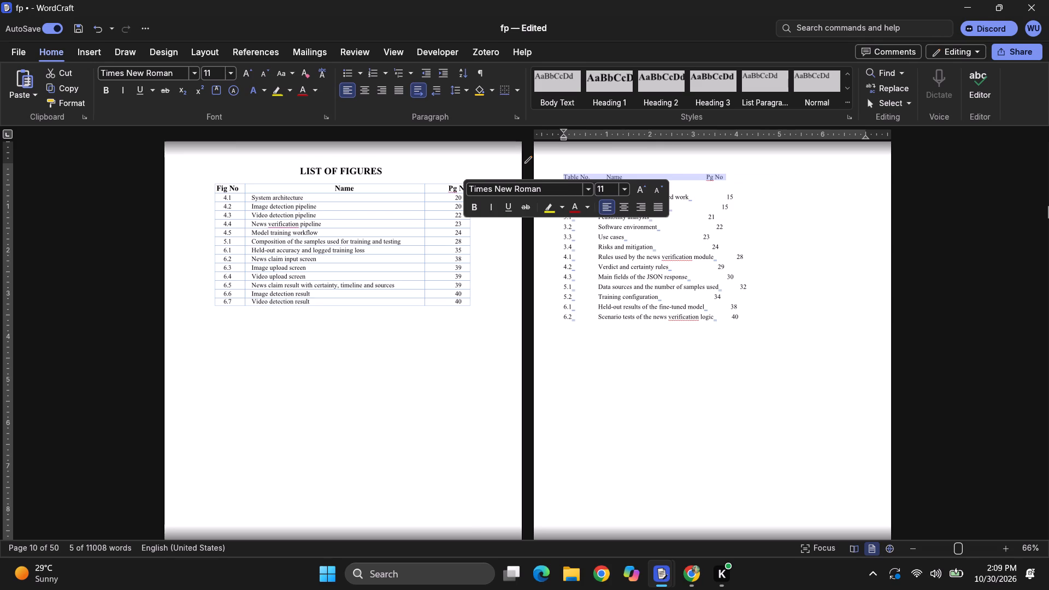
# Save the fp document and close its window.
pyautogui.hotkey('ctrl', 's')
pyautogui.hotkey('ctrl', 's')
pyautogui.click(1024, 1)
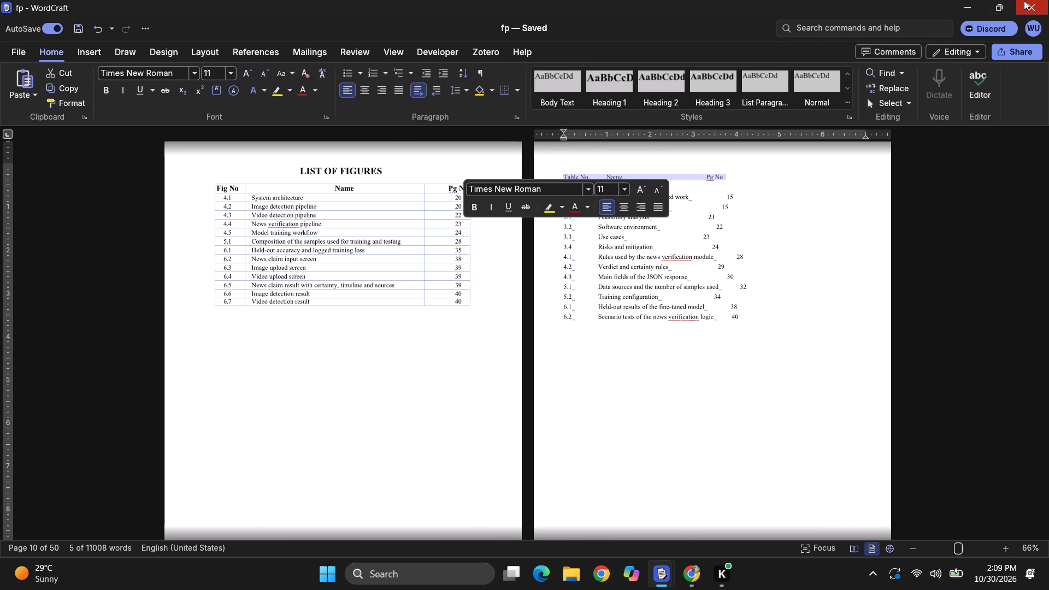
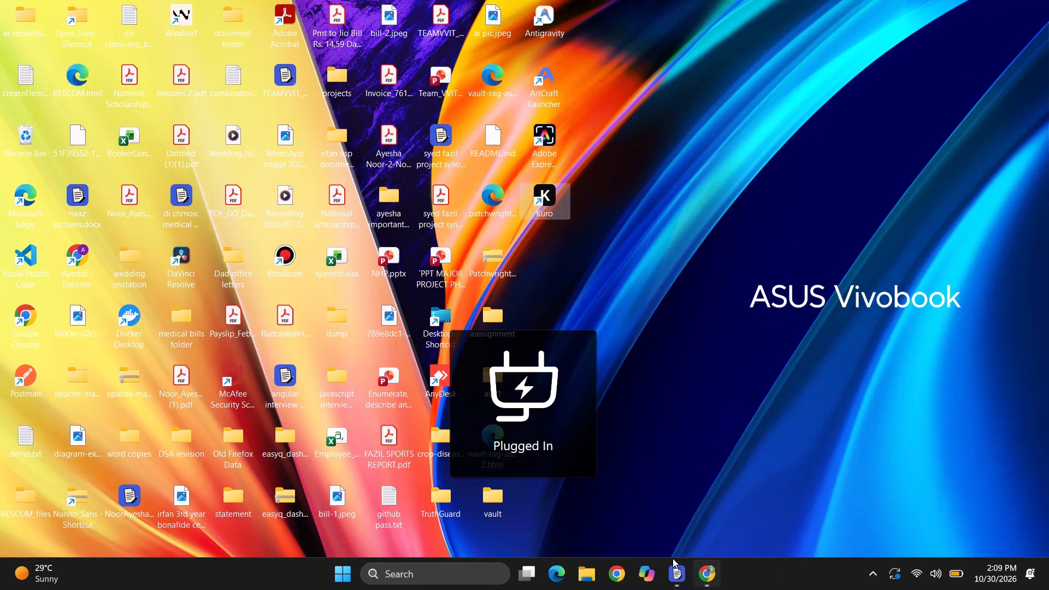
# Launch the Kuro application from its desktop shortcut.
pyautogui.doubleClick(558, 197)
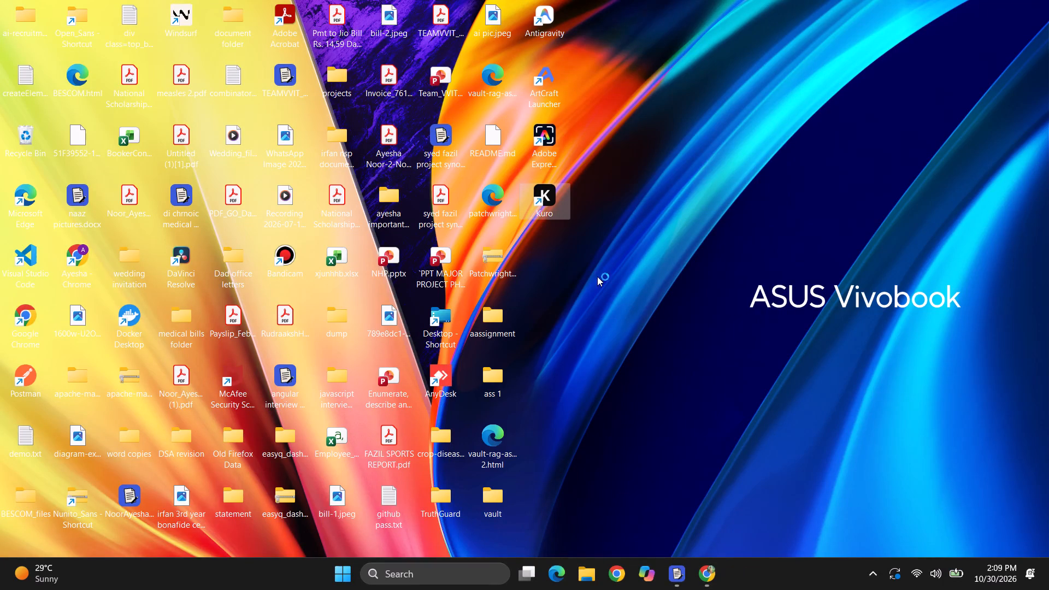
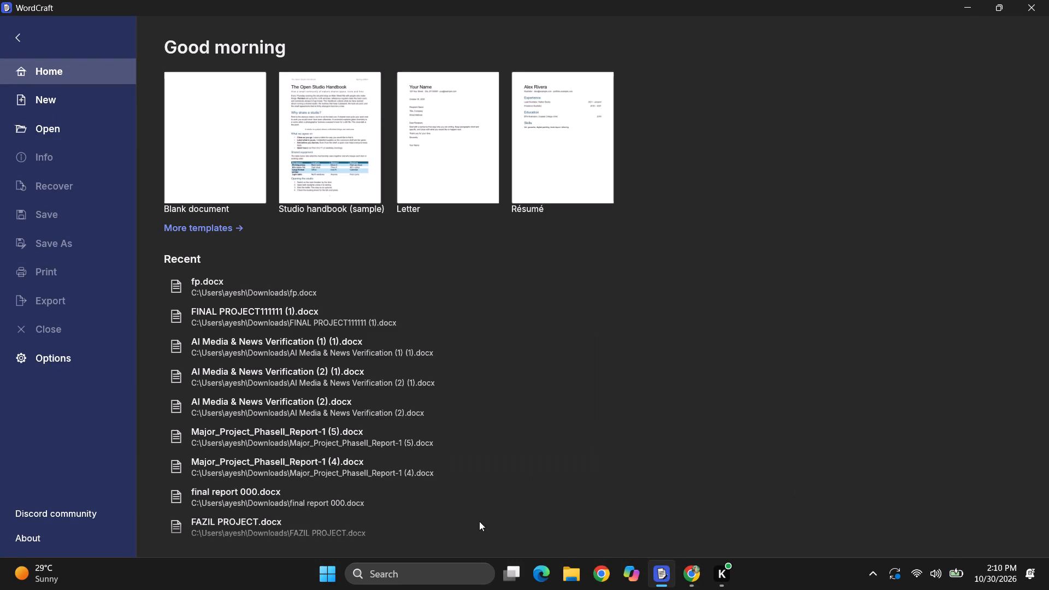
# Open the recent document fp.docx.
pyautogui.moveTo(733, 393); pyautogui.dragTo(653, 589)
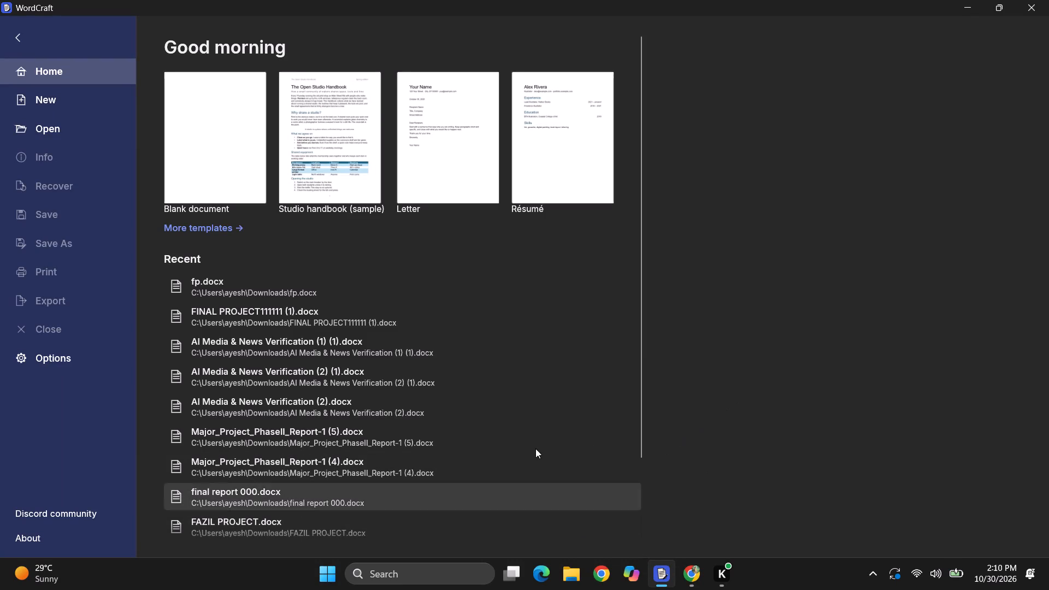
pyautogui.doubleClick(343, 300)
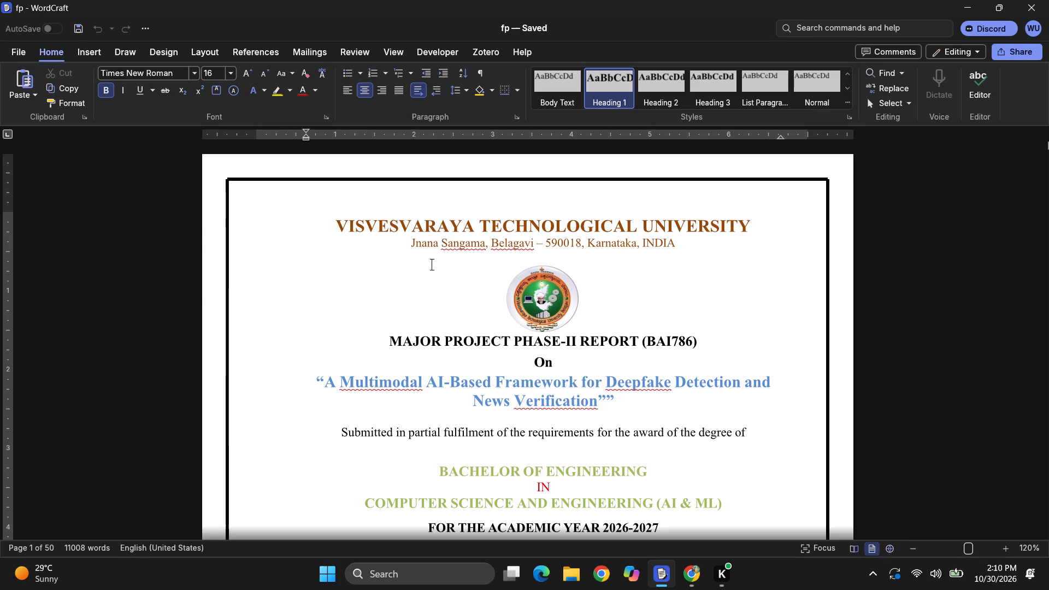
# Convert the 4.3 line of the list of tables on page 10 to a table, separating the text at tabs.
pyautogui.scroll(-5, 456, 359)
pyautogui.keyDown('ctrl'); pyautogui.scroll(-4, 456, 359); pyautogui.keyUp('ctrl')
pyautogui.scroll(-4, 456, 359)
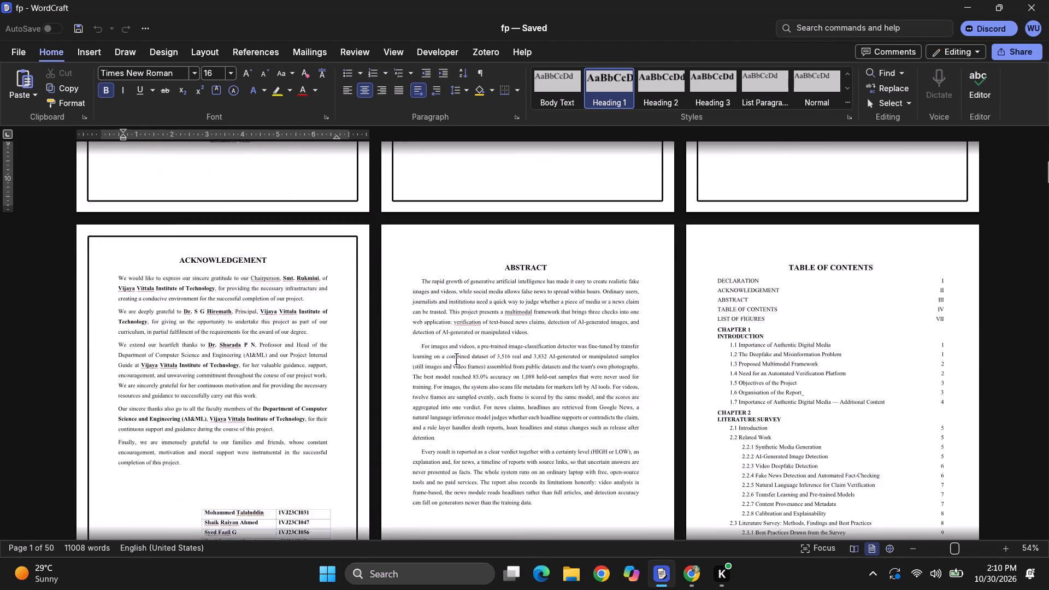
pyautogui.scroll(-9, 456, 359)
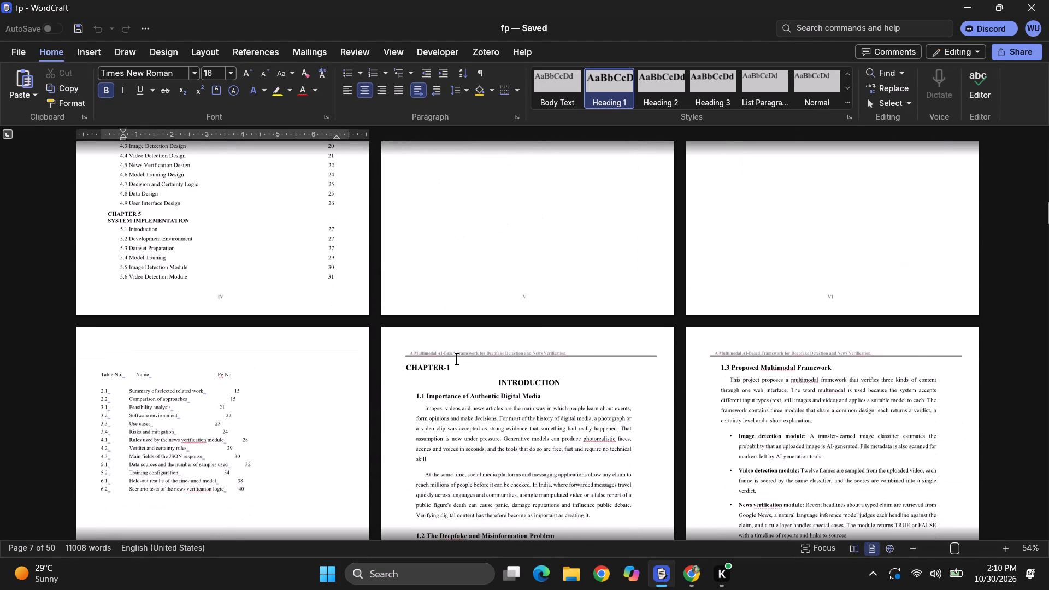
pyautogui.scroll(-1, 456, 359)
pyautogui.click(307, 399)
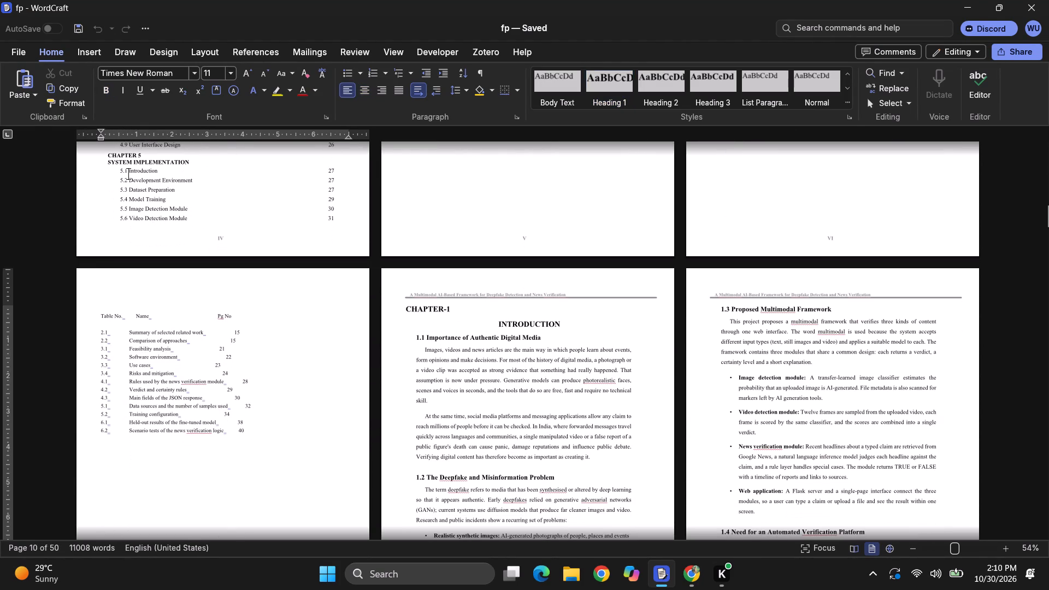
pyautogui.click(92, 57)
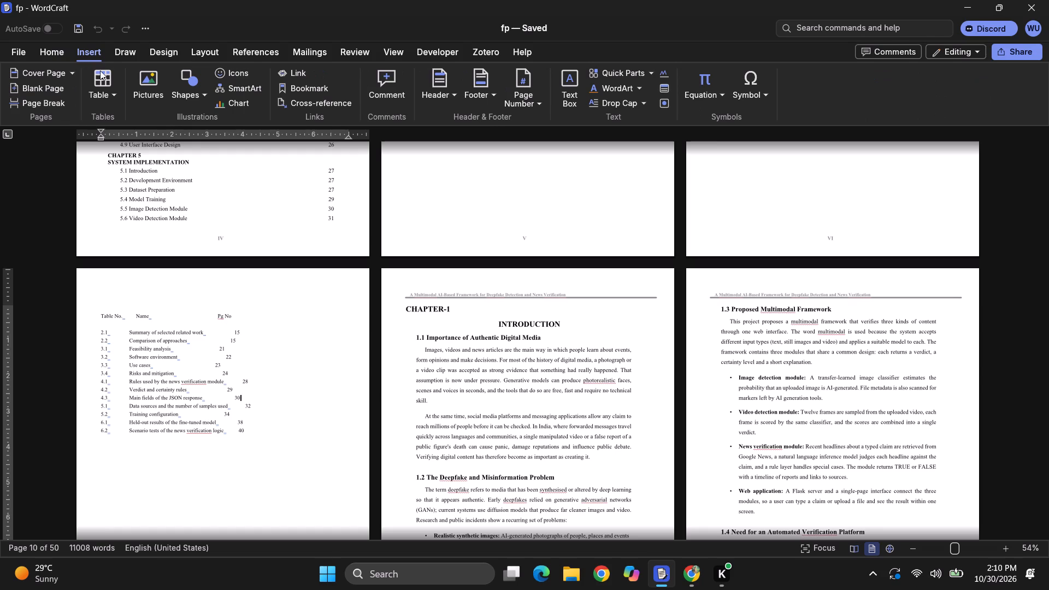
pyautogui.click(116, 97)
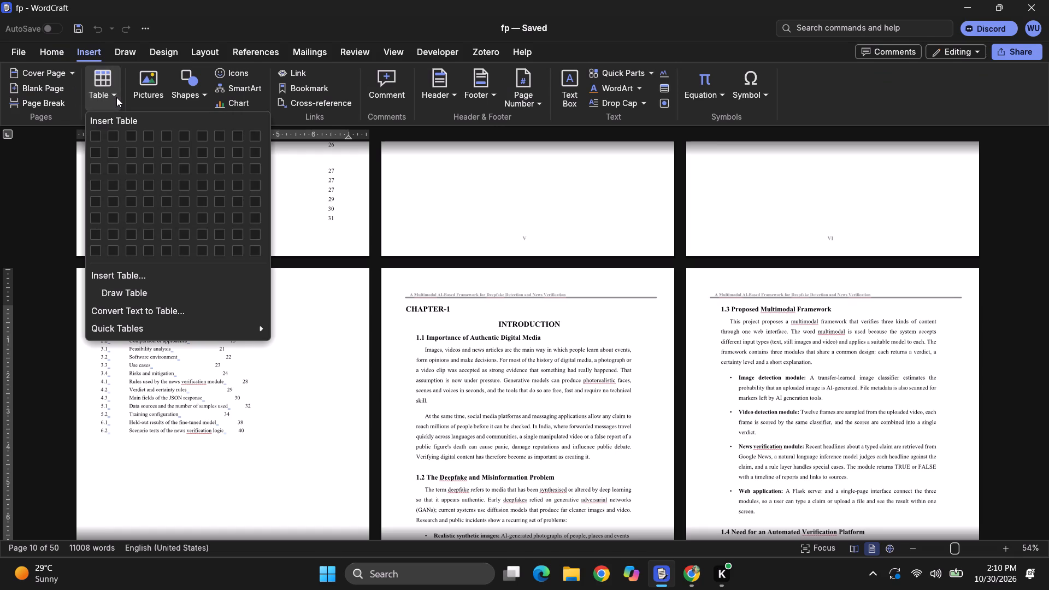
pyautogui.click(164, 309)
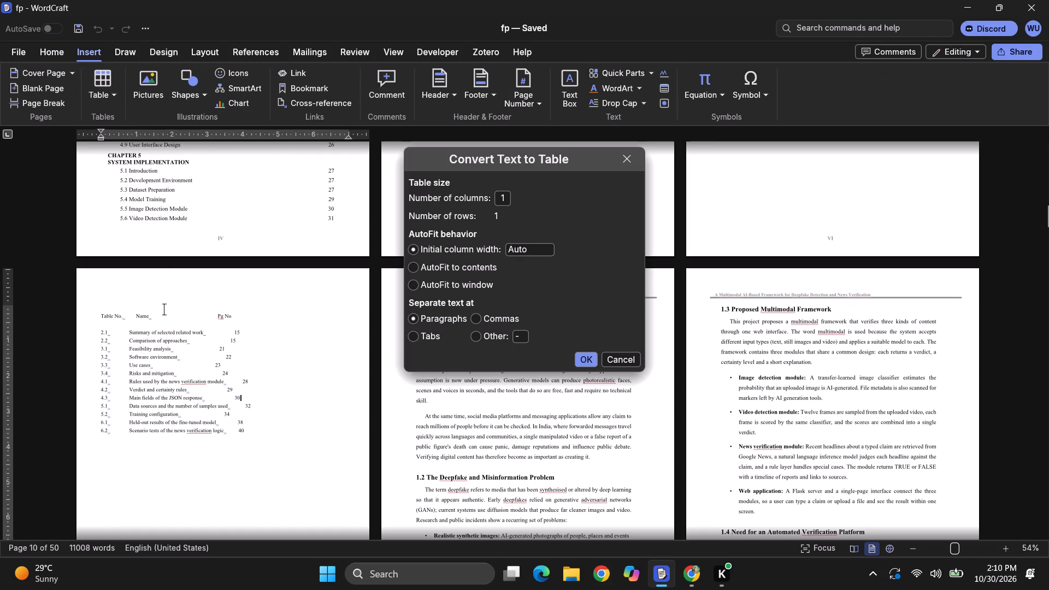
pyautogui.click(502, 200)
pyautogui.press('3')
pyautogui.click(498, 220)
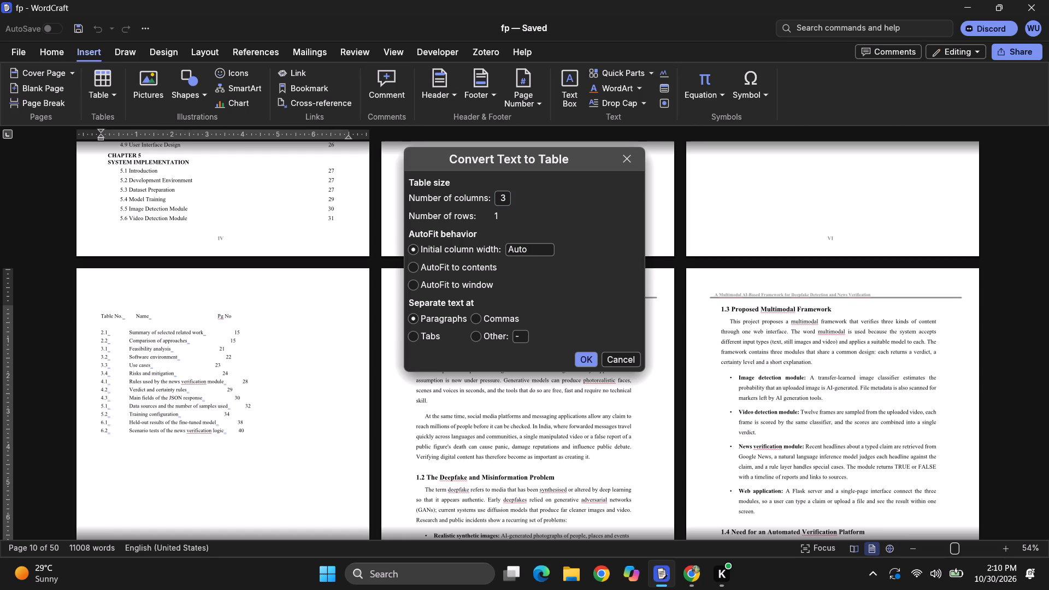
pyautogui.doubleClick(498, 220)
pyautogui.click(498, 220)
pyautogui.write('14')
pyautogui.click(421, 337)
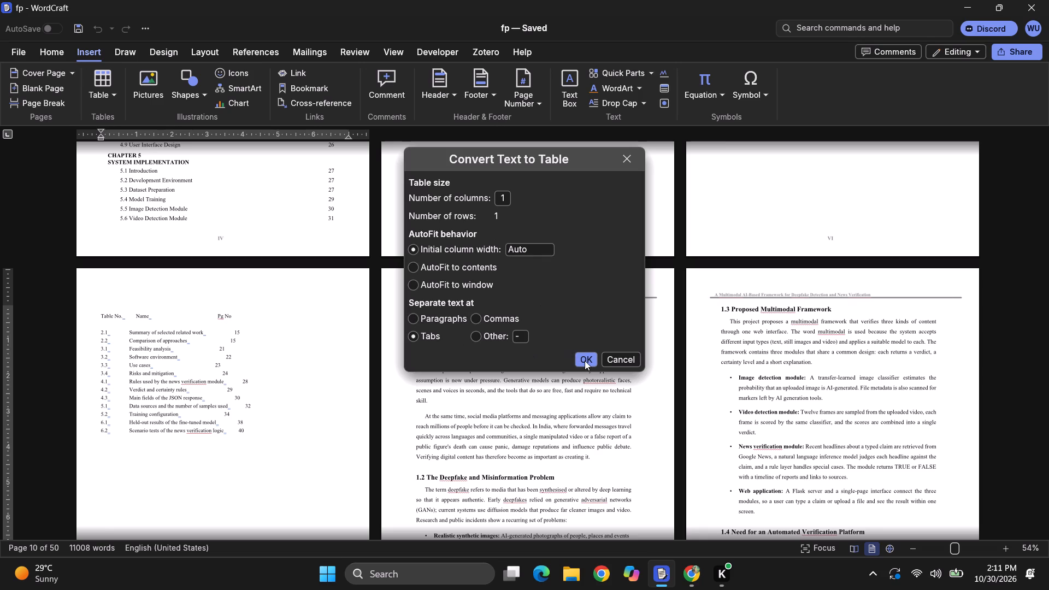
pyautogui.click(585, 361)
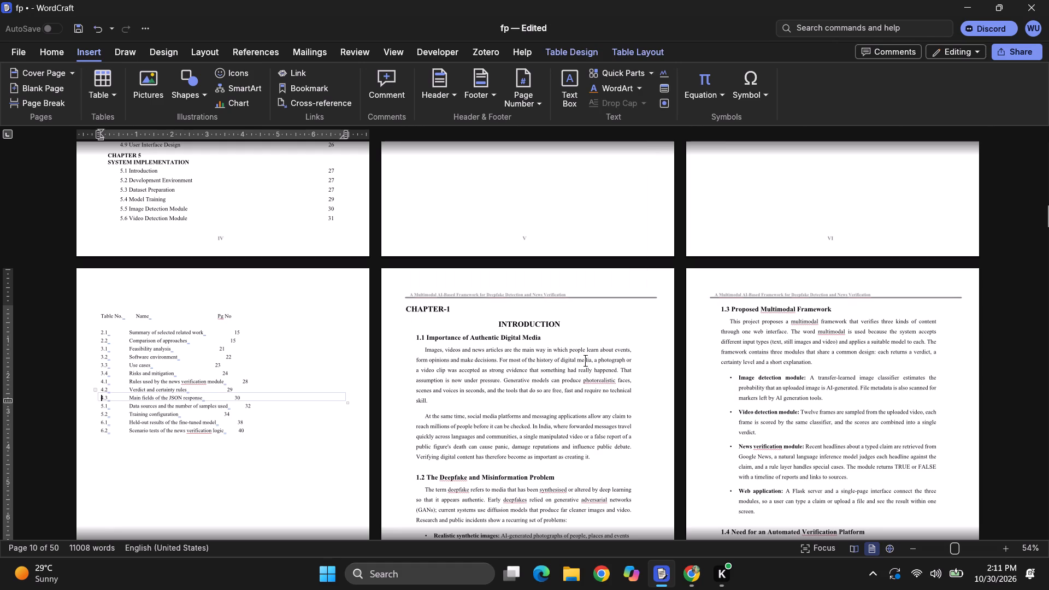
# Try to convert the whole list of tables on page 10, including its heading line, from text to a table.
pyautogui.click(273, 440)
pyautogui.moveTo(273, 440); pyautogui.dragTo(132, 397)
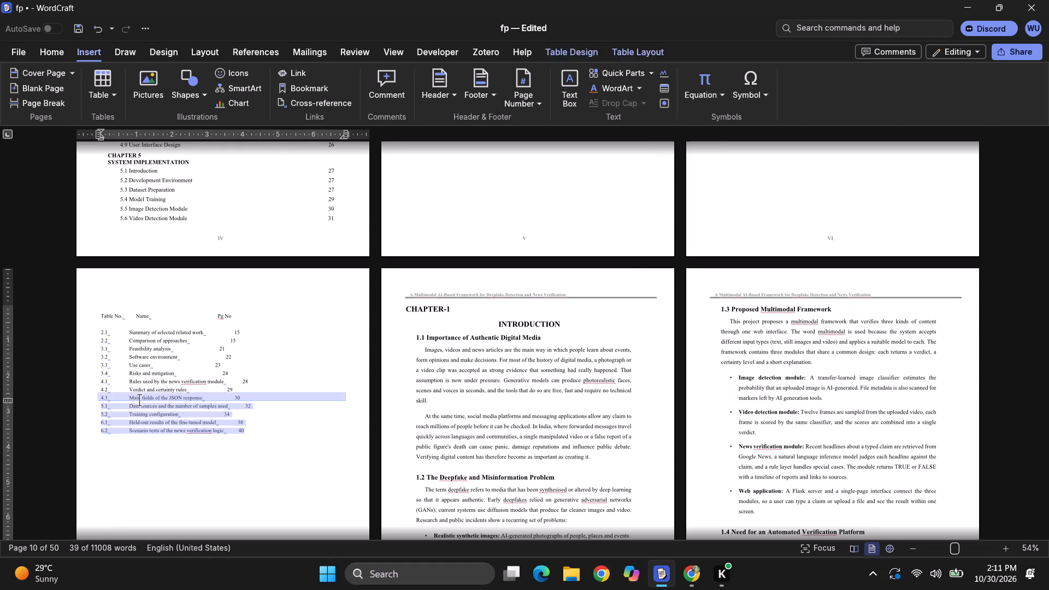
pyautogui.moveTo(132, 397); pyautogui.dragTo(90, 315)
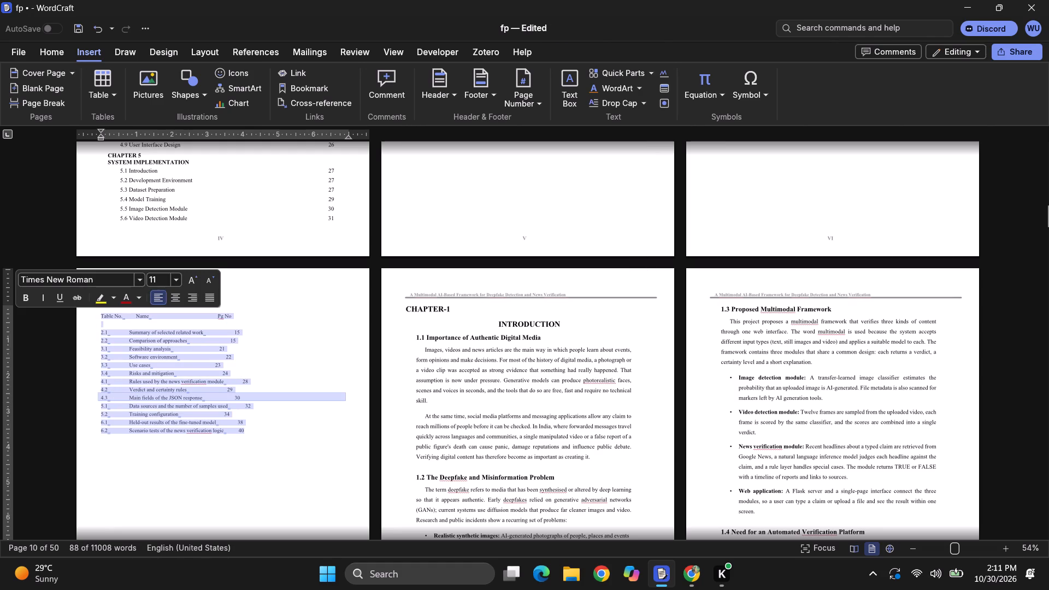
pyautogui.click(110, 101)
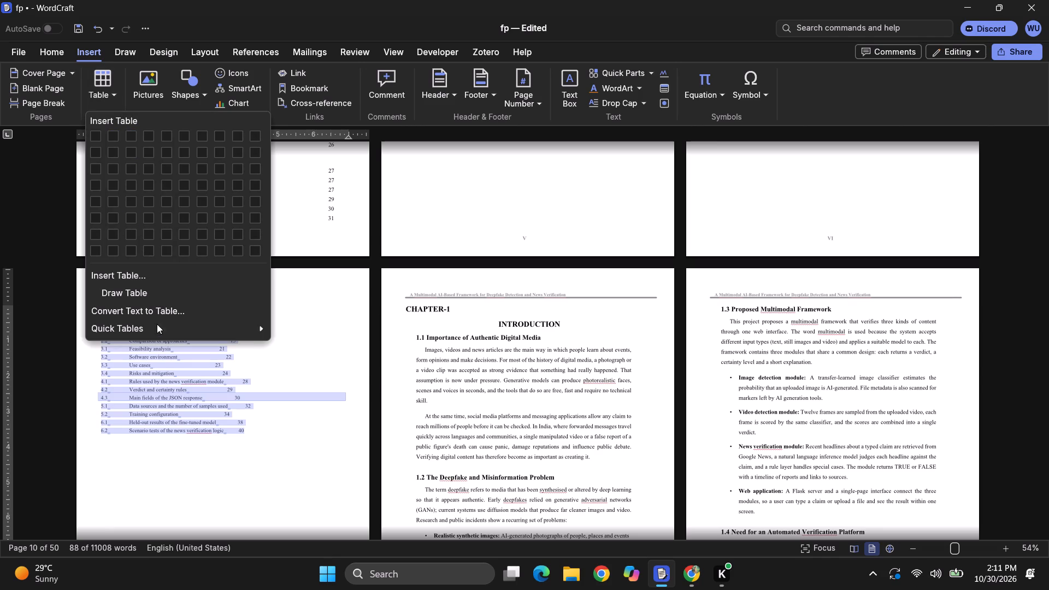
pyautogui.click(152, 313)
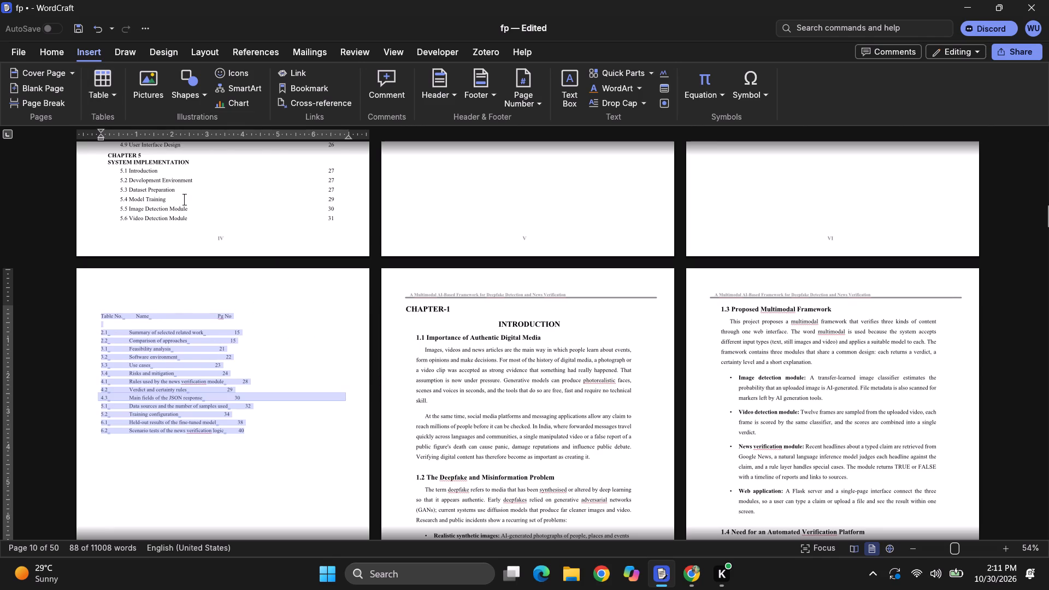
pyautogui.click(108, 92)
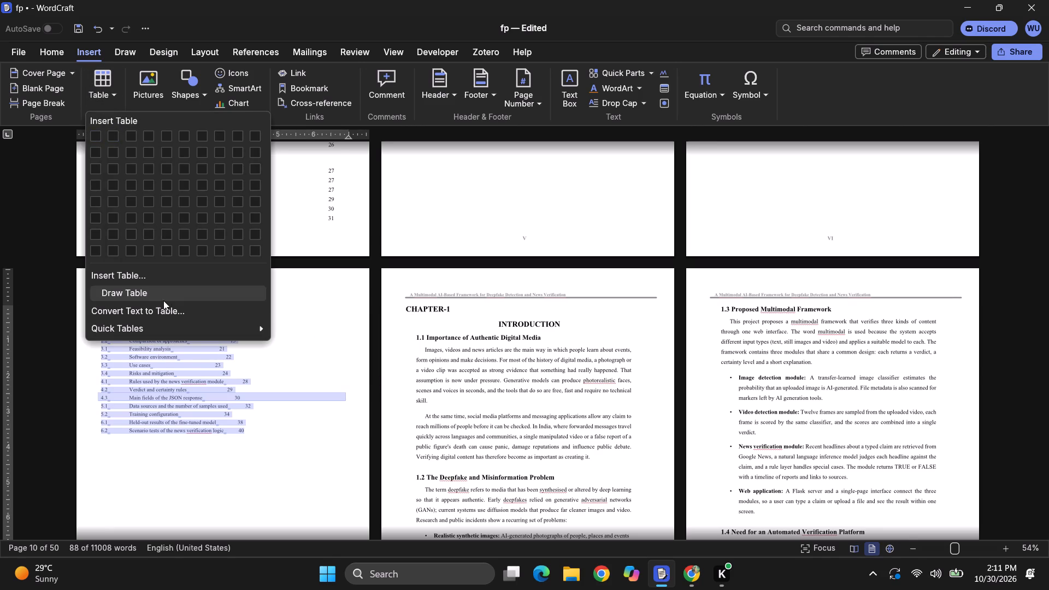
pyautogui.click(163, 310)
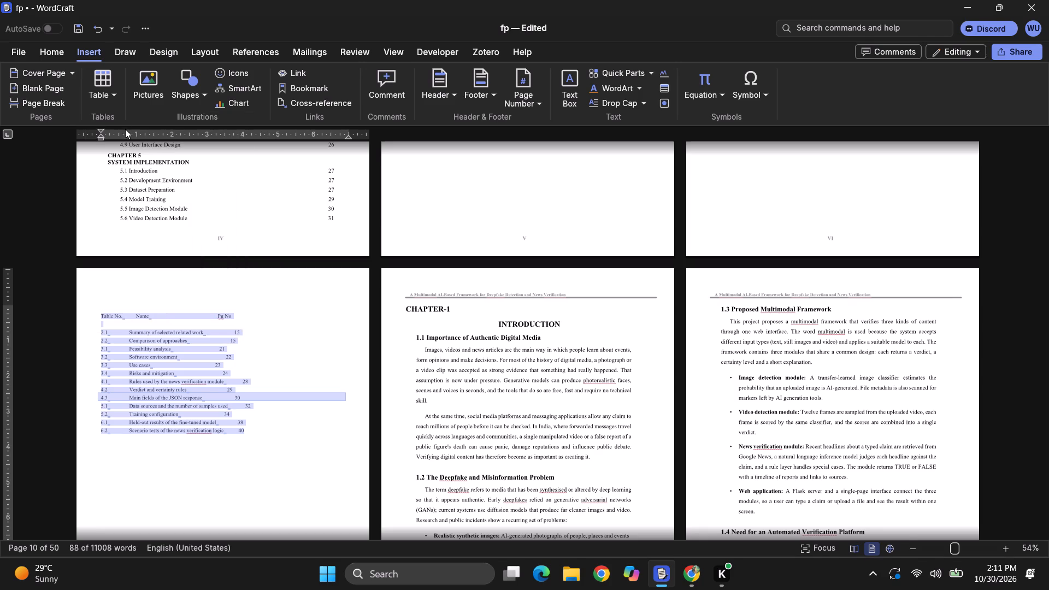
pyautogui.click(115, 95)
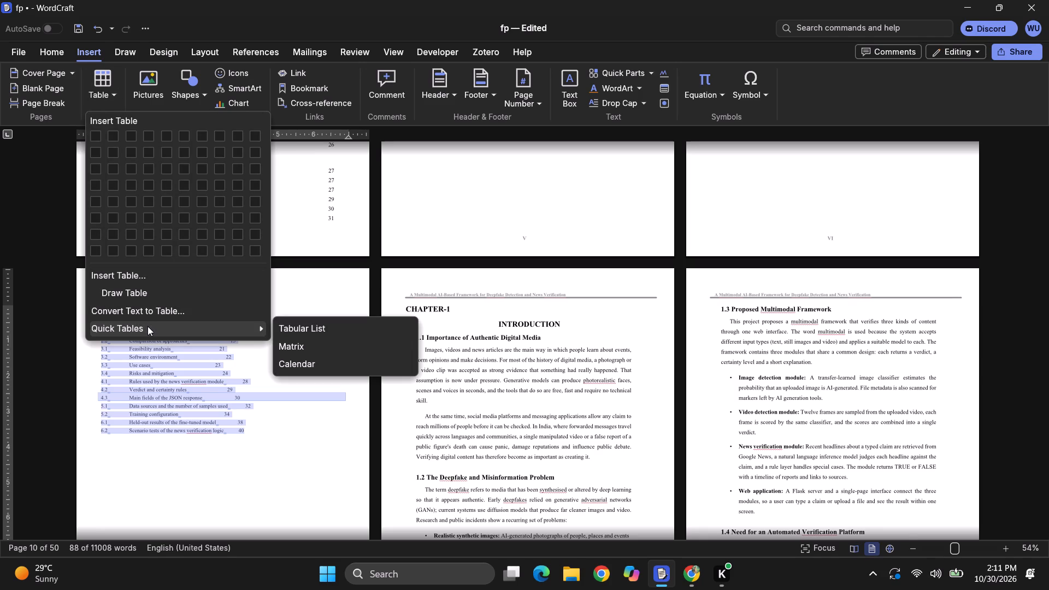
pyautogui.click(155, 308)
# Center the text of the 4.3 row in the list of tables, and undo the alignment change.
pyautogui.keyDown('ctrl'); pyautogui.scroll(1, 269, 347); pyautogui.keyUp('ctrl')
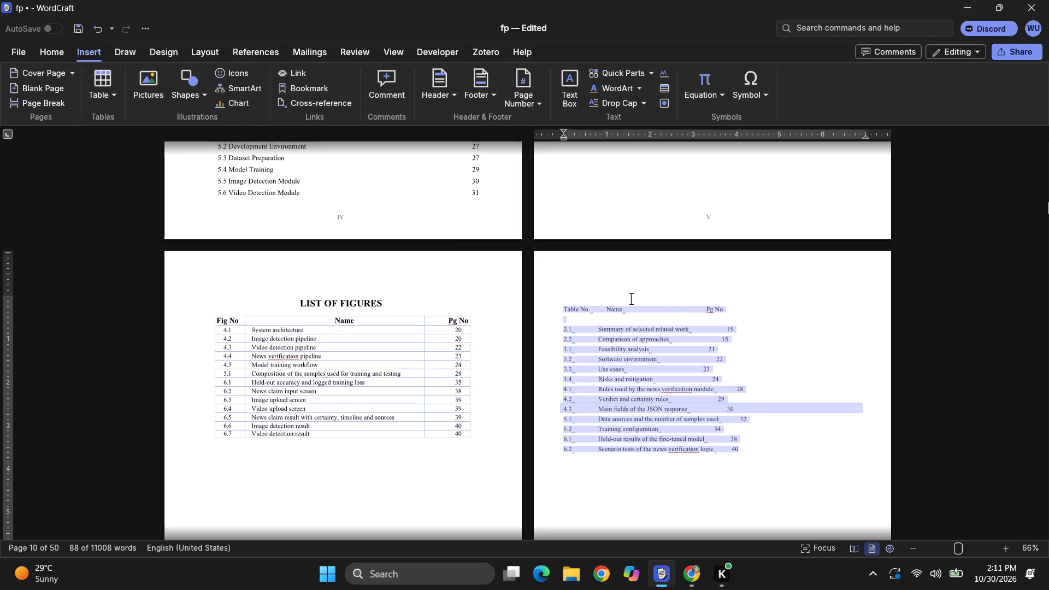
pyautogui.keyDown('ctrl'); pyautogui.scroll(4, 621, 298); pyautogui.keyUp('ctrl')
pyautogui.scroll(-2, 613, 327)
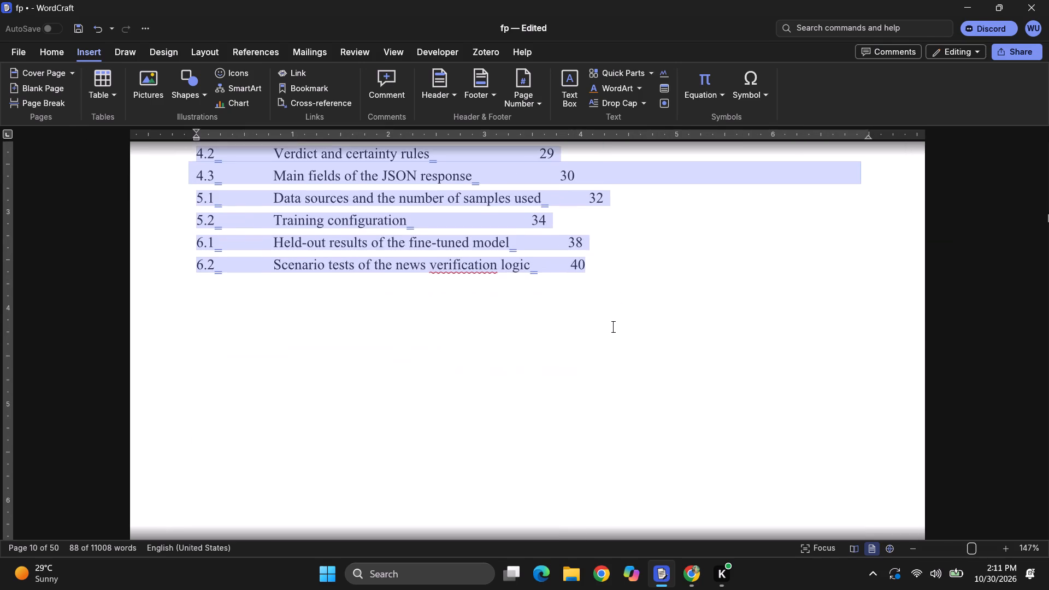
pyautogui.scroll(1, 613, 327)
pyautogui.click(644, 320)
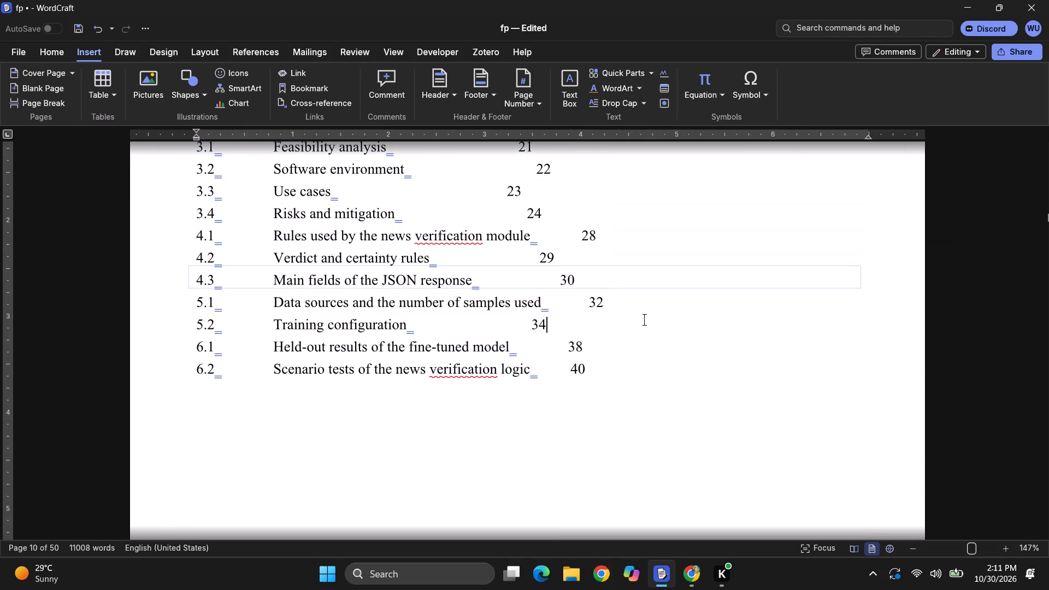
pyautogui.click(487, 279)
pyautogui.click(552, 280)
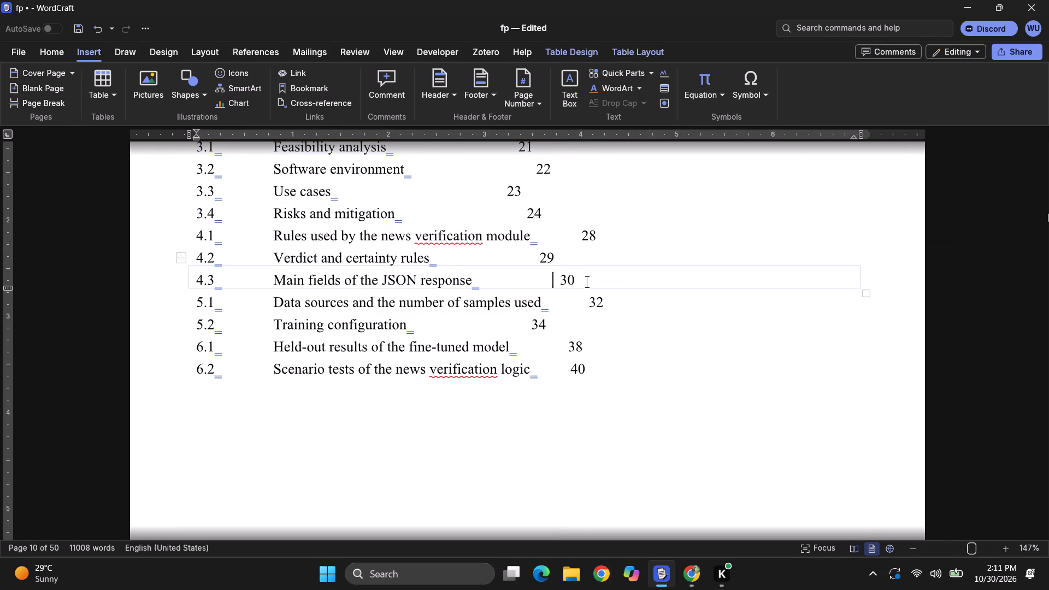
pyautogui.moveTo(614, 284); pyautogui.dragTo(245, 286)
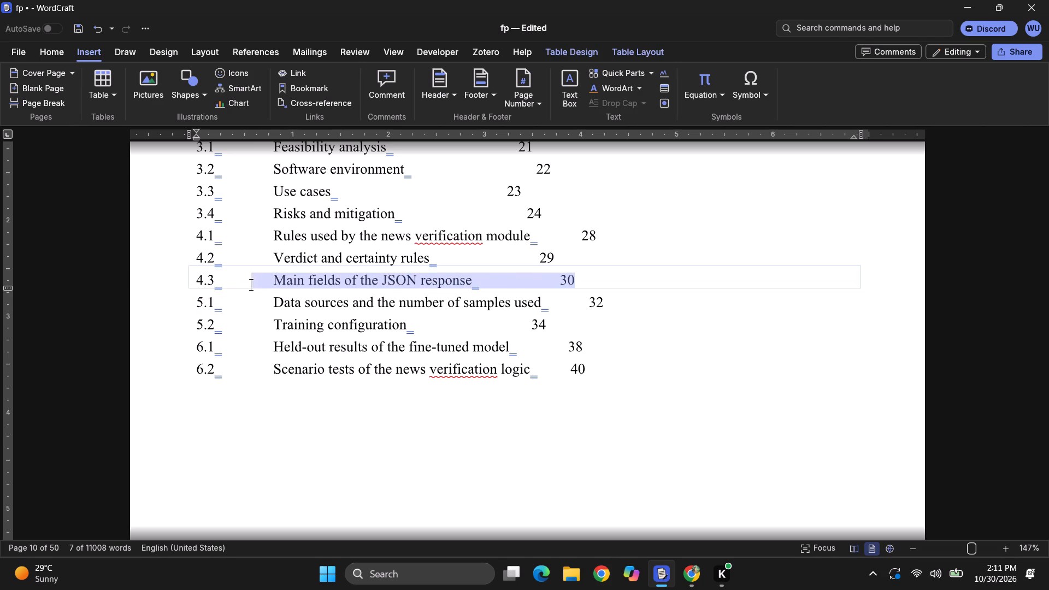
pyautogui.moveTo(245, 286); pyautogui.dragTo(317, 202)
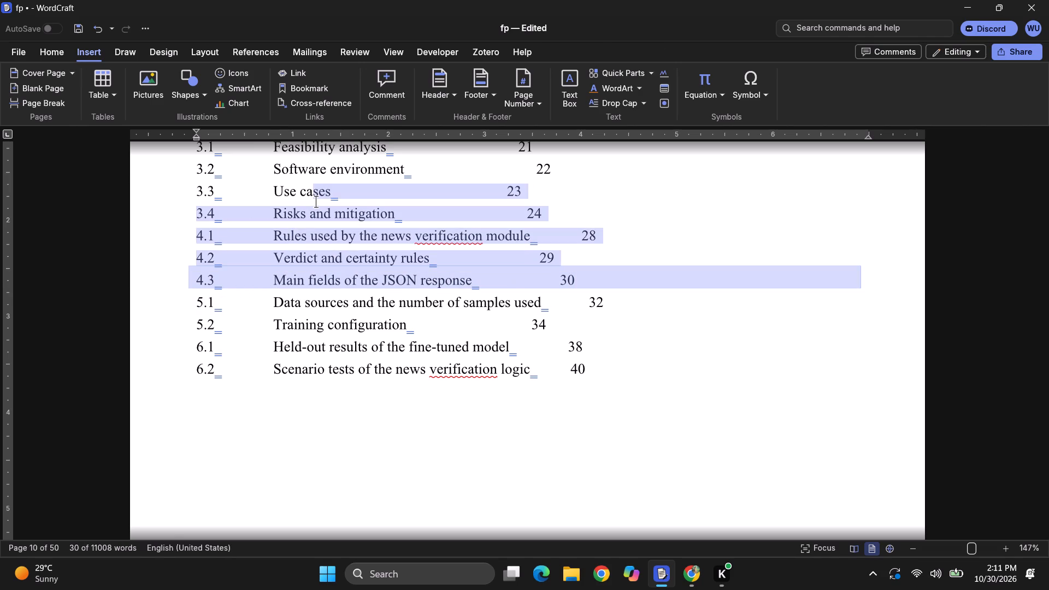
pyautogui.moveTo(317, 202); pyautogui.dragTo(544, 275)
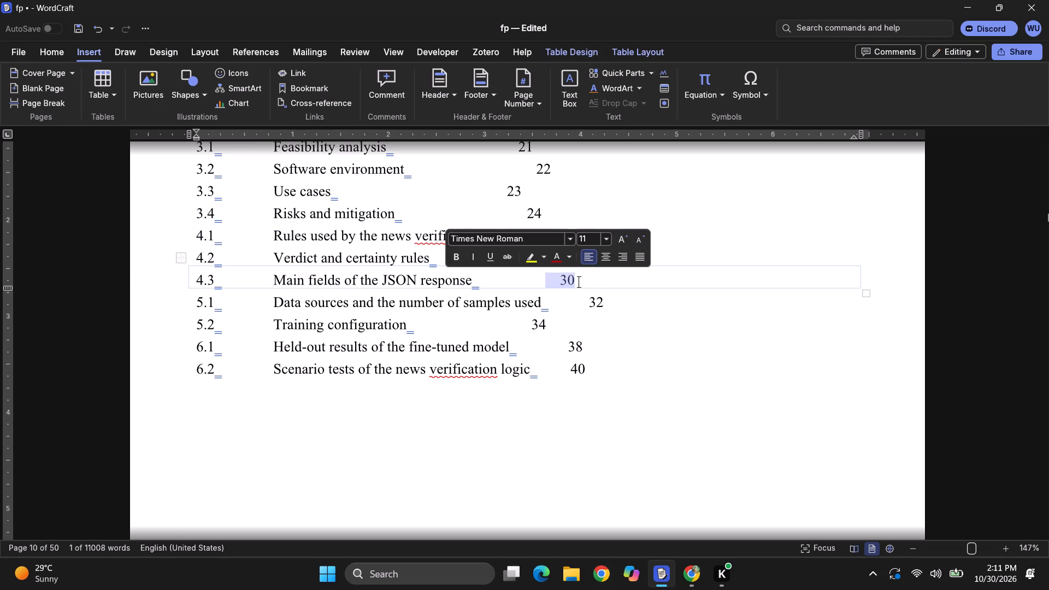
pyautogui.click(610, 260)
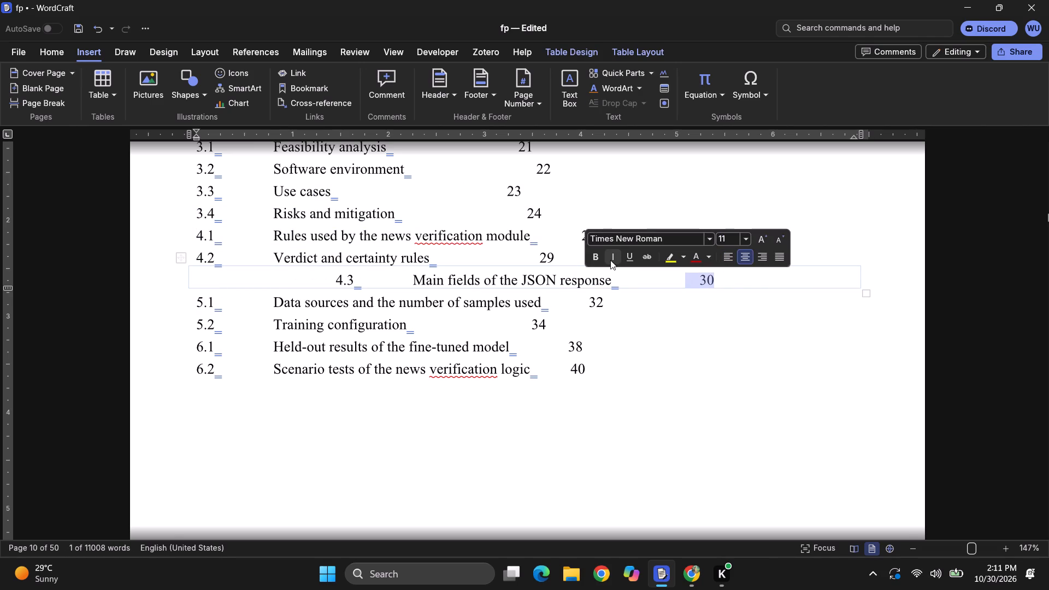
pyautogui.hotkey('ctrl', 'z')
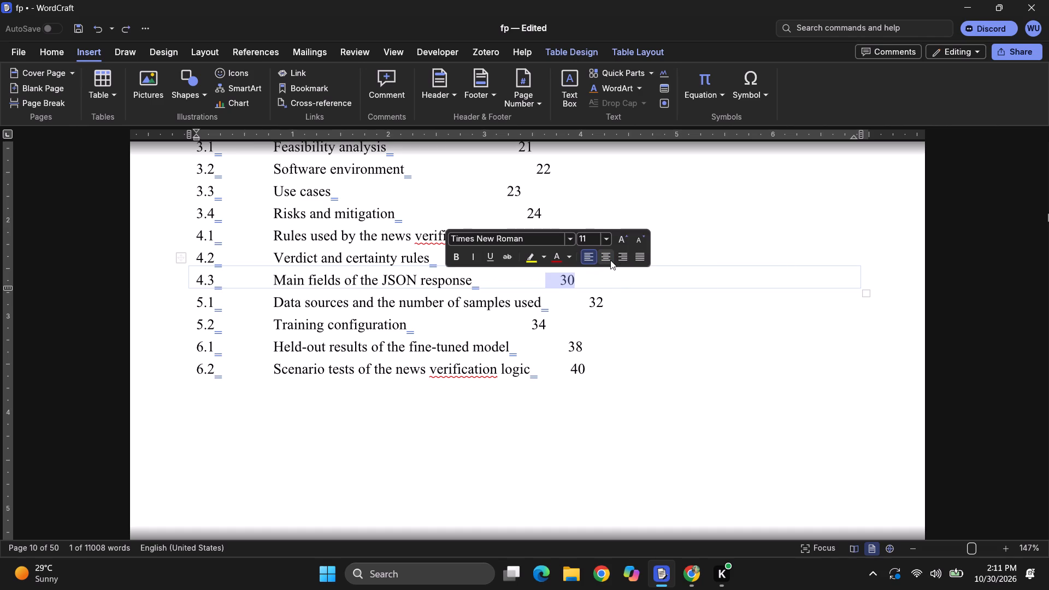
# Delete the entire list of tables on page 10, from the Table No. heading line through entry 6.2.
pyautogui.hotkey('ctrl', 'a')
pyautogui.click(626, 392)
pyautogui.moveTo(626, 392); pyautogui.dragTo(615, 389)
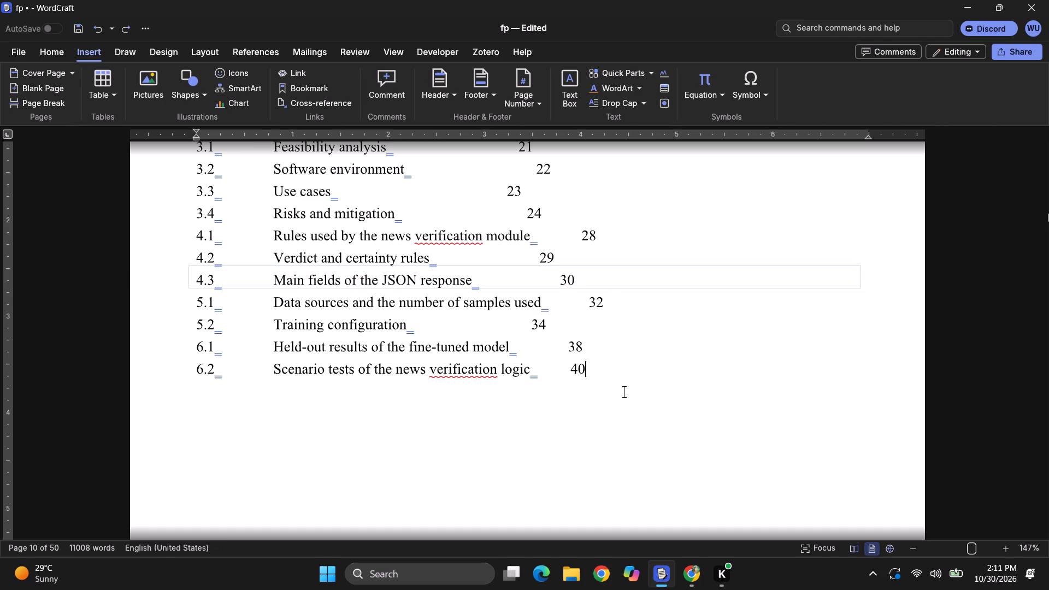
pyautogui.moveTo(615, 389); pyautogui.dragTo(224, 230)
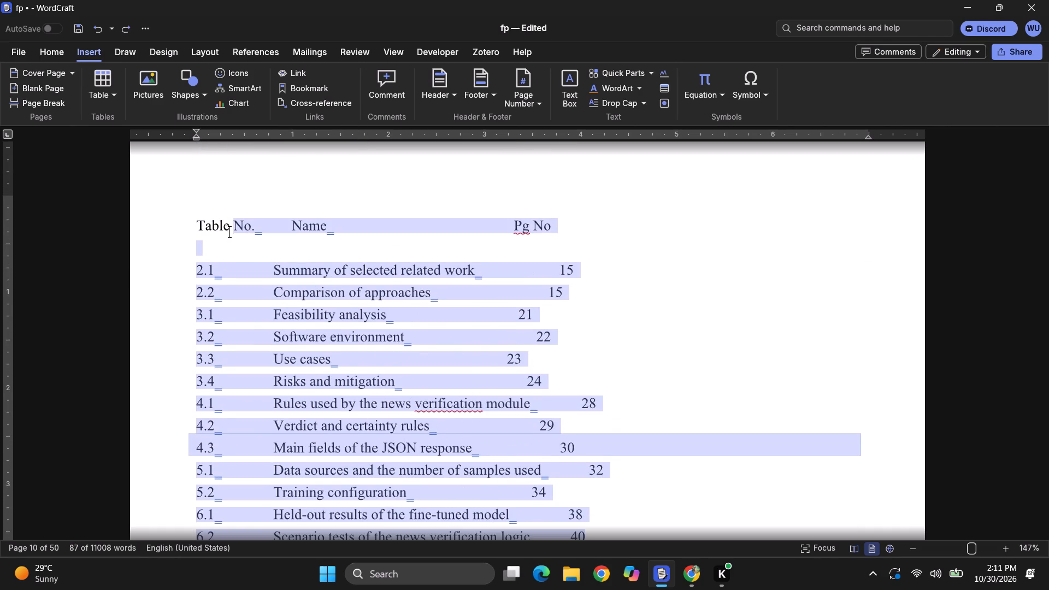
pyautogui.moveTo(224, 230); pyautogui.dragTo(192, 222)
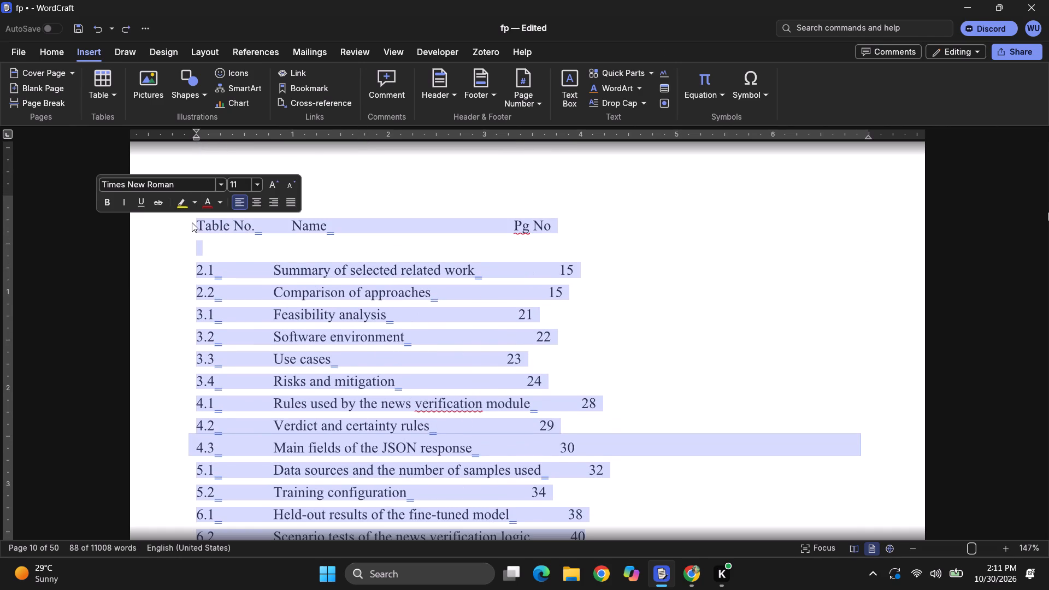
pyautogui.press('Delete')
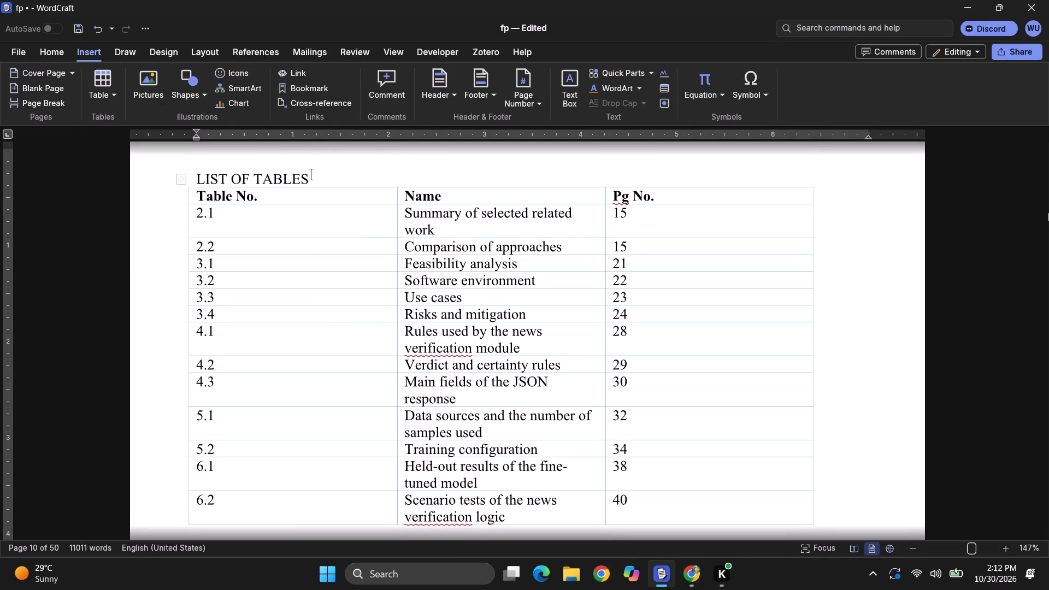
# Set the LIST OF TABLES heading on page 10 to 16 pt and center it.
pyautogui.moveTo(311, 175); pyautogui.dragTo(204, 180)
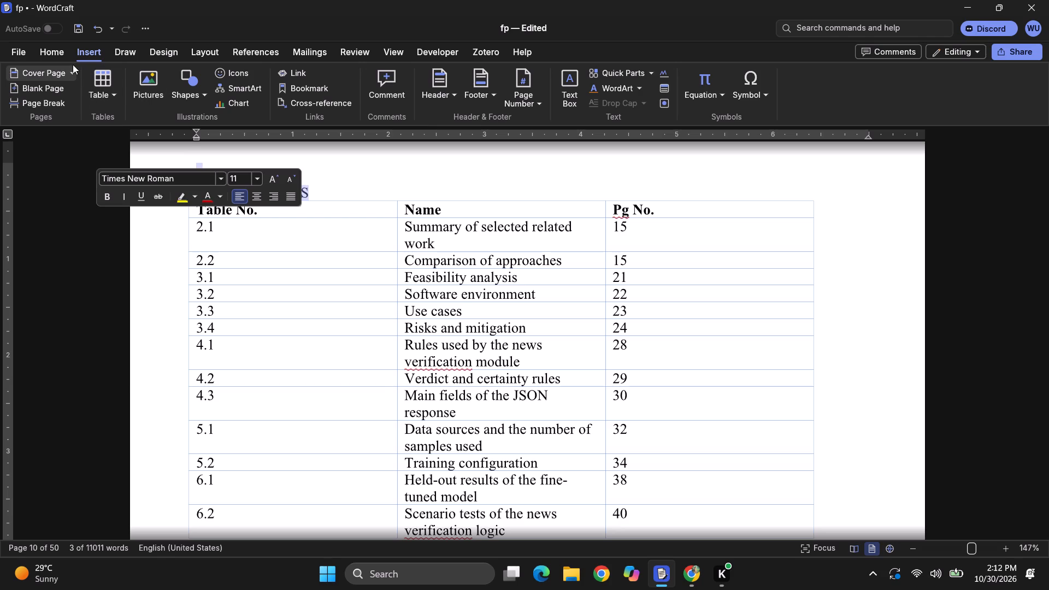
pyautogui.click(49, 45)
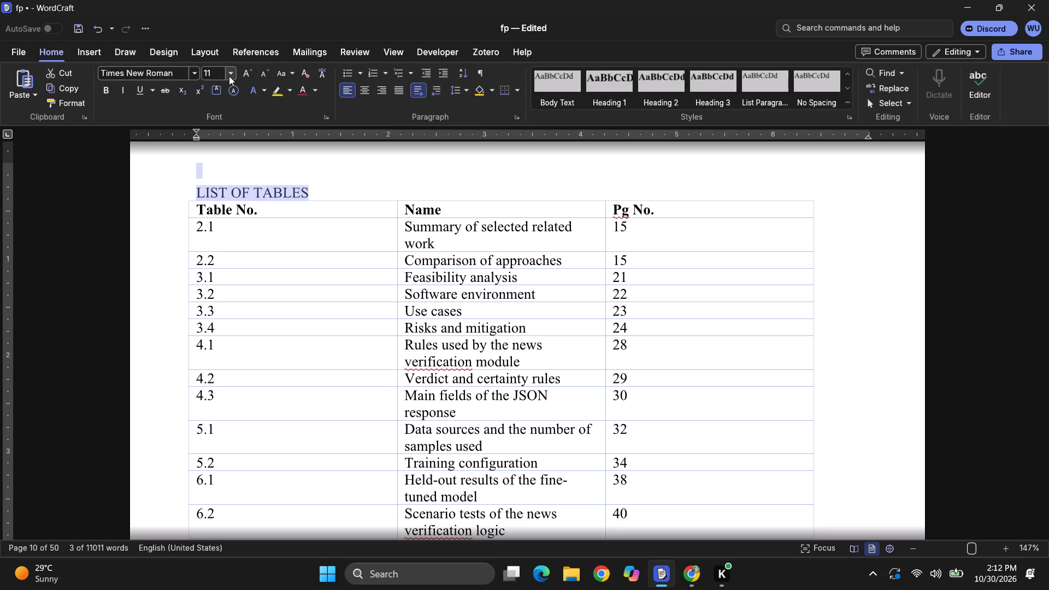
pyautogui.click(231, 76)
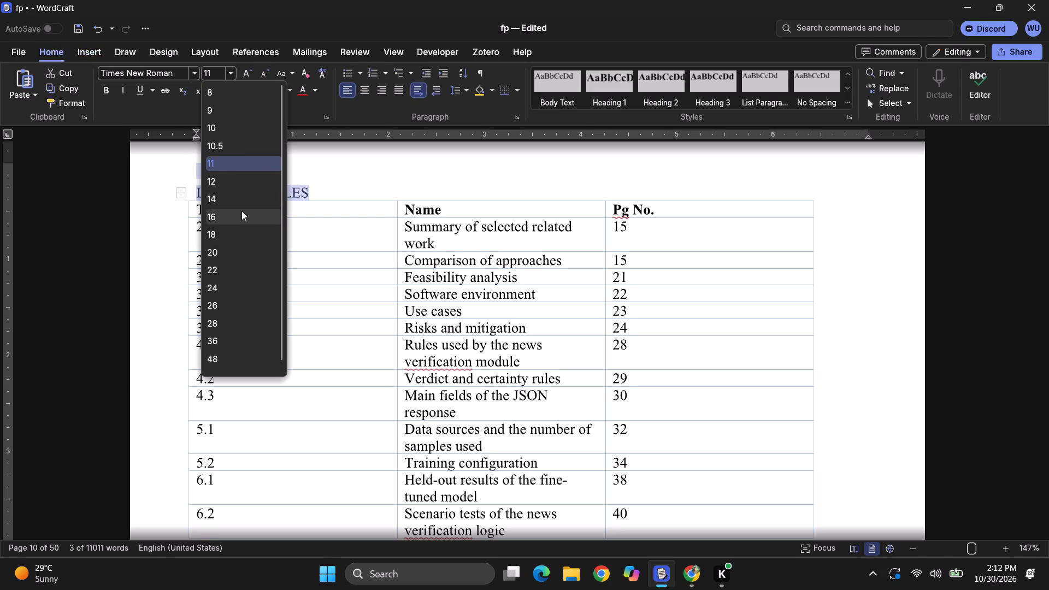
pyautogui.click(241, 211)
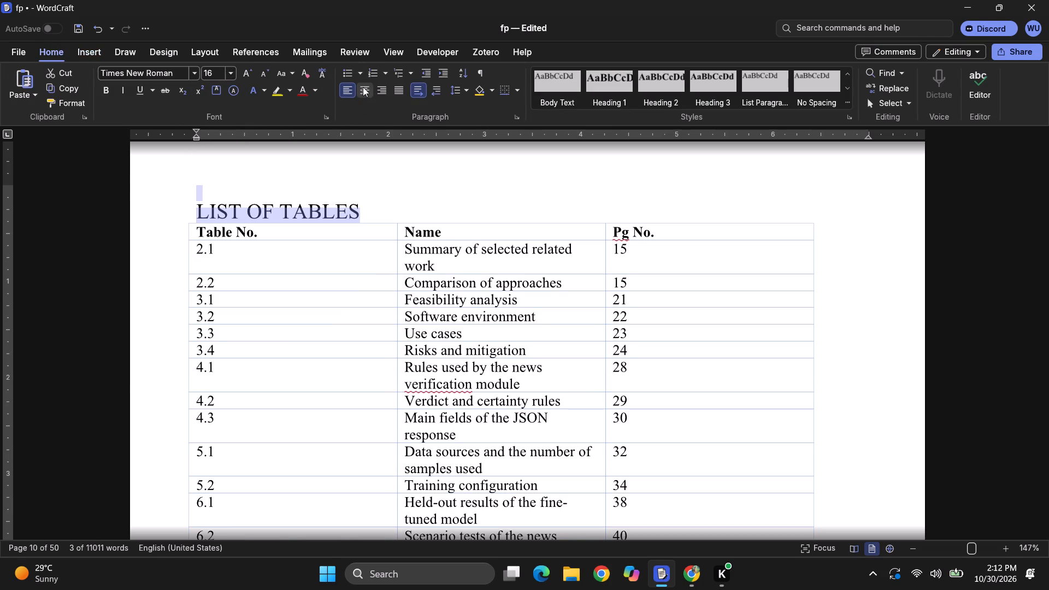
pyautogui.click(363, 87)
pyautogui.click(406, 171)
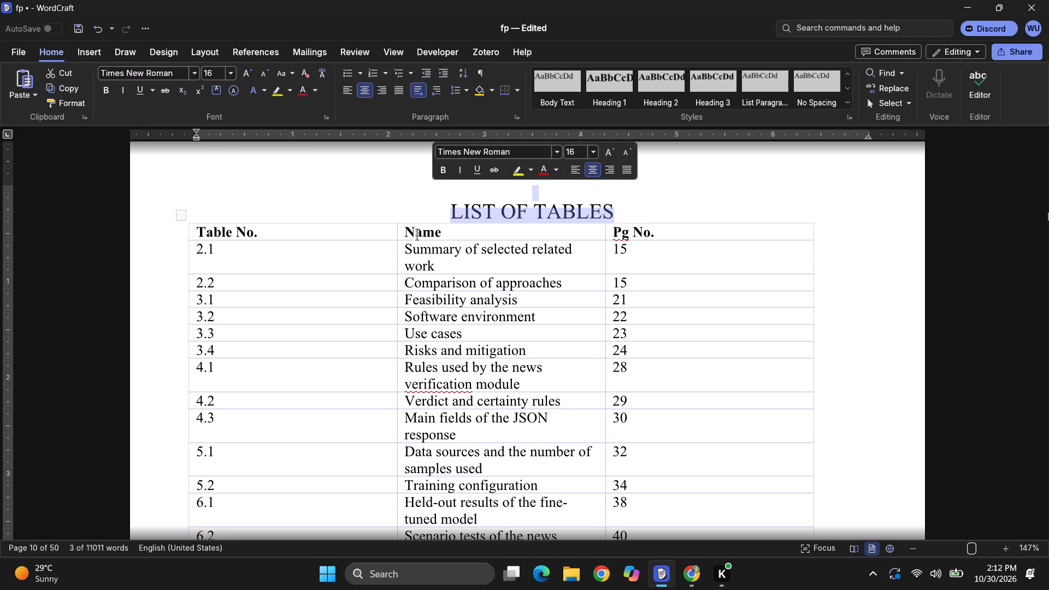
# Narrow the Table No. column of the list of tables so the Name entries fit on single lines.
pyautogui.moveTo(398, 225); pyautogui.dragTo(337, 226)
pyautogui.moveTo(337, 226); pyautogui.dragTo(282, 226)
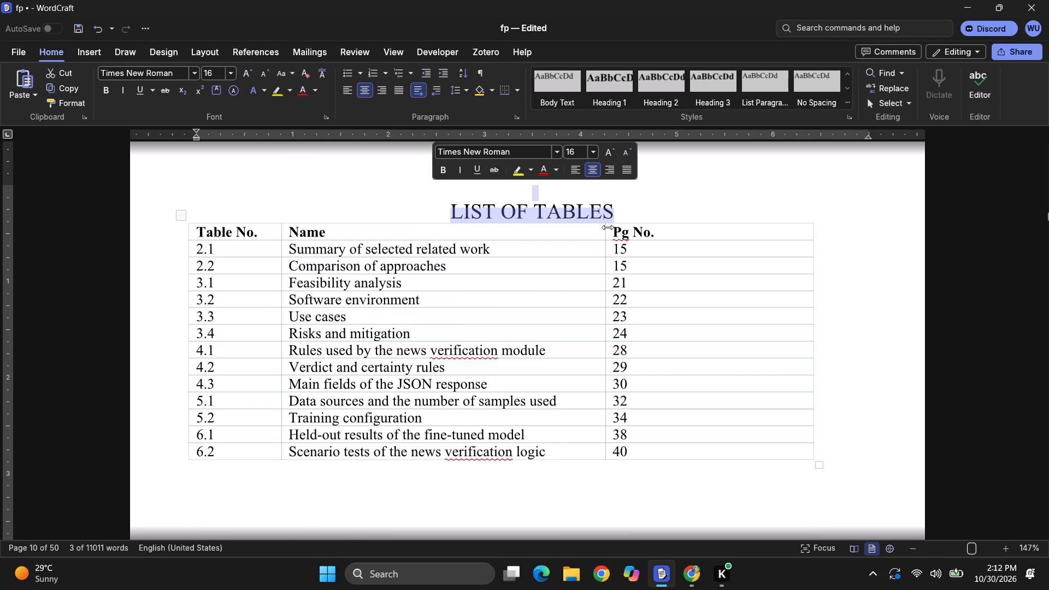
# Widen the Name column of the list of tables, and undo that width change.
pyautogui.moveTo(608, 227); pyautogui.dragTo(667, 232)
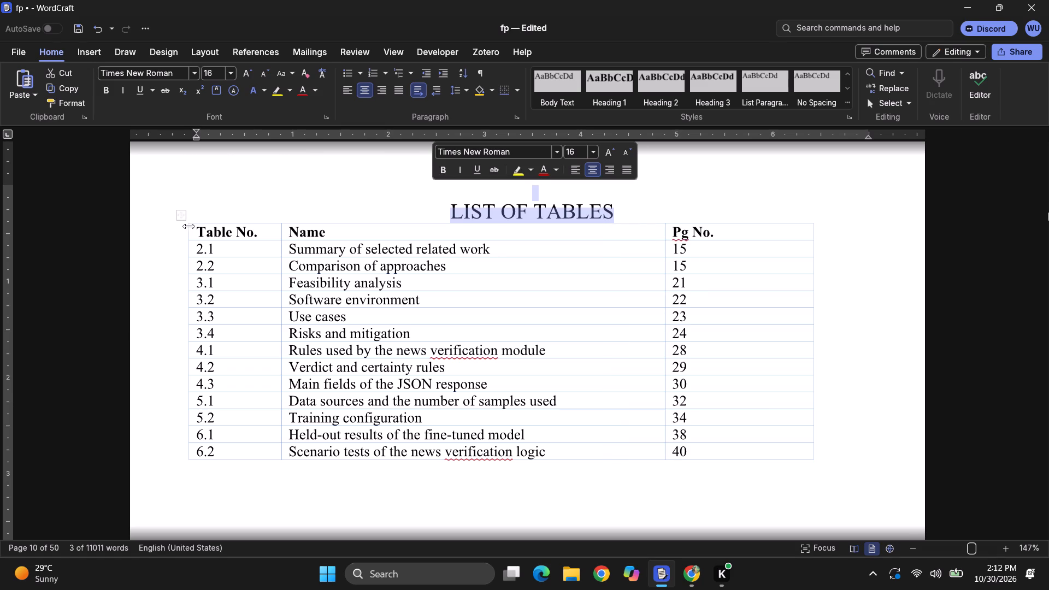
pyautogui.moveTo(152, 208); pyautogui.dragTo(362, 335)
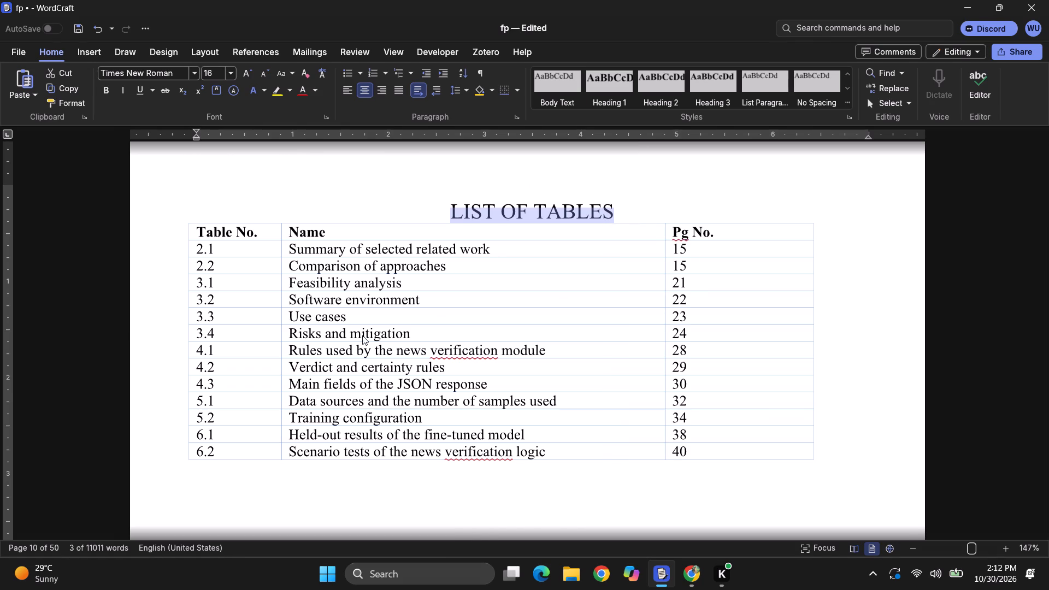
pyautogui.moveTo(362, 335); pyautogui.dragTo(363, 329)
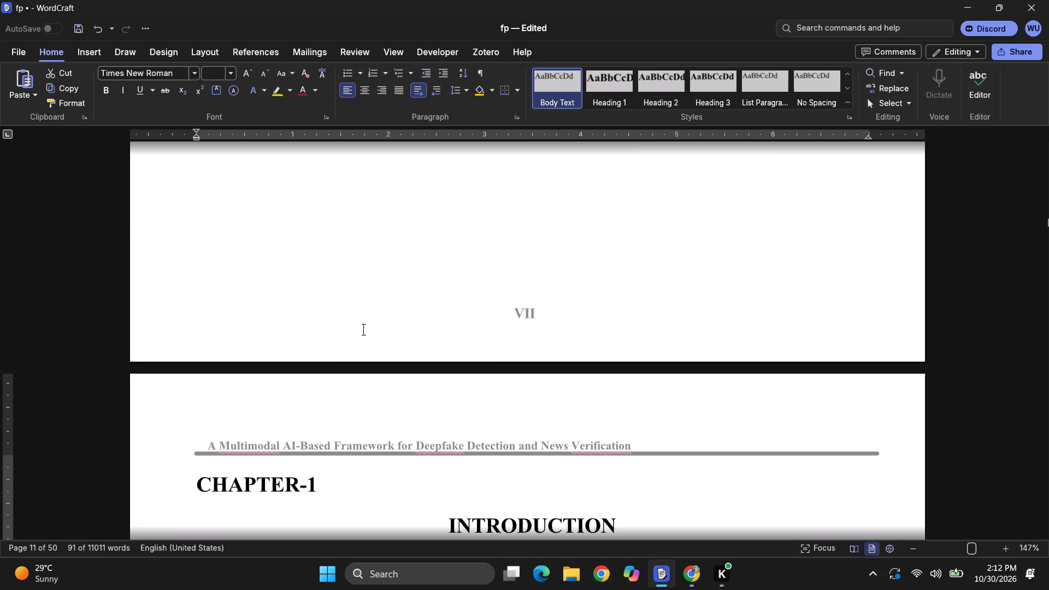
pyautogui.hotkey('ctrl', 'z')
# Slightly increase the heights of the header row and rows 2.1 and 2.2 in the list of tables.
pyautogui.keyDown('ctrl'); pyautogui.scroll(-4, 363, 329); pyautogui.keyUp('ctrl')
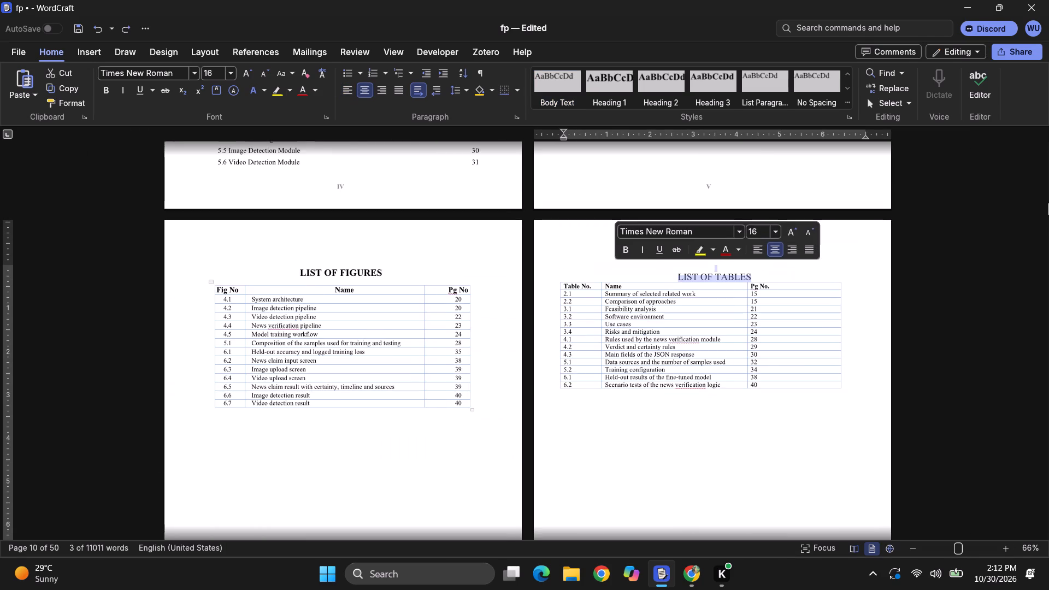
pyautogui.click(618, 357)
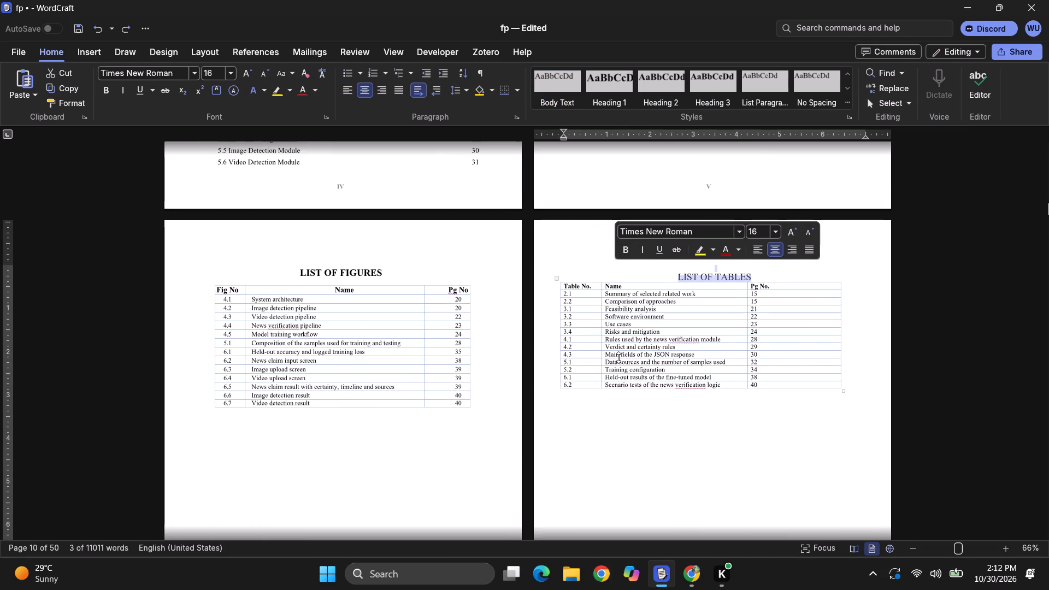
pyautogui.keyDown('ctrl'); pyautogui.scroll(4, 618, 357); pyautogui.keyUp('ctrl')
pyautogui.keyDown('ctrl'); pyautogui.scroll(-1, 618, 357); pyautogui.keyUp('ctrl')
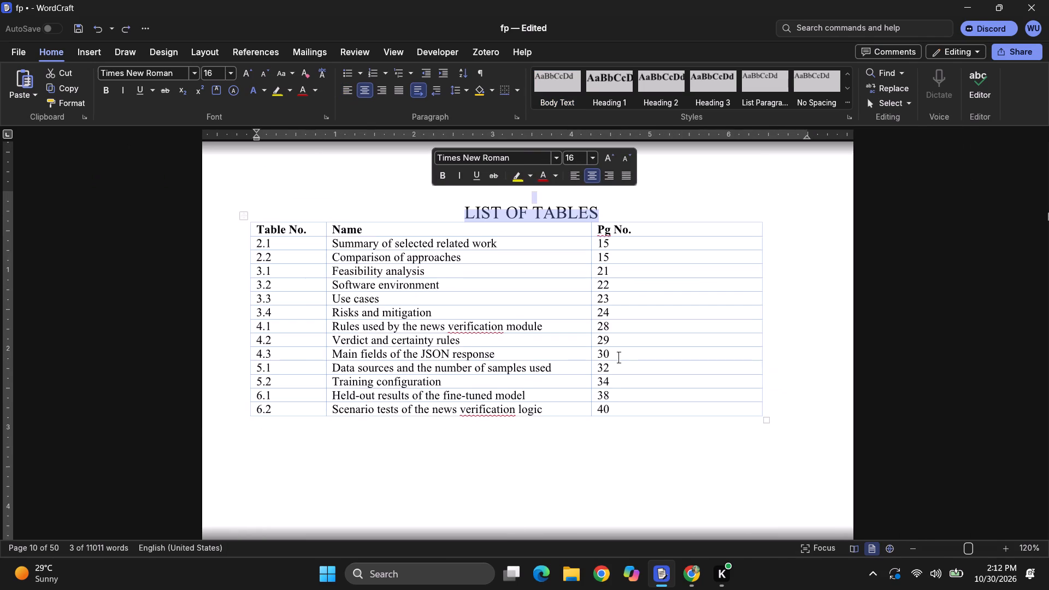
pyautogui.keyDown('ctrl'); pyautogui.scroll(-3, 618, 357); pyautogui.keyUp('ctrl')
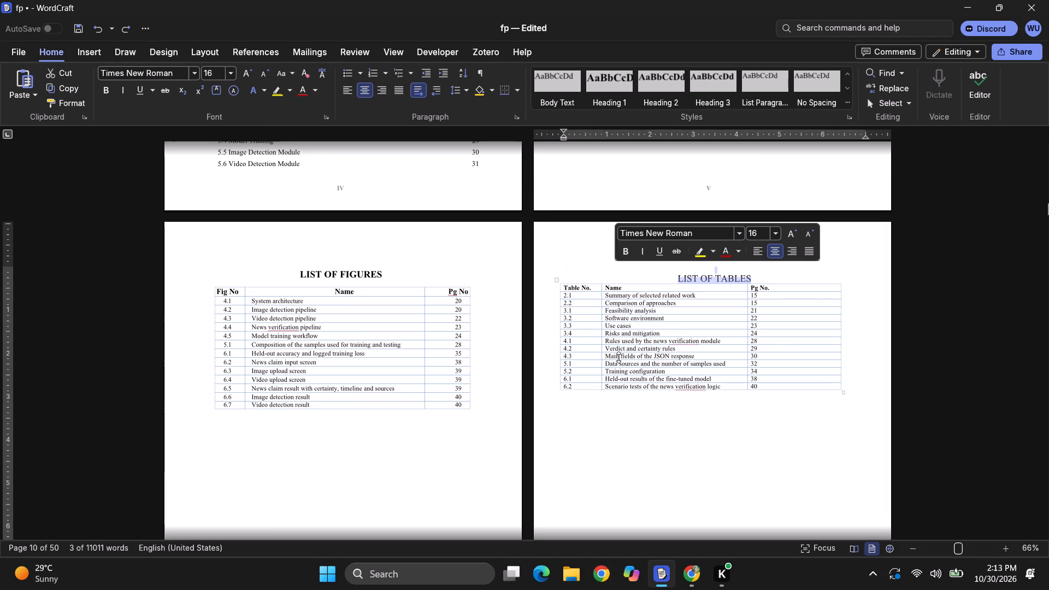
pyautogui.click(598, 292)
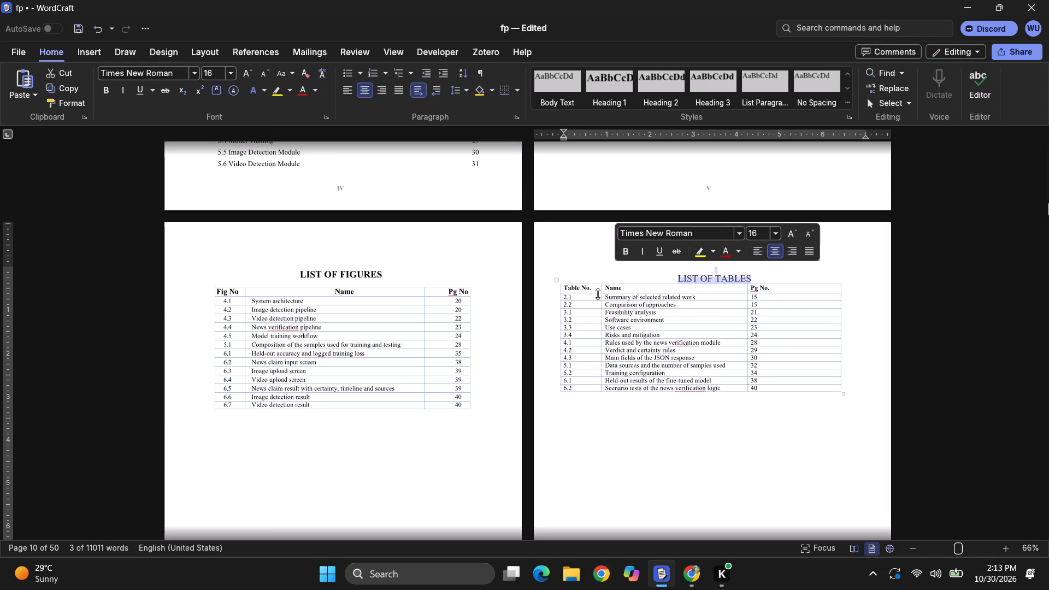
pyautogui.click(598, 300)
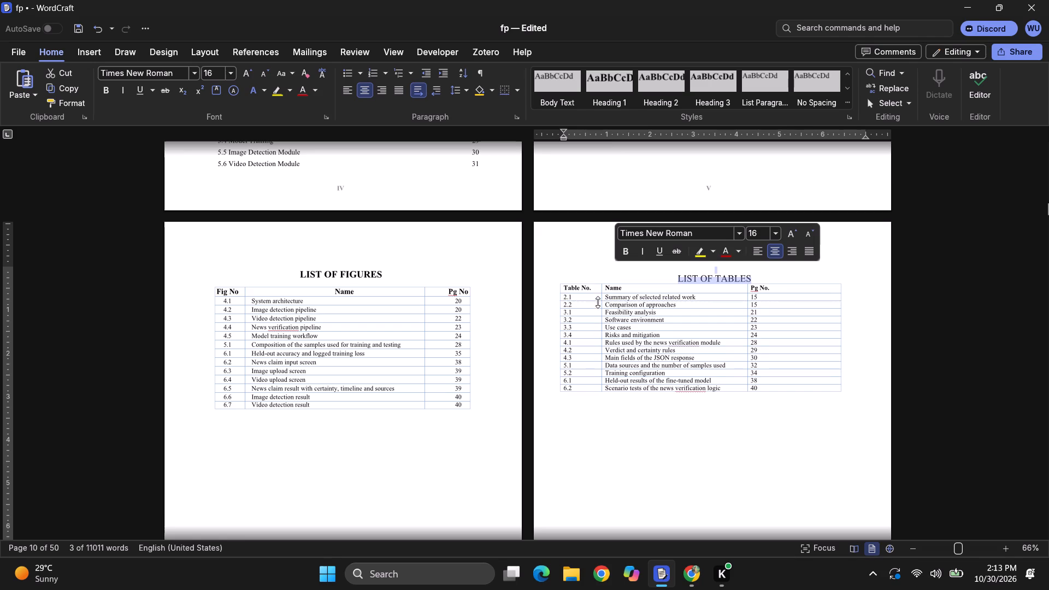
pyautogui.click(596, 308)
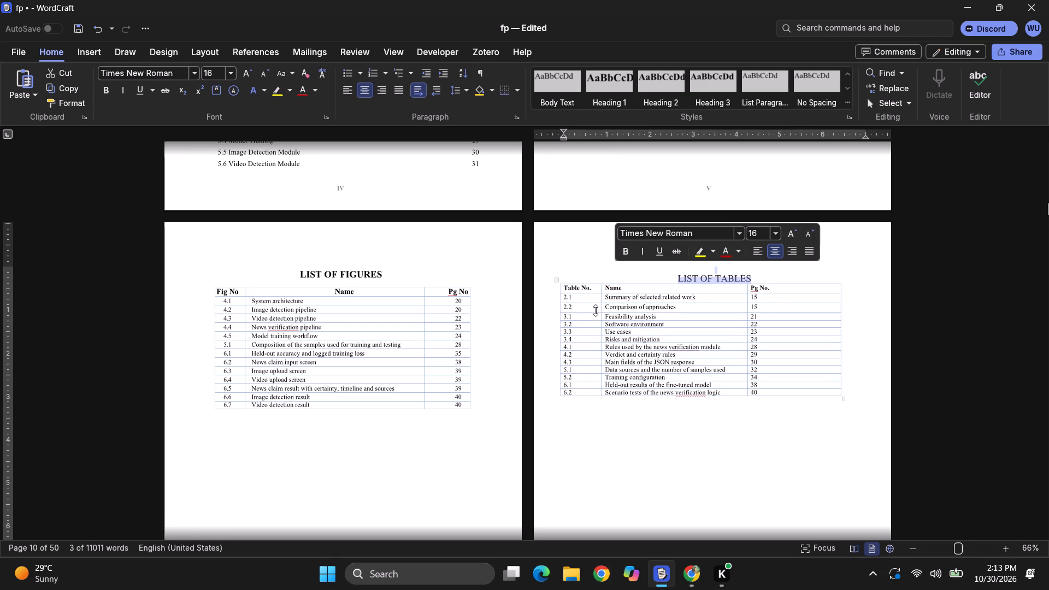
pyautogui.click(597, 294)
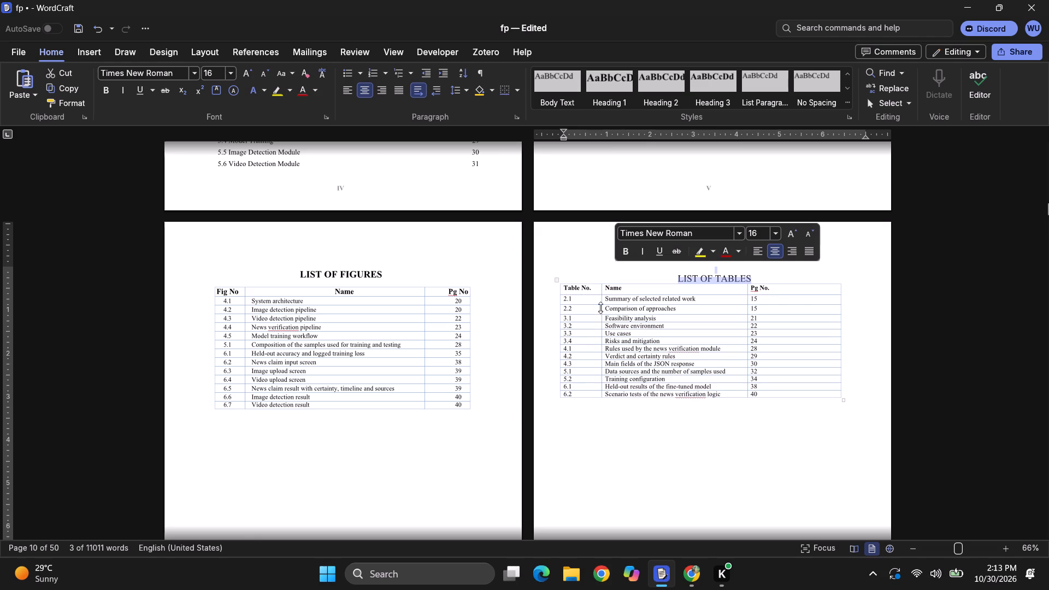
pyautogui.click(598, 315)
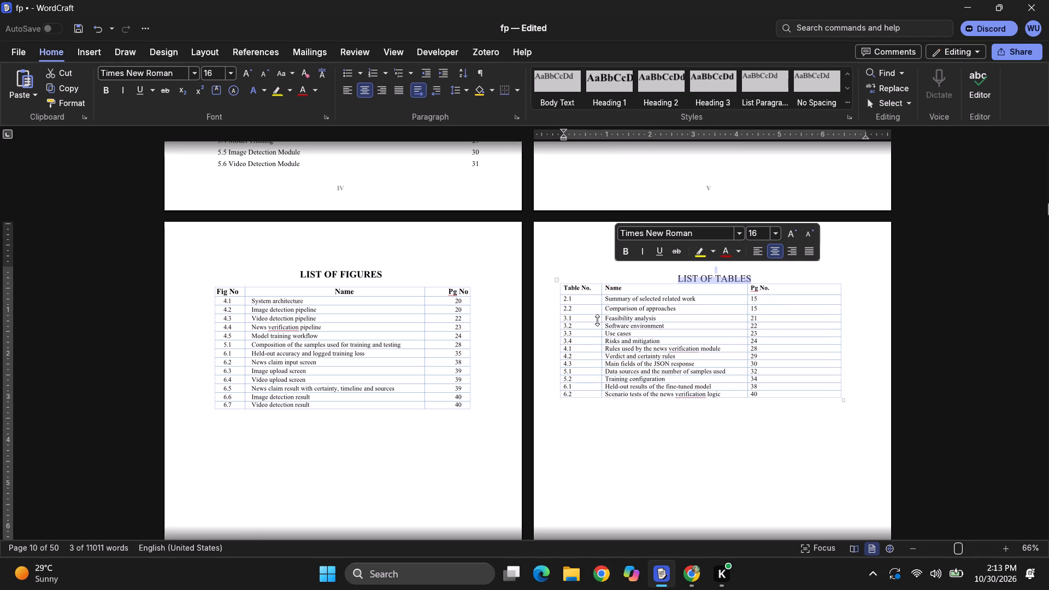
# Slightly increase the heights of rows 3.1 through 6.1 in the list of tables to match the rows above.
pyautogui.click(597, 320)
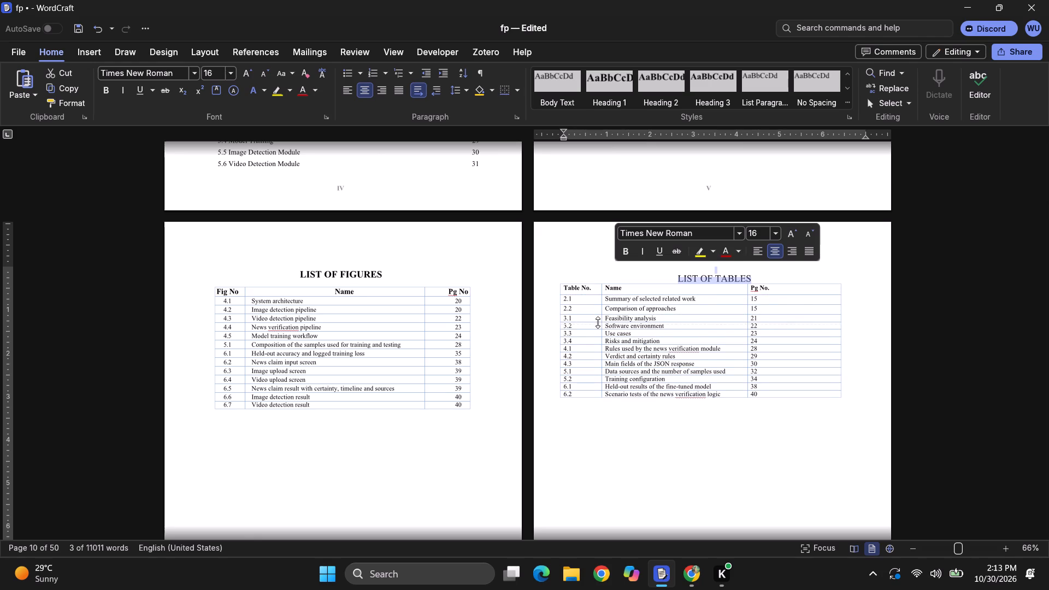
pyautogui.click(598, 329)
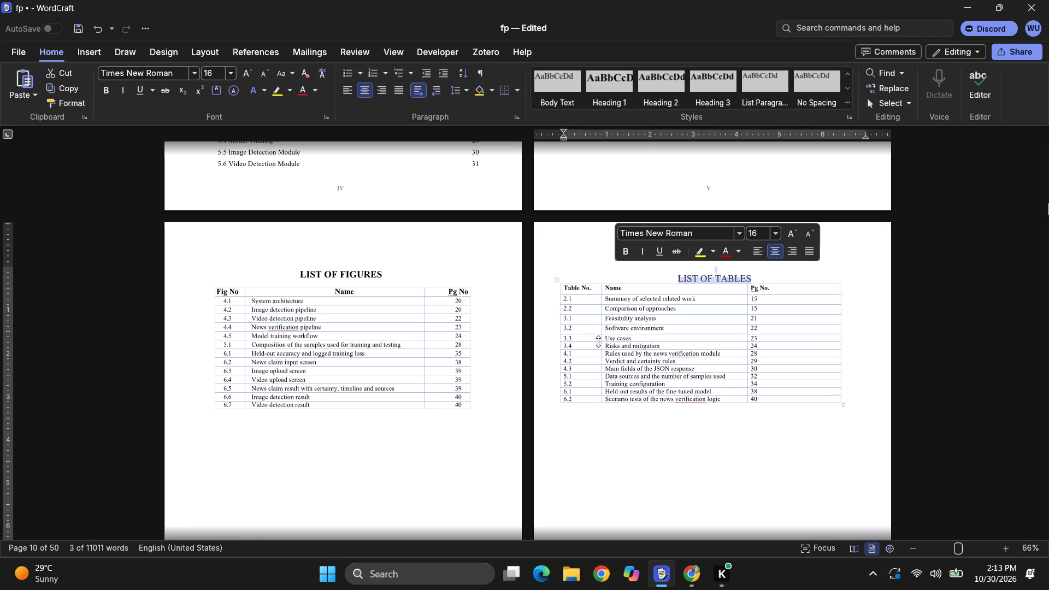
pyautogui.click(598, 342)
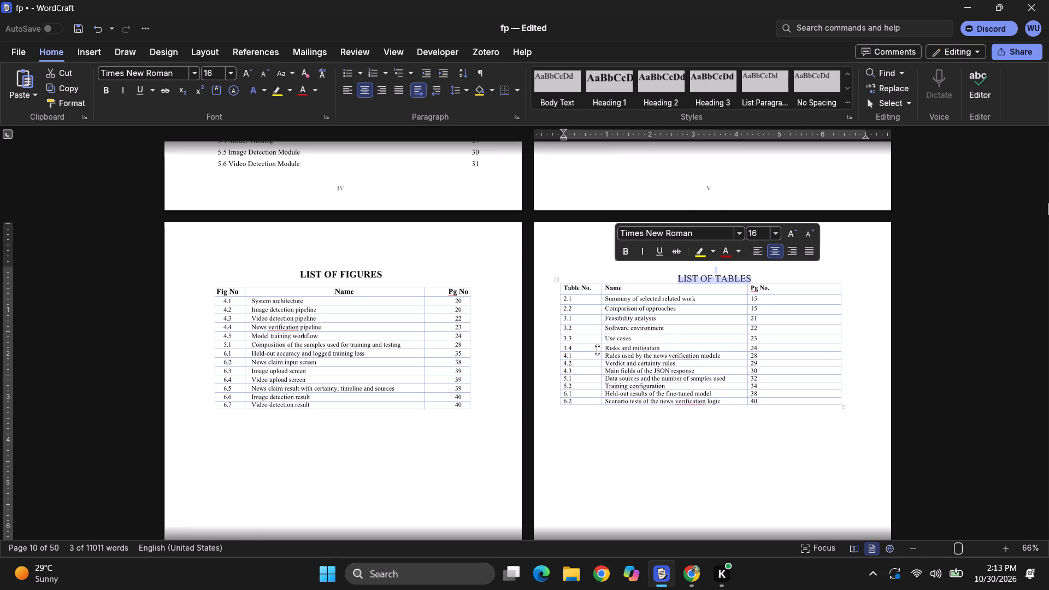
pyautogui.click(597, 350)
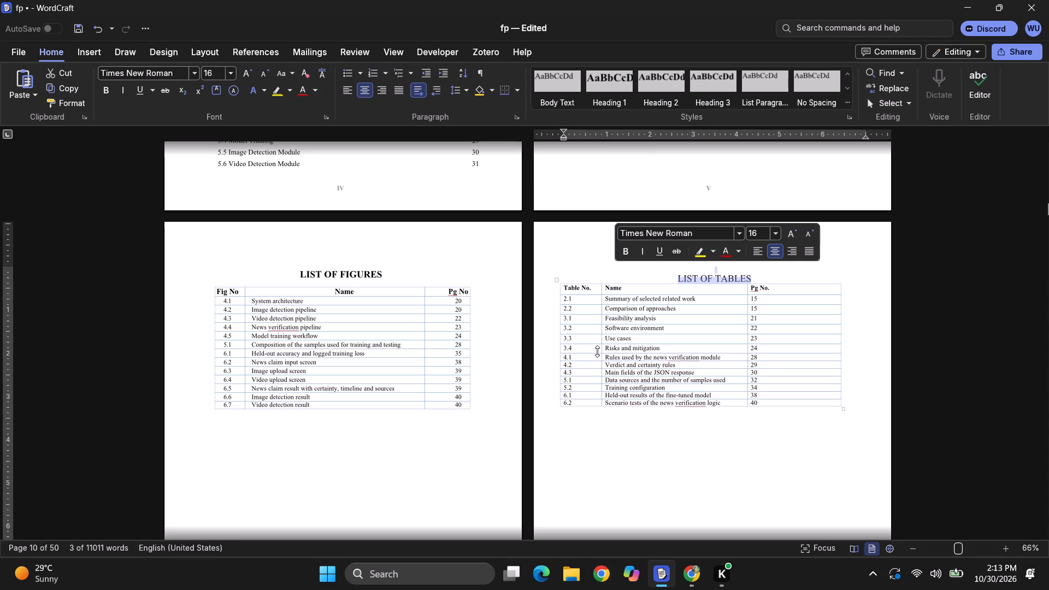
pyautogui.click(597, 360)
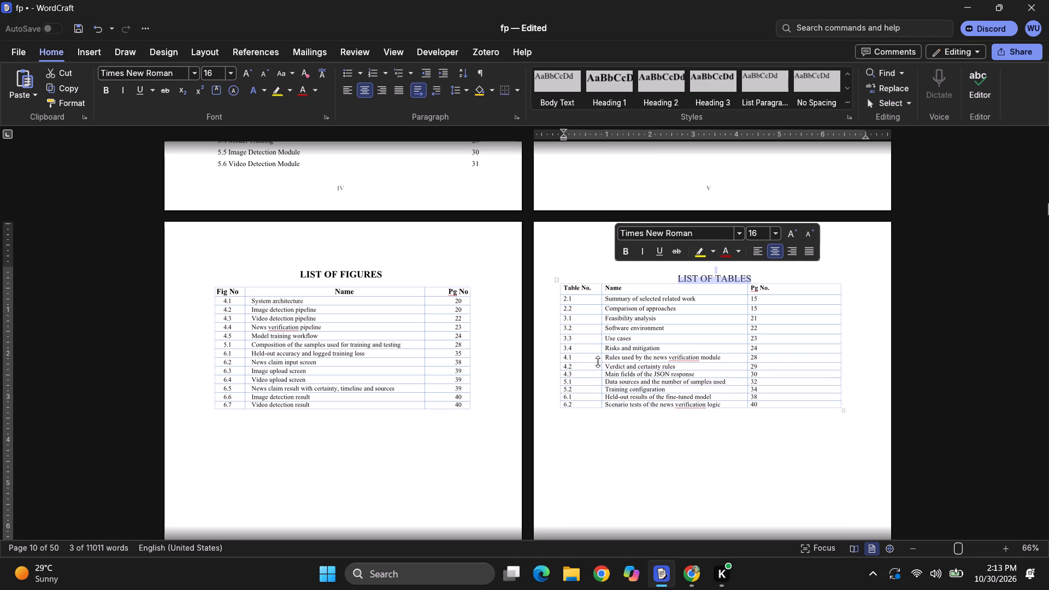
pyautogui.click(598, 369)
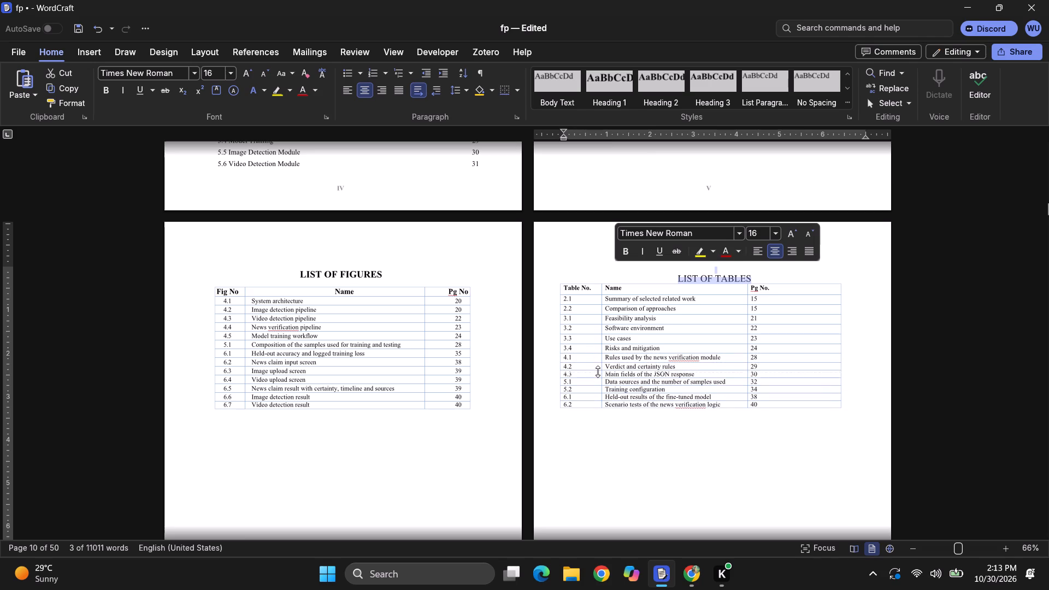
pyautogui.click(597, 381)
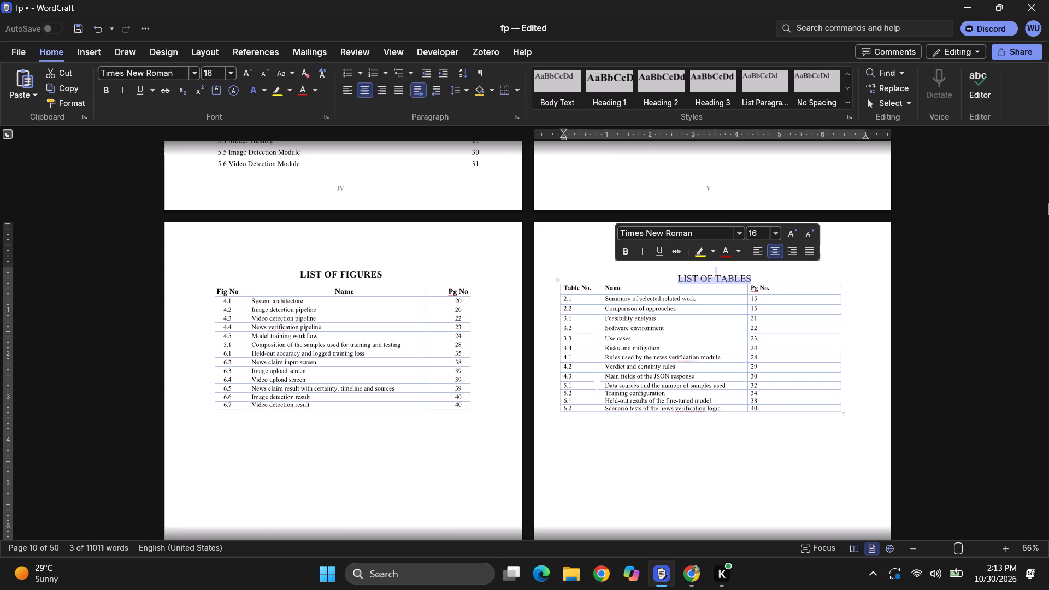
pyautogui.click(597, 388)
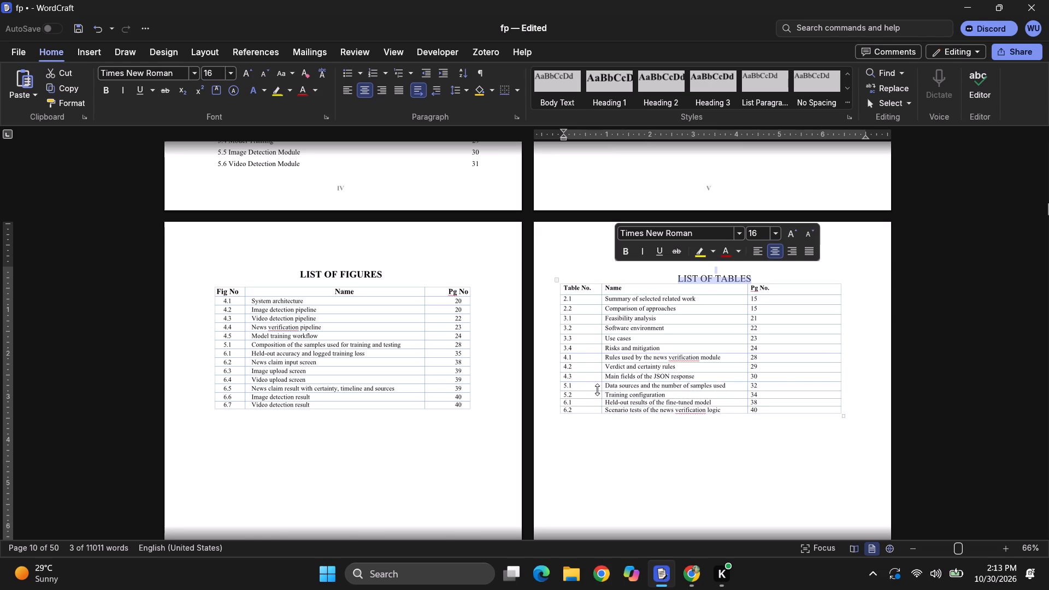
pyautogui.click(596, 395)
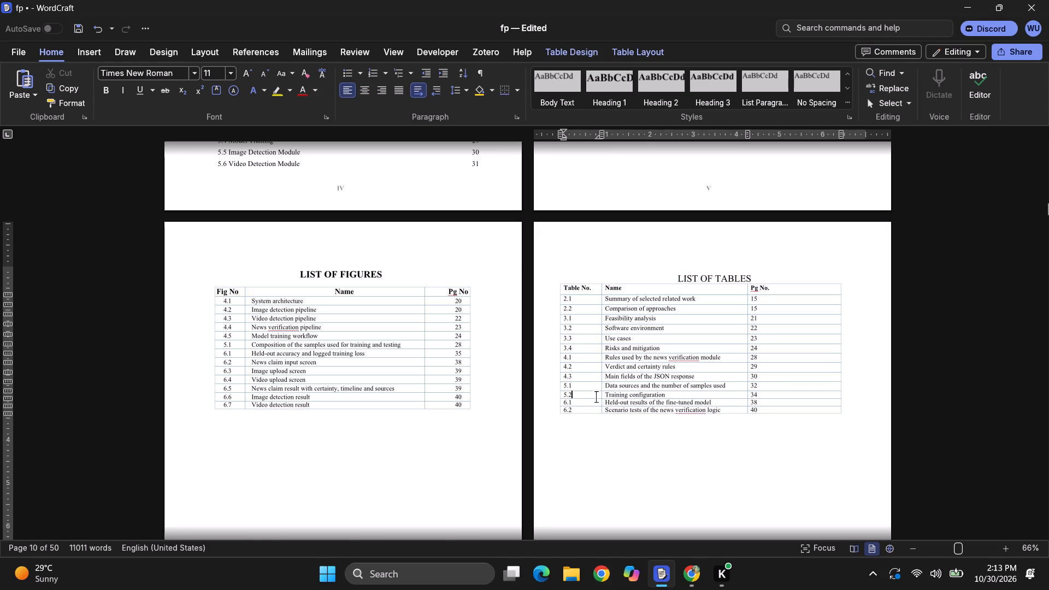
pyautogui.click(596, 396)
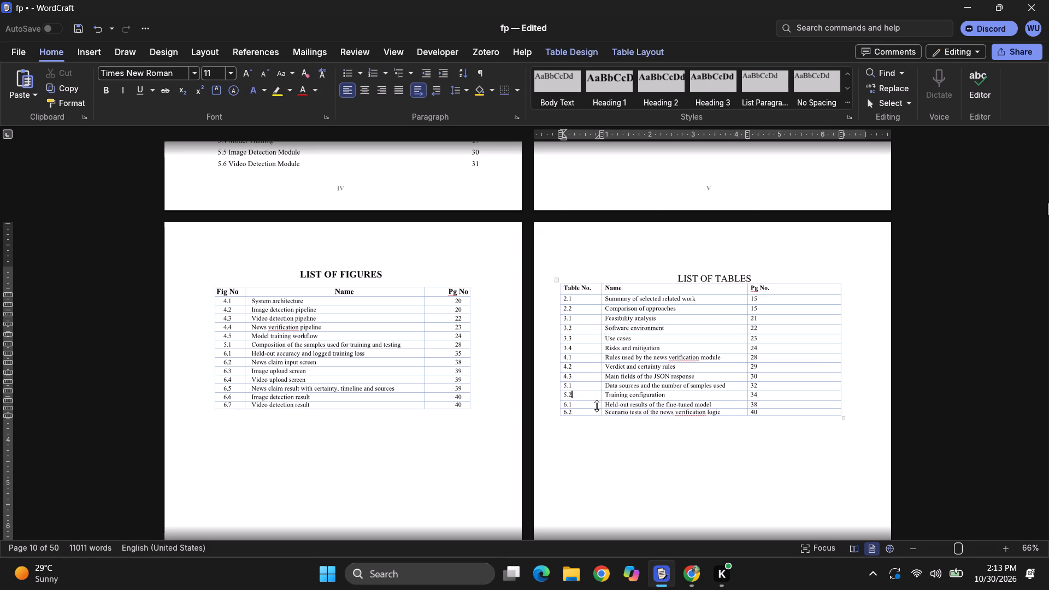
pyautogui.click(597, 406)
pyautogui.click(673, 441)
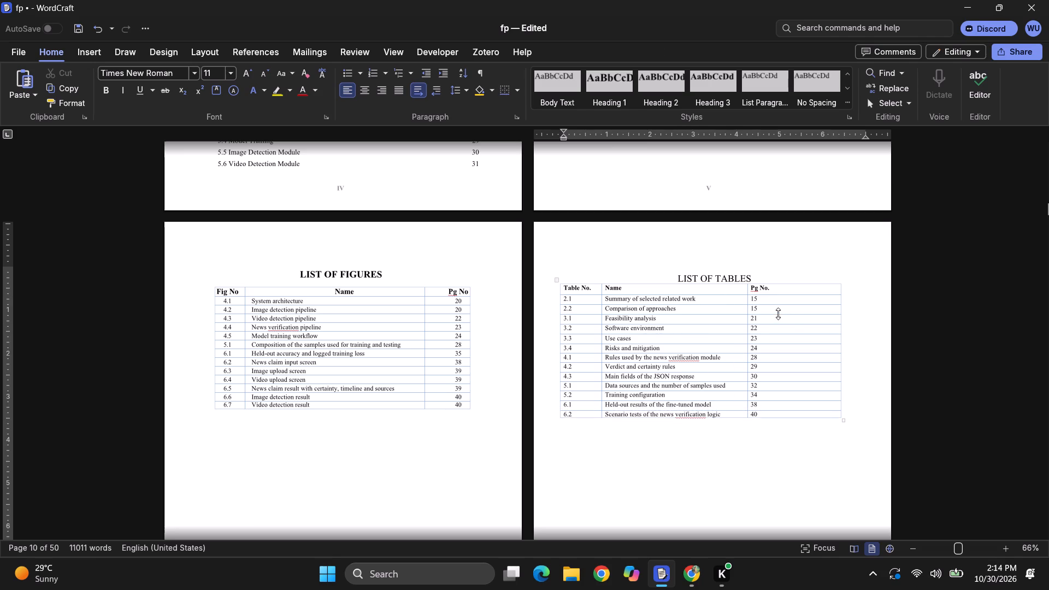
# Narrow the Pg No. column of the list of tables by moving the table's outer edge inward.
pyautogui.moveTo(843, 290); pyautogui.dragTo(803, 293)
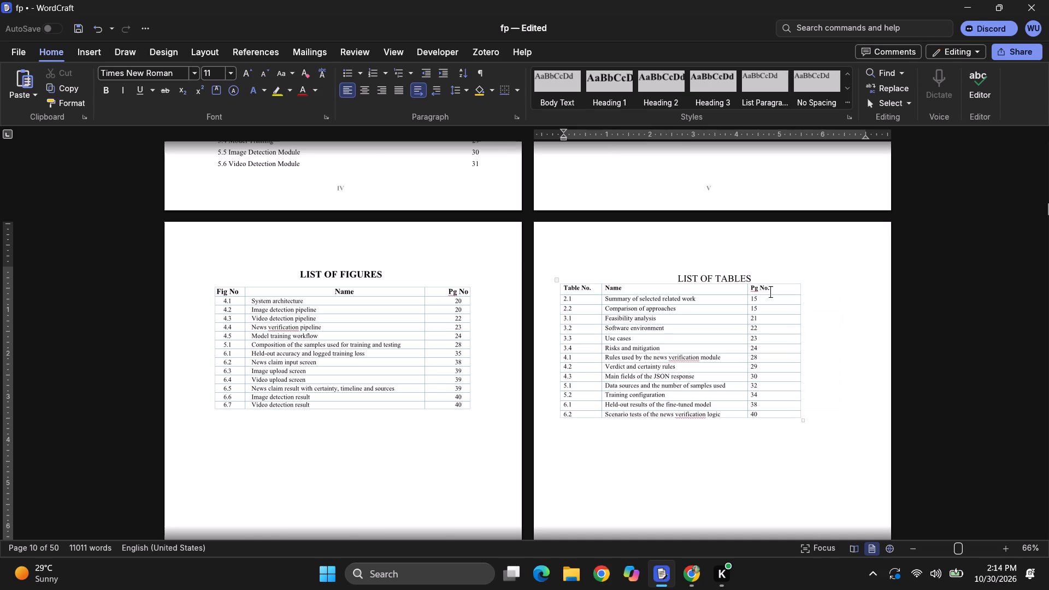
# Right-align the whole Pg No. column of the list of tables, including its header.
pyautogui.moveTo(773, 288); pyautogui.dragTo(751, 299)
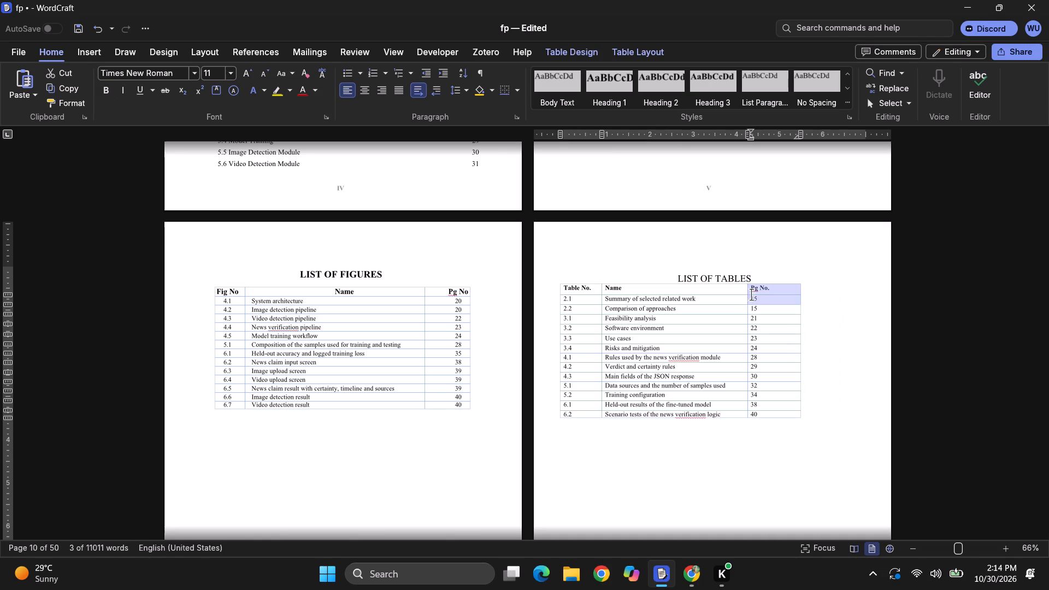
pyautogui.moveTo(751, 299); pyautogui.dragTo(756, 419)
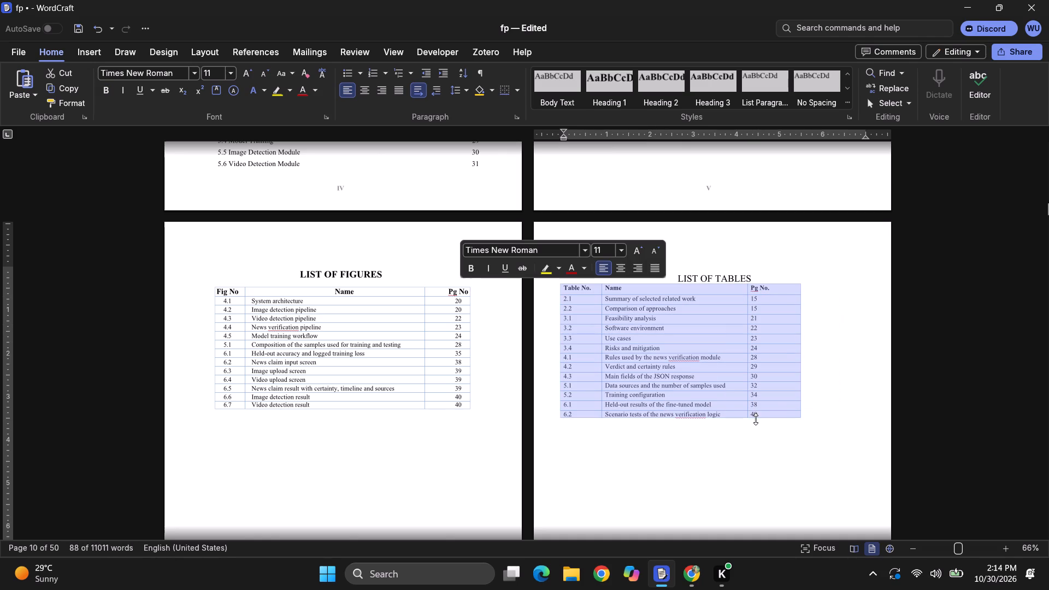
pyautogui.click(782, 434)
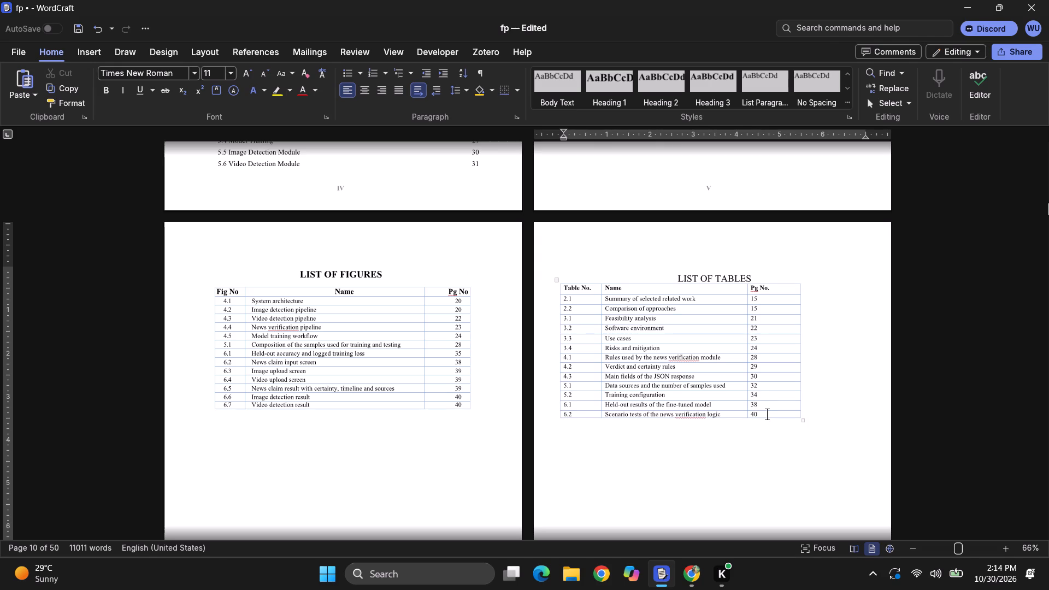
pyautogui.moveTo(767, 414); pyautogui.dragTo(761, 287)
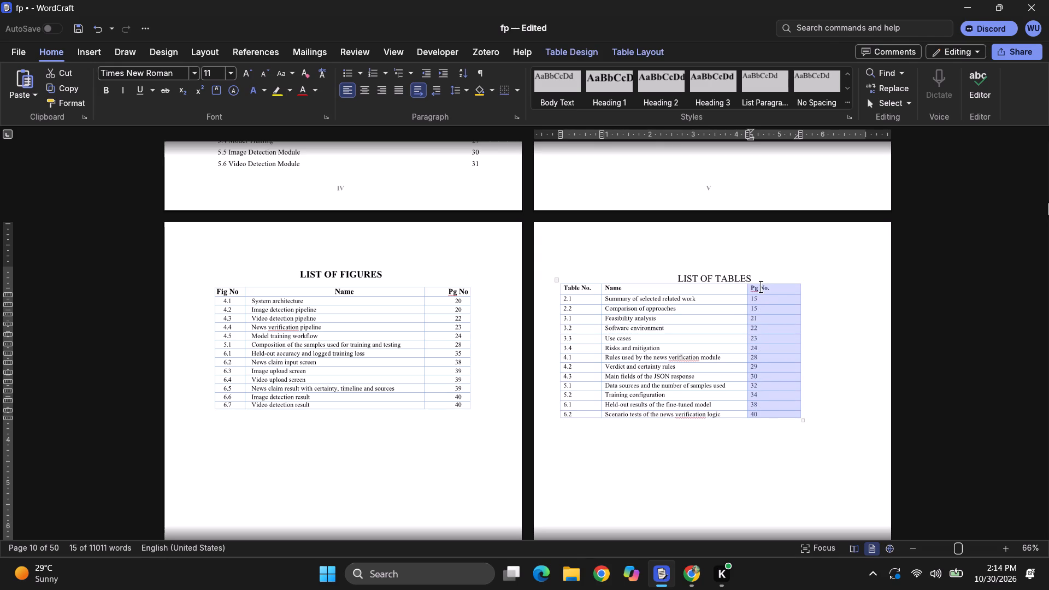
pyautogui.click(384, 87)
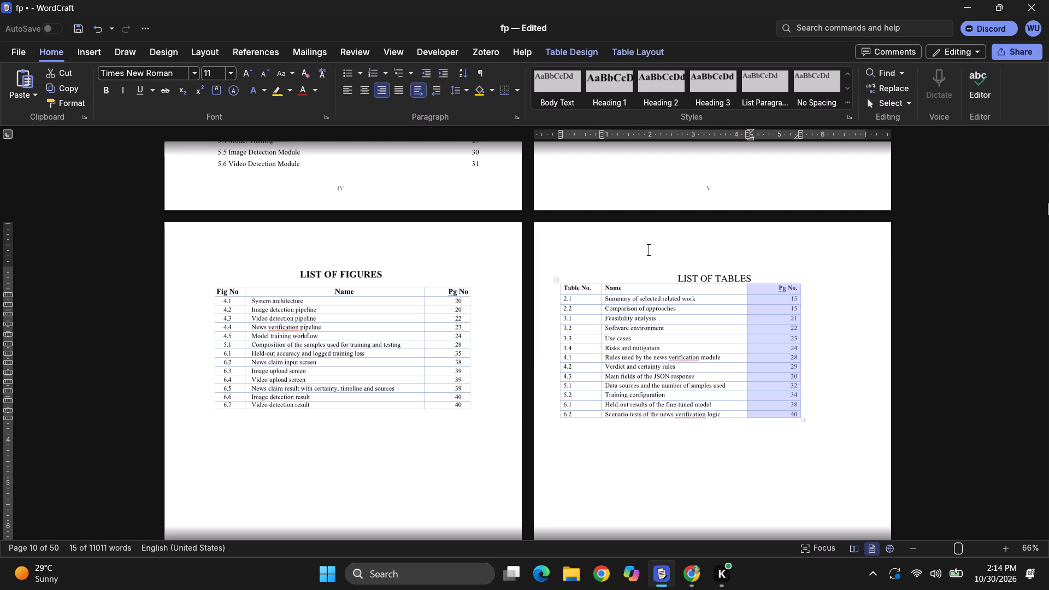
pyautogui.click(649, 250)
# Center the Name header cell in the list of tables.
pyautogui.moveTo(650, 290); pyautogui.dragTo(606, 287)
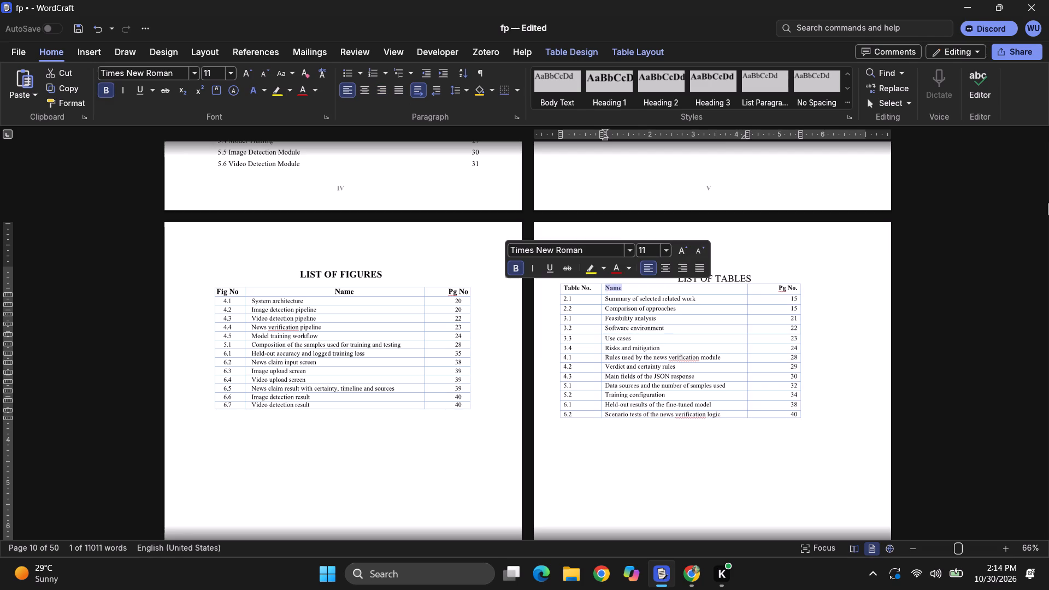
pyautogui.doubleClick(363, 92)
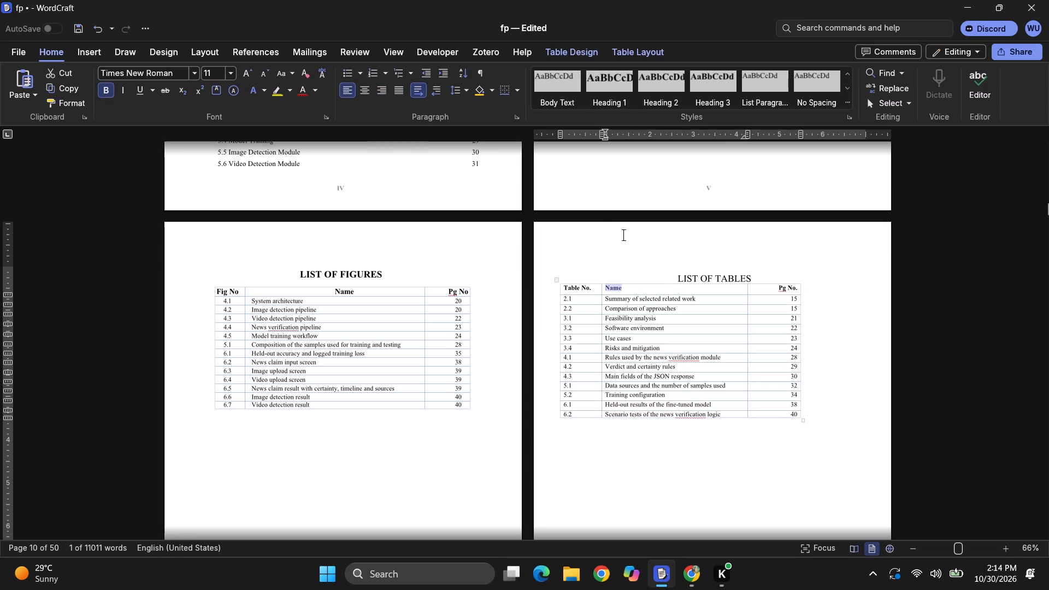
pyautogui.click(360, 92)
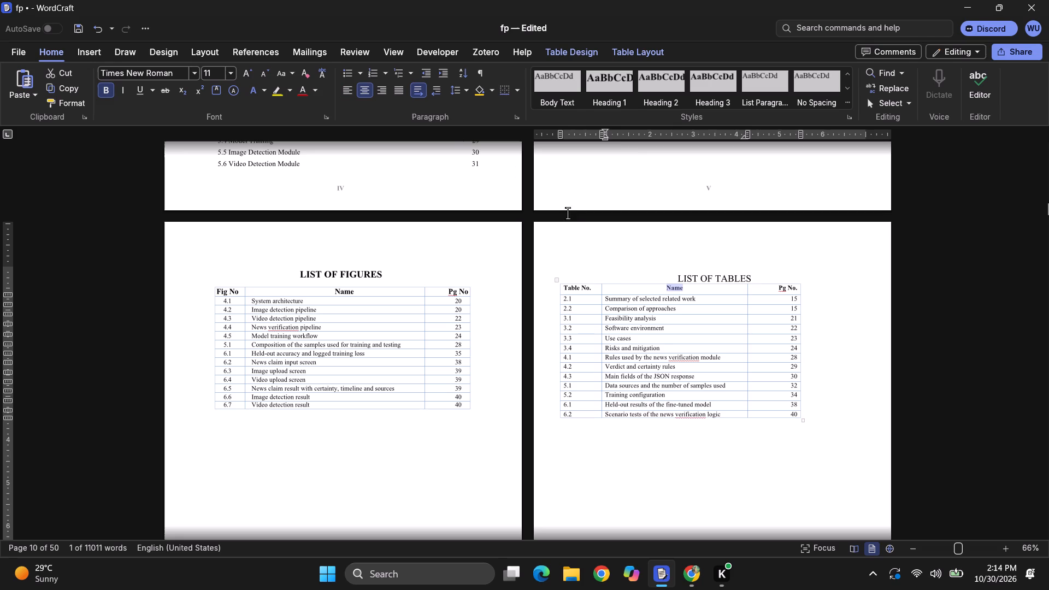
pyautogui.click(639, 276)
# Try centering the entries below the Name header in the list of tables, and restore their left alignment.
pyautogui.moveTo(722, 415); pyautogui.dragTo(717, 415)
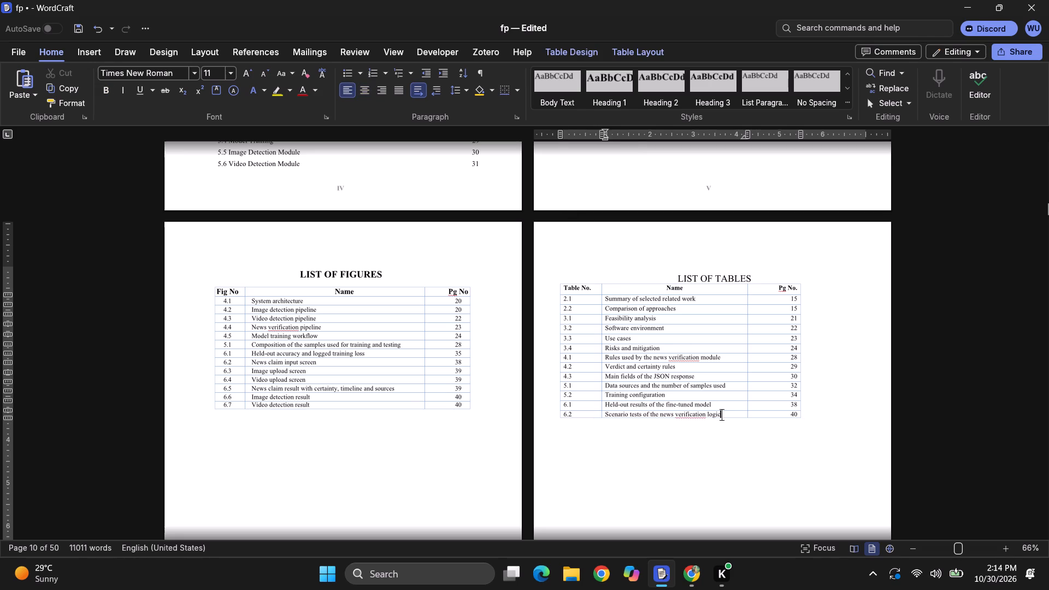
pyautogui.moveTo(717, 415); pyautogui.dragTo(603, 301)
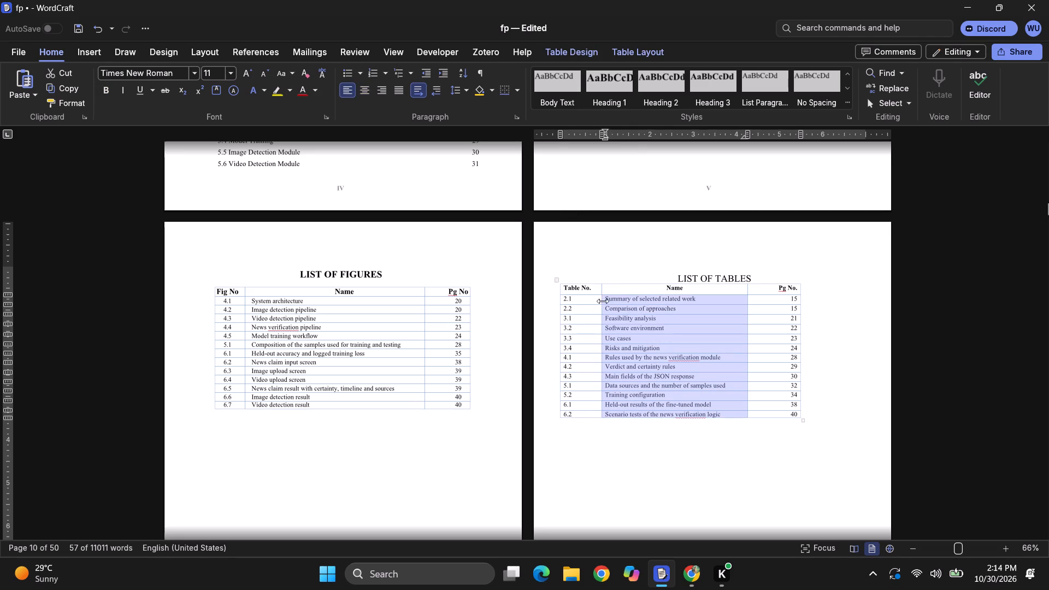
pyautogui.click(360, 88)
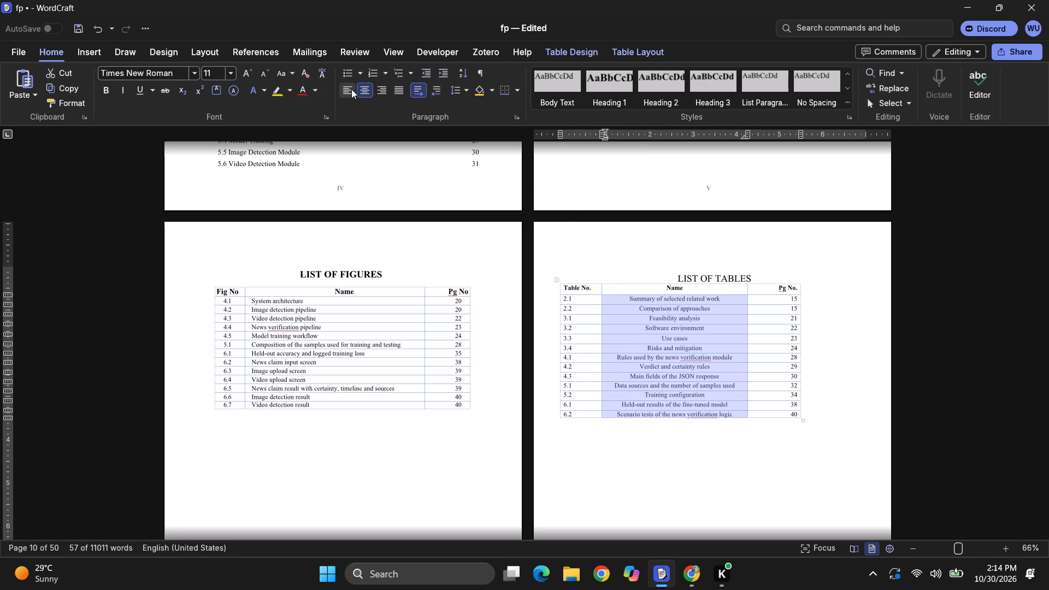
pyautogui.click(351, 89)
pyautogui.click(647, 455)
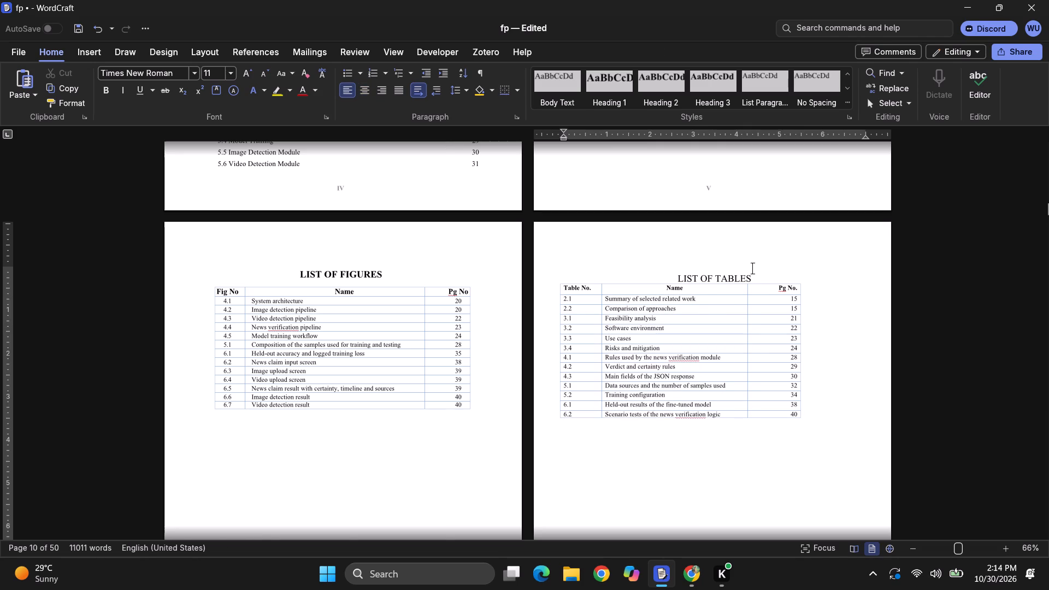
# Make the LIST OF TABLES heading on page 10 bold.
pyautogui.moveTo(755, 273); pyautogui.dragTo(668, 271)
pyautogui.moveTo(668, 271); pyautogui.dragTo(802, 280)
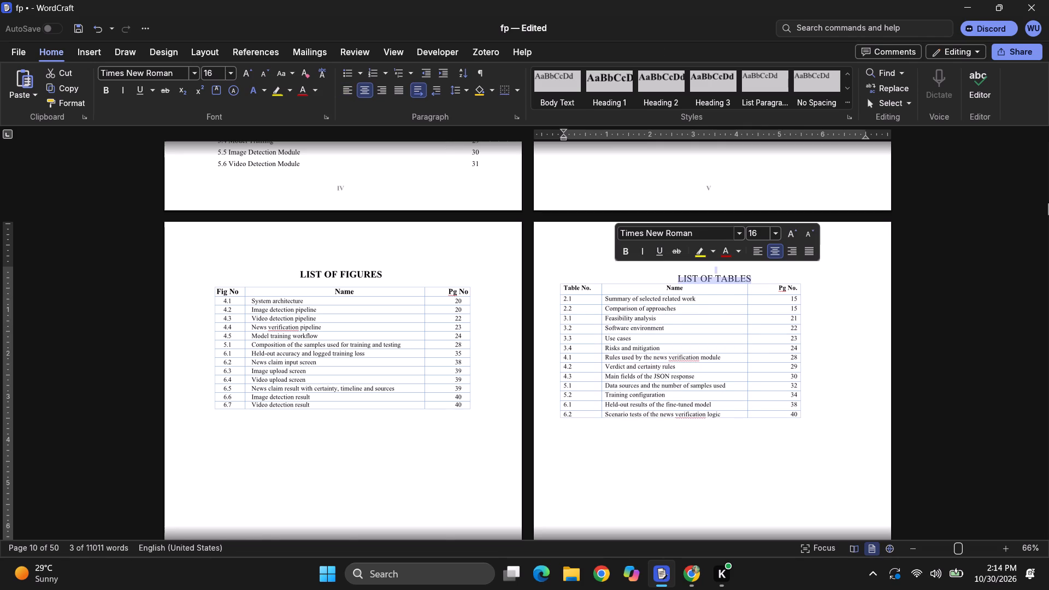
pyautogui.click(624, 246)
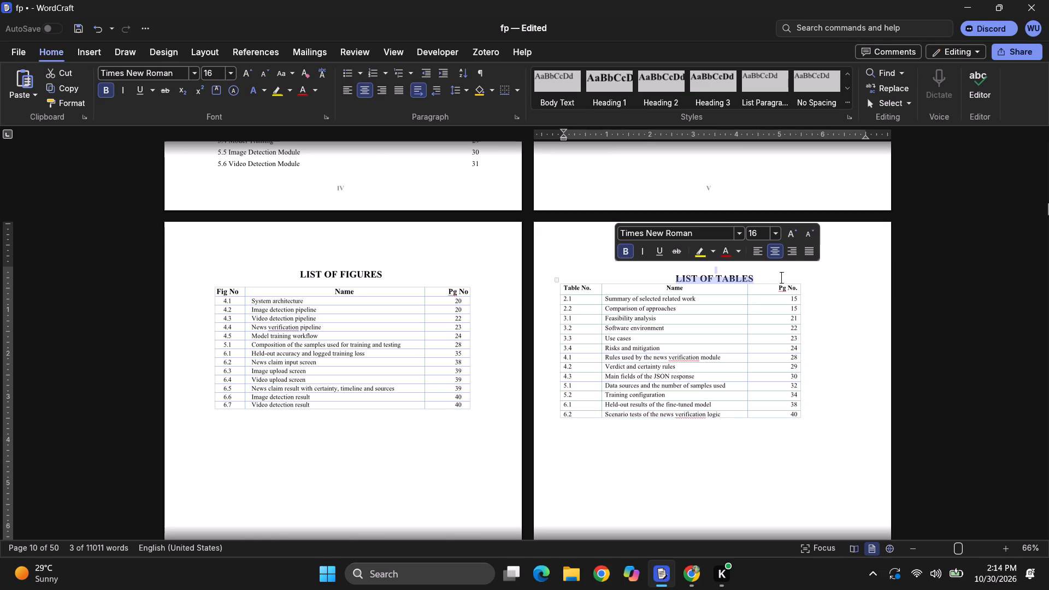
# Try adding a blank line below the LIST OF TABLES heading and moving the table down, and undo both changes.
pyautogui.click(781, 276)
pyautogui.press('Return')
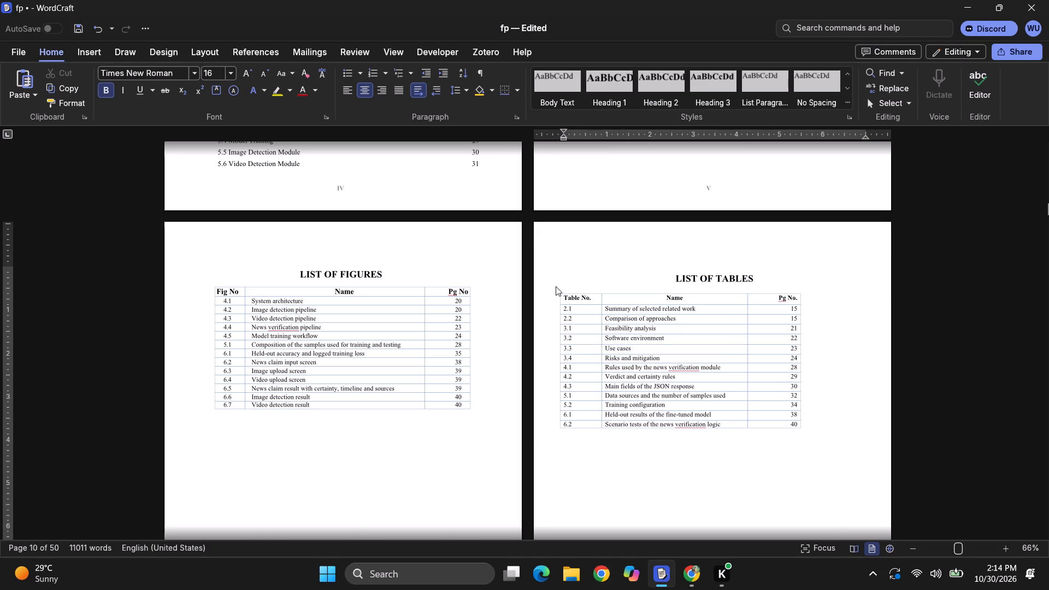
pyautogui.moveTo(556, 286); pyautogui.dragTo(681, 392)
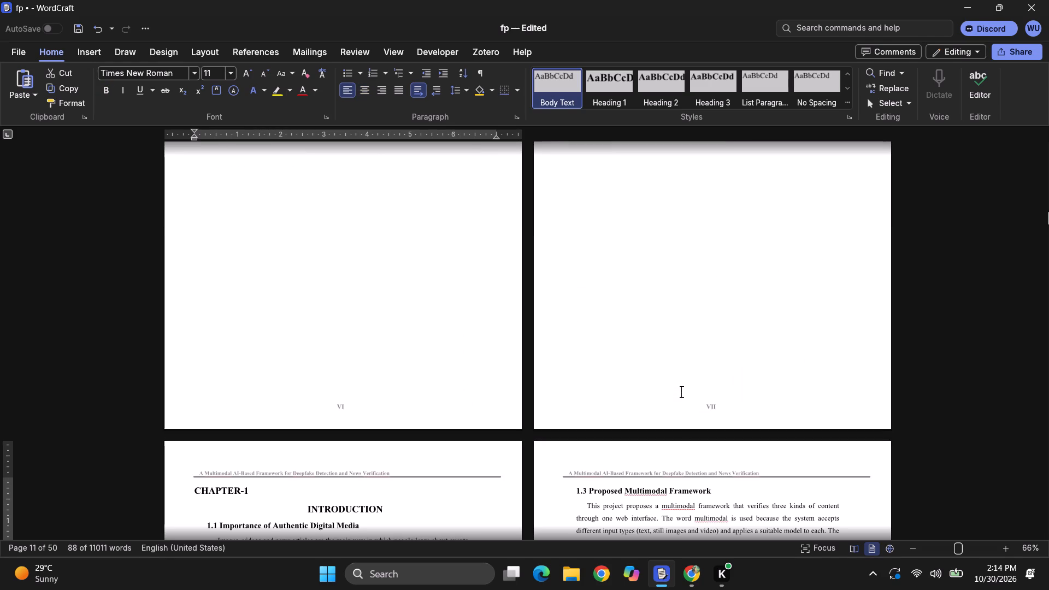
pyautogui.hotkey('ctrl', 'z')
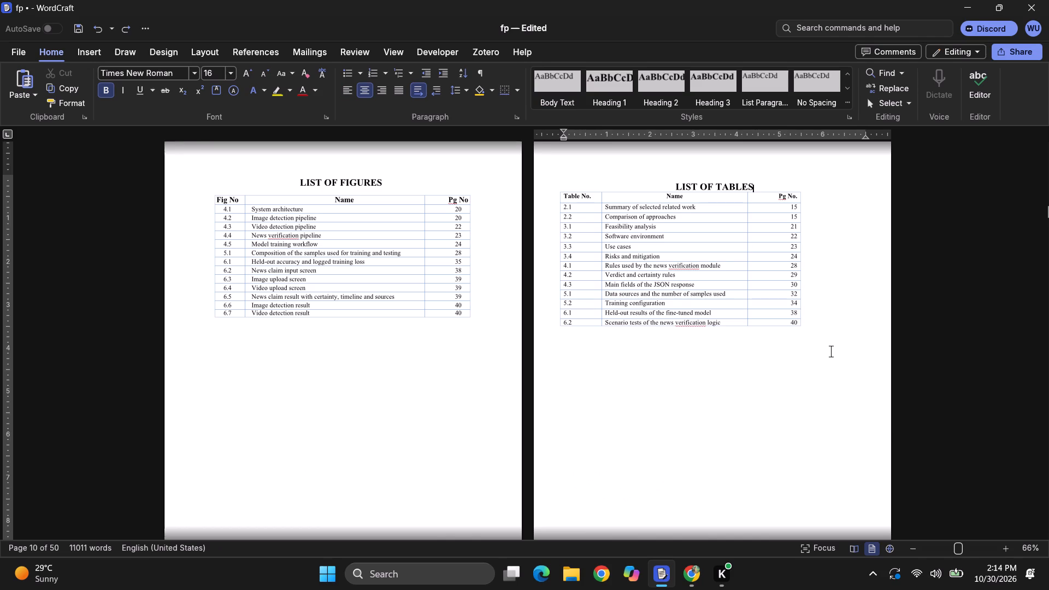
# Center the text in all cells of the list of tables, with its heading included in the selection.
pyautogui.moveTo(820, 330); pyautogui.dragTo(577, 192)
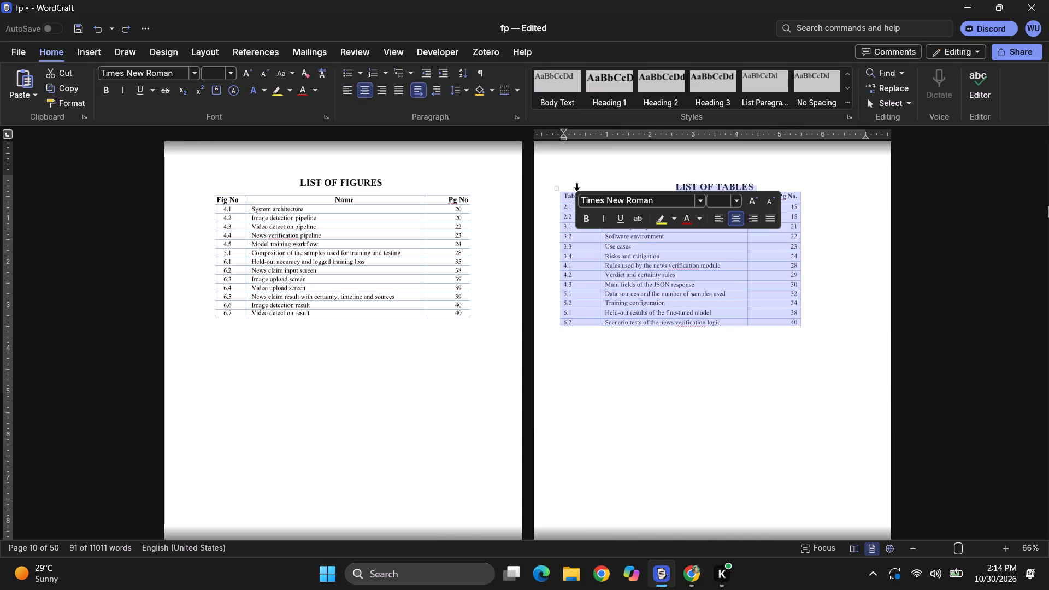
pyautogui.click(345, 90)
pyautogui.click(360, 90)
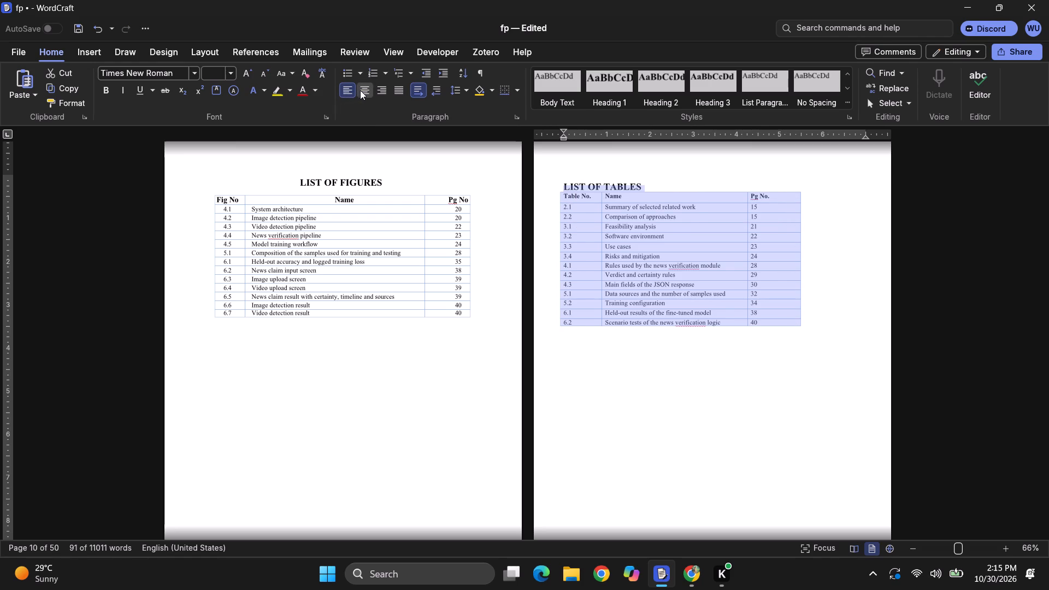
pyautogui.click(627, 178)
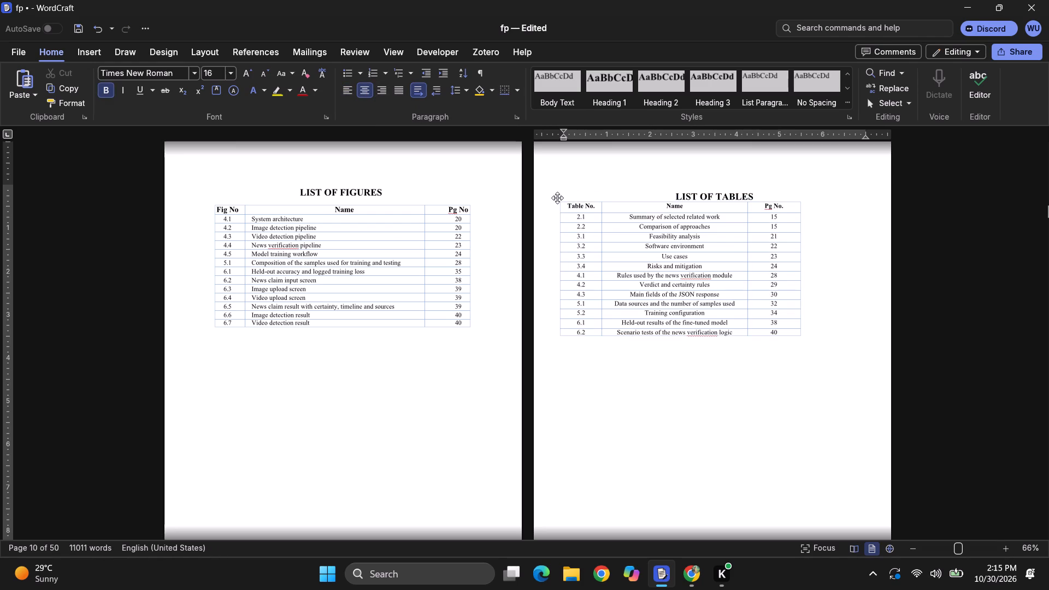
# Move the list of tables down and across so it sits centred beneath the LIST OF TABLES heading, with a gap between them.
pyautogui.moveTo(557, 197); pyautogui.dragTo(590, 219)
pyautogui.moveTo(590, 219); pyautogui.dragTo(593, 219)
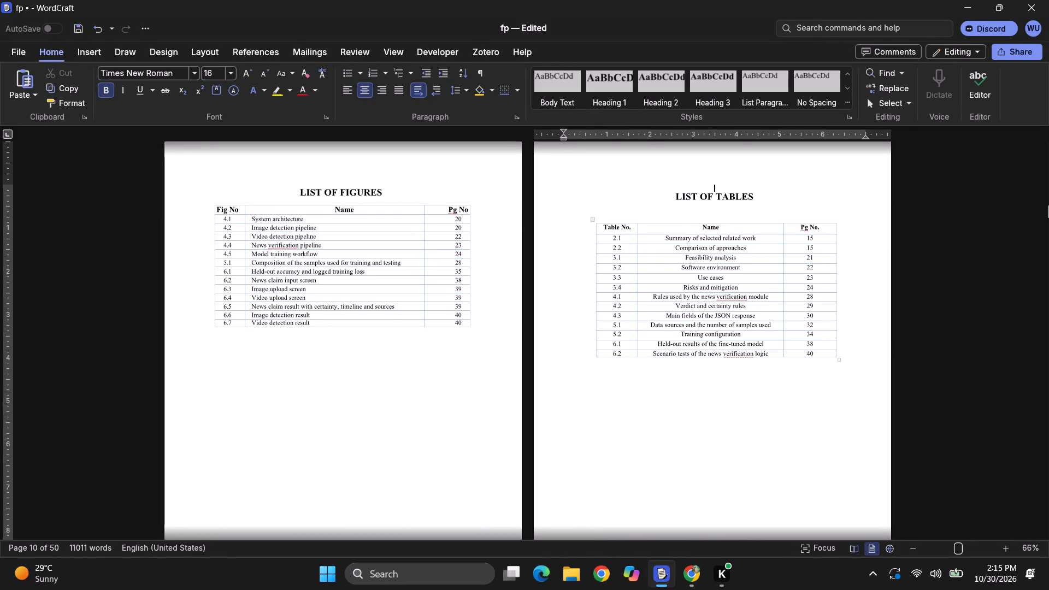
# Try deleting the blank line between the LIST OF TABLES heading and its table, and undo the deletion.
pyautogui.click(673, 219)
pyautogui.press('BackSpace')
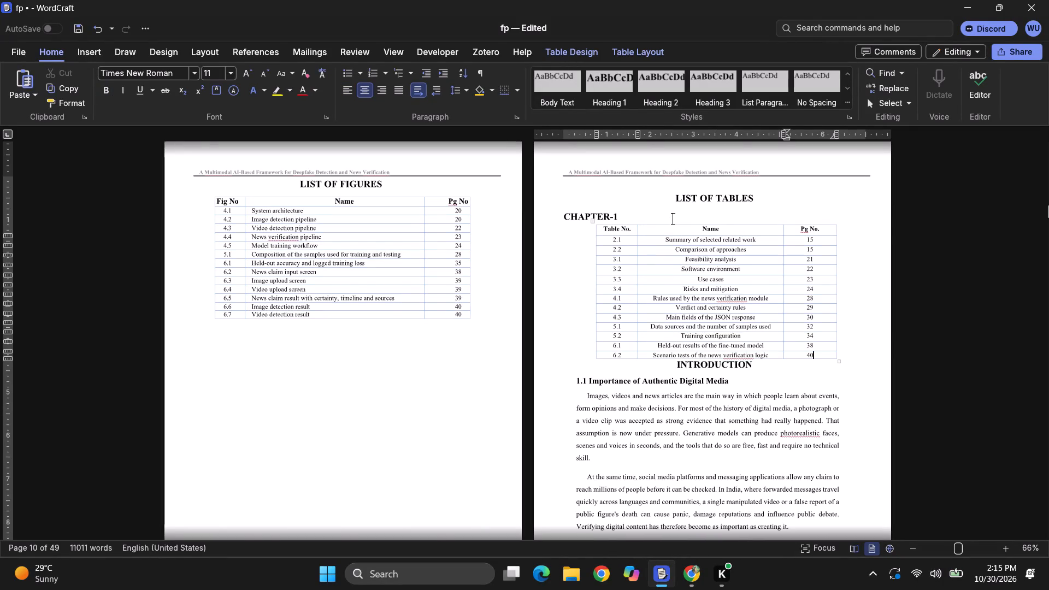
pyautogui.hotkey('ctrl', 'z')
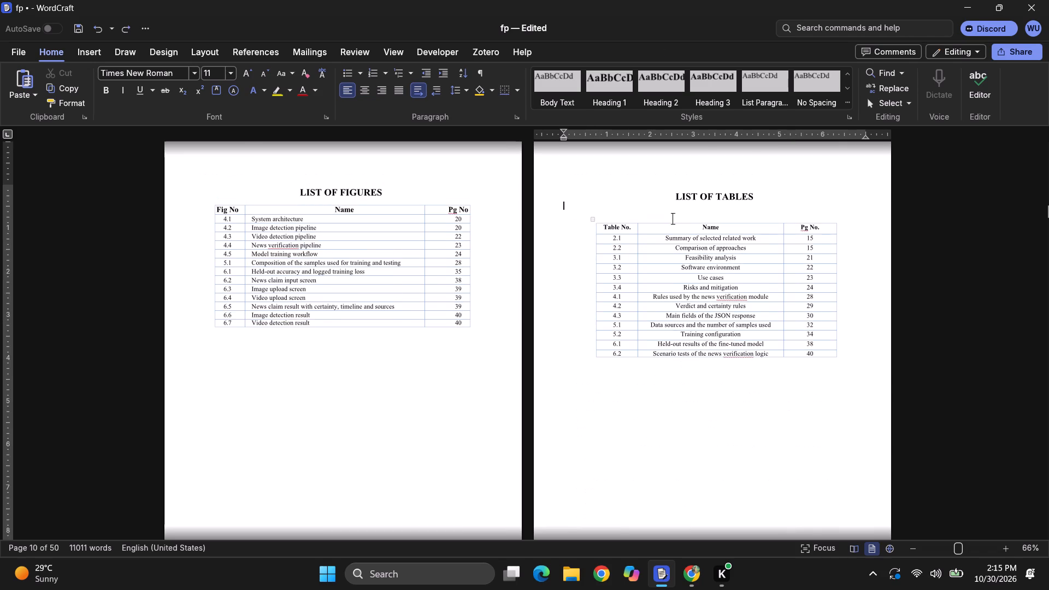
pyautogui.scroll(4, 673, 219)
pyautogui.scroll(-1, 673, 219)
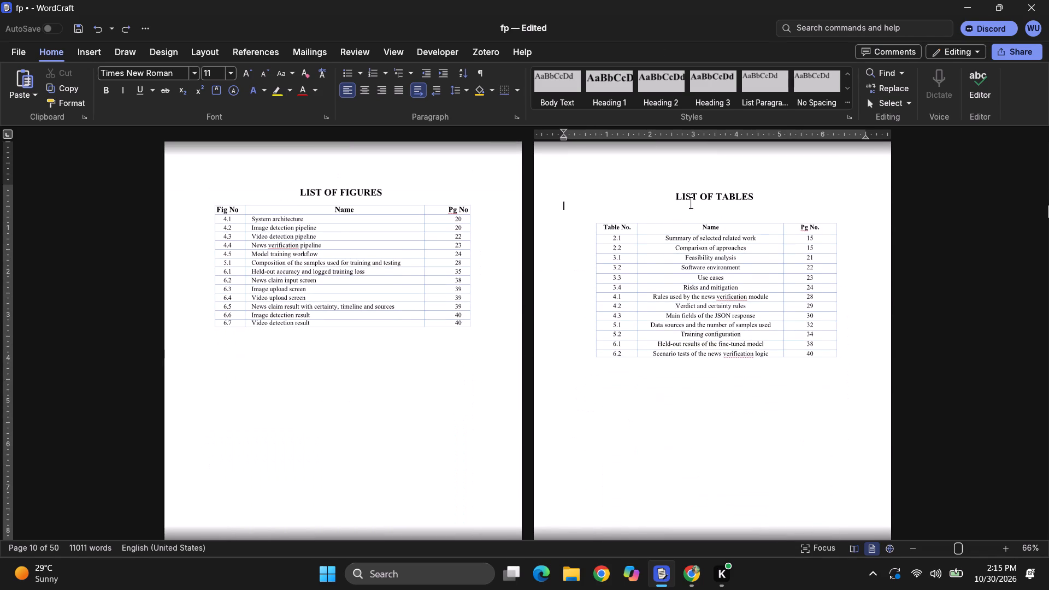
# Move the list of tables up to sit directly below the LIST OF TABLES heading, keeping it centred.
pyautogui.click(681, 174)
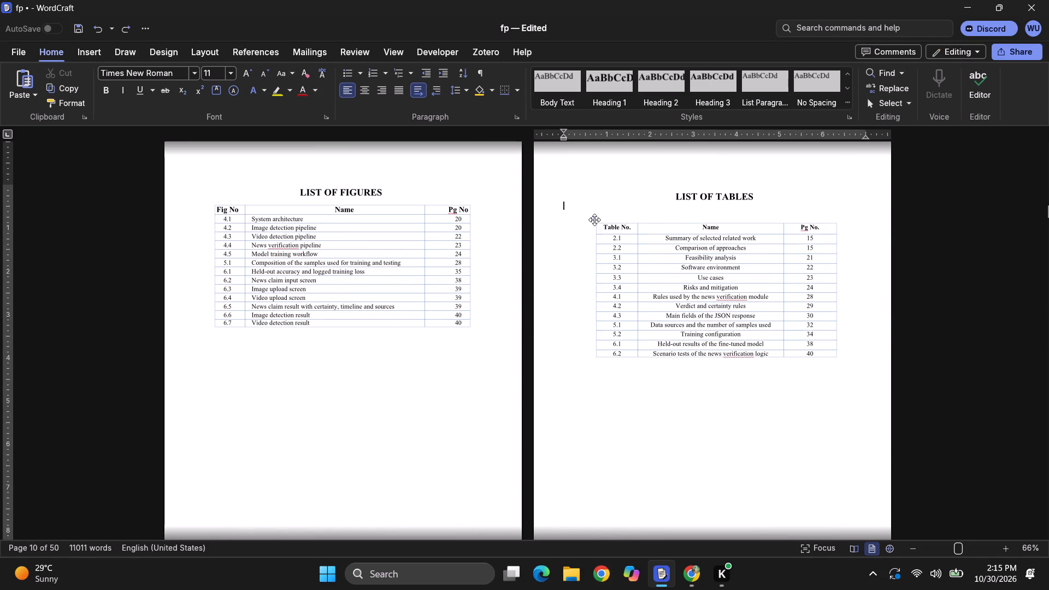
pyautogui.moveTo(593, 220); pyautogui.dragTo(593, 207)
pyautogui.moveTo(593, 207); pyautogui.dragTo(594, 204)
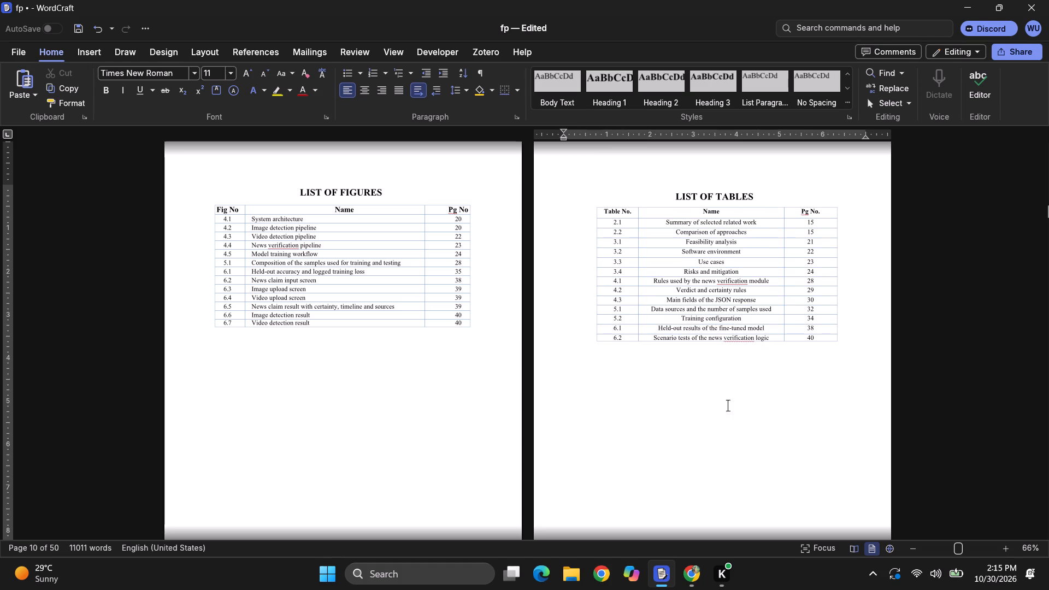
pyautogui.click(733, 418)
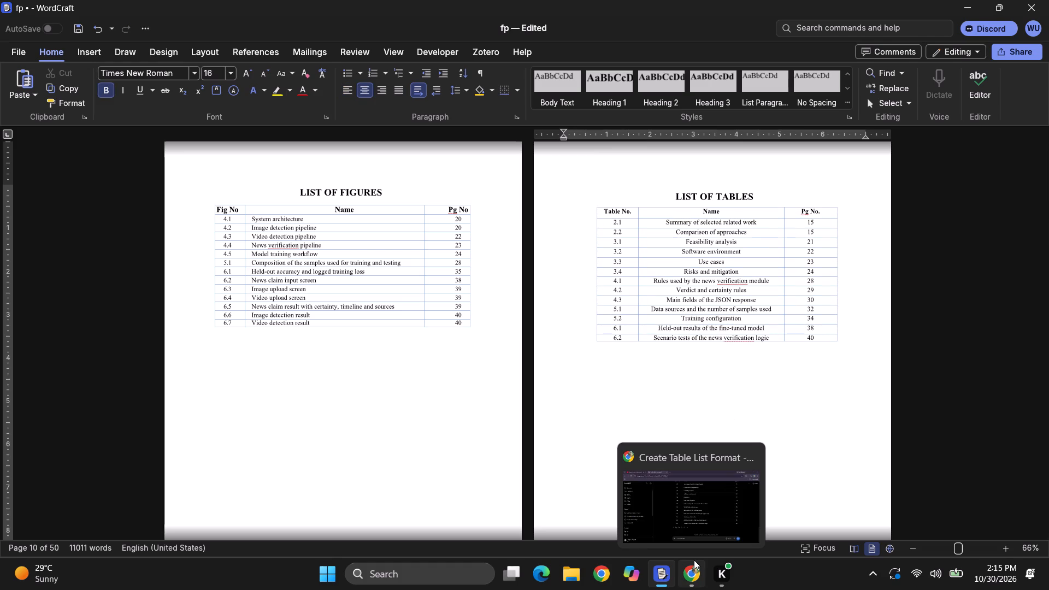
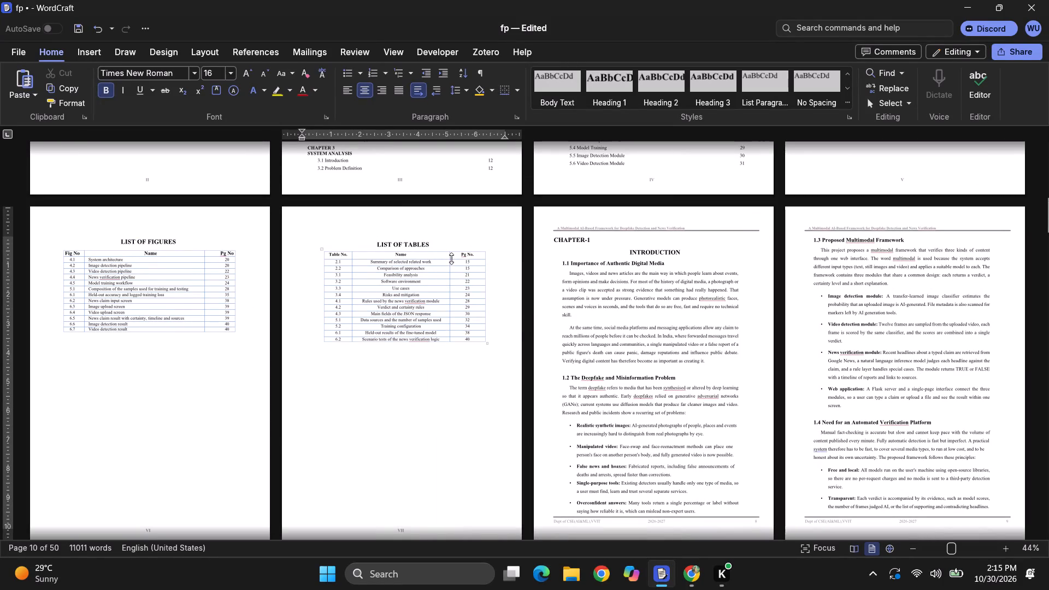
# Right-align the Pg No. column of the list of tables, including its header cell.
pyautogui.moveTo(457, 254); pyautogui.dragTo(468, 320)
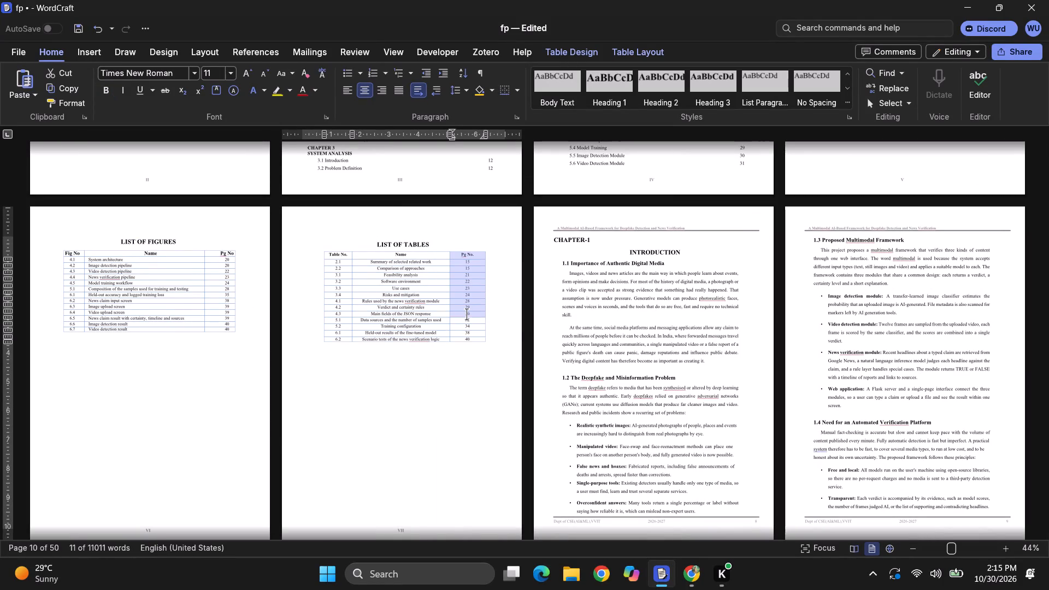
pyautogui.moveTo(468, 320); pyautogui.dragTo(467, 340)
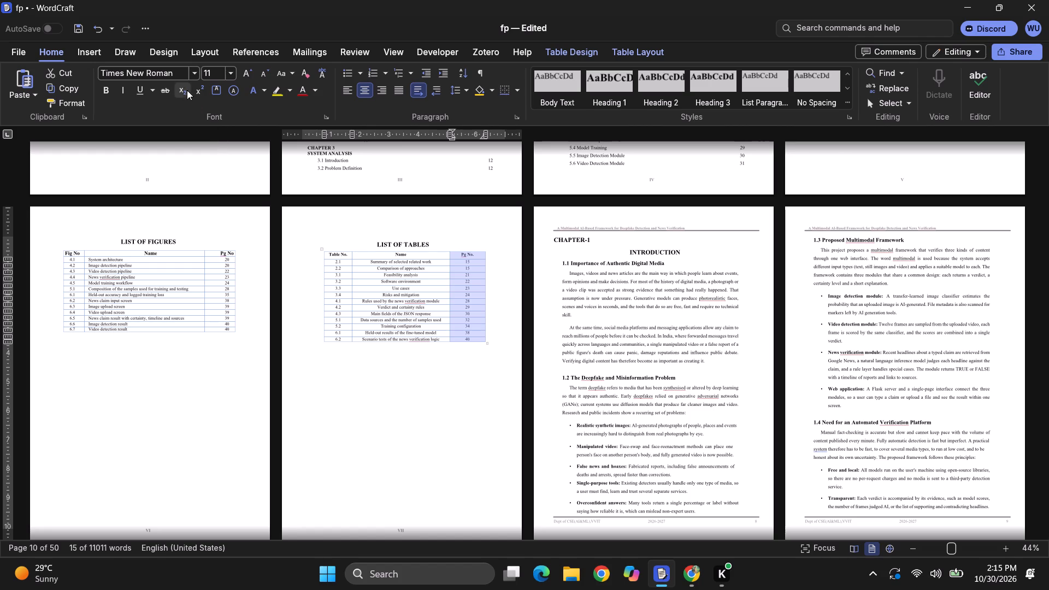
pyautogui.click(379, 88)
pyautogui.moveTo(445, 340); pyautogui.dragTo(440, 339)
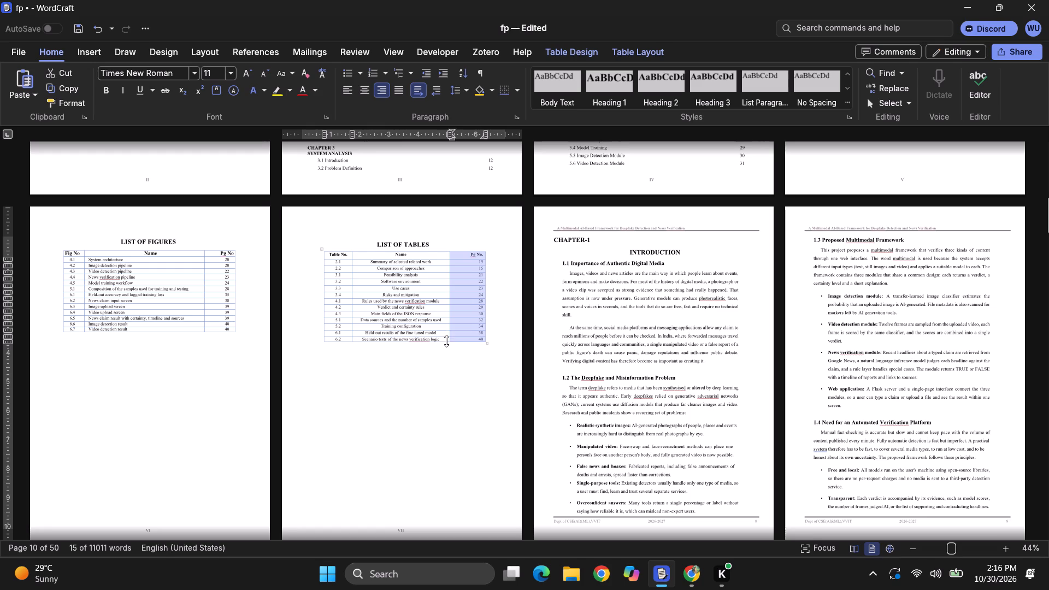
pyautogui.click(445, 340)
# Left-align the table titles in the Name column of the list of tables, leaving the header cell out of the selection.
pyautogui.keyDown('ctrl'); pyautogui.scroll(2, 431, 358); pyautogui.keyUp('ctrl')
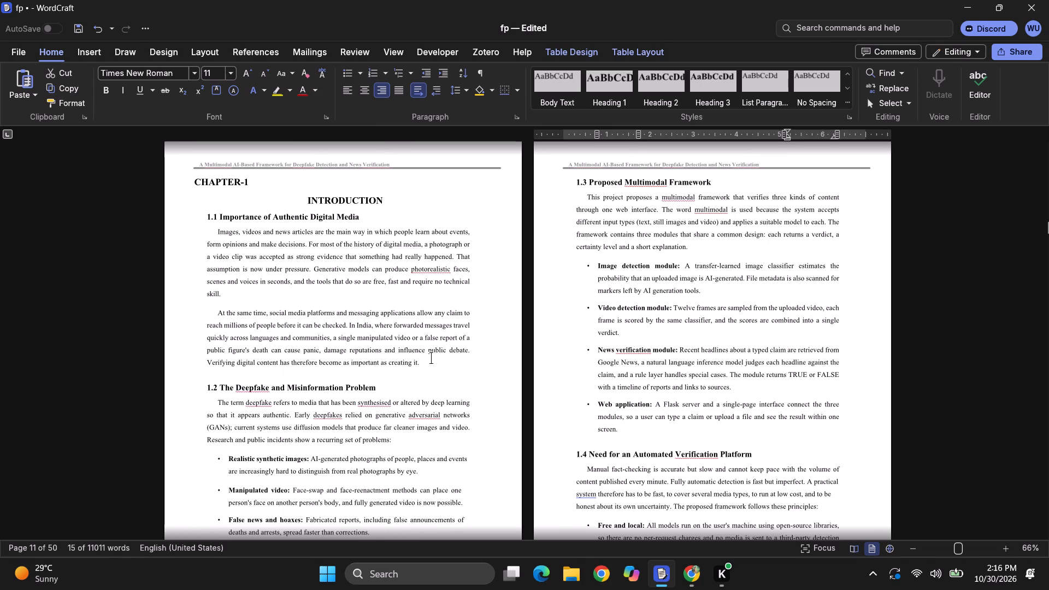
pyautogui.rightClick(431, 358)
pyautogui.scroll(2, 431, 358)
pyautogui.scroll(3, 397, 317)
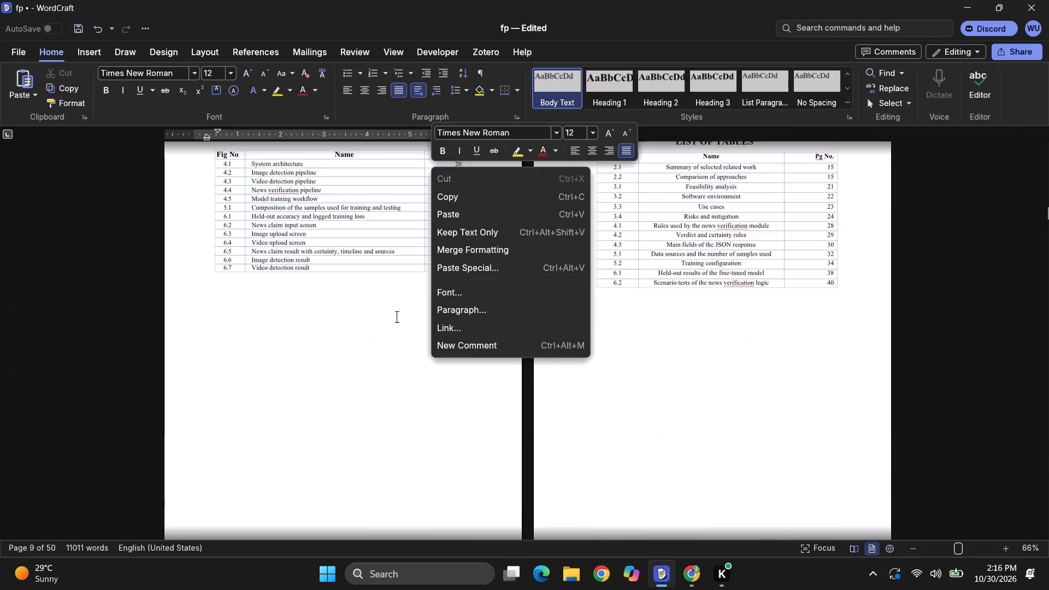
pyautogui.scroll(2, 397, 317)
pyautogui.click(397, 317)
pyautogui.scroll(-2, 397, 317)
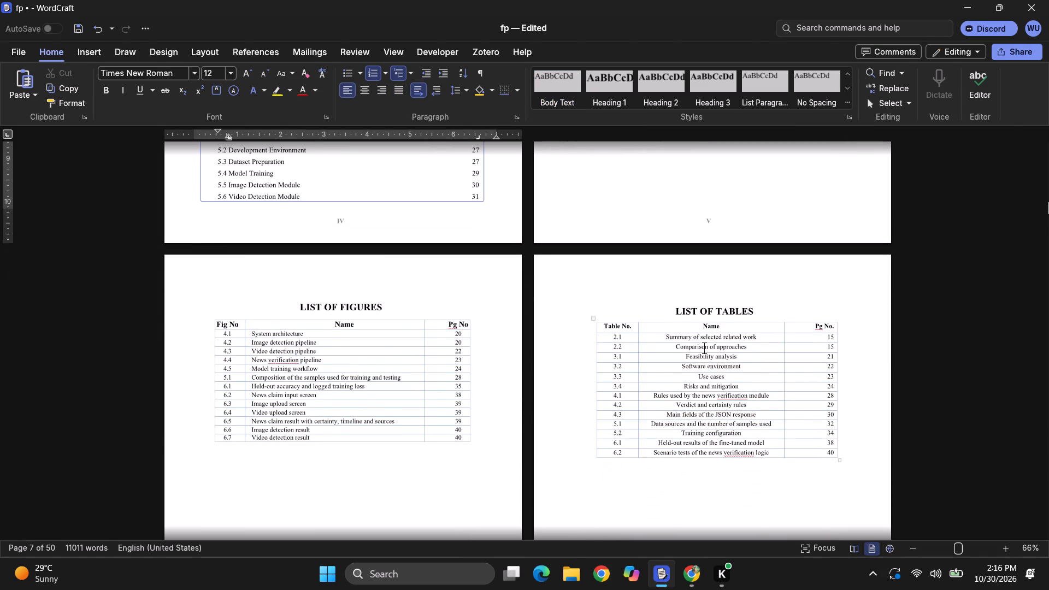
pyautogui.click(662, 337)
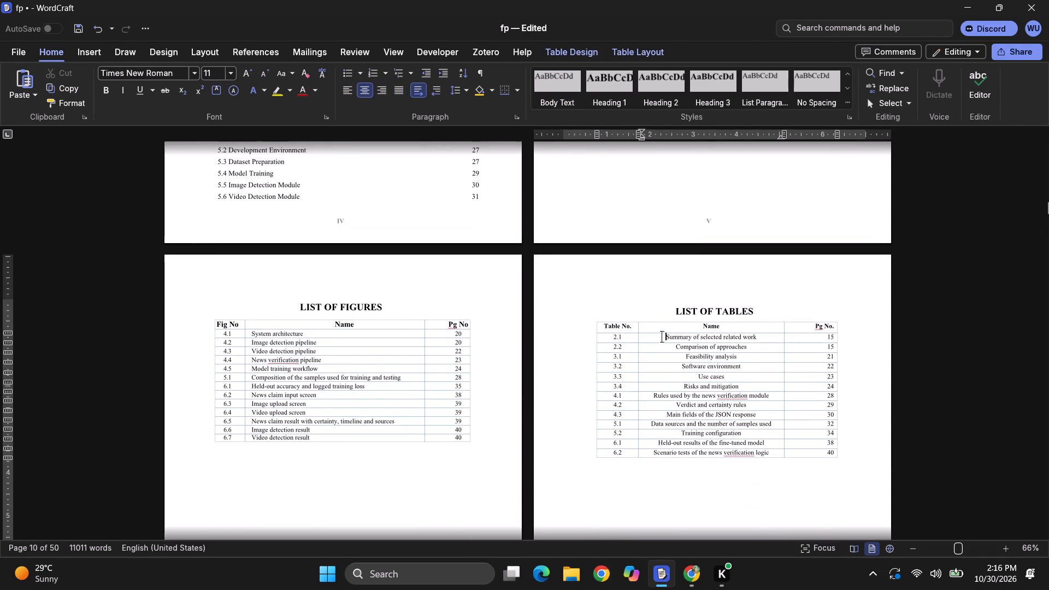
pyautogui.moveTo(662, 337); pyautogui.dragTo(735, 452)
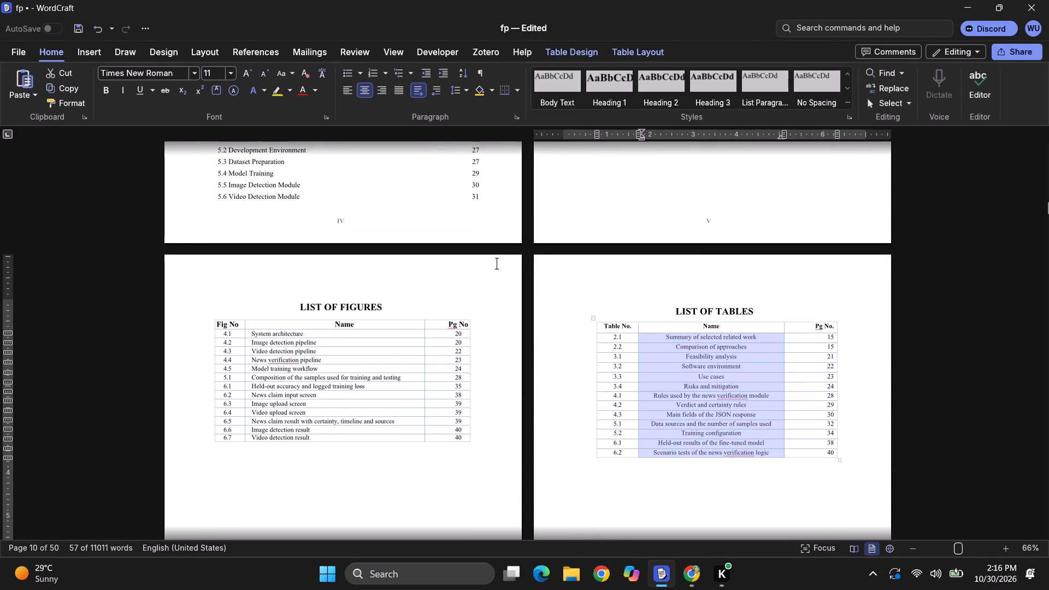
pyautogui.click(352, 91)
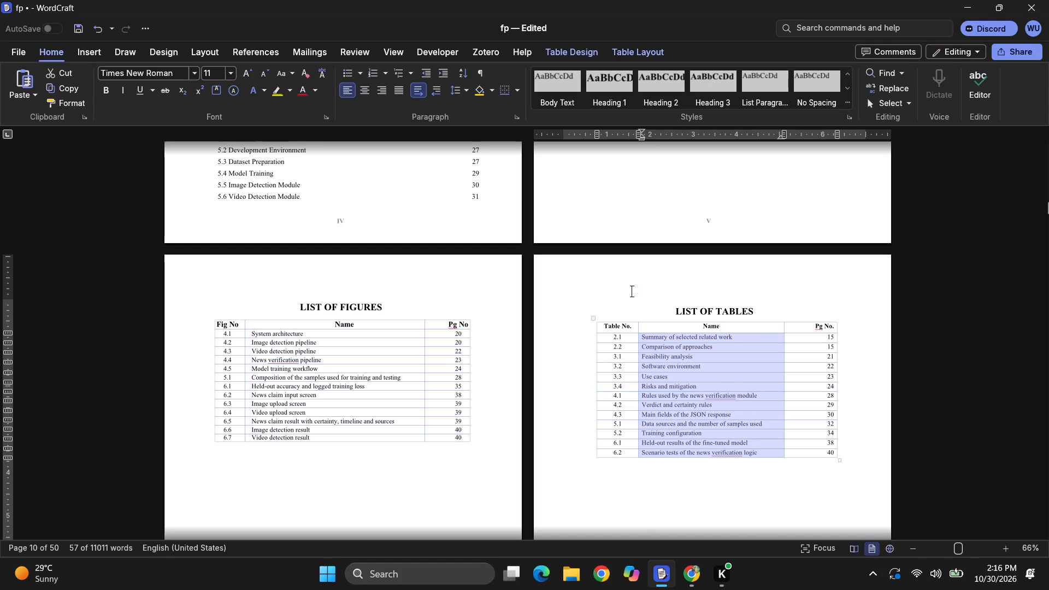
pyautogui.click(612, 281)
# Split the section 2.2.2 paragraph before "Bird and Lotfi released a dataset" and push that text onto the following page with two paragraph breaks.
pyautogui.scroll(-4, 574, 409)
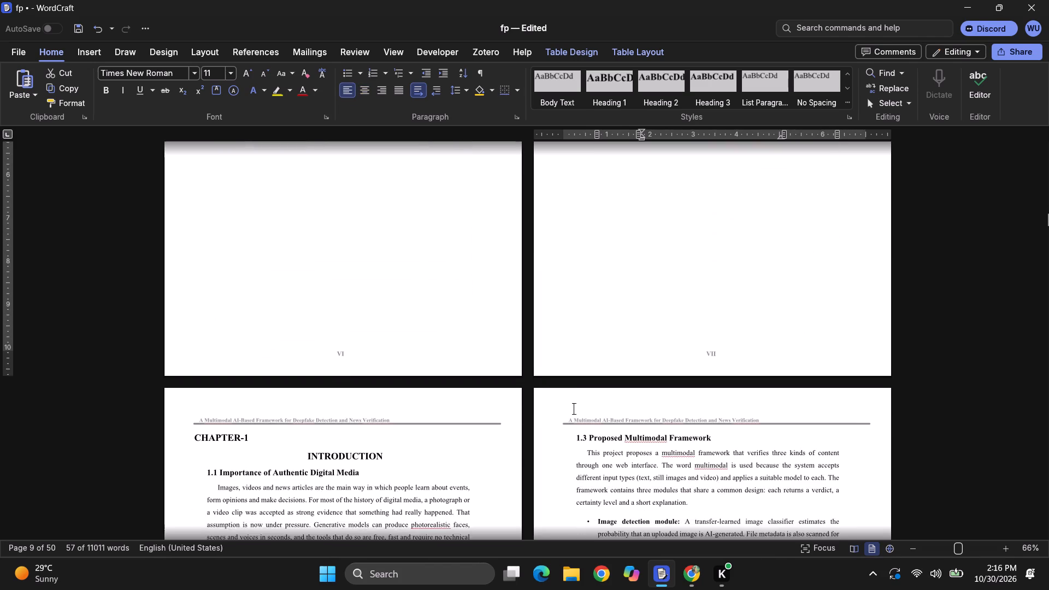
pyautogui.scroll(-4, 574, 409)
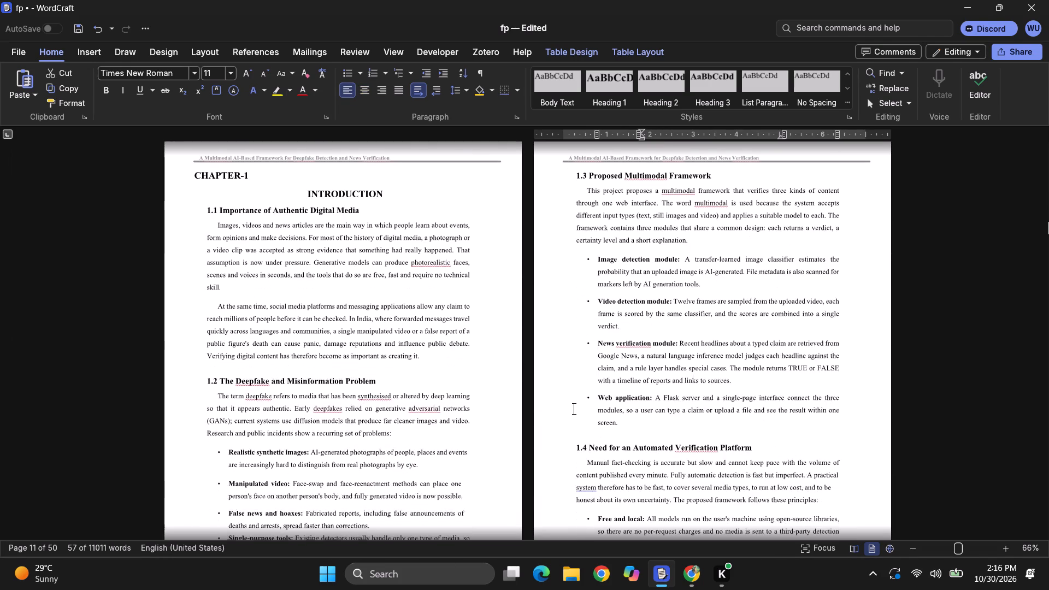
pyautogui.scroll(-3, 574, 409)
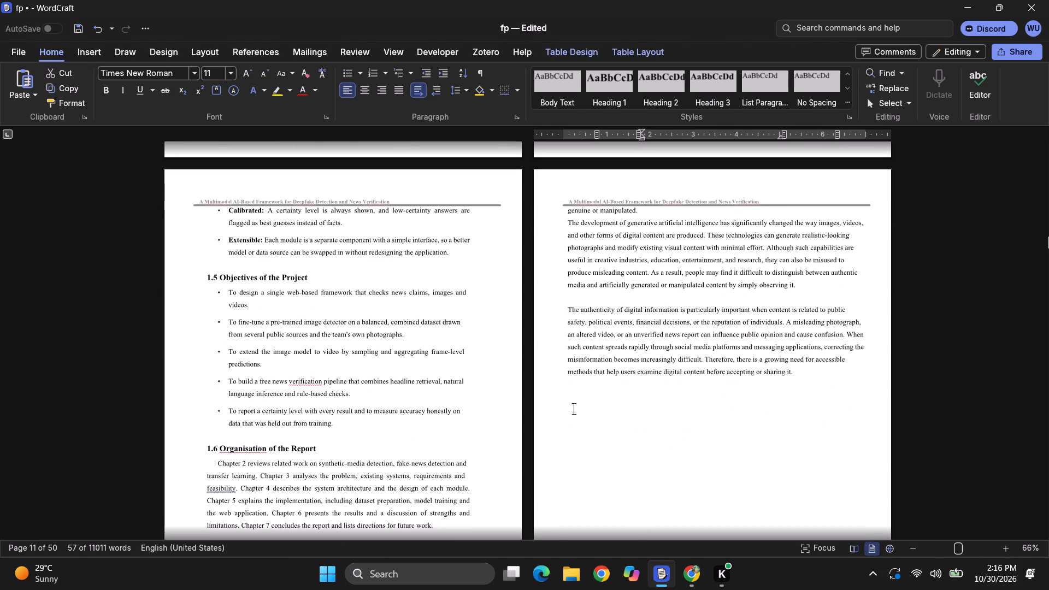
pyautogui.scroll(-5, 574, 409)
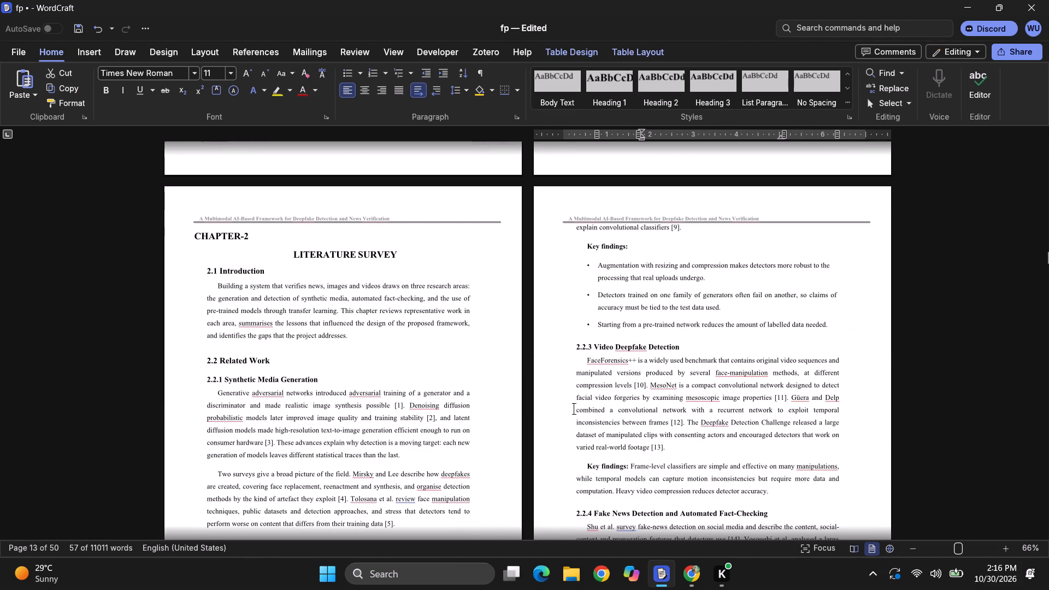
pyautogui.scroll(-2, 574, 409)
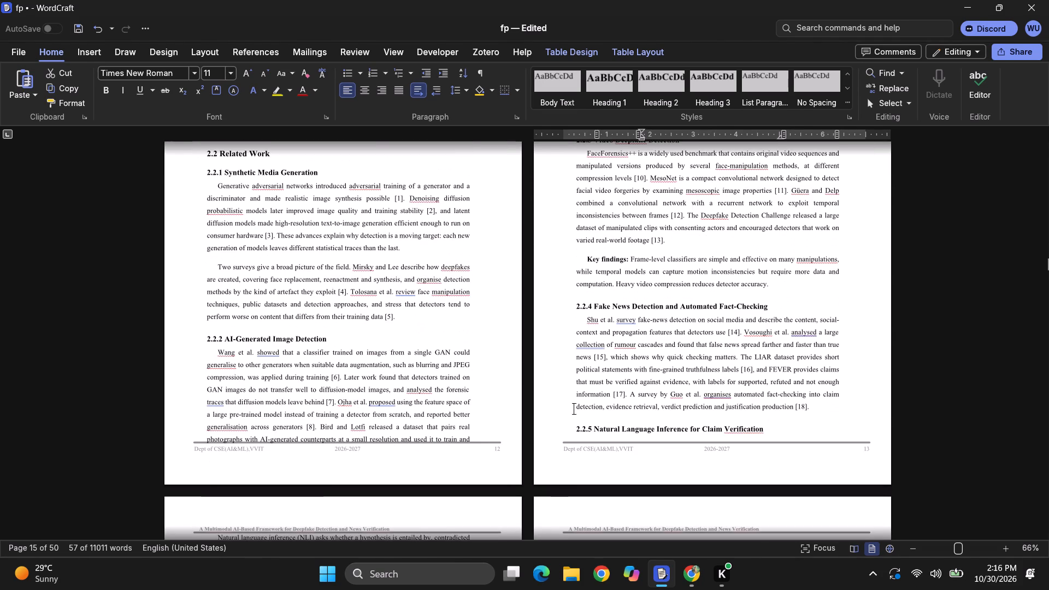
pyautogui.scroll(-1, 574, 409)
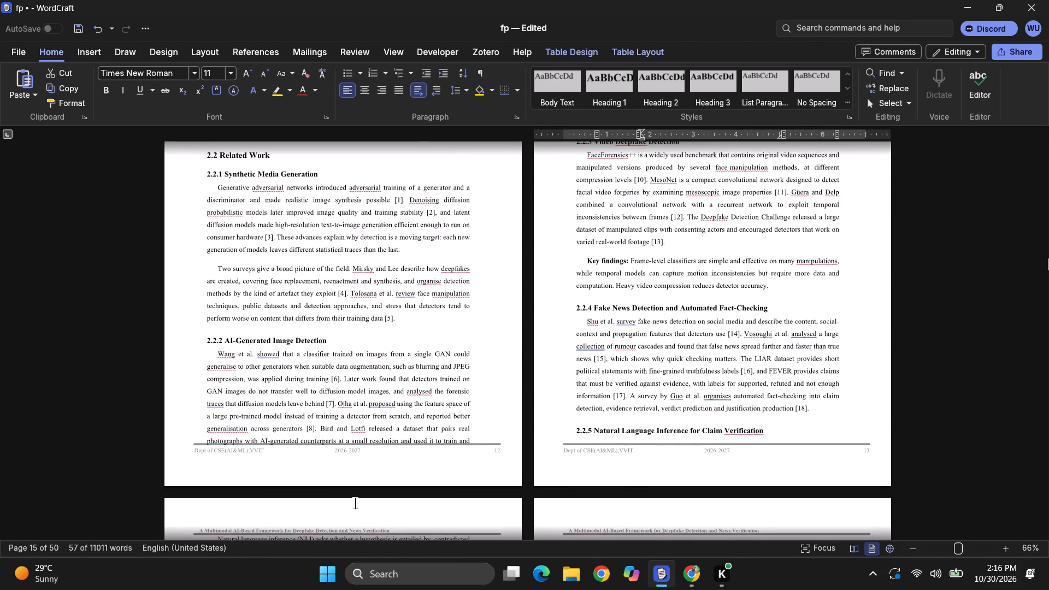
pyautogui.click(318, 429)
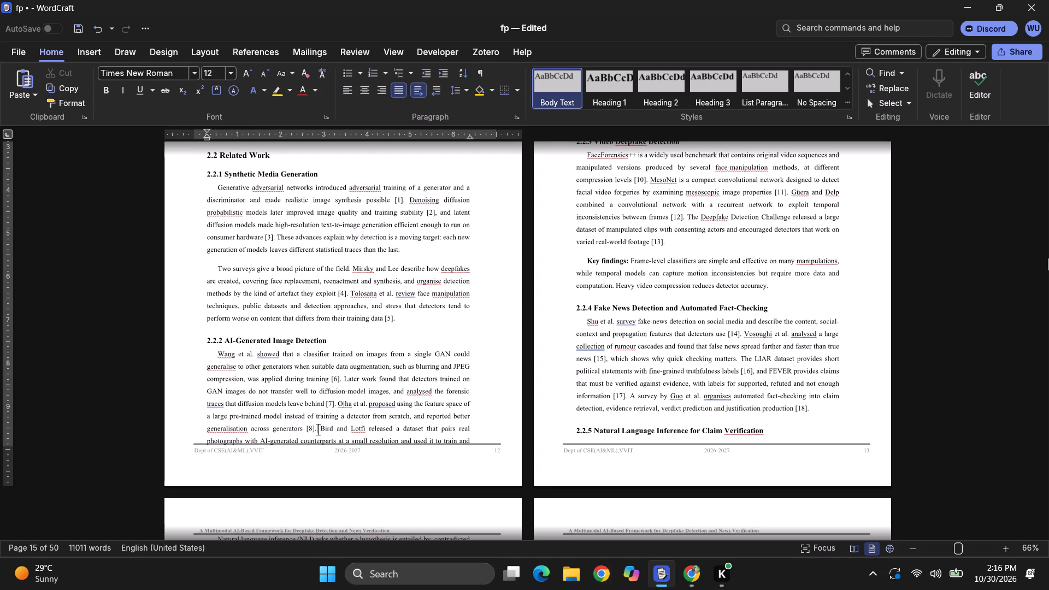
pyautogui.press('Return')
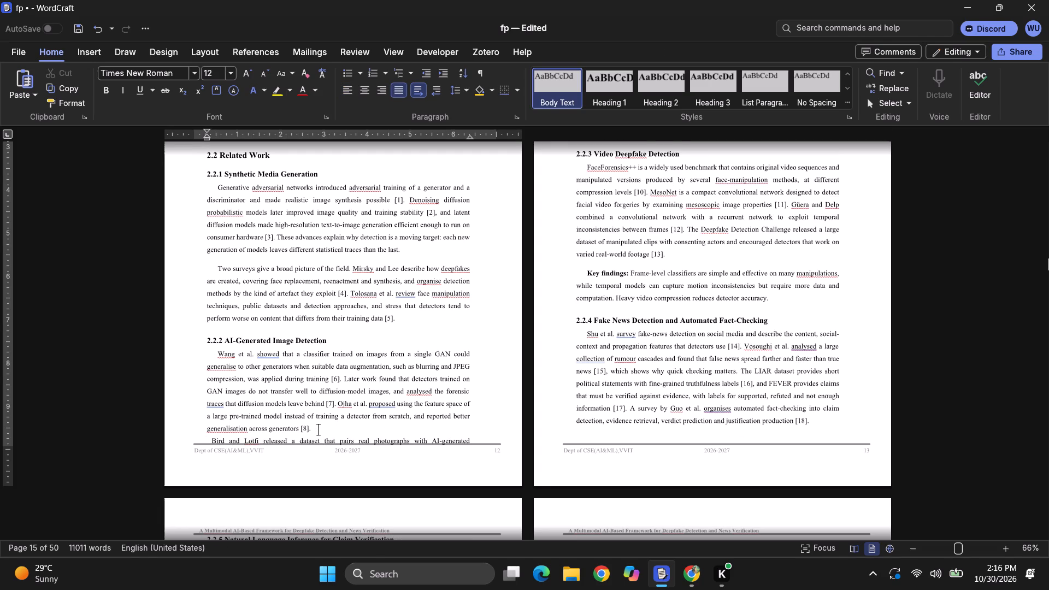
pyautogui.press('Return')
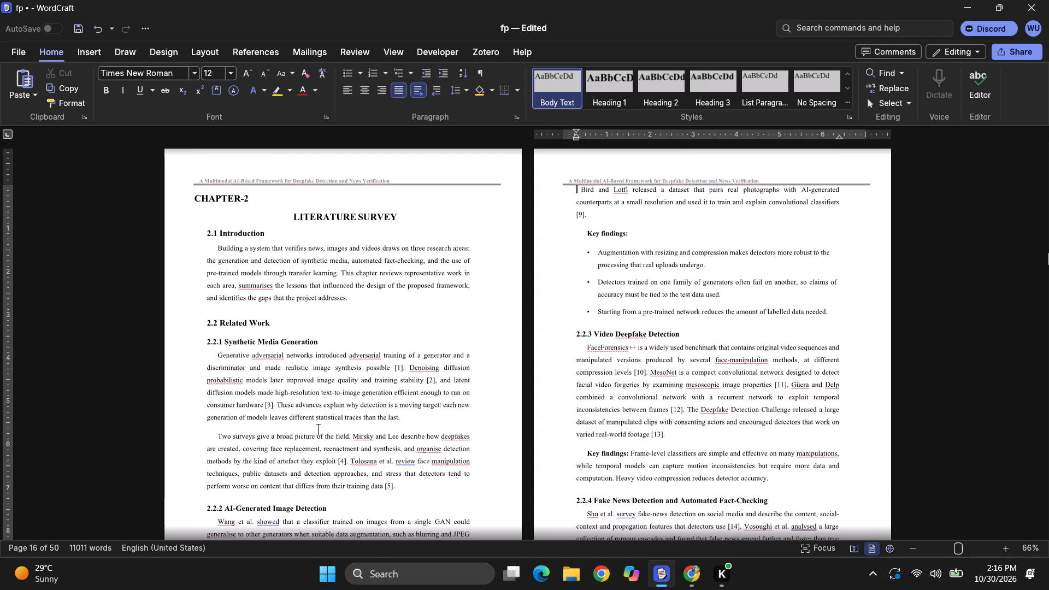
# Delete the blank line above the heading "2.3 Literature Survey: Methods, Findings and Best Practices".
pyautogui.scroll(-4, 318, 429)
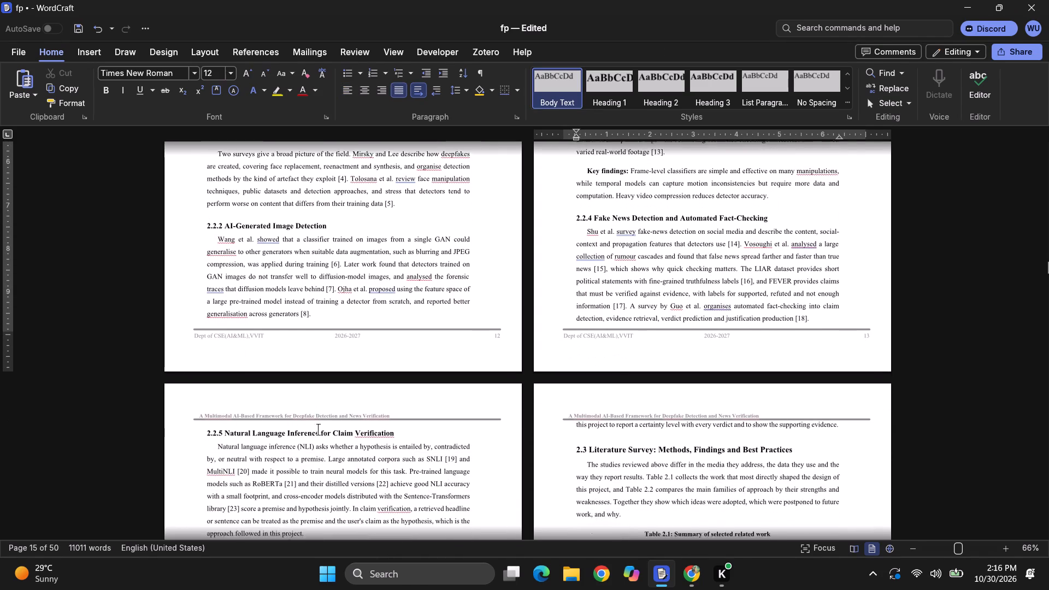
pyautogui.scroll(-2, 318, 429)
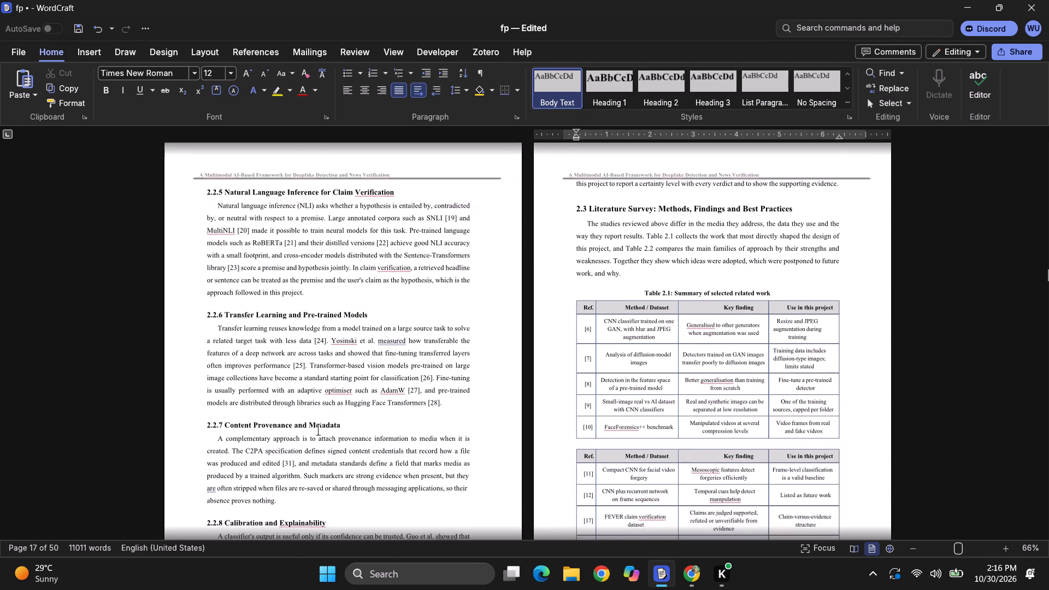
pyautogui.scroll(-1, 318, 429)
pyautogui.scroll(1, 318, 429)
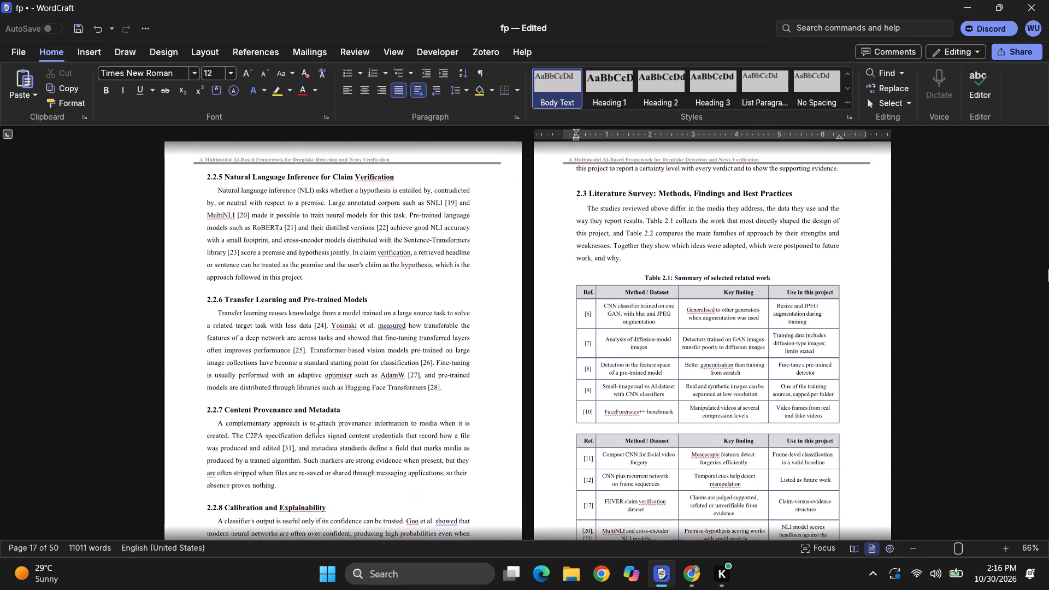
pyautogui.scroll(1, 318, 429)
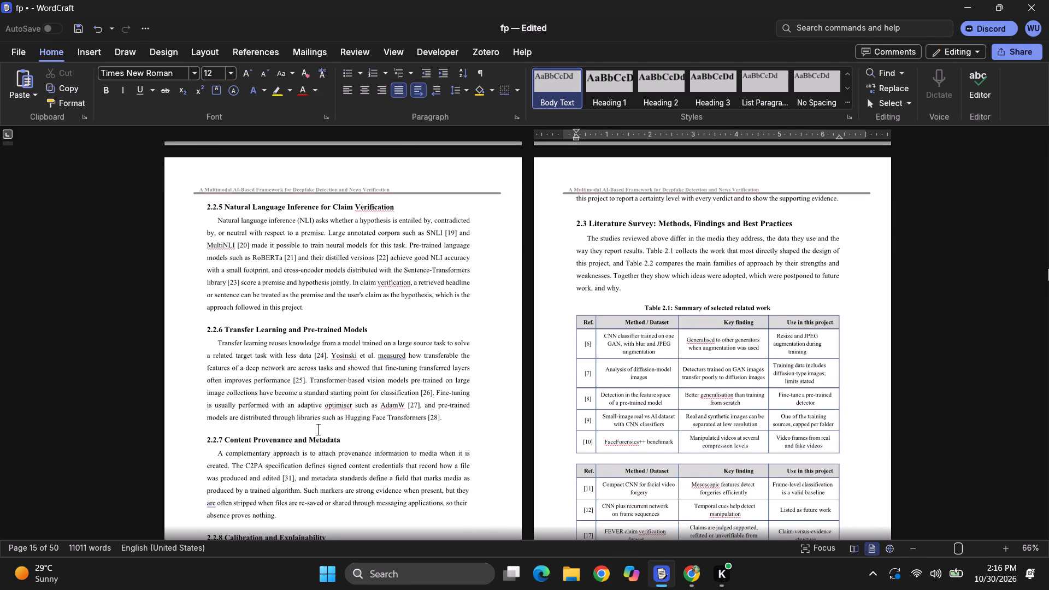
pyautogui.scroll(1, 318, 429)
pyautogui.click(599, 213)
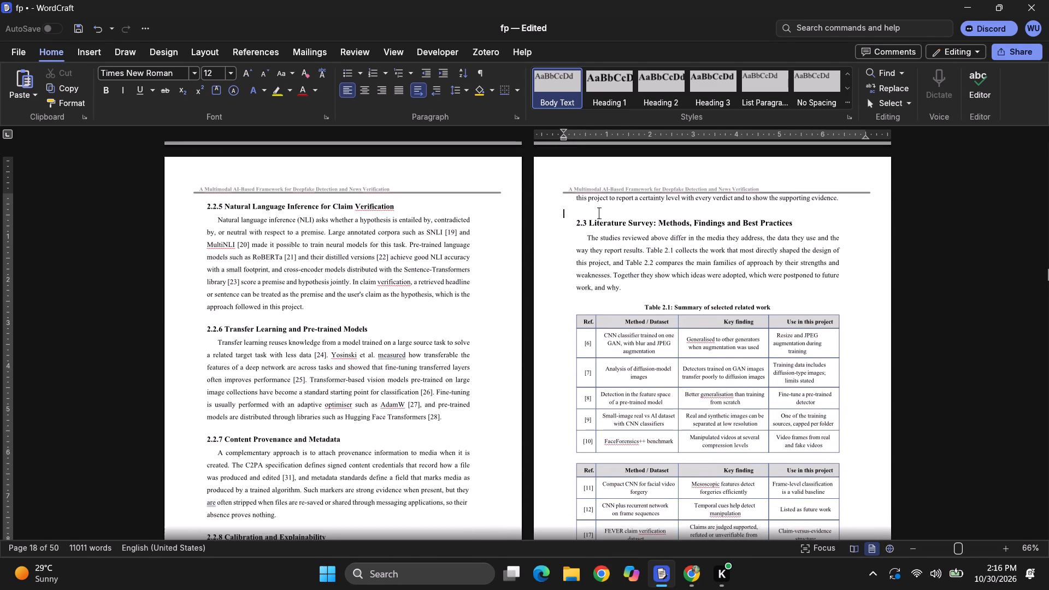
pyautogui.press('BackSpace')
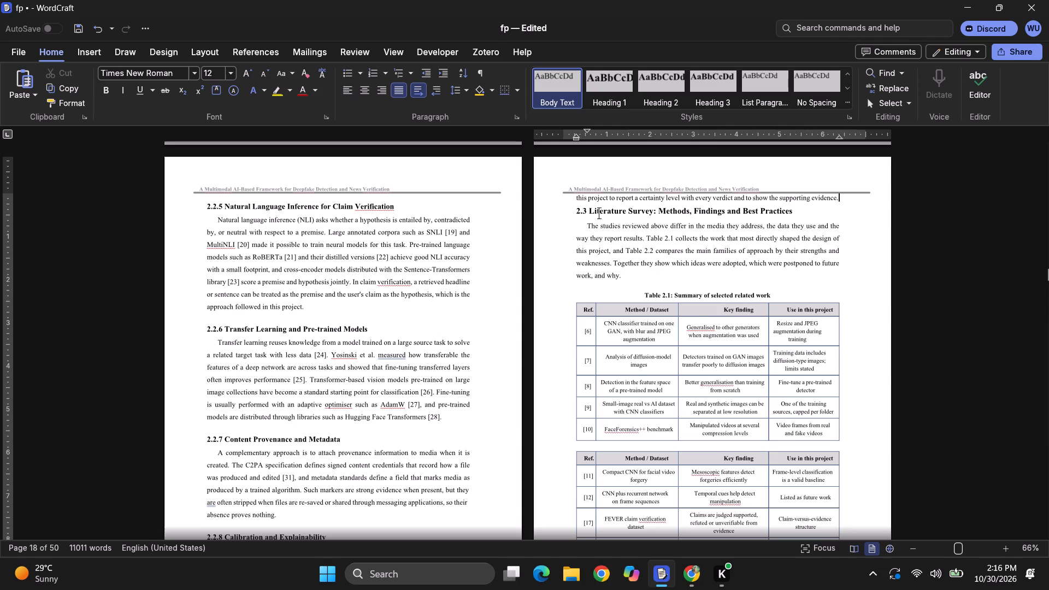
# Add blank lines below the heading "3.6 Feasibility Study" to push the Table 3.1 caption onto the next page with its table.
pyautogui.scroll(-4, 599, 213)
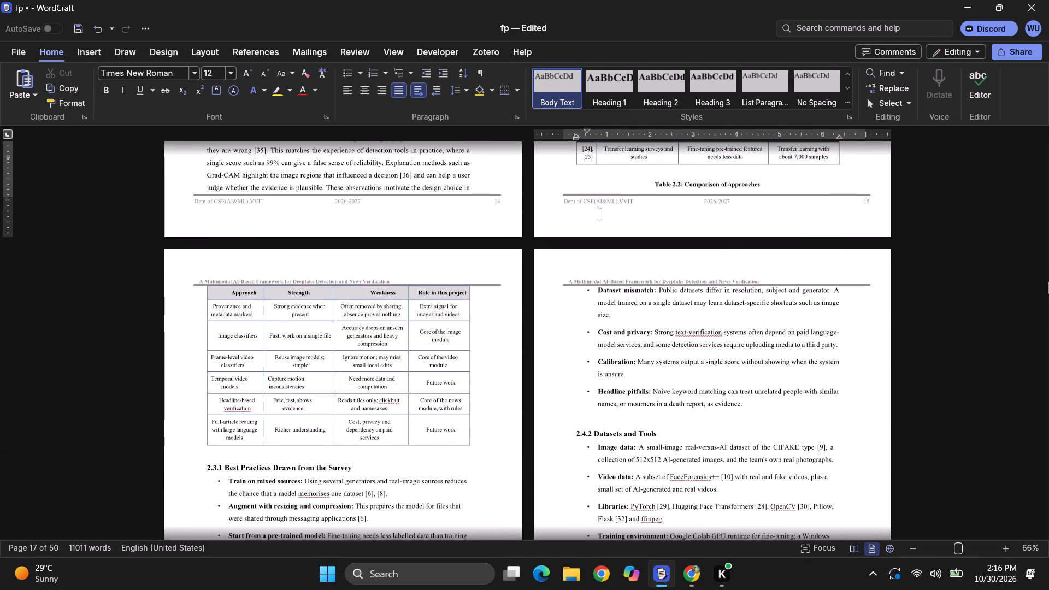
pyautogui.scroll(-5, 599, 213)
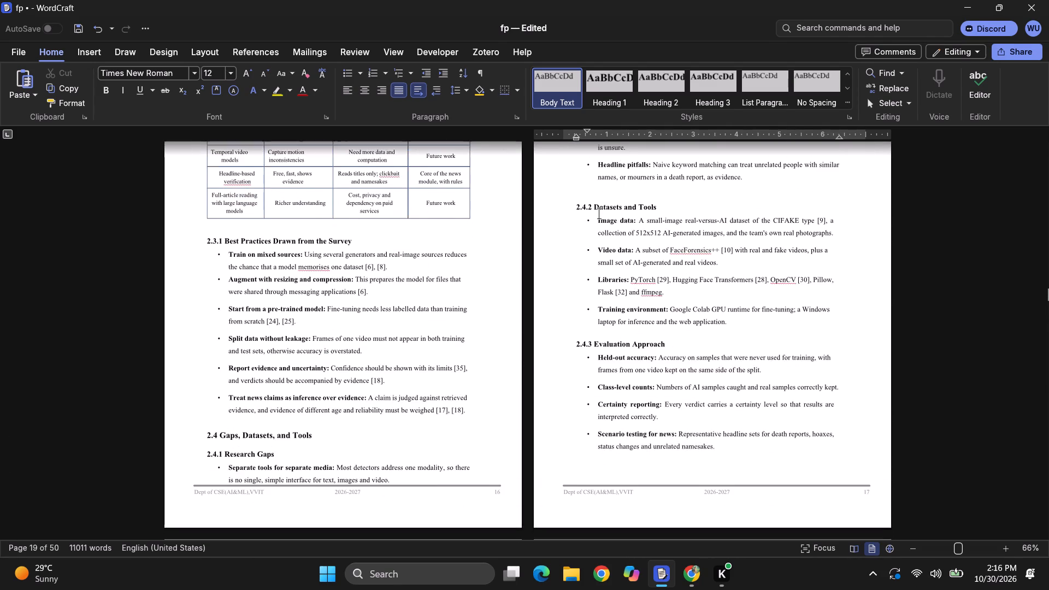
pyautogui.scroll(-4, 599, 213)
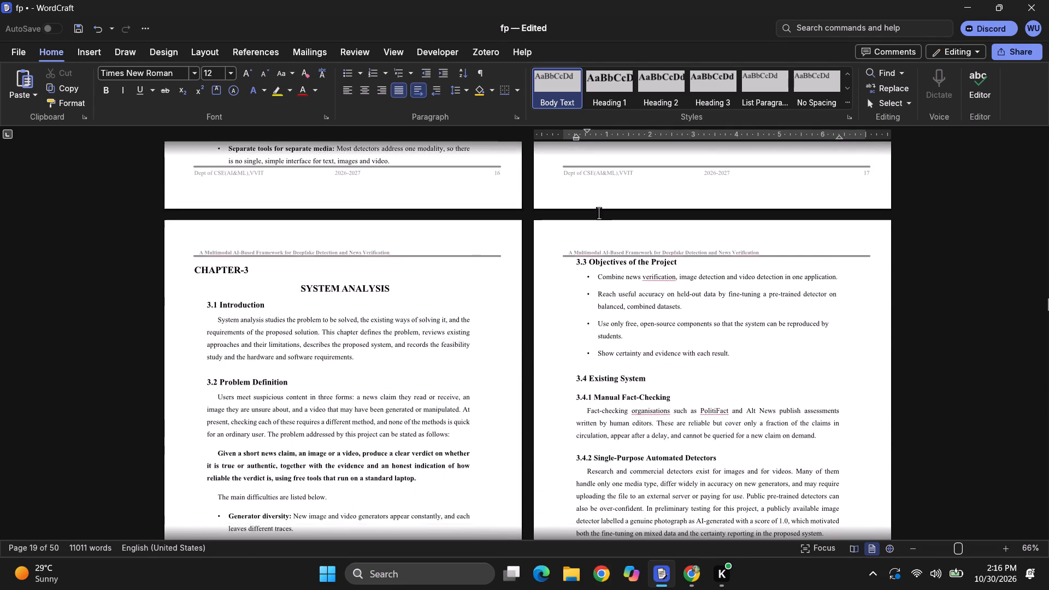
pyautogui.scroll(-4, 599, 213)
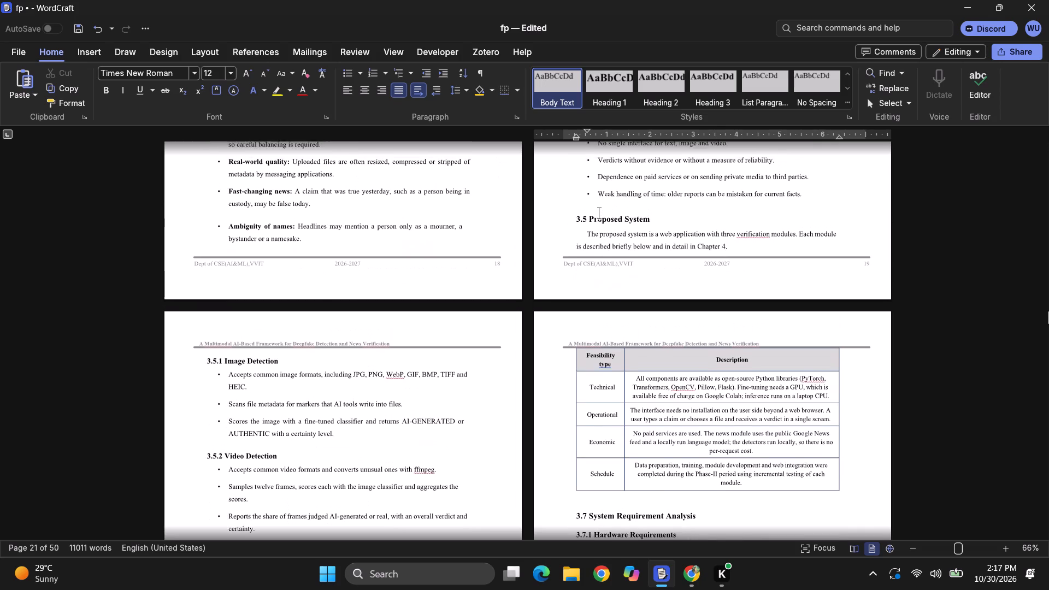
pyautogui.scroll(-3, 599, 213)
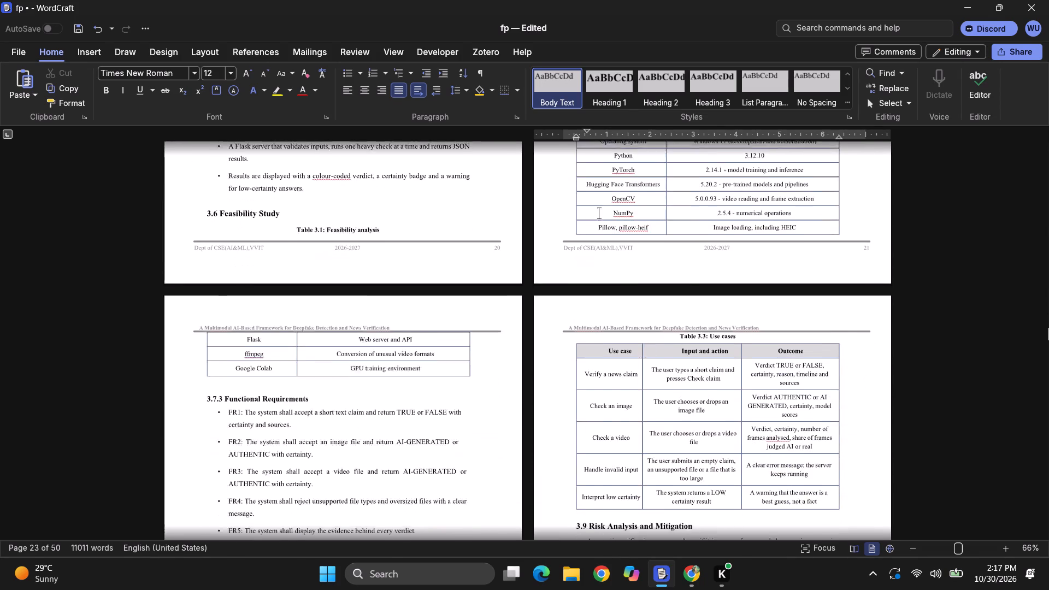
pyautogui.scroll(-1, 599, 213)
pyautogui.scroll(3, 599, 213)
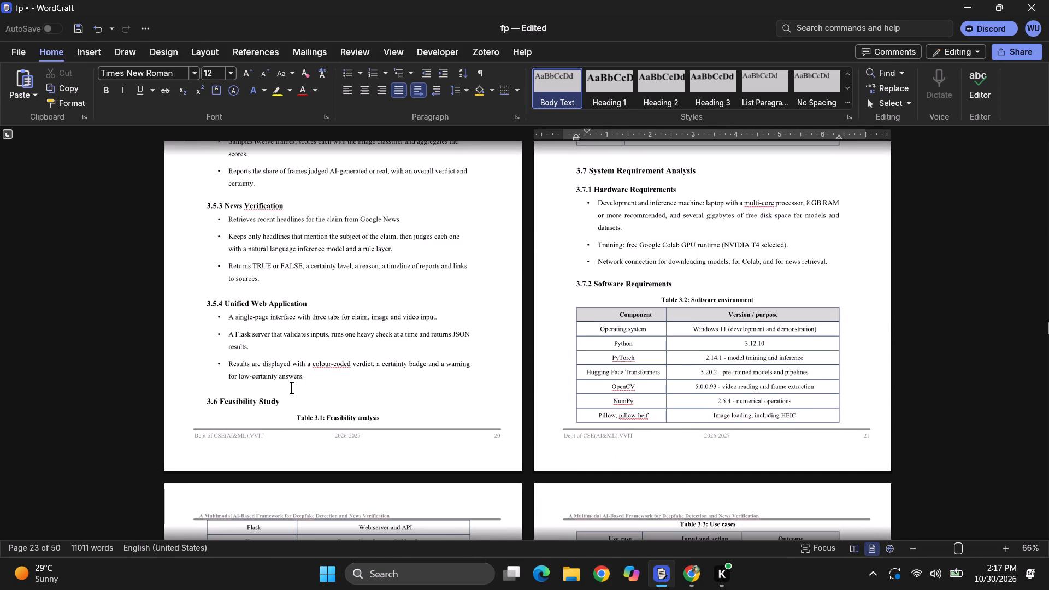
pyautogui.click(305, 397)
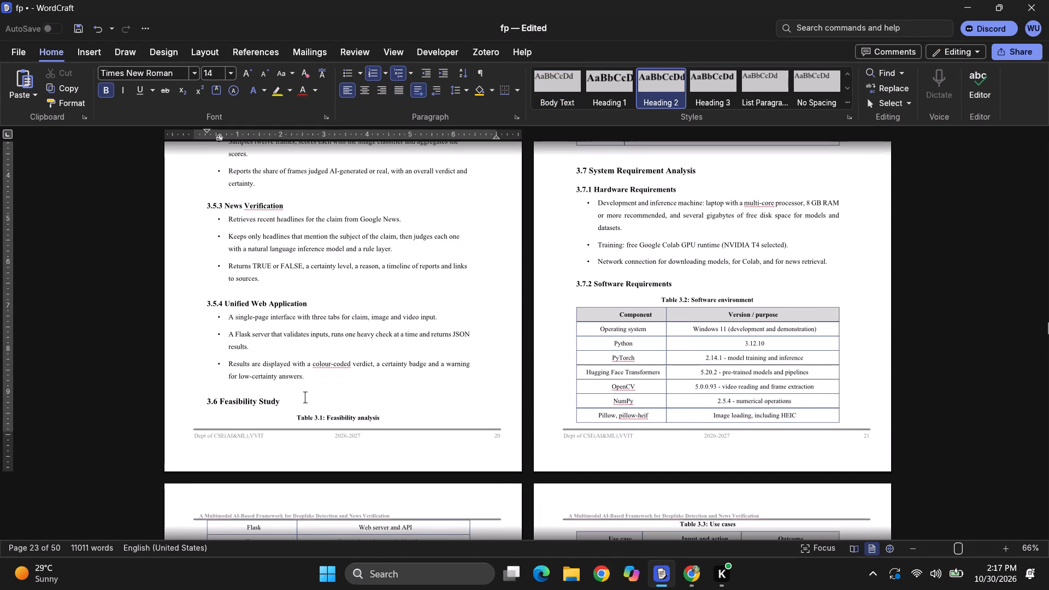
pyautogui.click(322, 405)
pyautogui.press('Return')
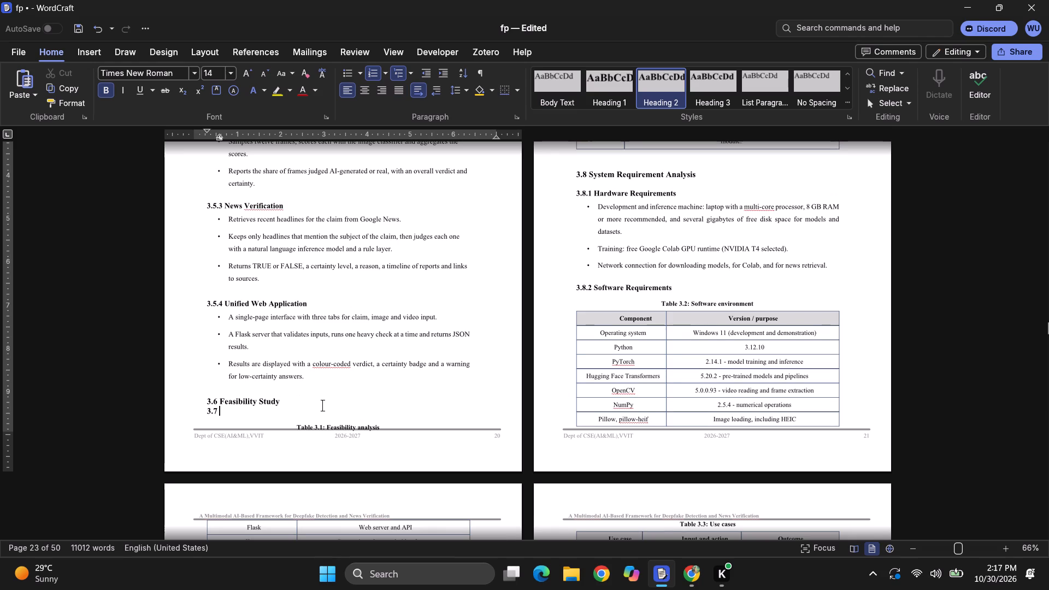
pyautogui.press('Return')
pyautogui.press('Return')
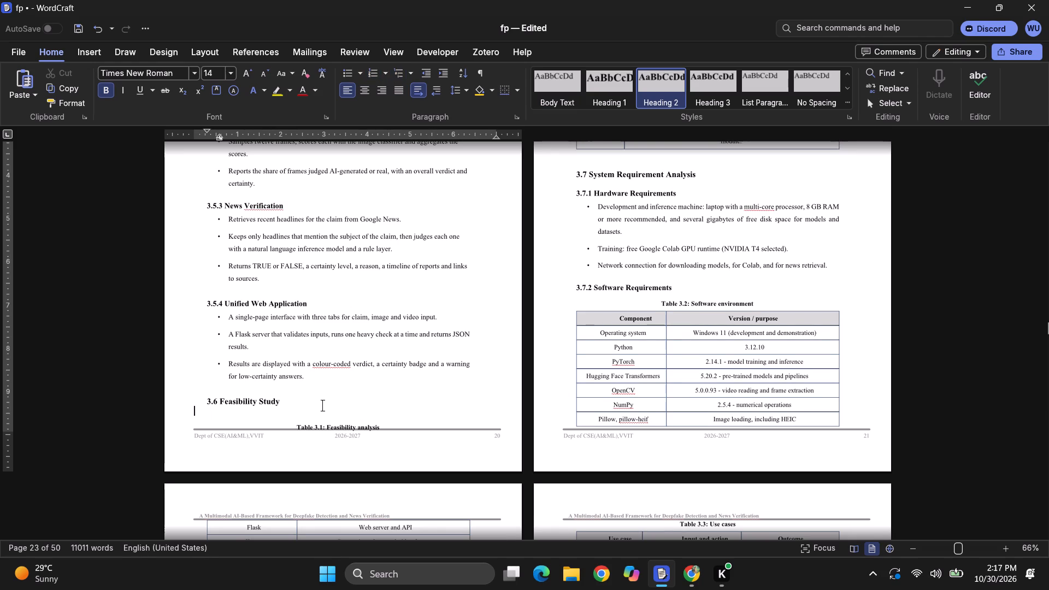
pyautogui.press('Return')
# Save the report.
pyautogui.scroll(4, 322, 405)
pyautogui.scroll(-1, 322, 405)
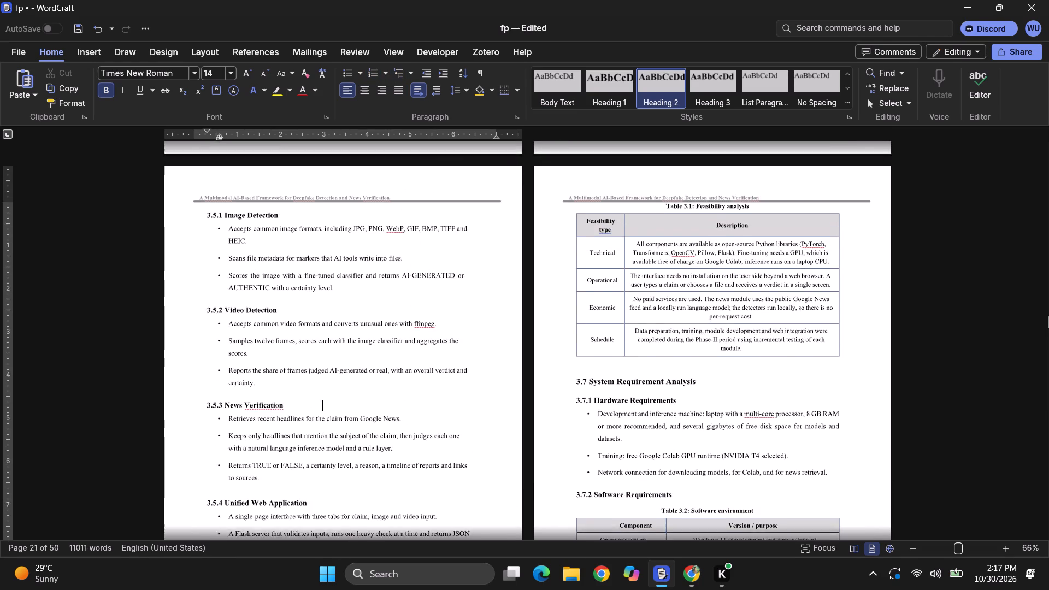
pyautogui.scroll(-3, 322, 405)
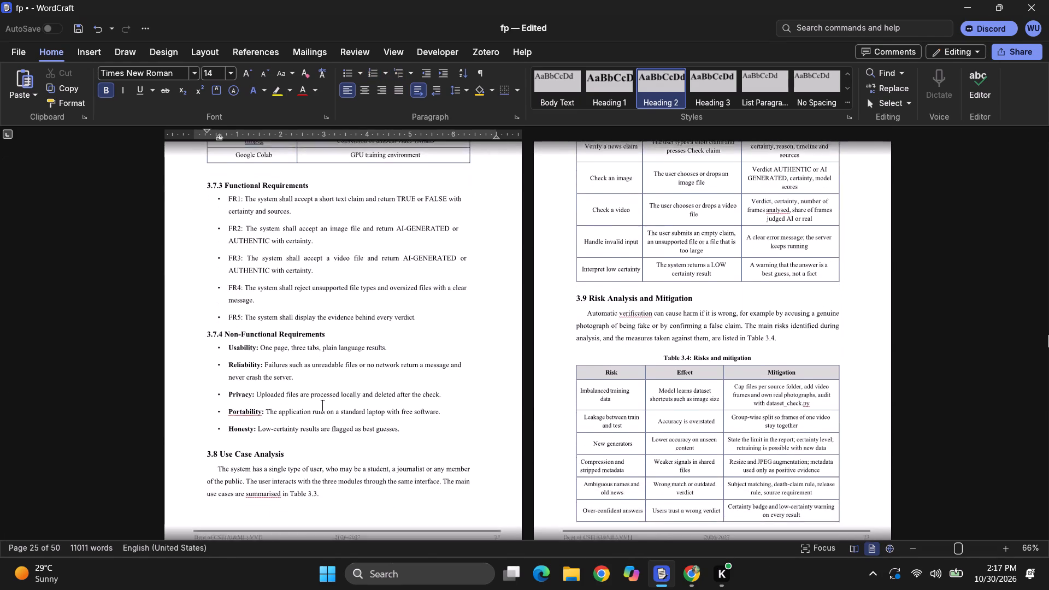
pyautogui.scroll(-5, 322, 405)
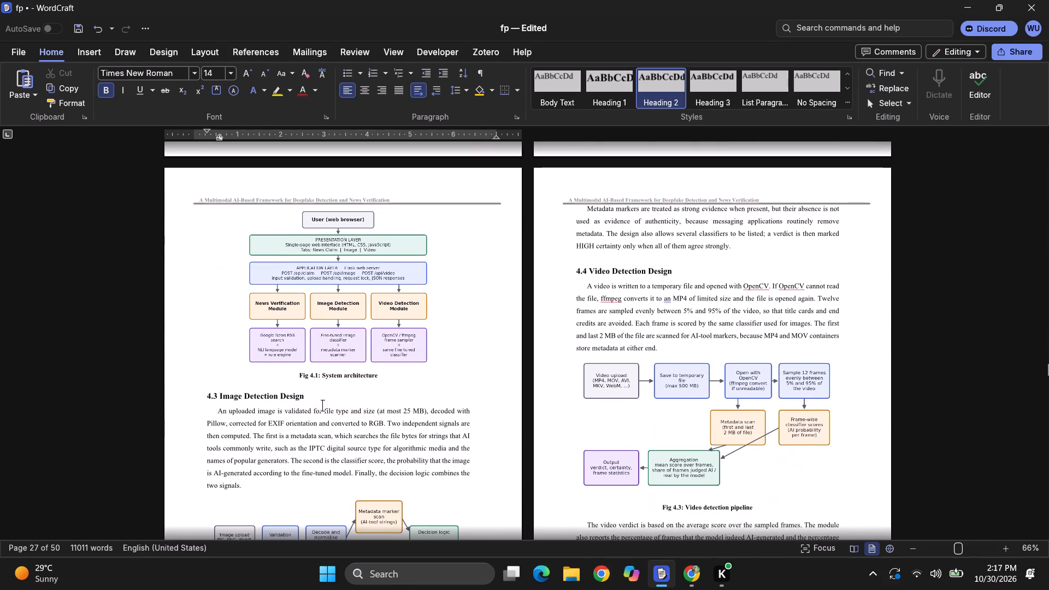
pyautogui.scroll(-1, 322, 405)
pyautogui.hotkey('ctrl', 's')
pyautogui.hotkey('ctrl', 's')
pyautogui.hotkey('ctrl', 's')
pyautogui.hotkey('ctrl', 's')
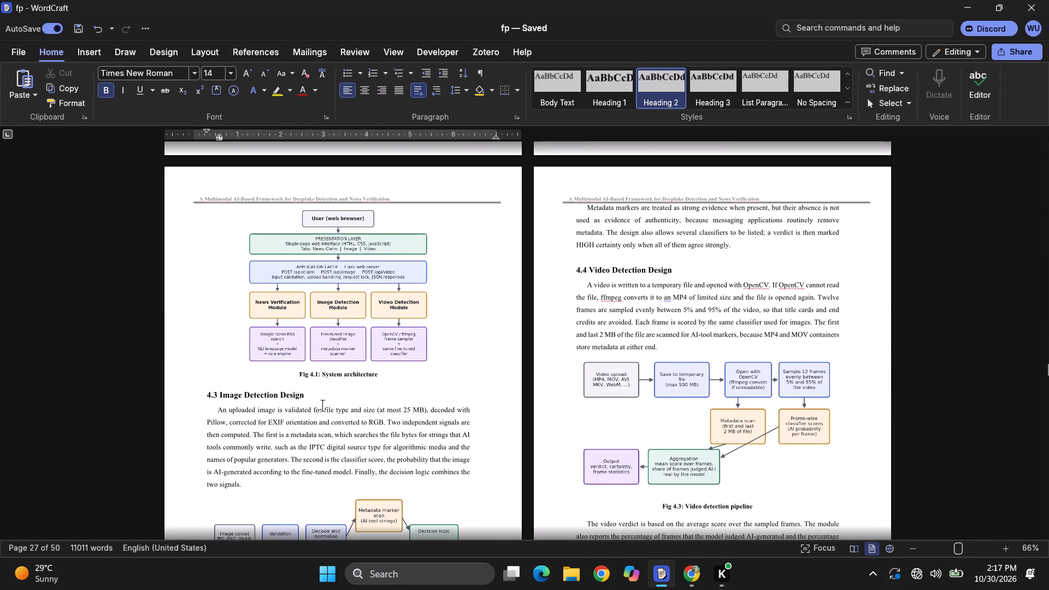
# Delete the blank line between the system architecture diagram and its Fig 4.1 caption.
pyautogui.click(352, 367)
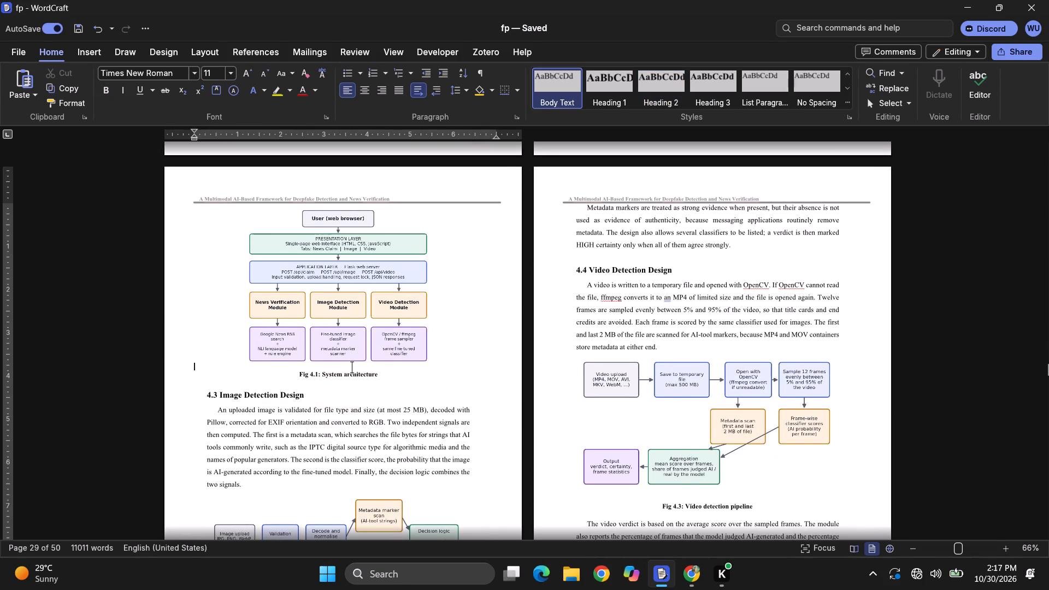
pyautogui.press('BackSpace')
# Add a blank line below the Fig 4.2 caption to push the paragraph starting "Metadata markers" onto the next page.
pyautogui.scroll(-1, 352, 367)
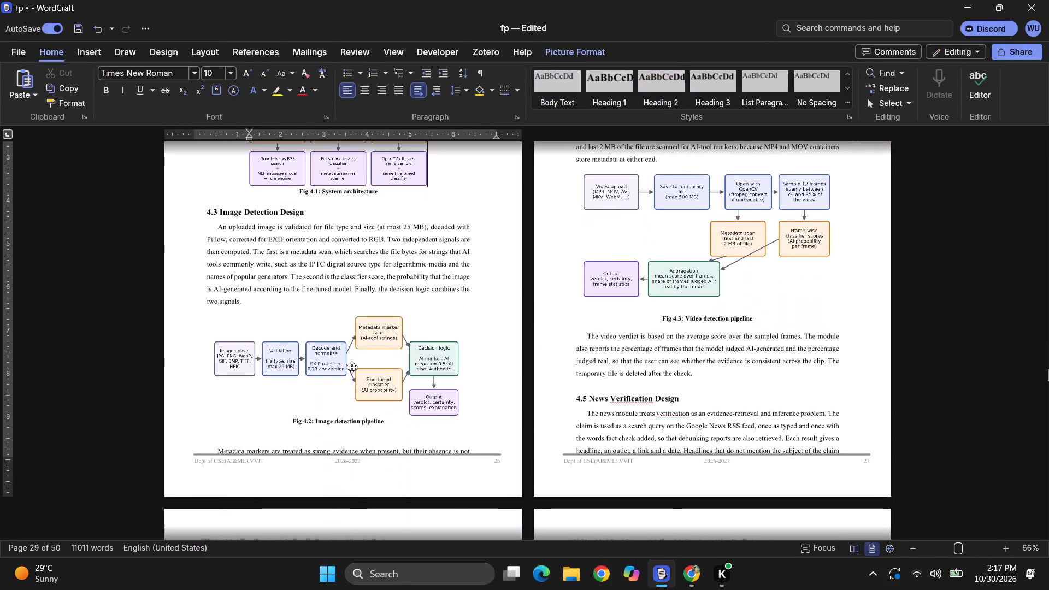
pyautogui.scroll(-2, 352, 367)
pyautogui.click(345, 381)
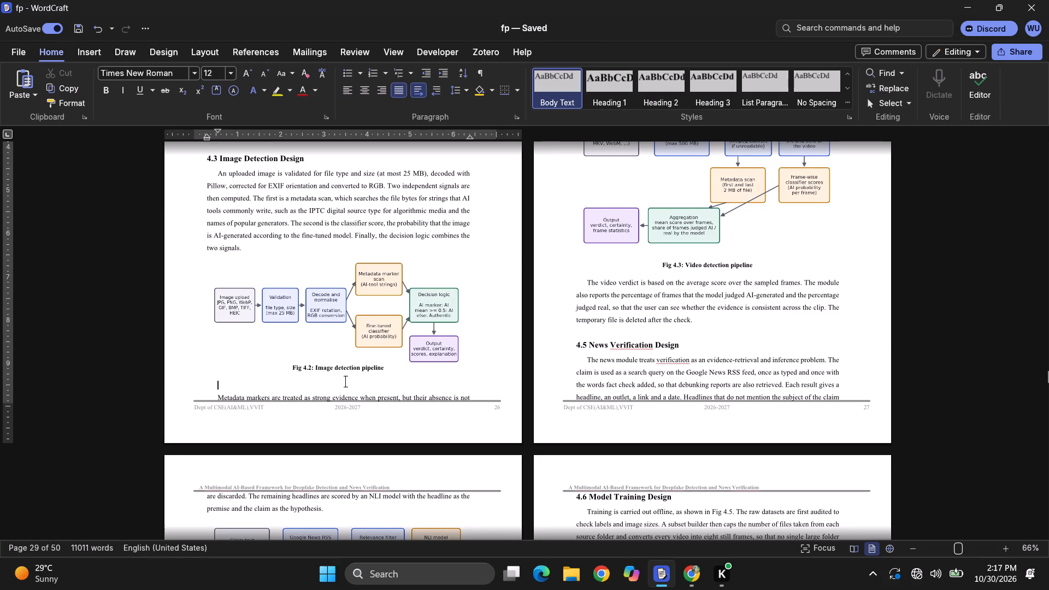
pyautogui.press('Return')
# Split the section 4.3 paragraph in two before "The second is the classifier score".
pyautogui.scroll(1, 345, 381)
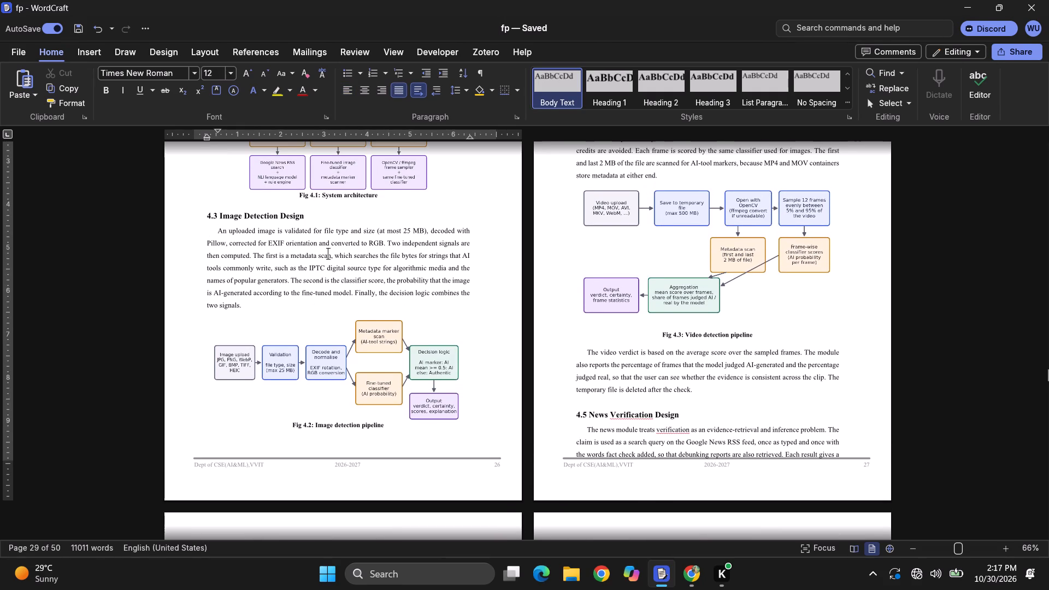
pyautogui.click(291, 282)
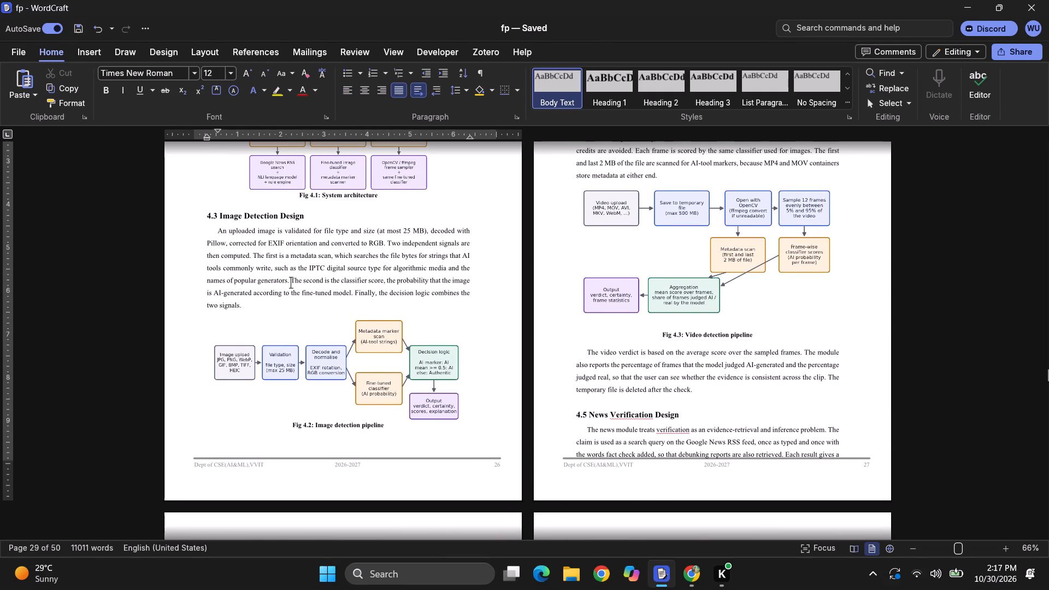
pyautogui.click(291, 282)
pyautogui.press('Return')
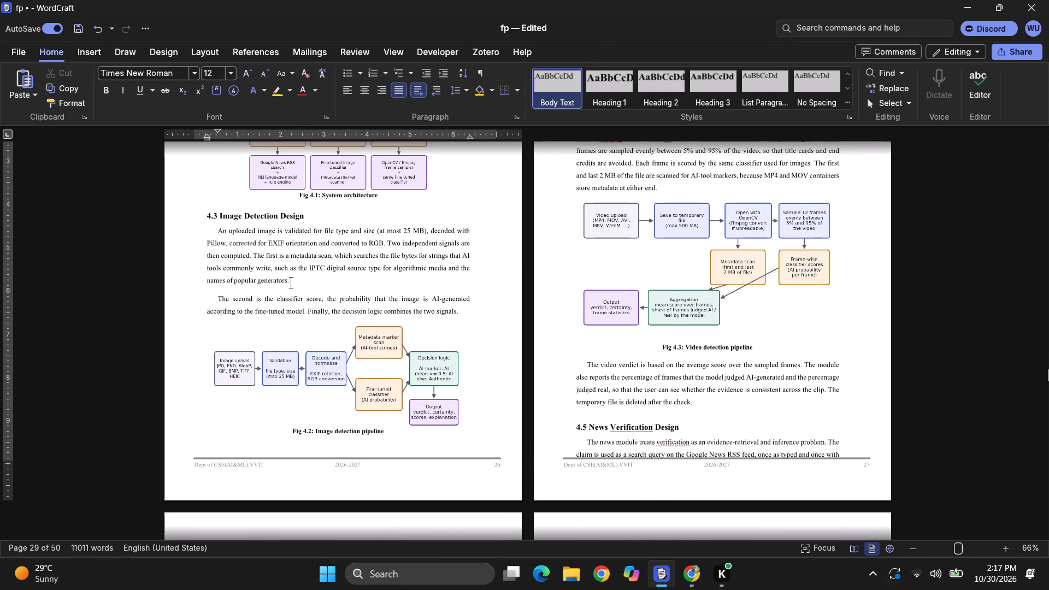
# Delete the blank line at the top of the page above the paragraph starting "Metadata markers".
pyautogui.scroll(-1, 293, 251)
pyautogui.scroll(1, 293, 251)
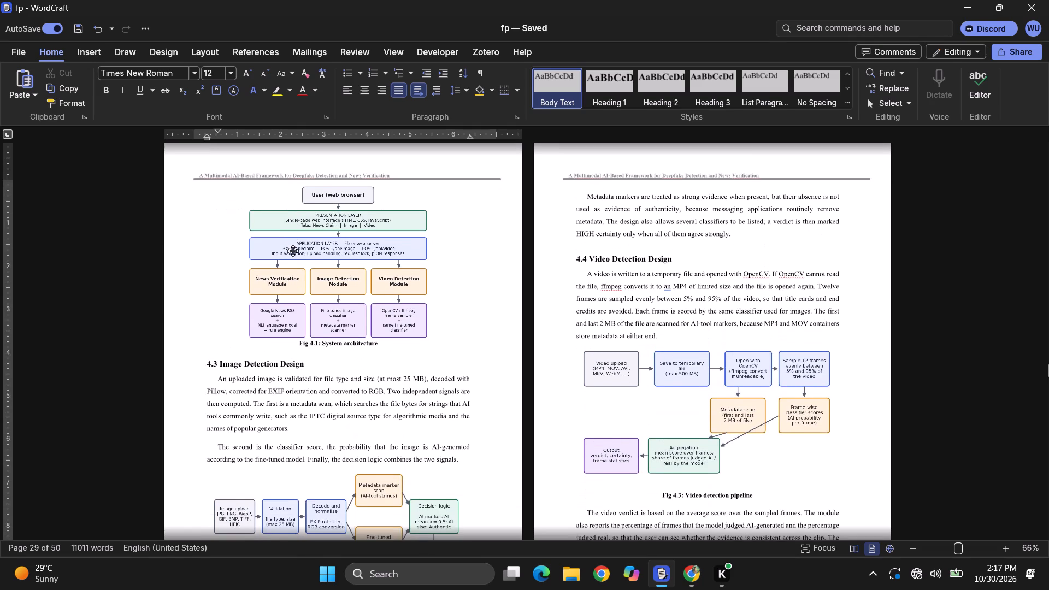
pyautogui.click(592, 186)
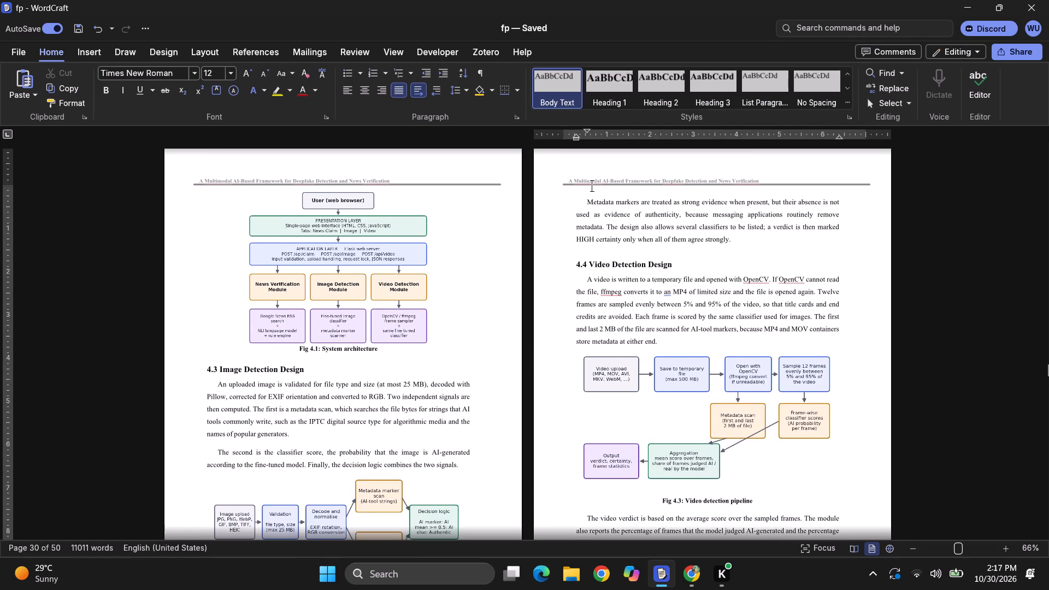
pyautogui.press('BackSpace')
pyautogui.press('BackSpace')
# Save the report again.
pyautogui.scroll(-1, 592, 186)
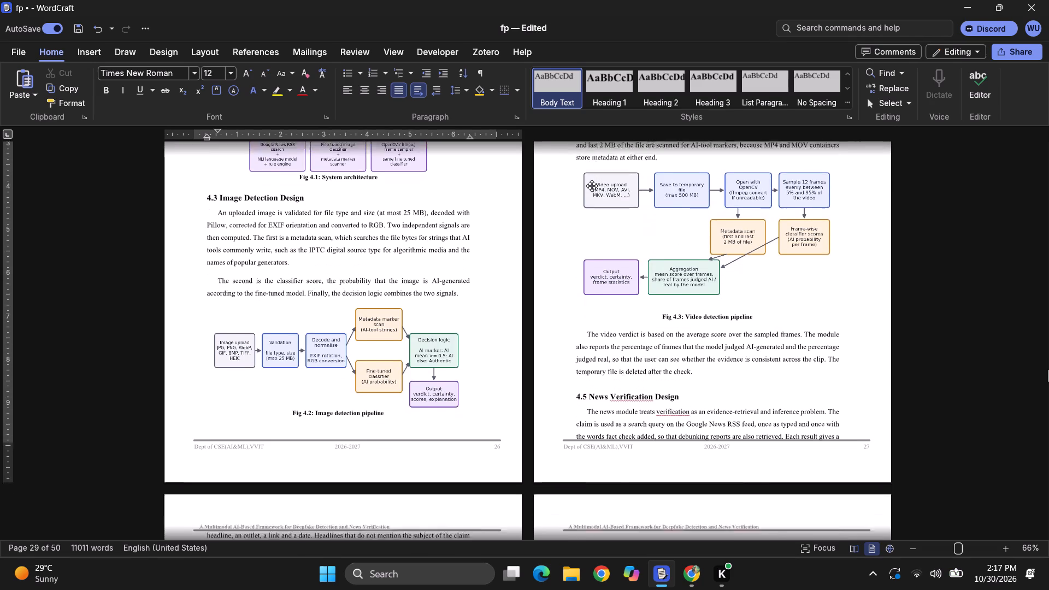
pyautogui.scroll(-6, 592, 186)
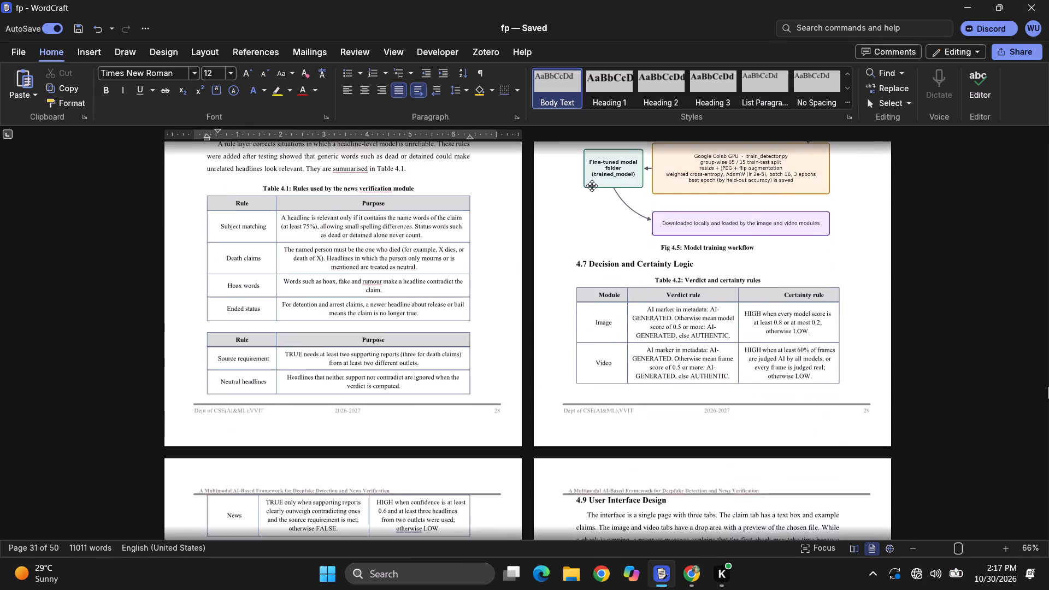
pyautogui.scroll(-8, 592, 186)
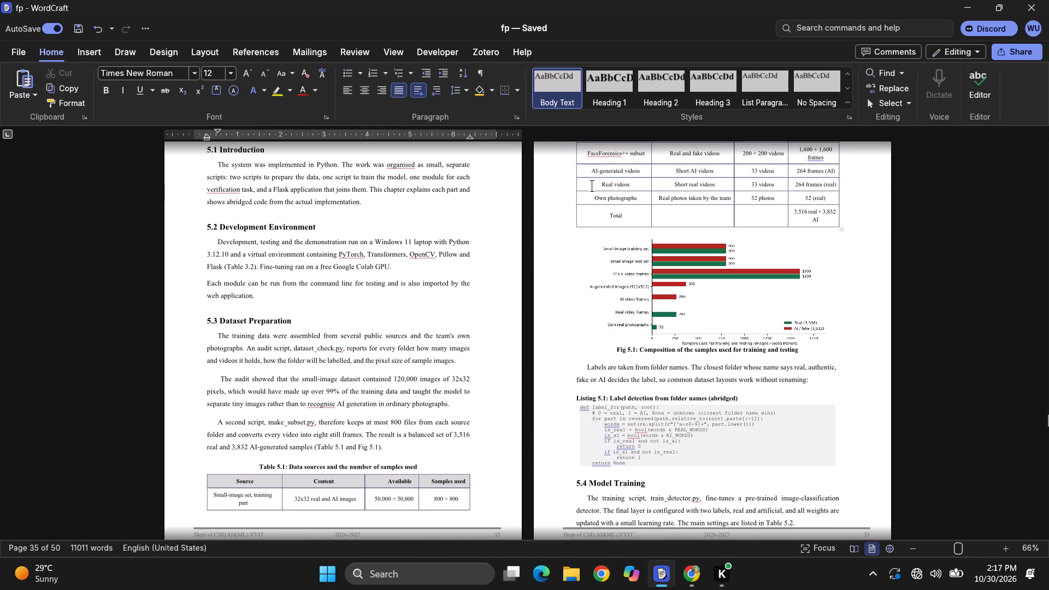
pyautogui.hotkey('ctrl', 's')
pyautogui.hotkey('ctrl', 's')
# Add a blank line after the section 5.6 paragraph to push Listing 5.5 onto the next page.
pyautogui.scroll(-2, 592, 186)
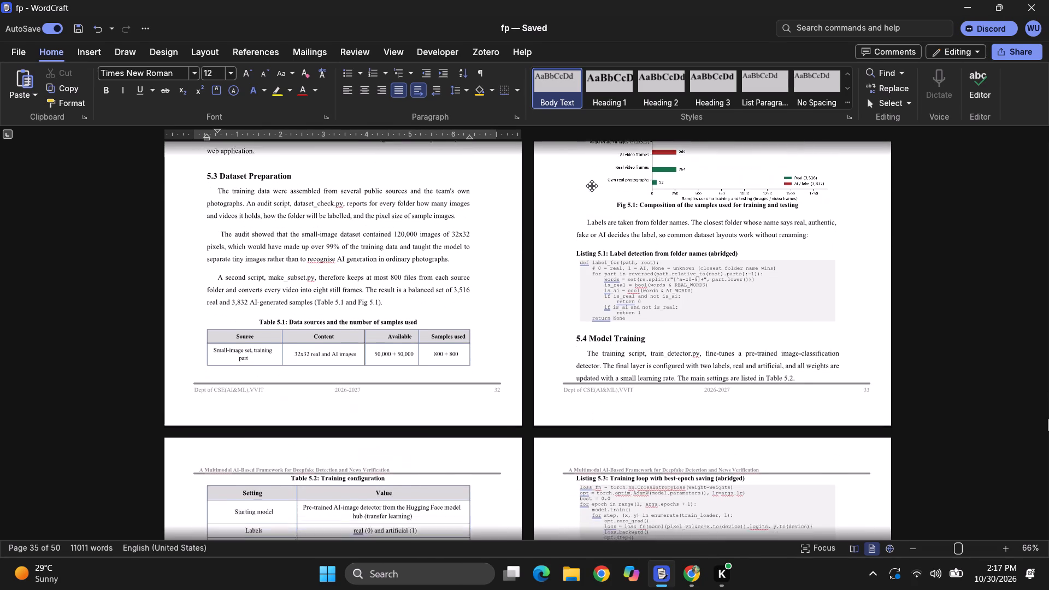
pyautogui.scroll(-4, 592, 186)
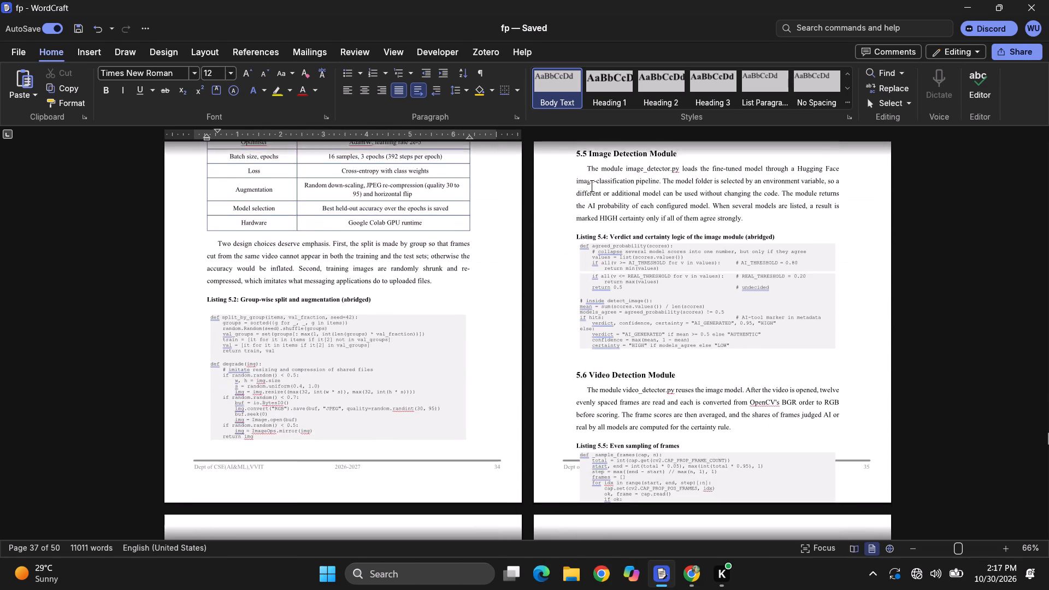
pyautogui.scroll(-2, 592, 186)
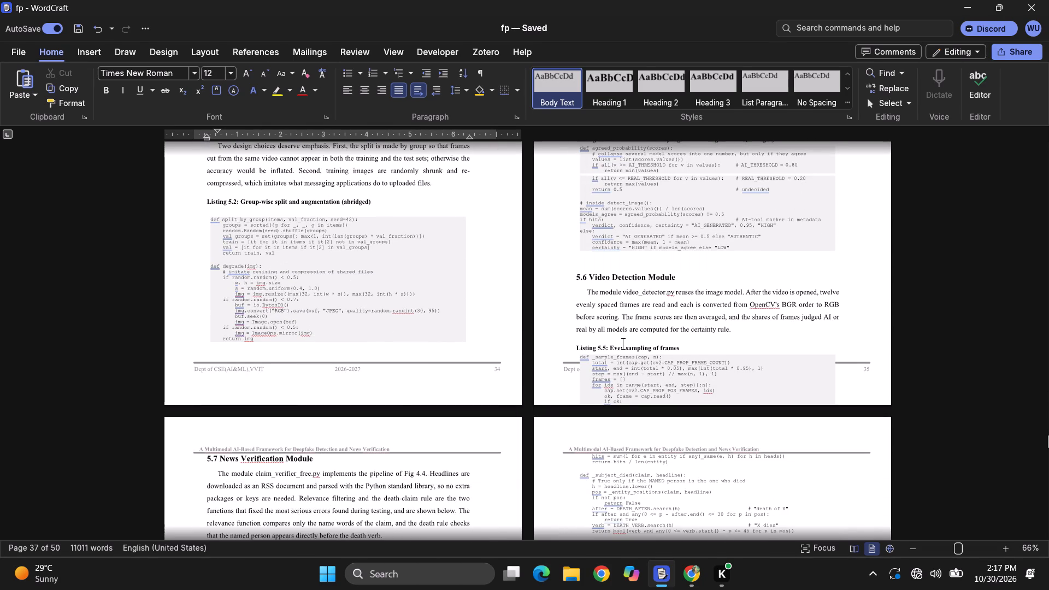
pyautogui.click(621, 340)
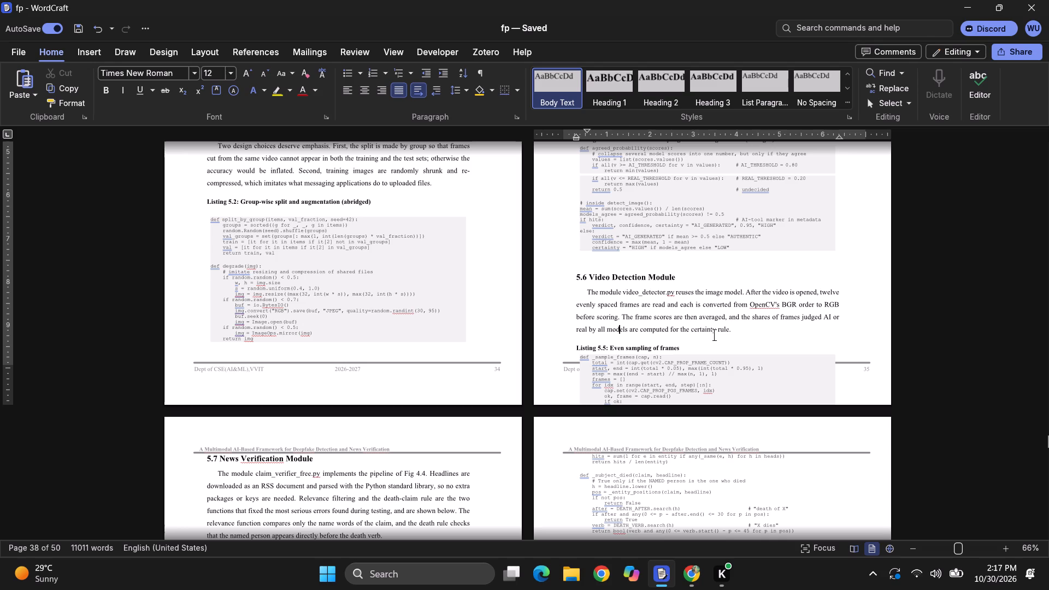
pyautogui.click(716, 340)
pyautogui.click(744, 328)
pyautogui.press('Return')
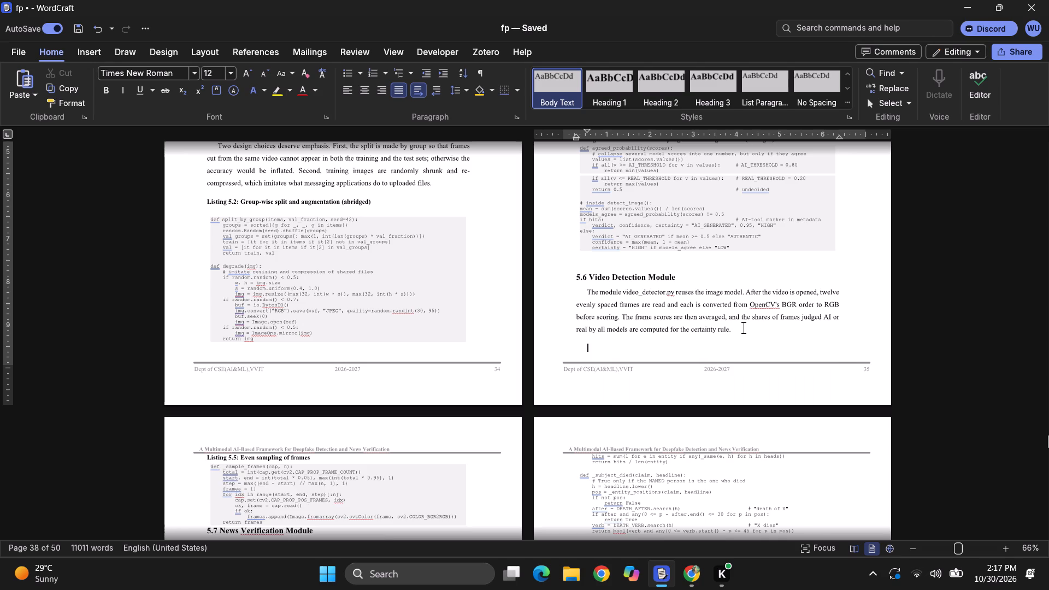
# Split the section 5.6 paragraph in two before "The frame scores are then averaged".
pyautogui.scroll(-1, 744, 328)
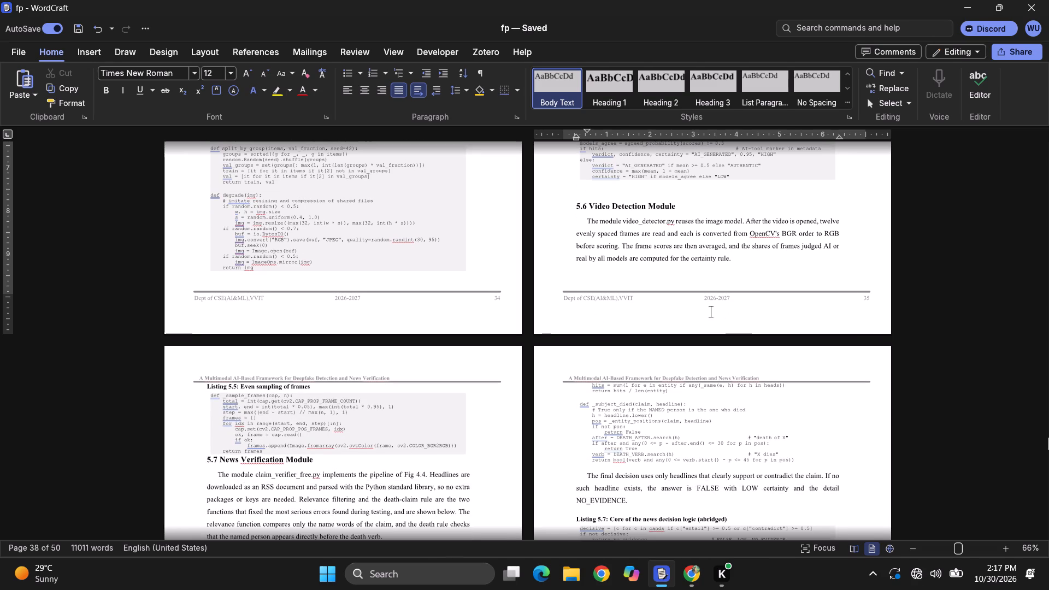
pyautogui.click(622, 246)
pyautogui.press('Return')
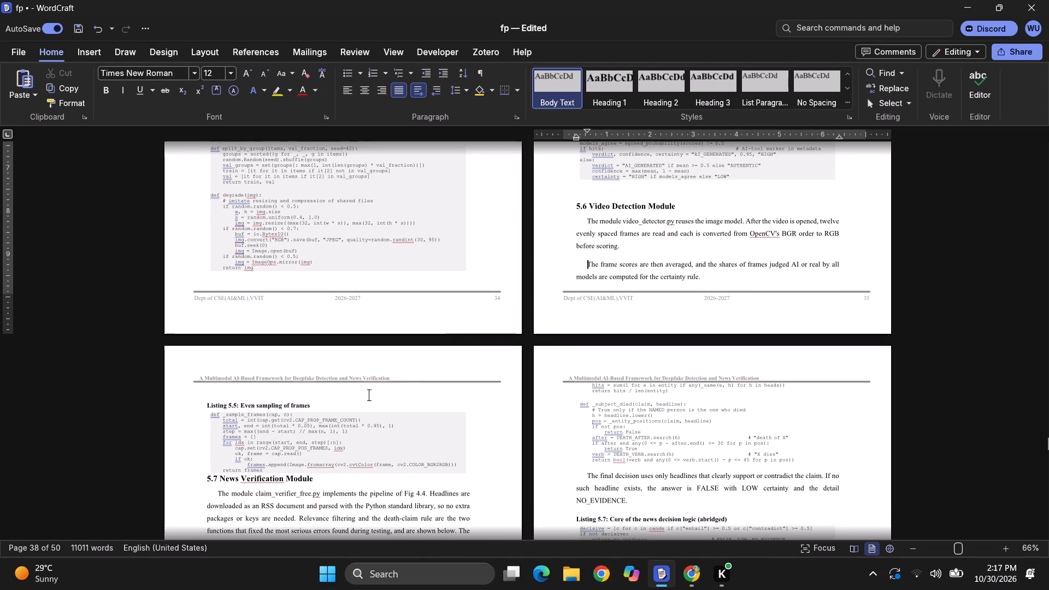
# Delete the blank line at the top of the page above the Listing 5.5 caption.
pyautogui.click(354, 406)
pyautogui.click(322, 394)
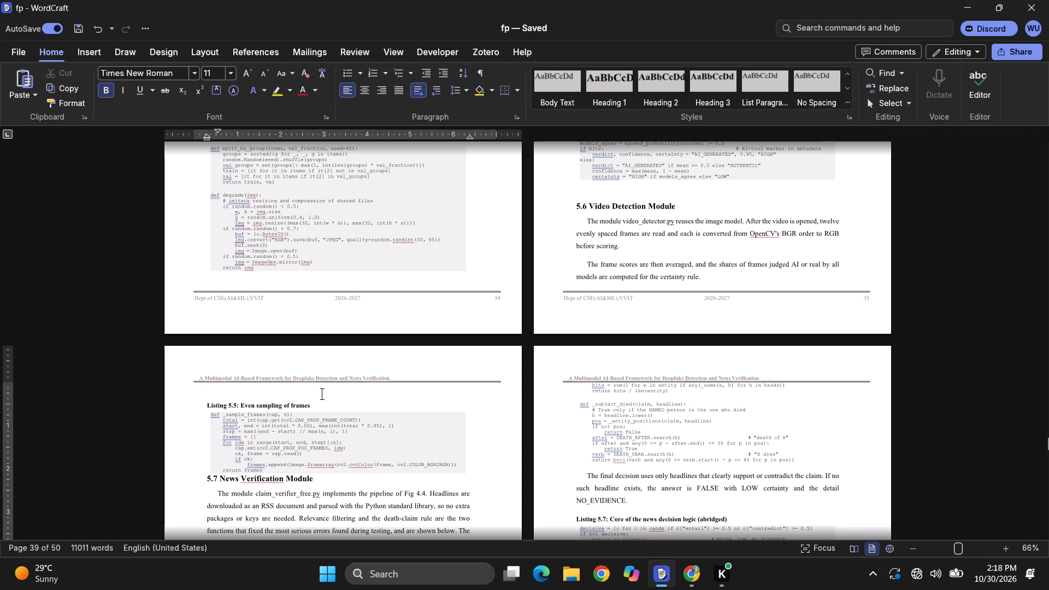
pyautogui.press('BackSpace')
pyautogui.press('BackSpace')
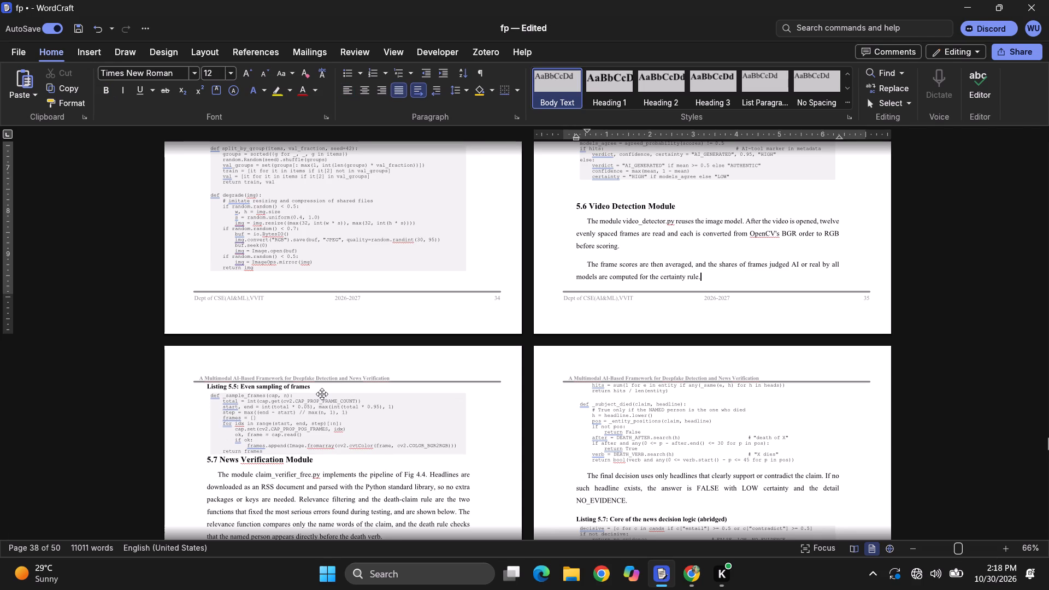
# Nudge the shaded background box of Listing 5.6 in section 5.7 slightly to the left.
pyautogui.scroll(-3, 322, 394)
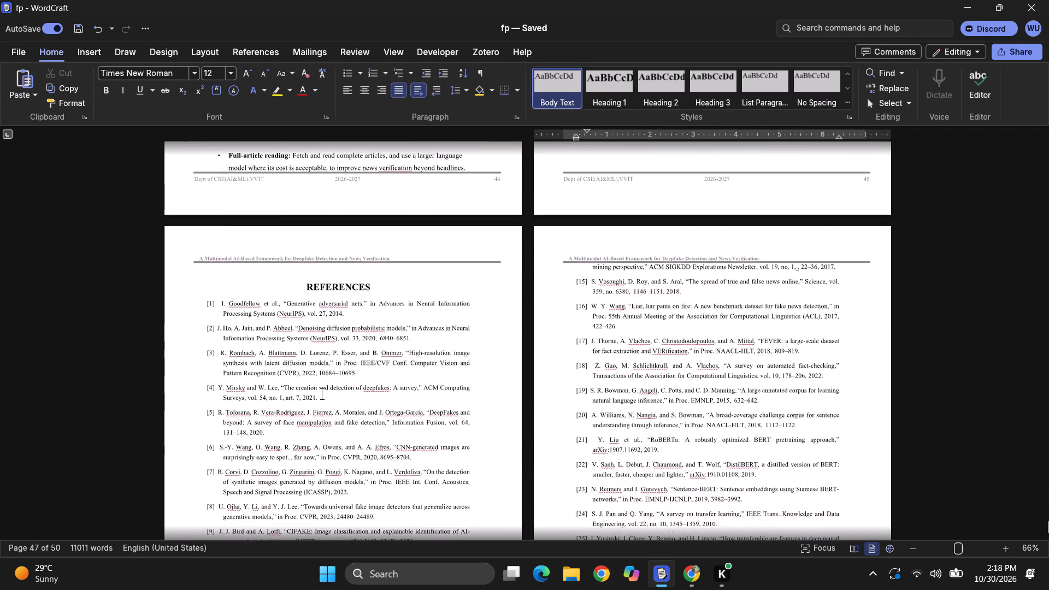
pyautogui.scroll(8, 322, 394)
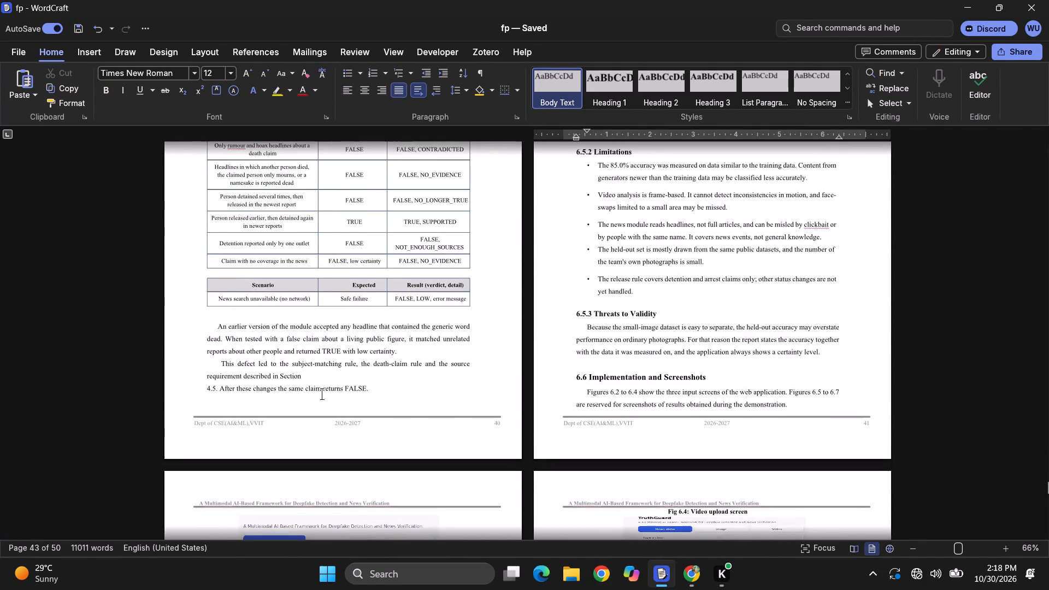
pyautogui.scroll(5, 322, 394)
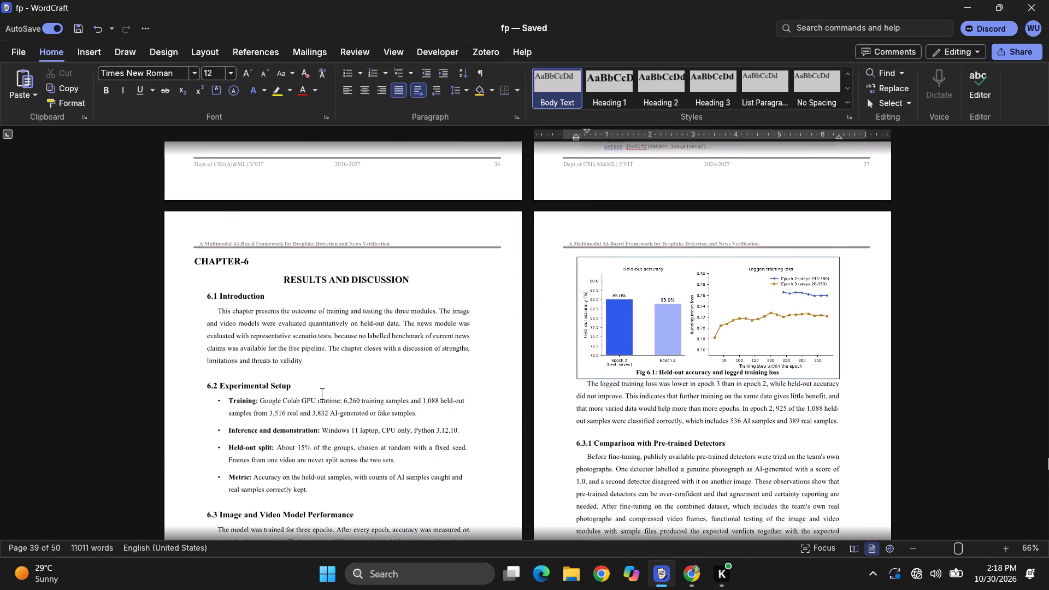
pyautogui.scroll(5, 322, 394)
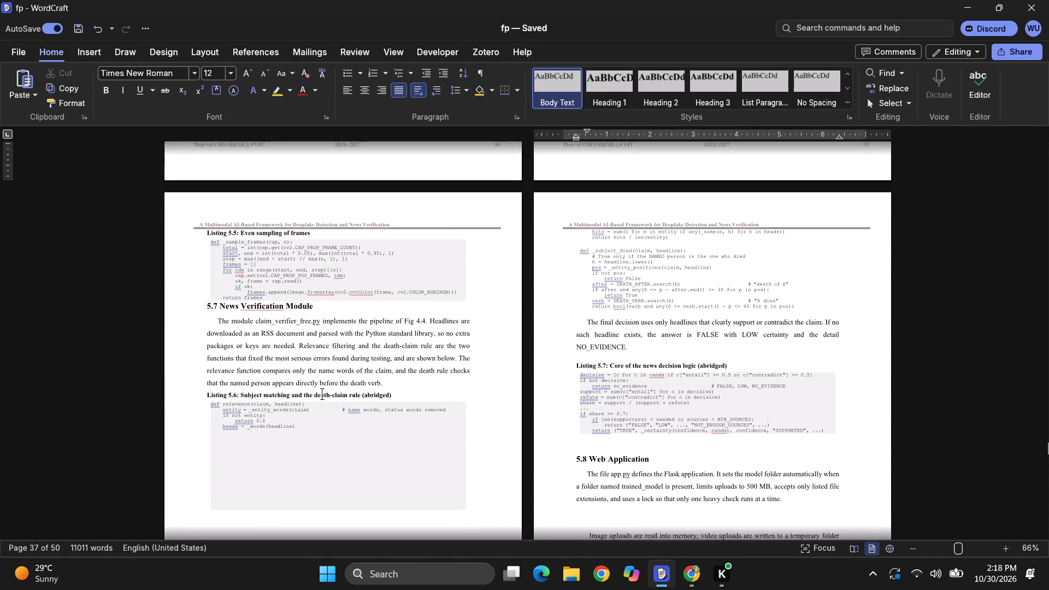
pyautogui.scroll(1, 322, 394)
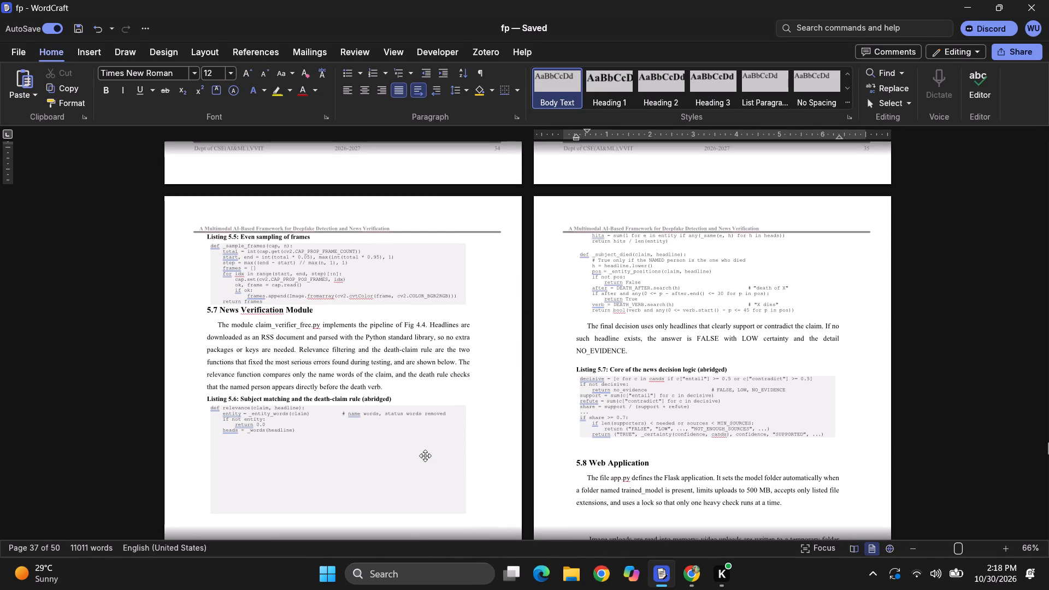
pyautogui.click(425, 456)
pyautogui.click(425, 456)
pyautogui.scroll(-1, 425, 456)
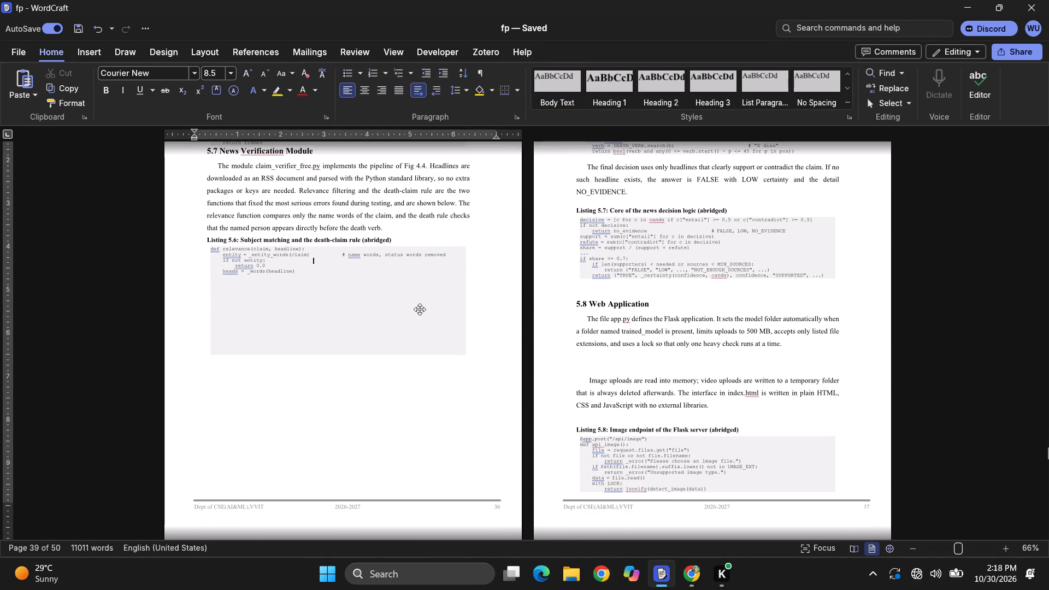
pyautogui.click(420, 309)
pyautogui.click(420, 309)
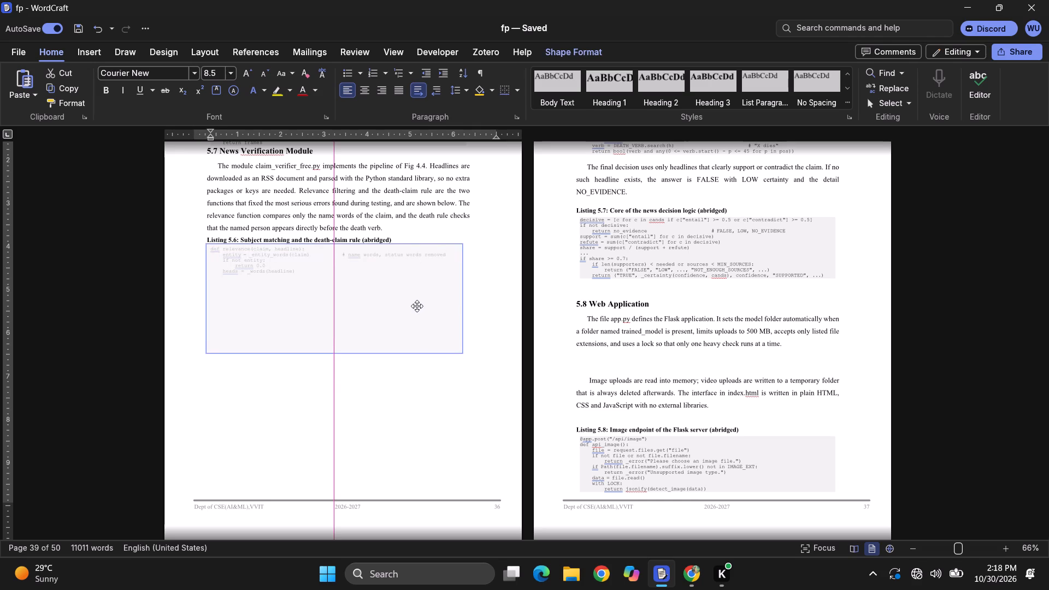
pyautogui.click(440, 388)
# Delete the blank line above "def _subject_died" in the Listing 5.6 code that continues on the following page.
pyautogui.scroll(1, 451, 409)
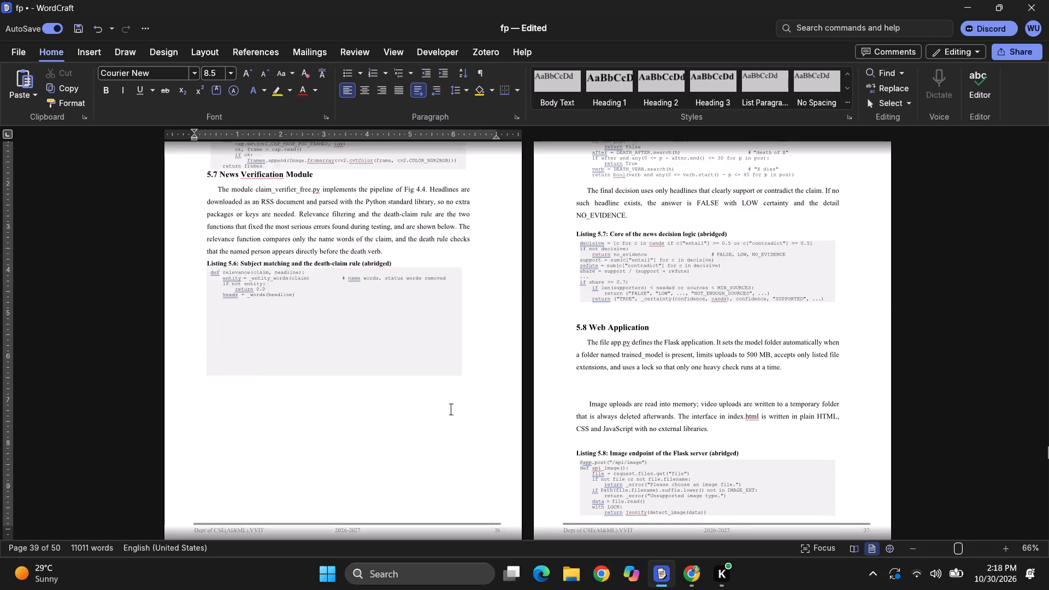
pyautogui.scroll(1, 451, 409)
pyautogui.rightClick(451, 409)
pyautogui.click(698, 293)
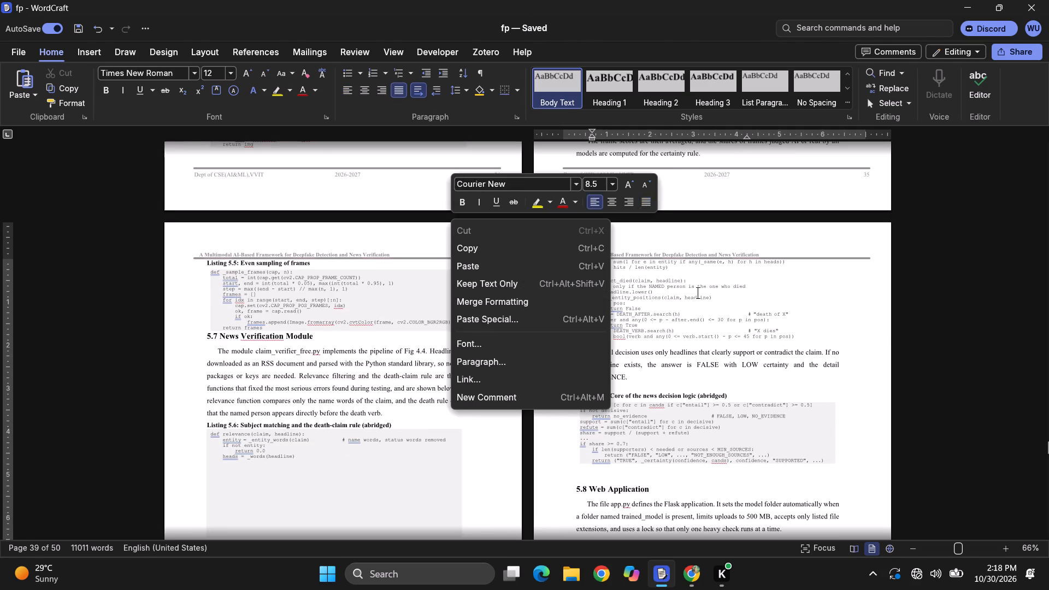
pyautogui.click(573, 276)
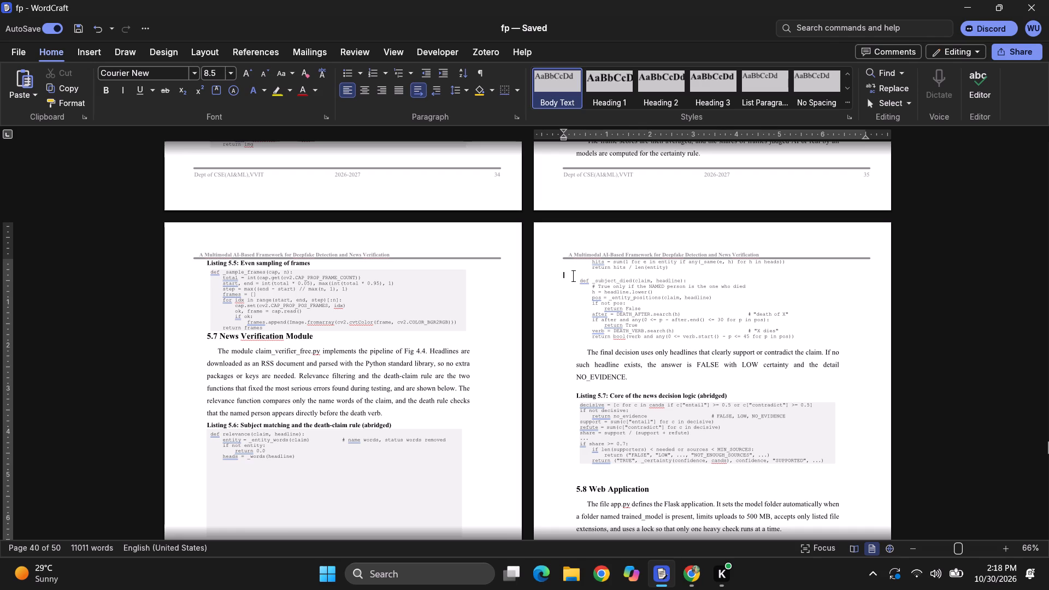
pyautogui.press('=')
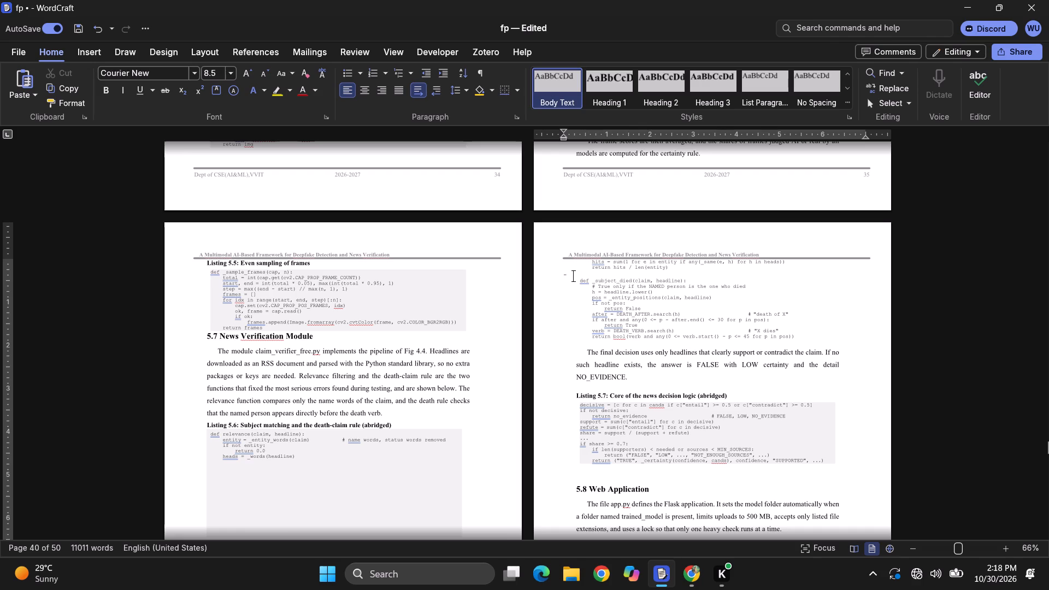
pyautogui.press('BackSpace')
pyautogui.press('BackSpace')
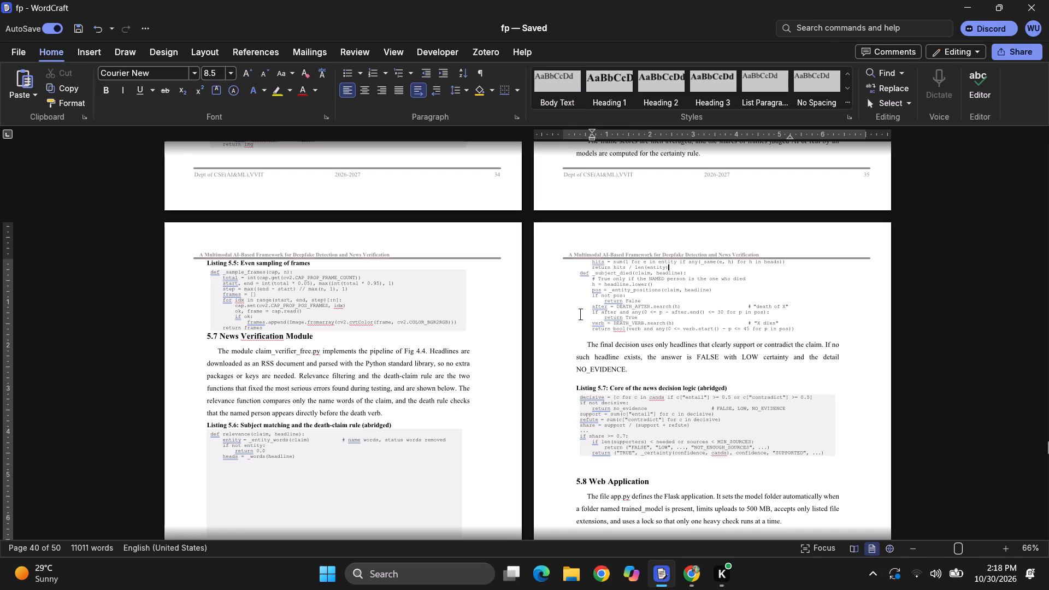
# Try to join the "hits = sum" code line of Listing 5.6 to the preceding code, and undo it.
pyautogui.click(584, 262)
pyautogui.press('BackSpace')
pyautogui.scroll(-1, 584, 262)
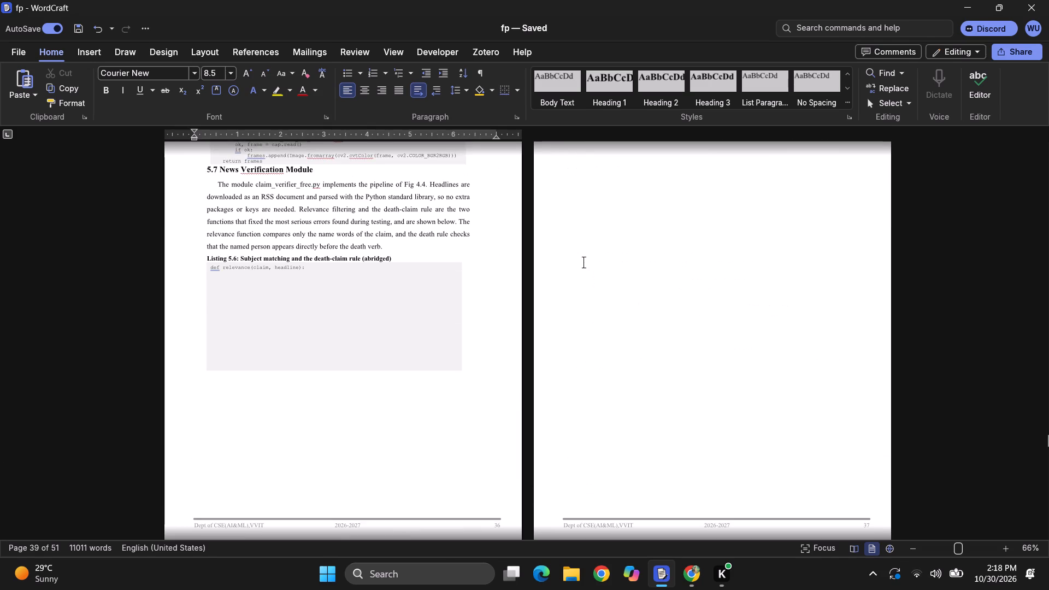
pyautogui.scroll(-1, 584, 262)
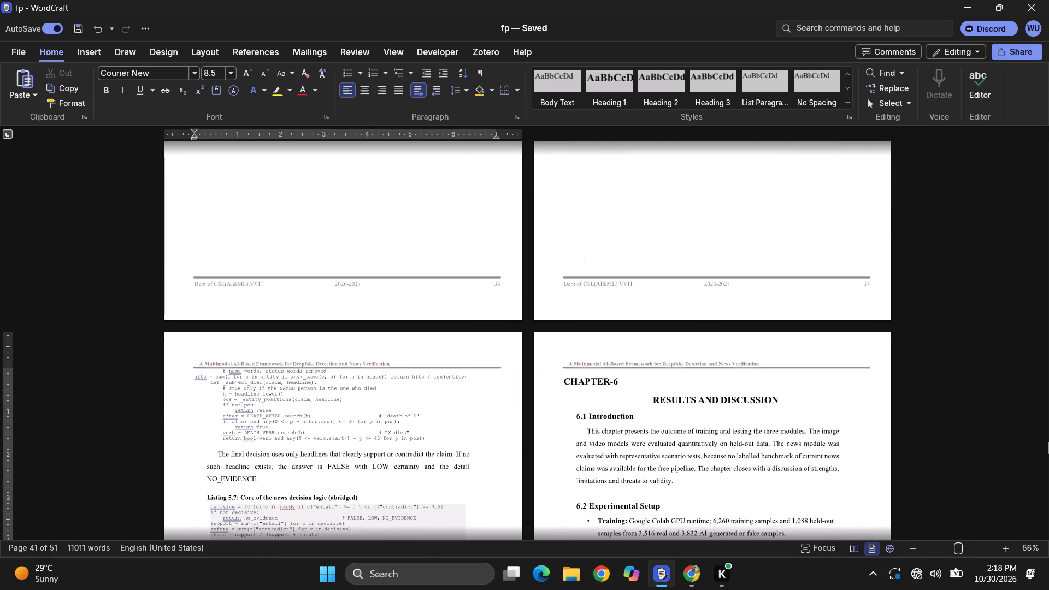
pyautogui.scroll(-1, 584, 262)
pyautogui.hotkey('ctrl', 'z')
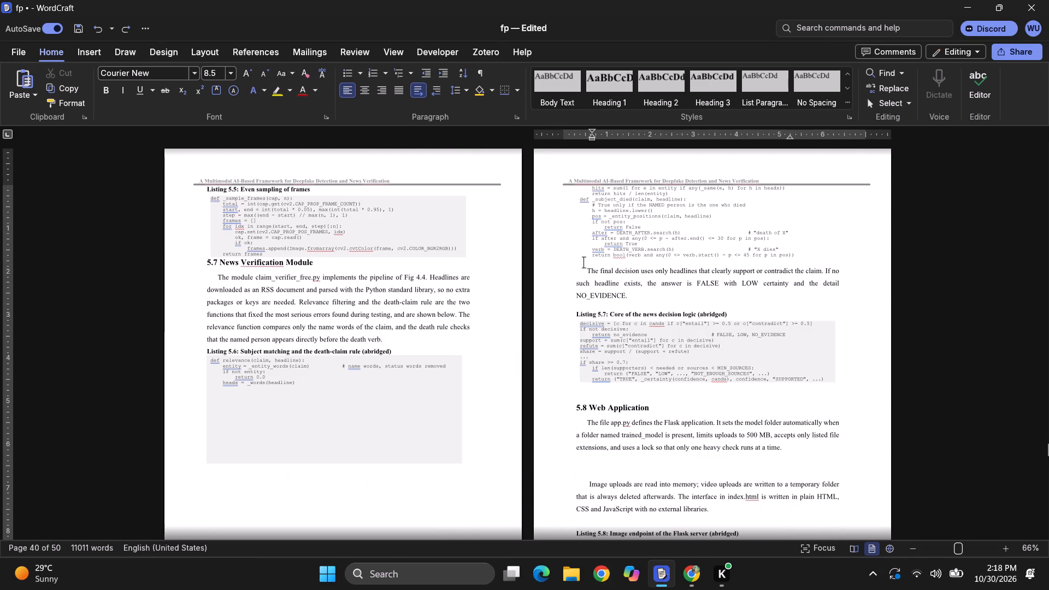
# Split the first section 5.7 paragraph into three, before "Relevance filtering and the death-claim rule" and before "The relevance function compares".
pyautogui.hscroll(-1, 584, 262)
pyautogui.scroll(1, 470, 328)
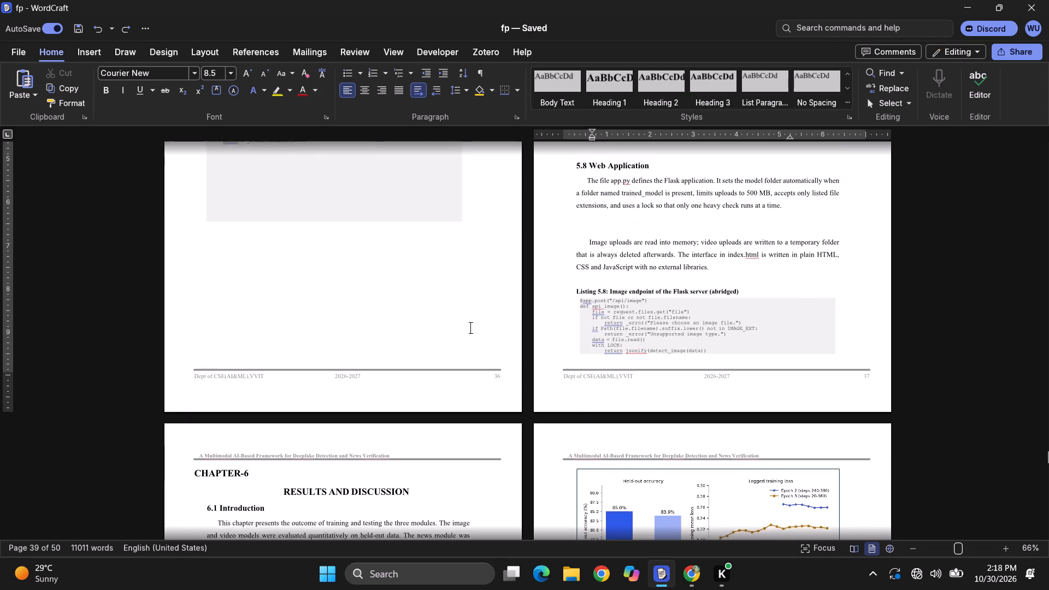
pyautogui.scroll(1, 470, 328)
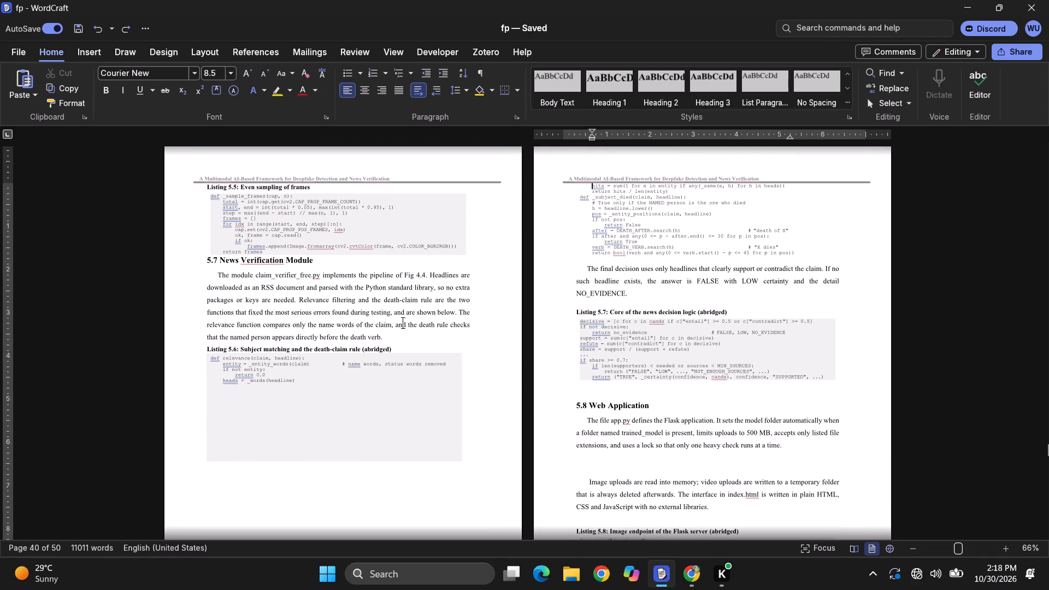
pyautogui.click(298, 302)
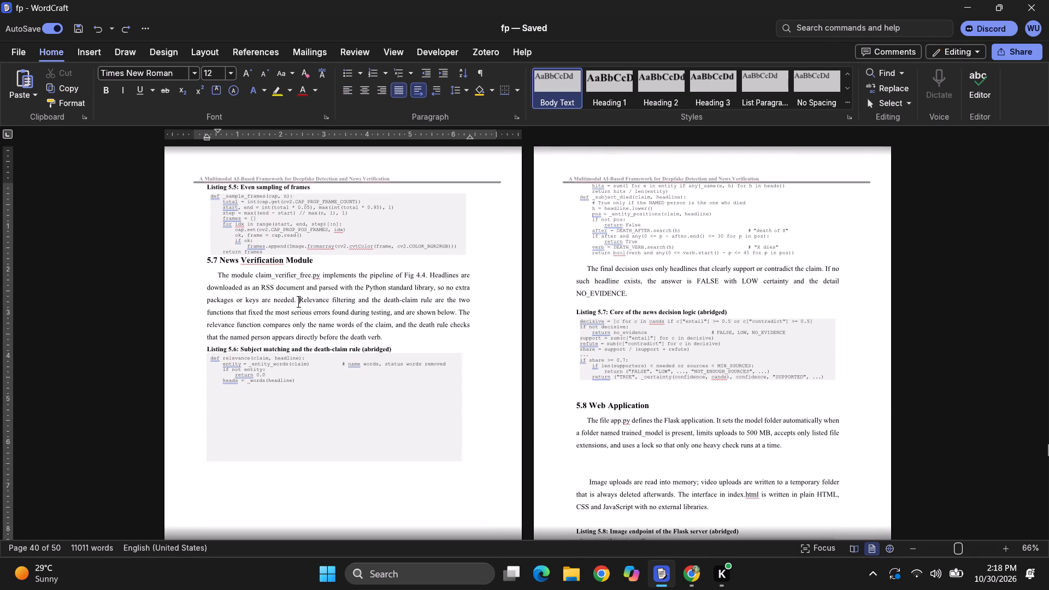
pyautogui.press('Return')
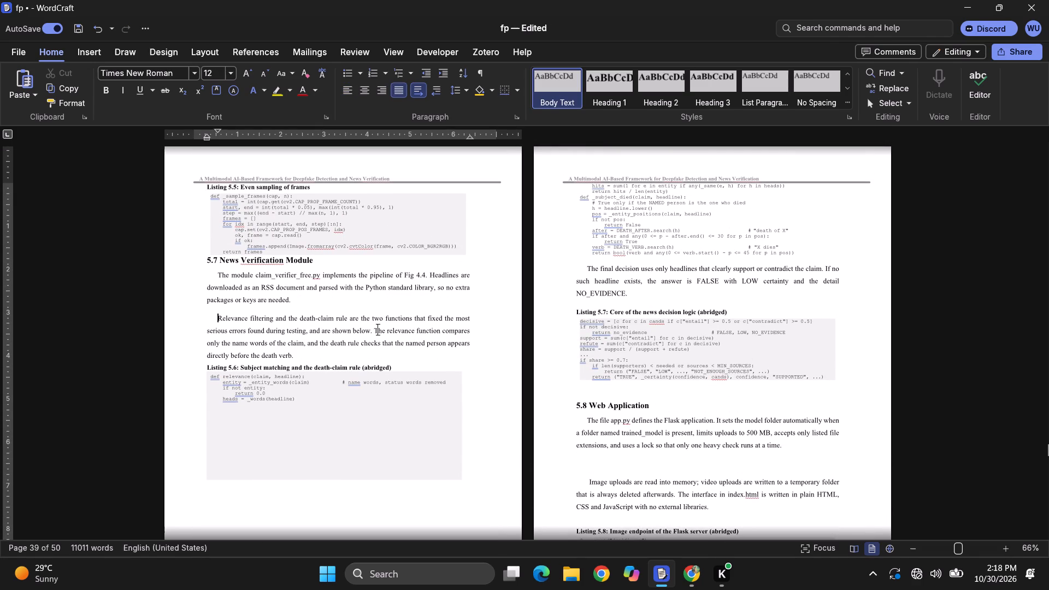
pyautogui.click(378, 330)
pyautogui.press('Left')
pyautogui.press('Return')
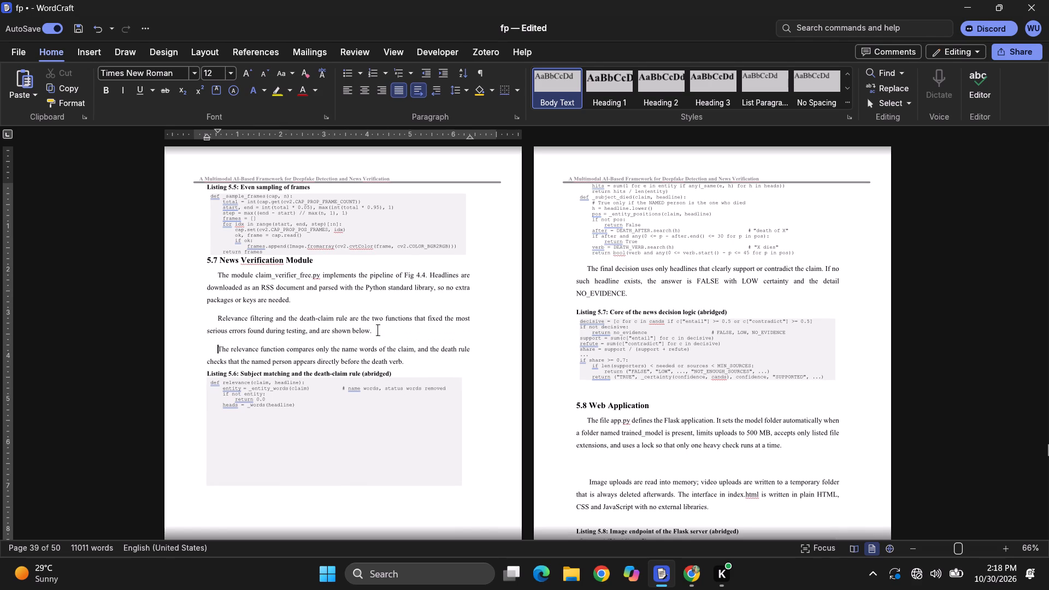
# Split the section 5.5 paragraph in two before "The module returns the AI probability".
pyautogui.scroll(3, 378, 330)
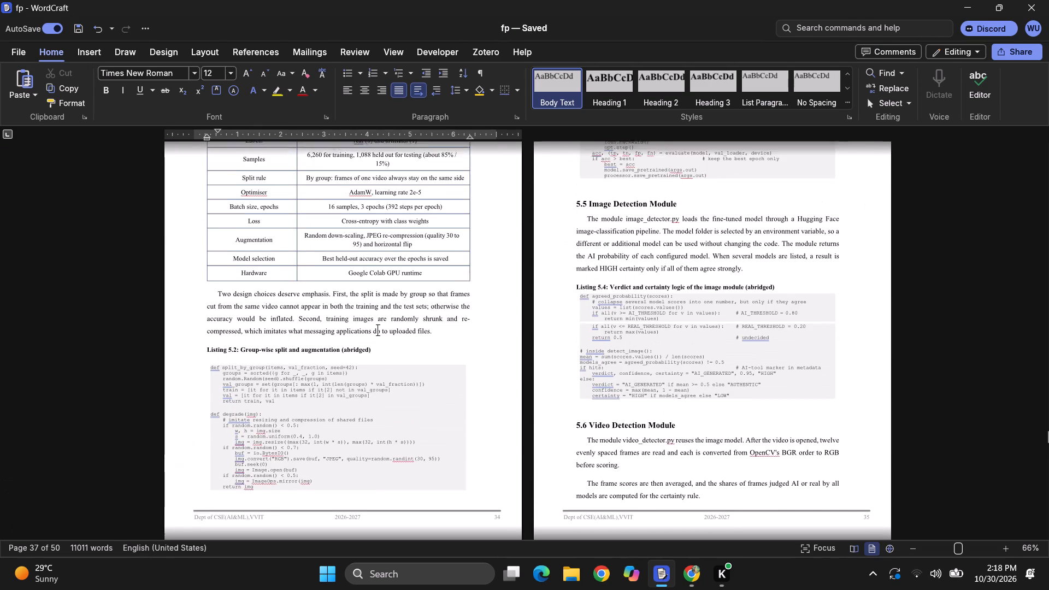
pyautogui.scroll(2, 378, 330)
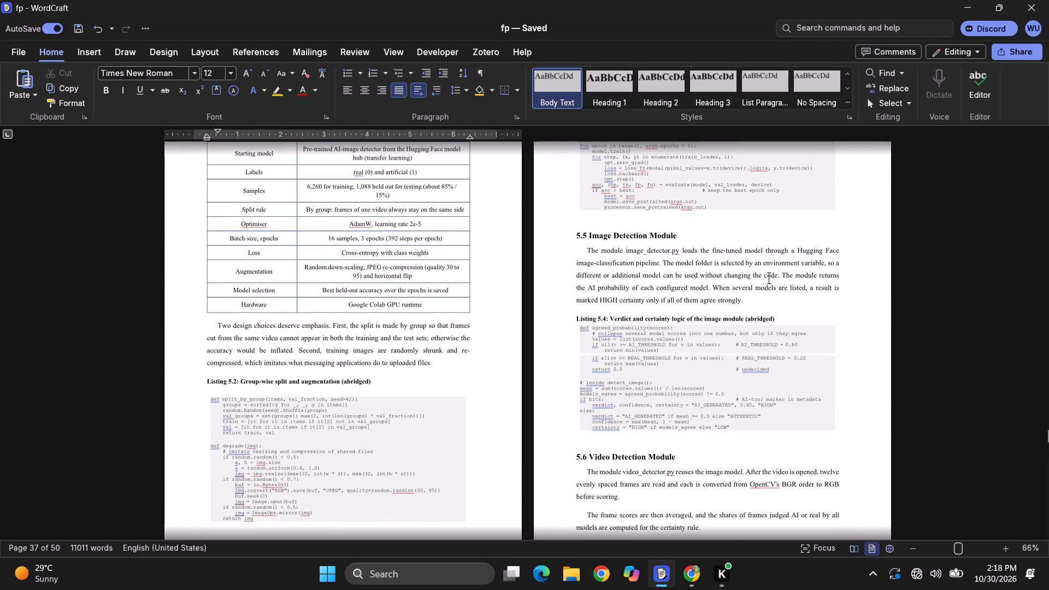
pyautogui.click(780, 276)
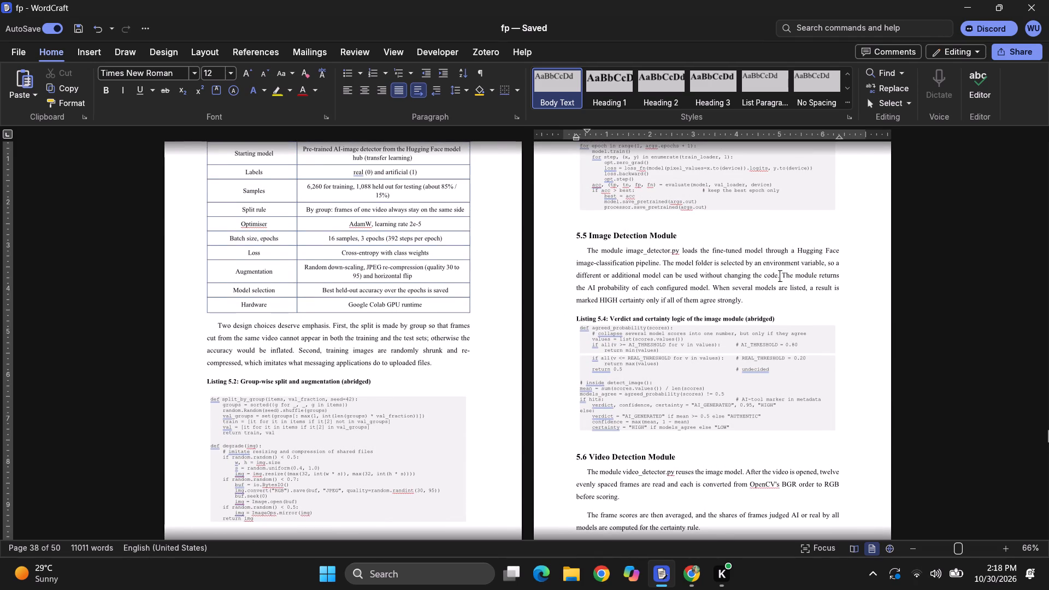
pyautogui.click(782, 276)
pyautogui.press('Return')
# Review the layout of the chapter 5 pages from section 5.1 through section 5.8.
pyautogui.scroll(-1, 782, 276)
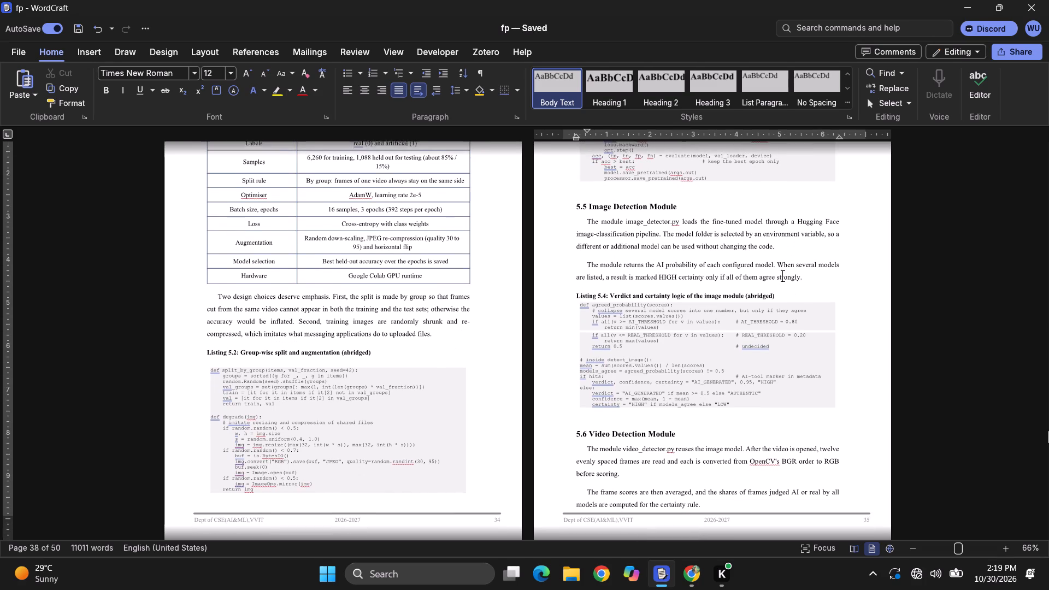
pyautogui.scroll(1, 782, 276)
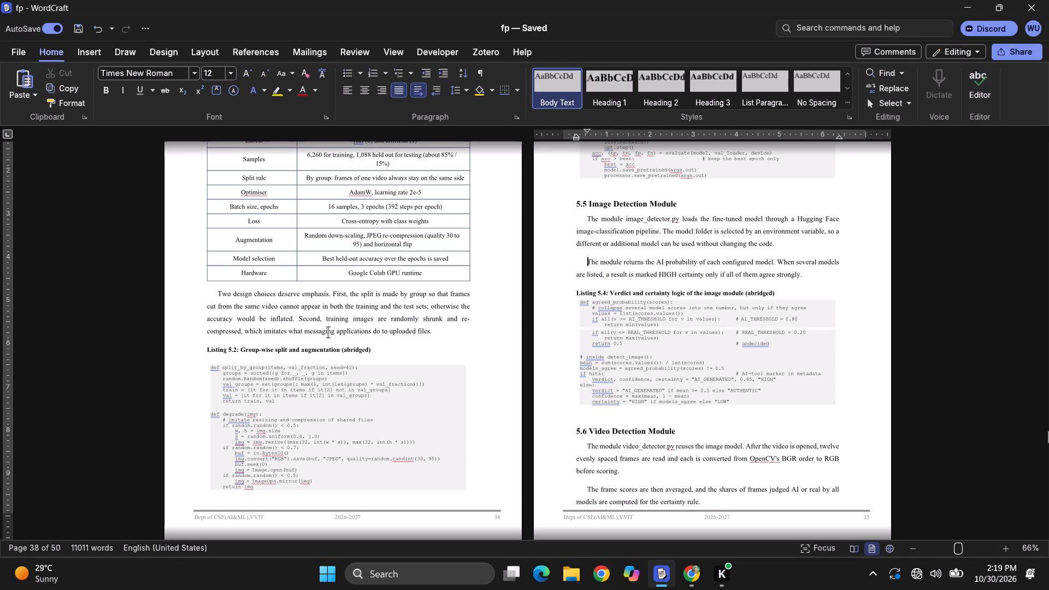
pyautogui.scroll(2, 327, 278)
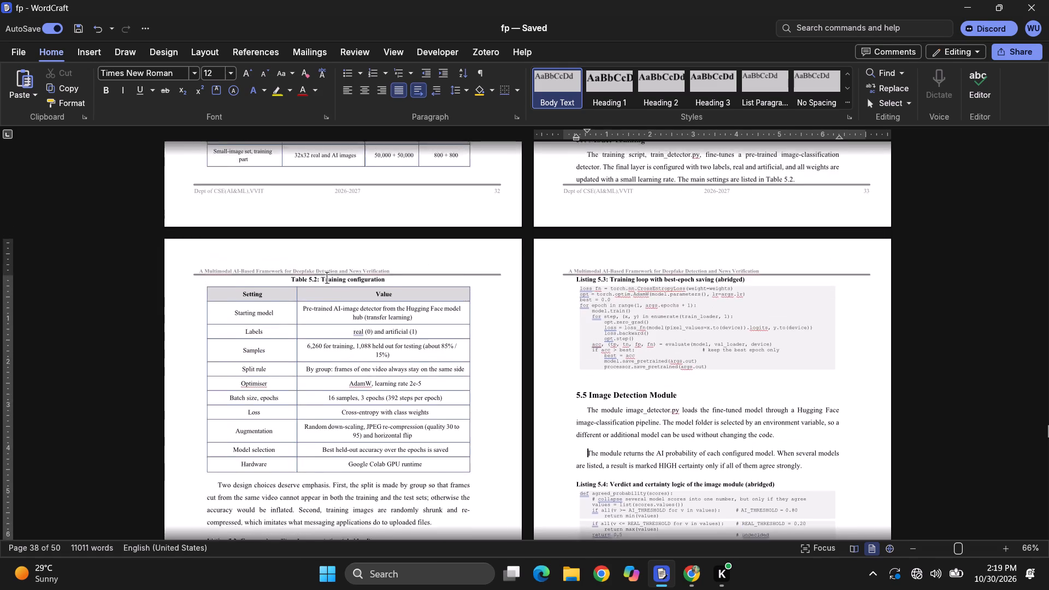
pyautogui.scroll(2, 327, 278)
pyautogui.scroll(1, 670, 294)
pyautogui.scroll(-1, 670, 294)
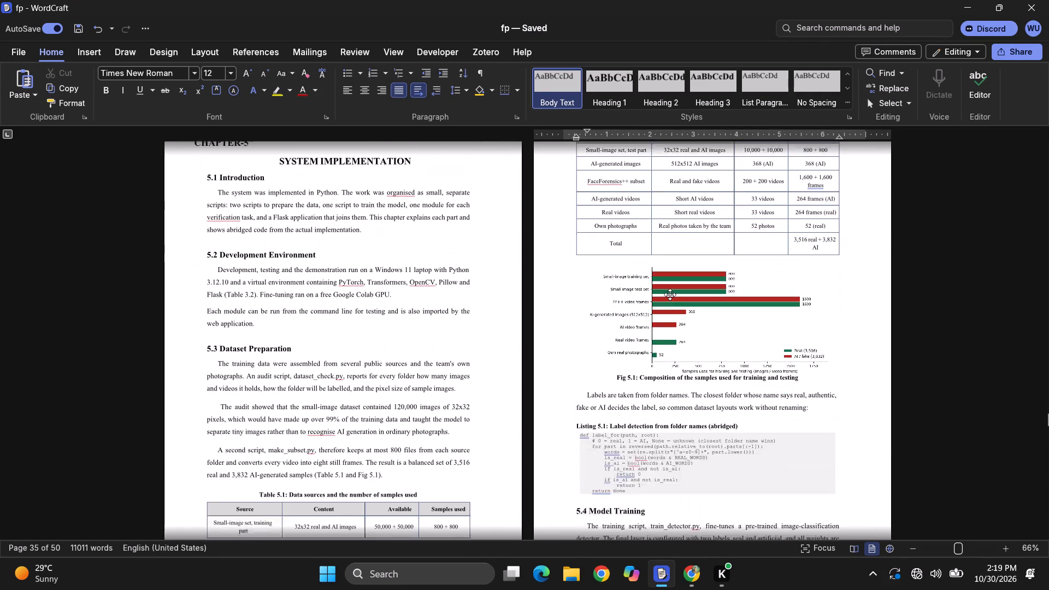
pyautogui.scroll(-1, 670, 294)
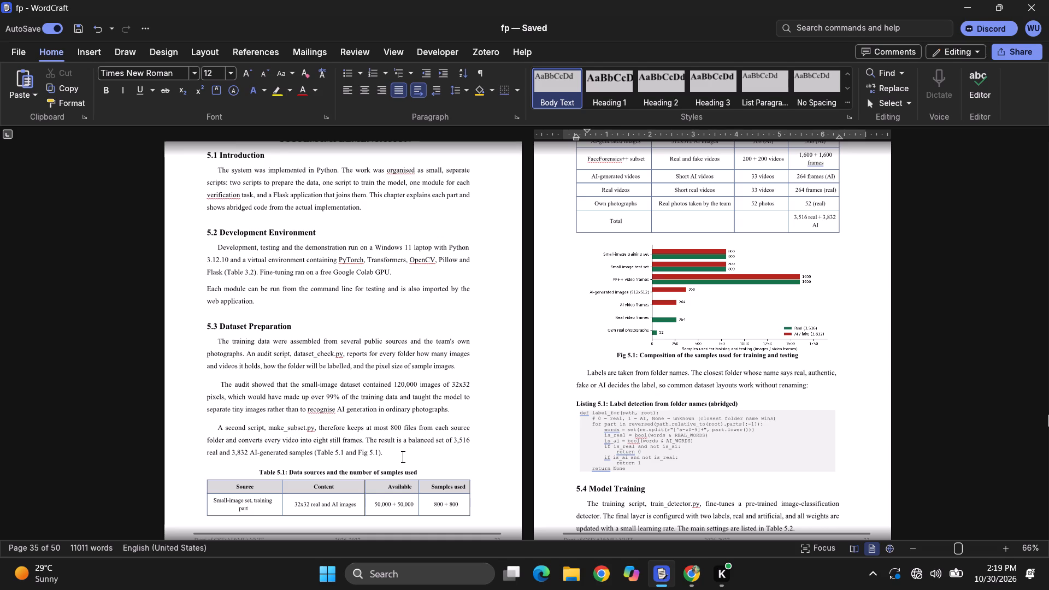
pyautogui.scroll(-1, 403, 457)
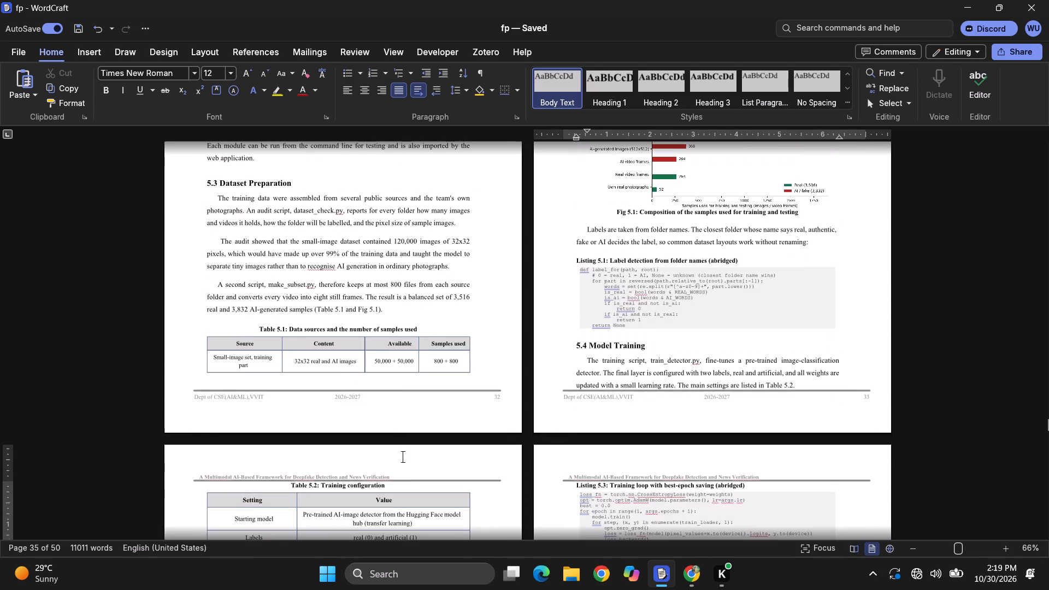
pyautogui.scroll(-4, 403, 457)
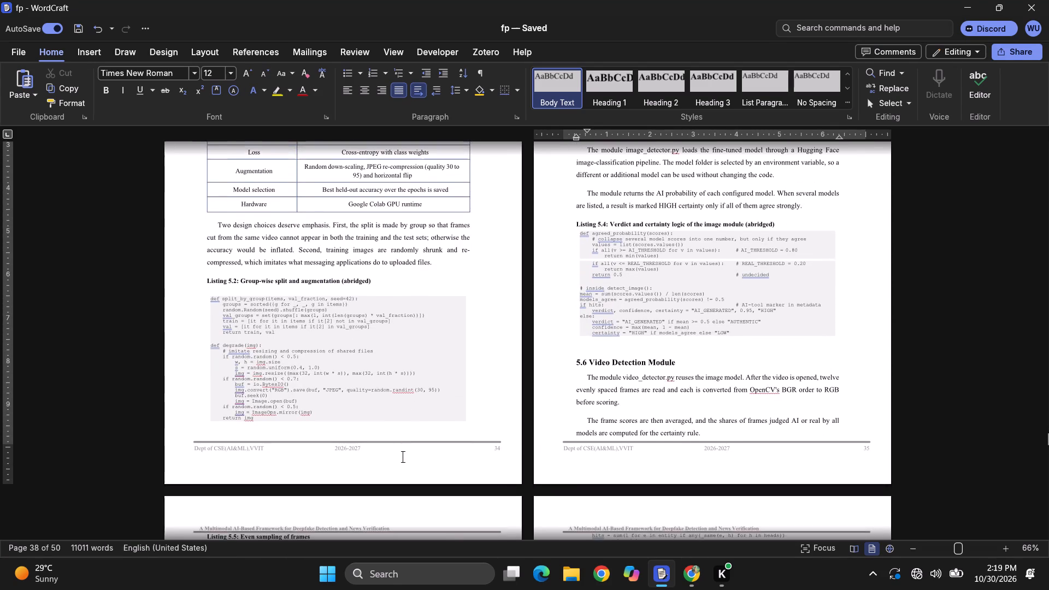
pyautogui.scroll(-4, 403, 457)
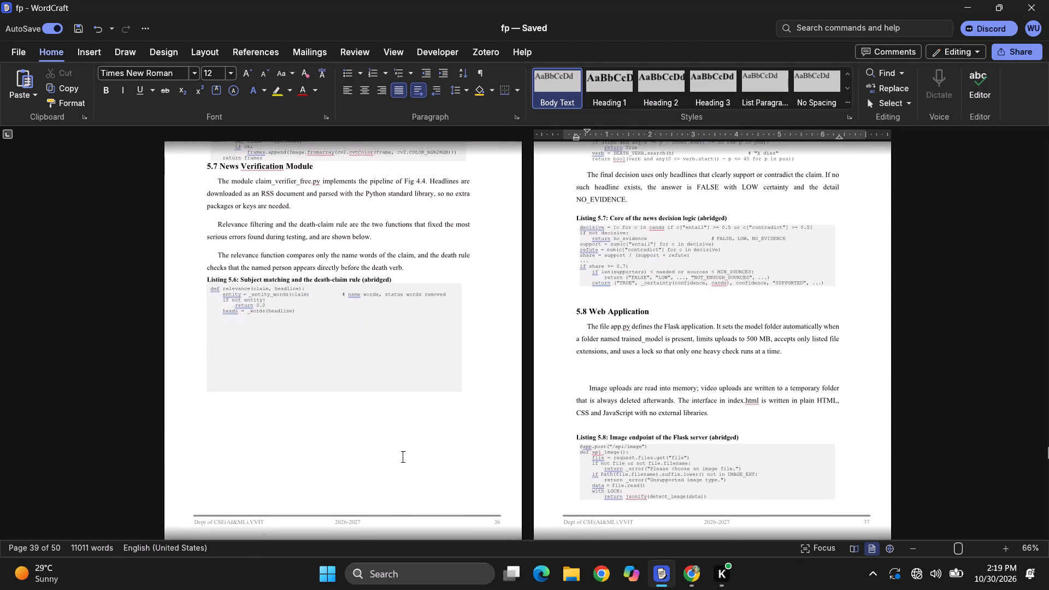
# Move the shaded background box of Listing 5.6 slightly down the page.
pyautogui.scroll(-1, 403, 457)
pyautogui.scroll(1, 403, 457)
pyautogui.moveTo(366, 449); pyautogui.dragTo(366, 449)
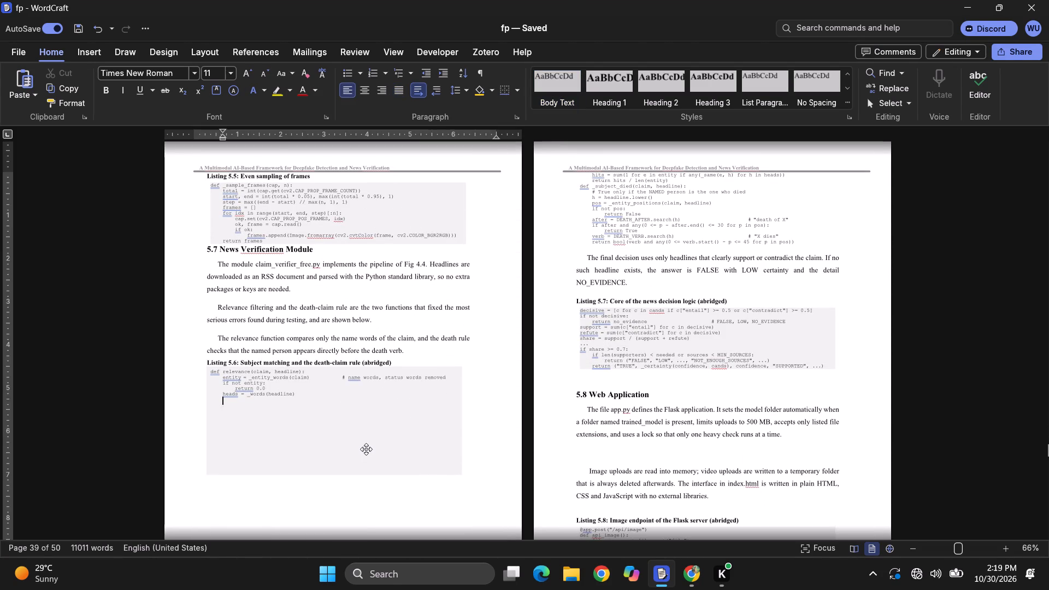
pyautogui.moveTo(366, 449); pyautogui.dragTo(367, 460)
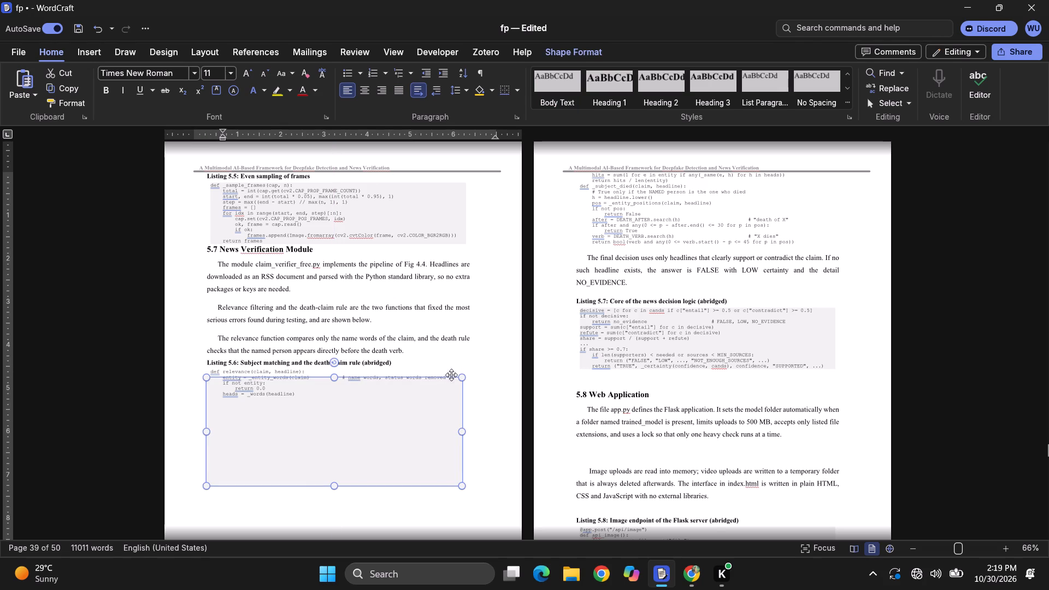
# Extend the shaded background box of Listing 5.6 upward and align it behind the listing's first code lines below the caption.
pyautogui.moveTo(465, 375); pyautogui.dragTo(469, 365)
pyautogui.click(391, 406)
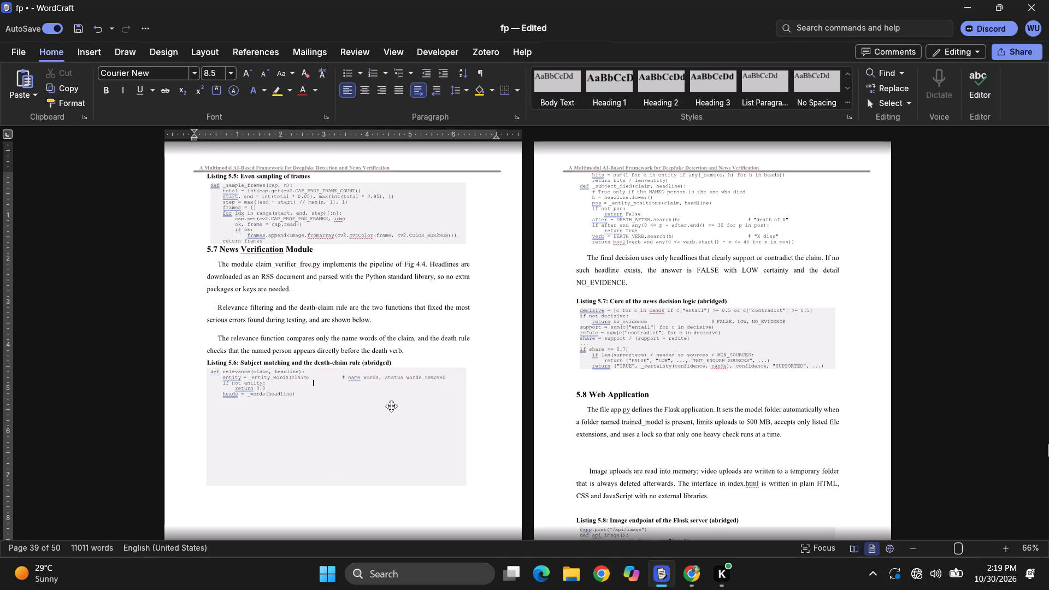
pyautogui.click(391, 406)
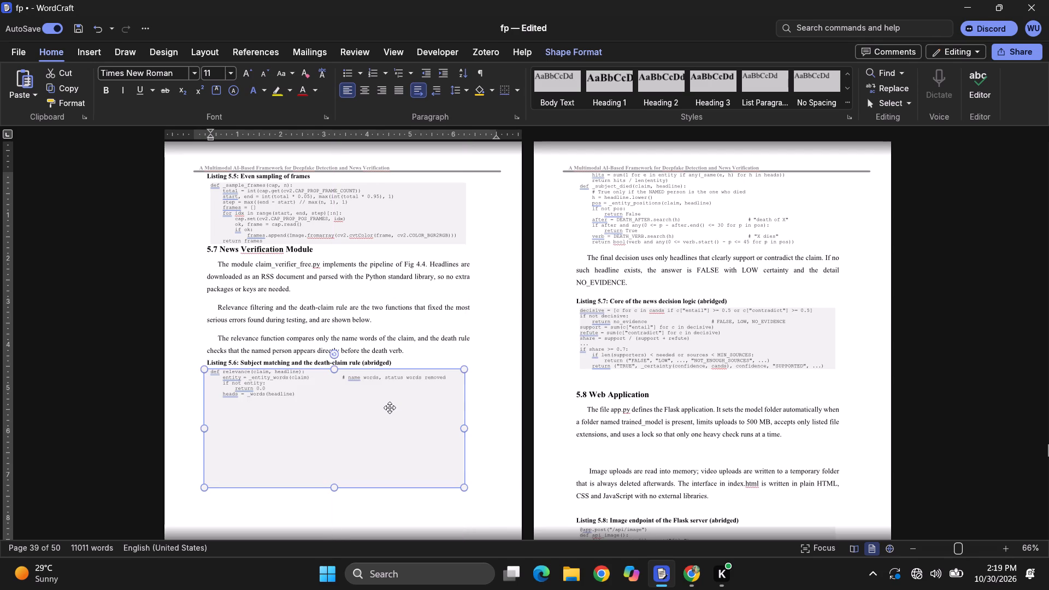
pyautogui.click(640, 221)
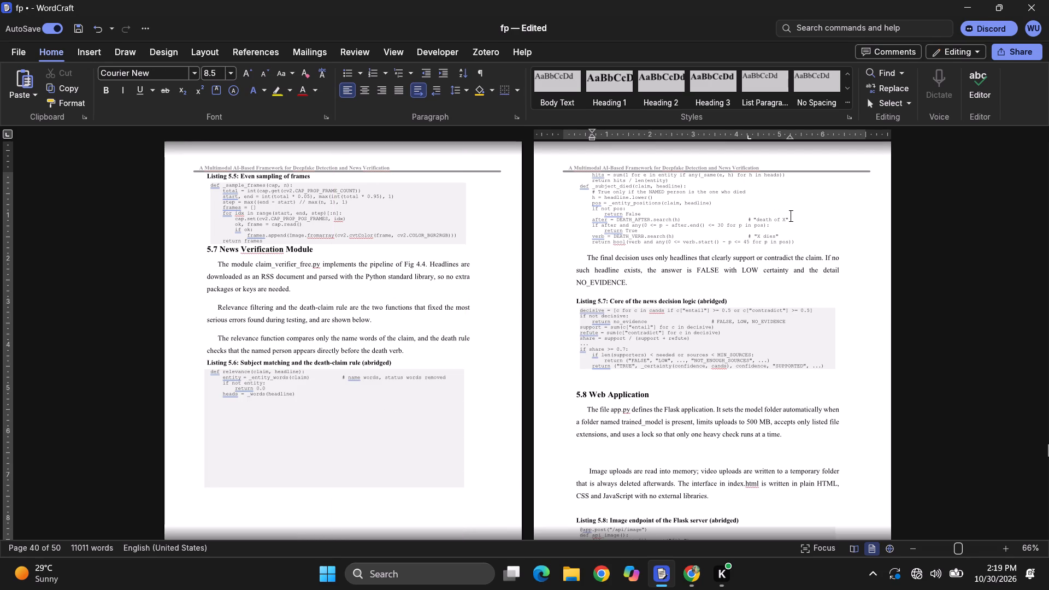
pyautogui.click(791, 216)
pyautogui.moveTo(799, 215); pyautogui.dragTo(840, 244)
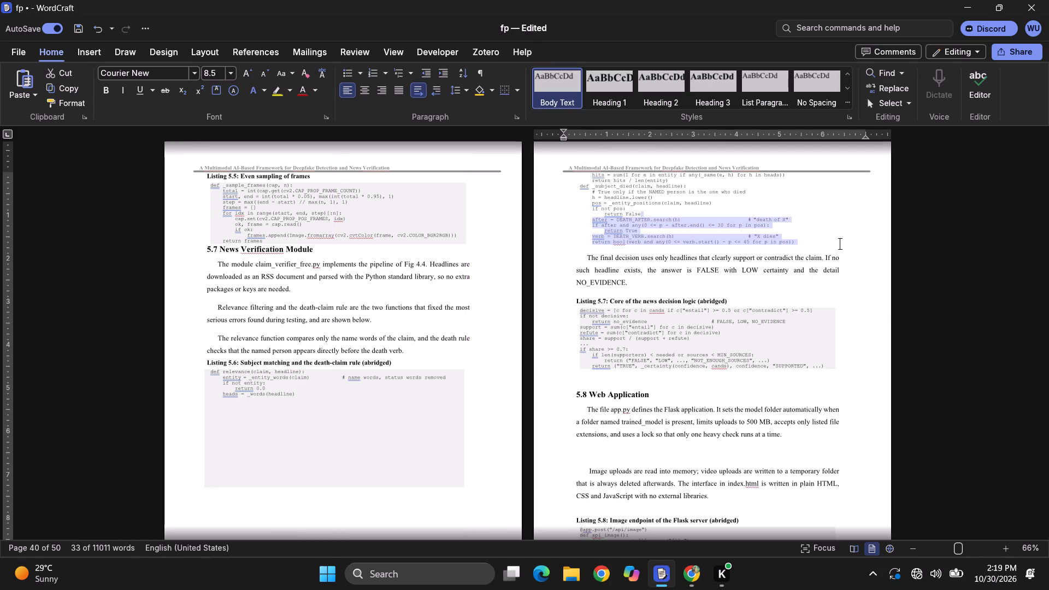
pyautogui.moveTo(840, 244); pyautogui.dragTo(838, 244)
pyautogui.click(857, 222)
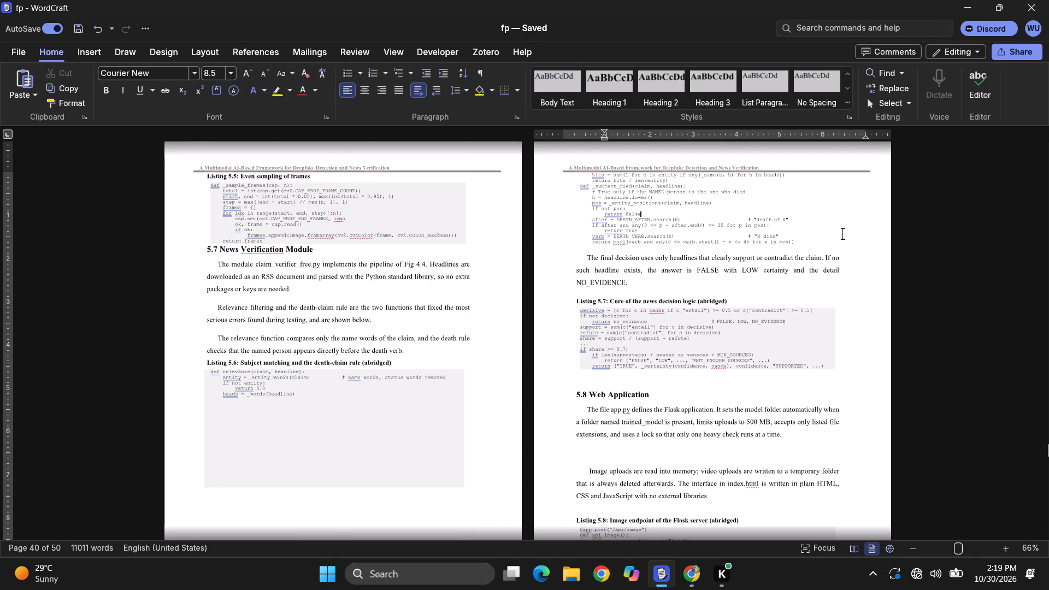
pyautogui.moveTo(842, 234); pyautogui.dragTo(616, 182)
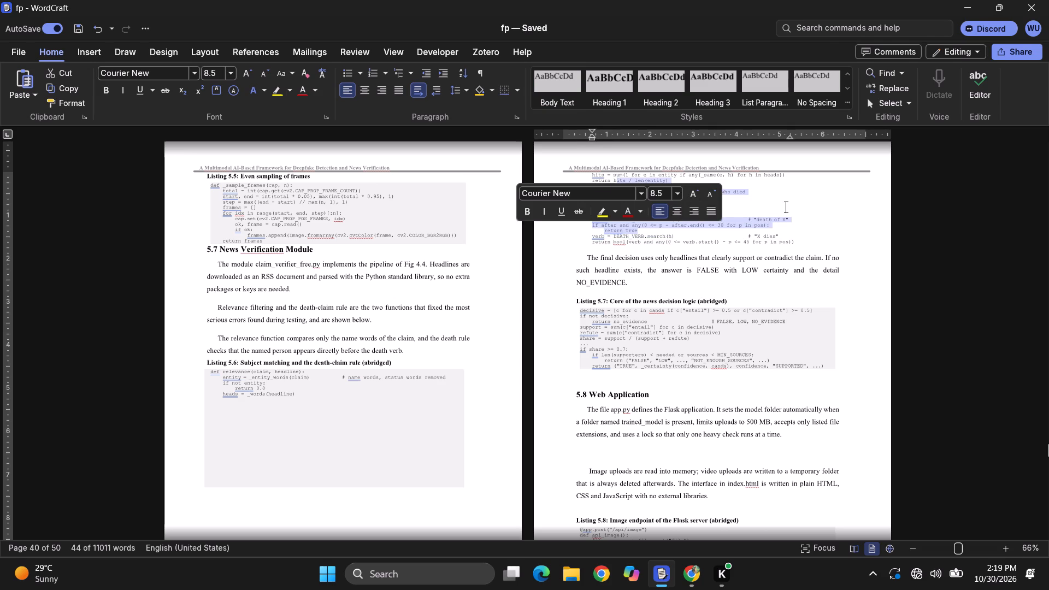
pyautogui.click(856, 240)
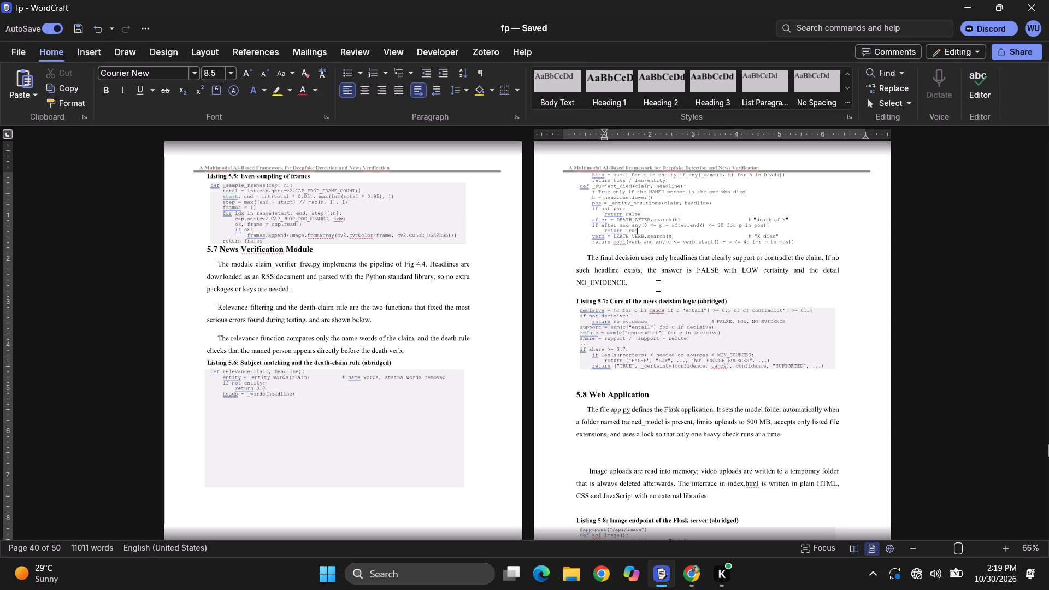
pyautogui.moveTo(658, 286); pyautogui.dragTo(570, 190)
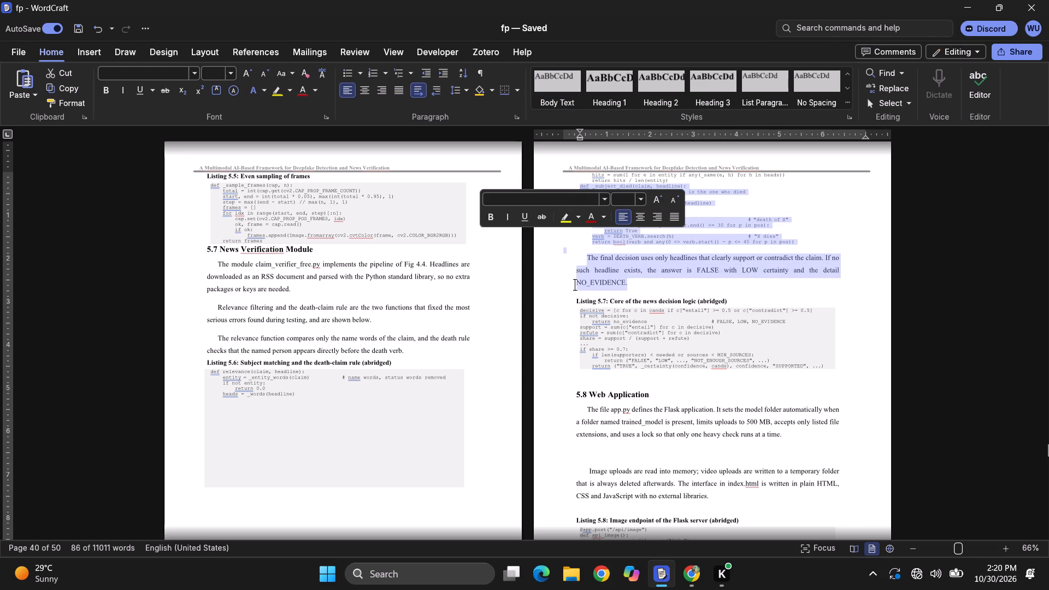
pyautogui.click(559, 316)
# Select the paragraph starting "The relevance function compares" together with the Listing 5.6 caption and the code lines below it.
pyautogui.scroll(-1, 440, 328)
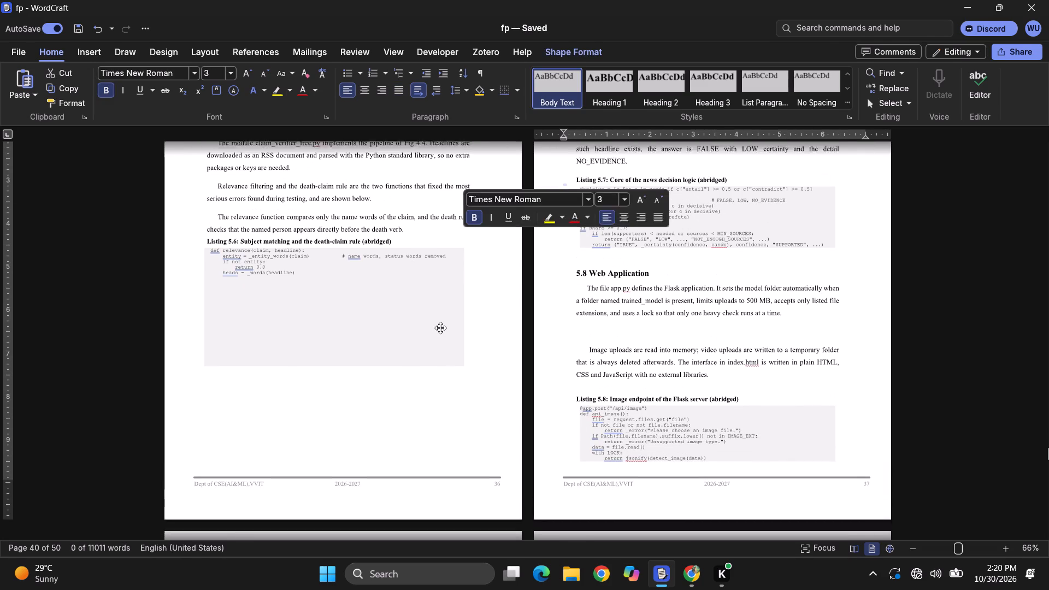
pyautogui.scroll(-1, 440, 328)
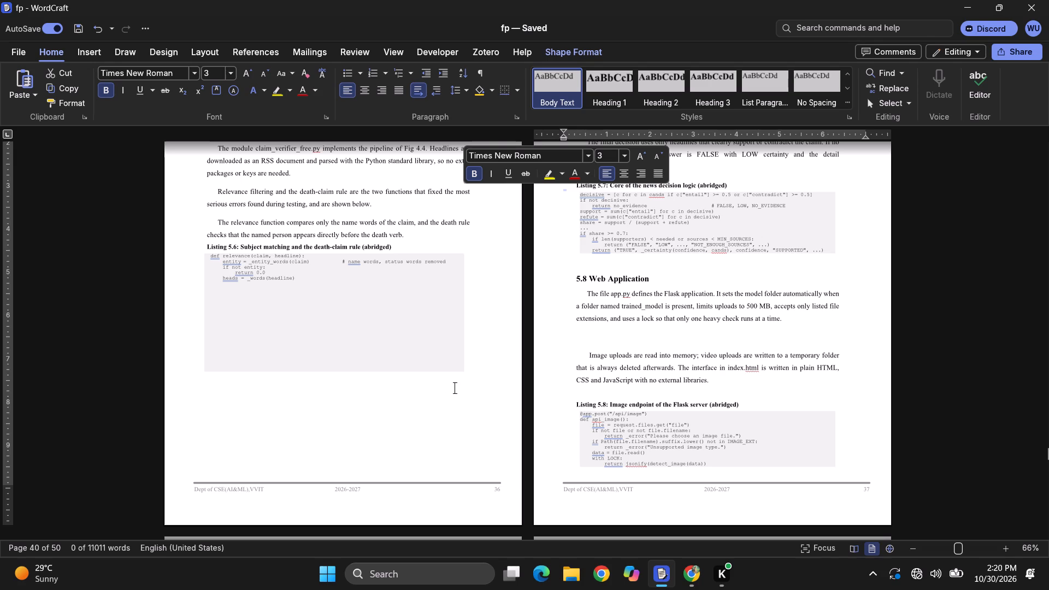
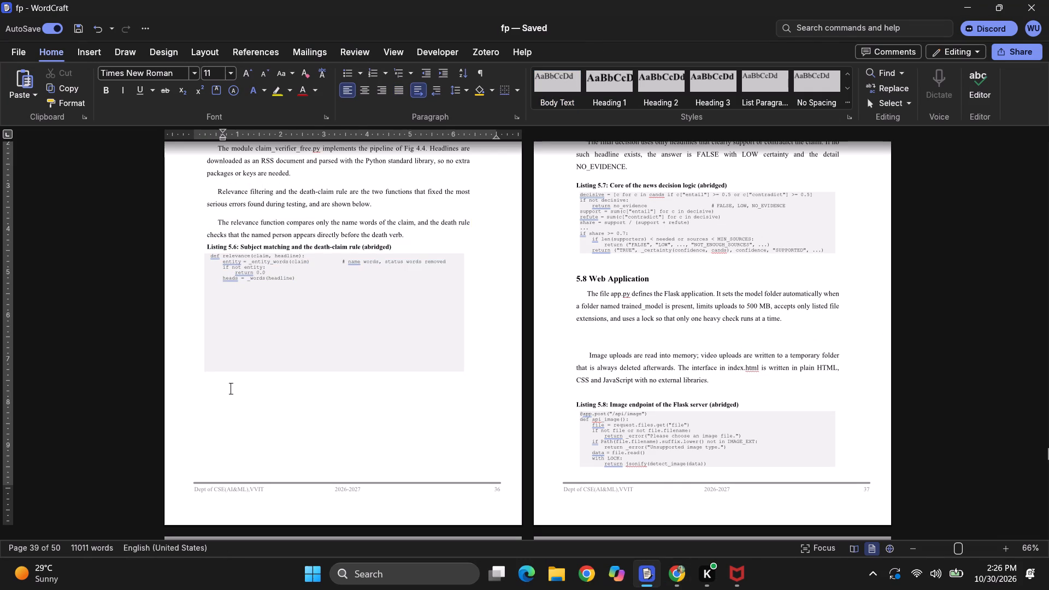
pyautogui.tripleClick(231, 388)
pyautogui.doubleClick(231, 388)
pyautogui.click(196, 403)
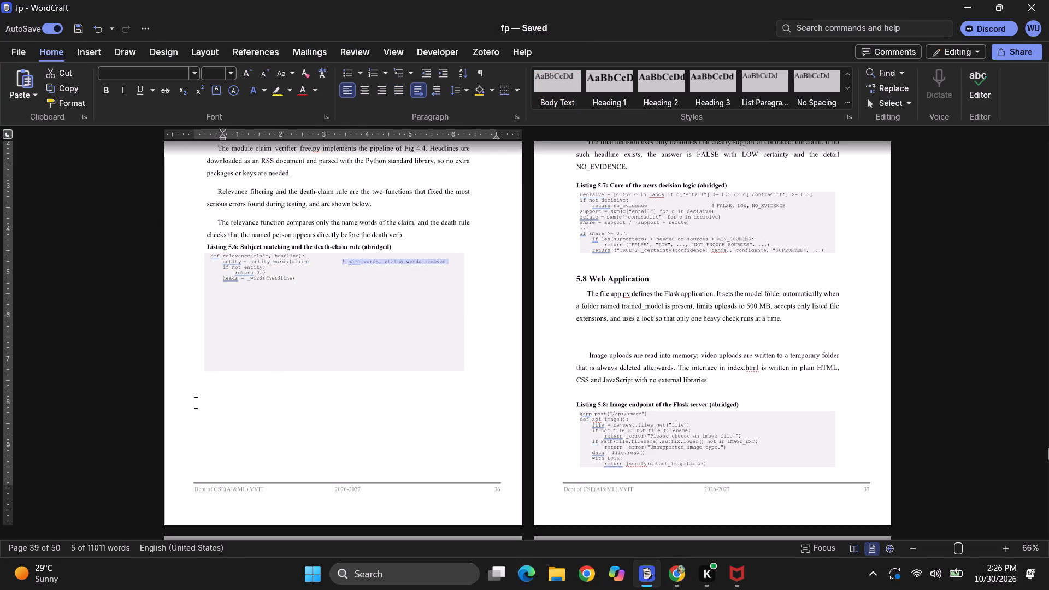
pyautogui.click(246, 384)
pyautogui.doubleClick(486, 367)
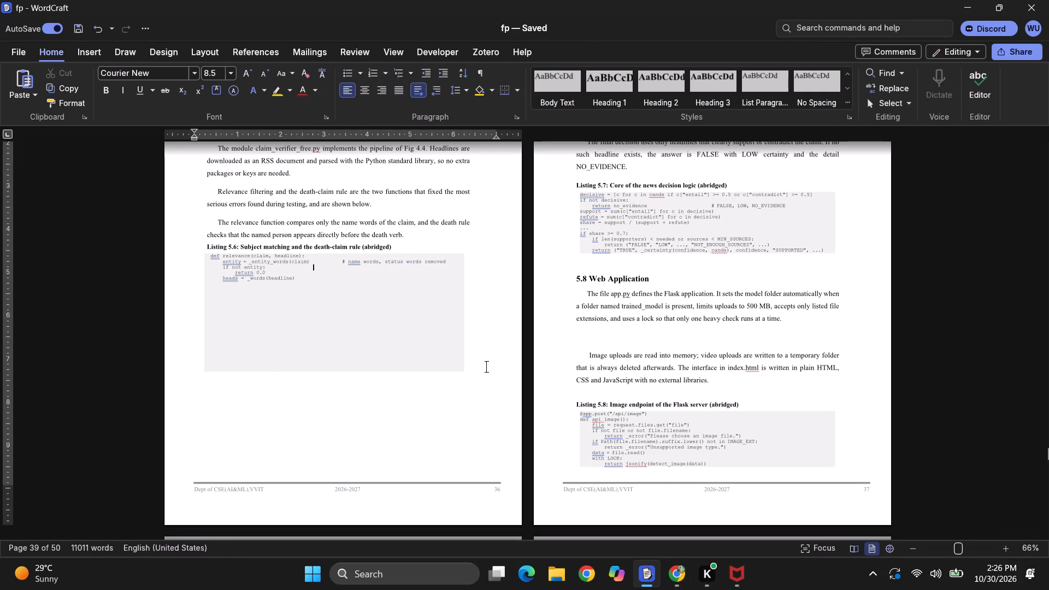
pyautogui.click(337, 371)
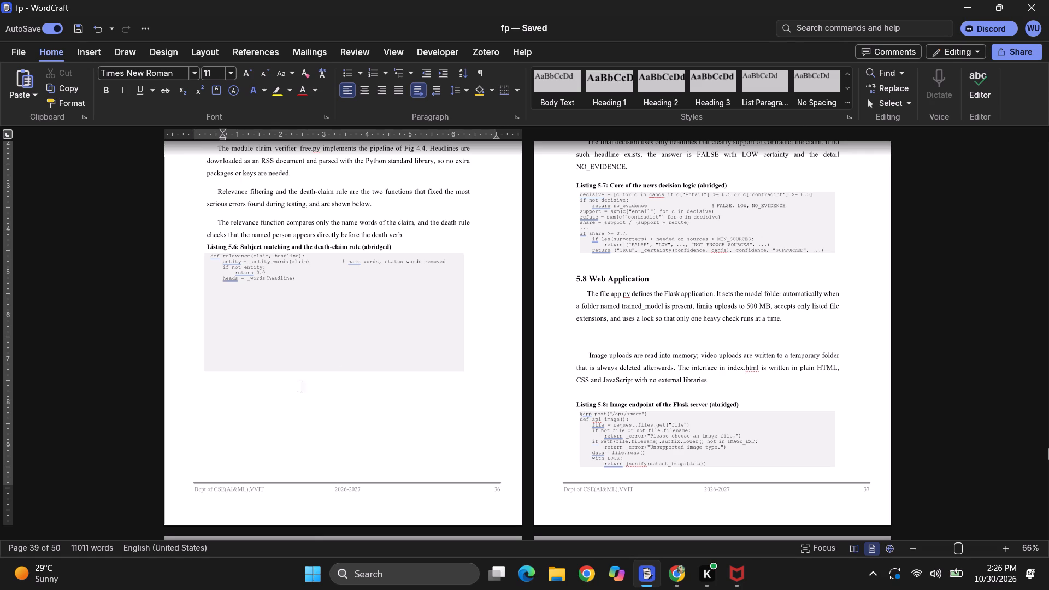
pyautogui.click(310, 337)
pyautogui.click(345, 361)
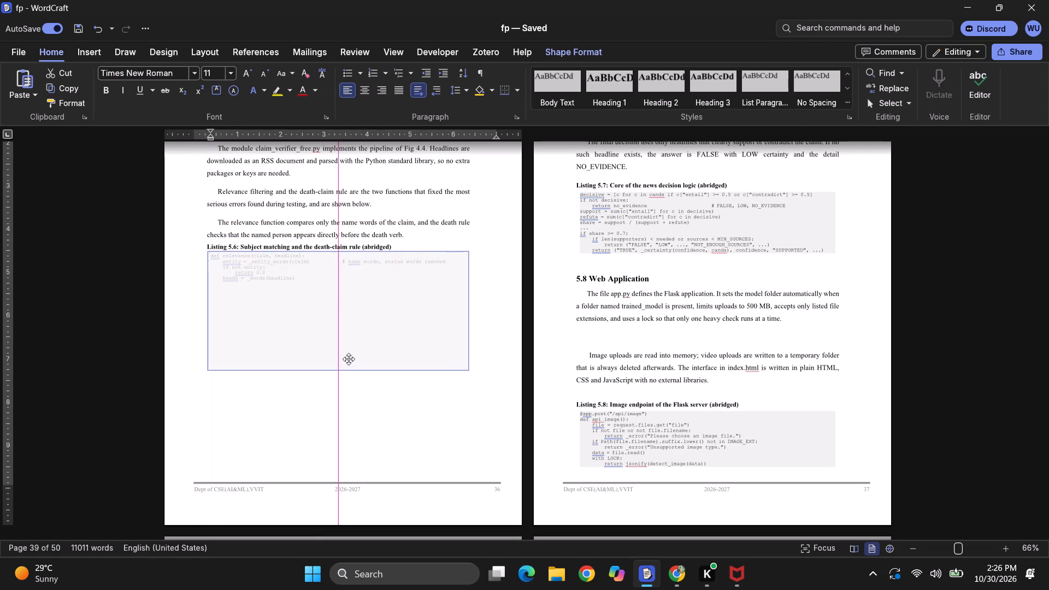
pyautogui.click(409, 249)
pyautogui.press('Return')
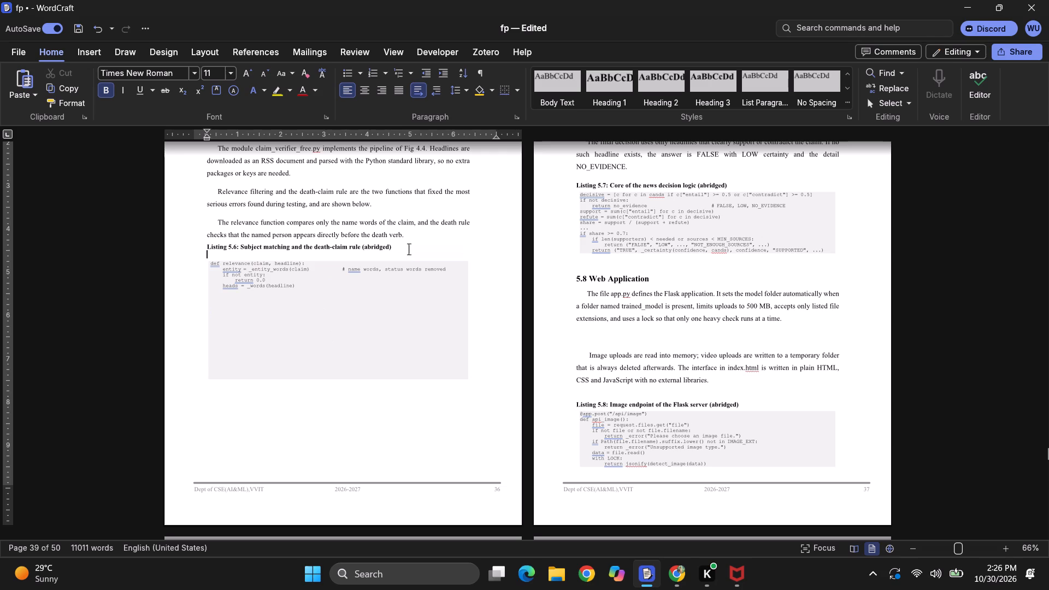
pyautogui.hotkey('ctrl', 'v')
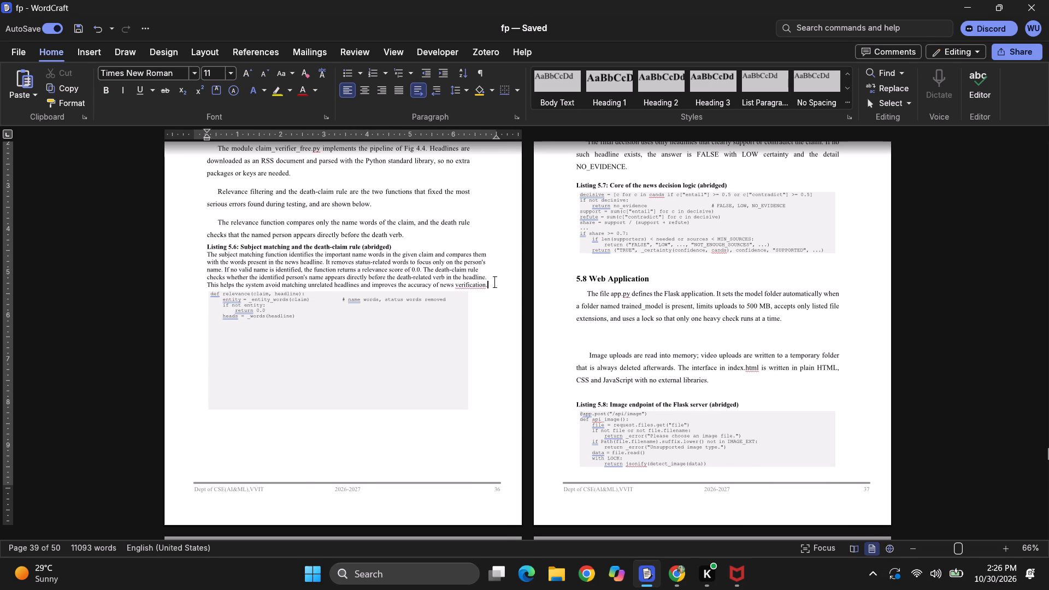
# Justify the pasted paragraph starting "The subject matching function" and set its line spacing to 1.5.
pyautogui.moveTo(491, 287); pyautogui.dragTo(200, 259)
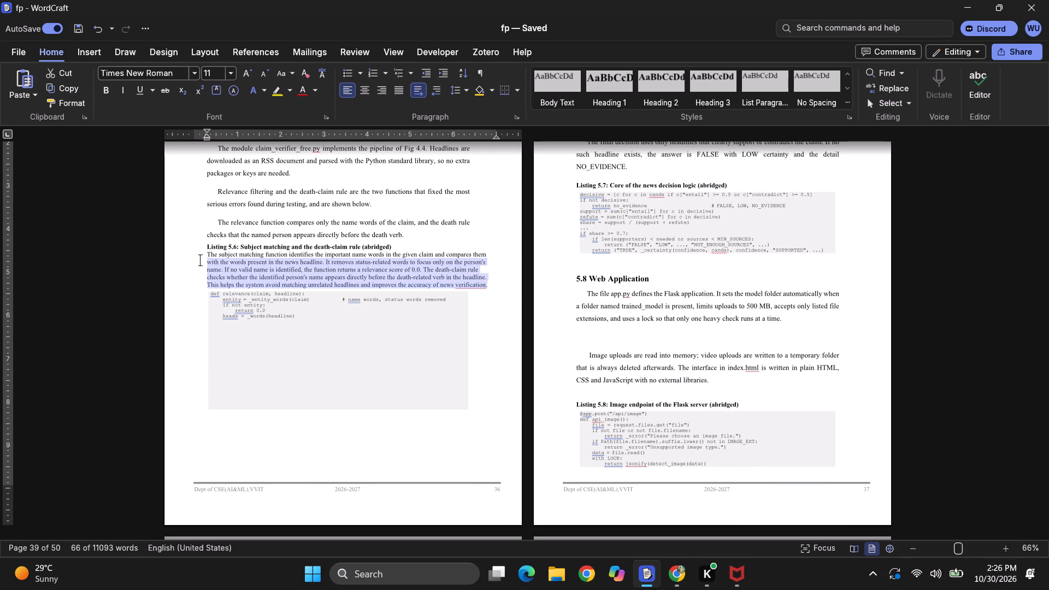
pyautogui.moveTo(200, 259); pyautogui.dragTo(201, 256)
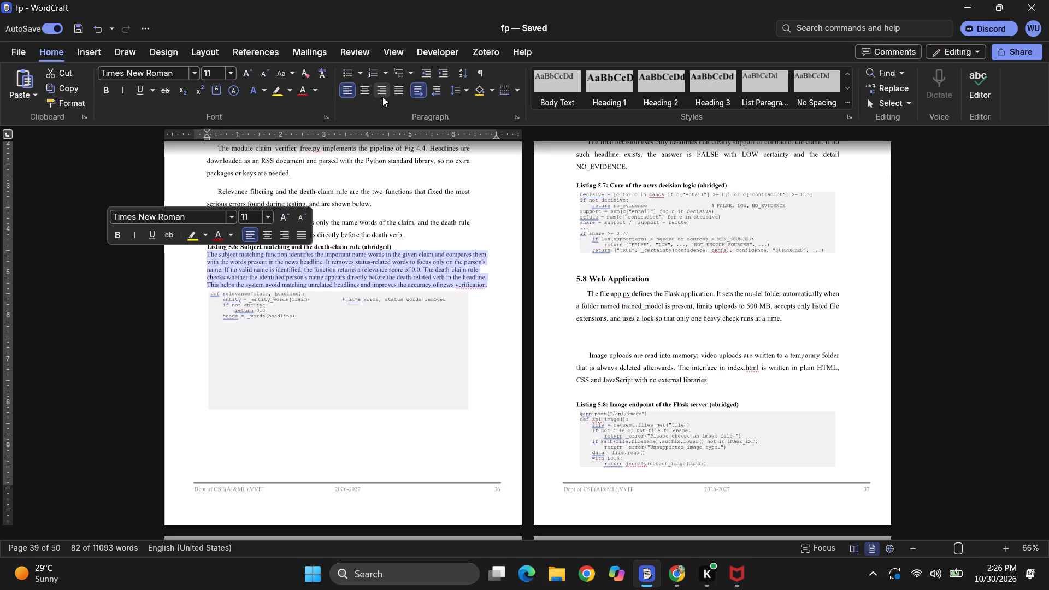
pyautogui.click(392, 95)
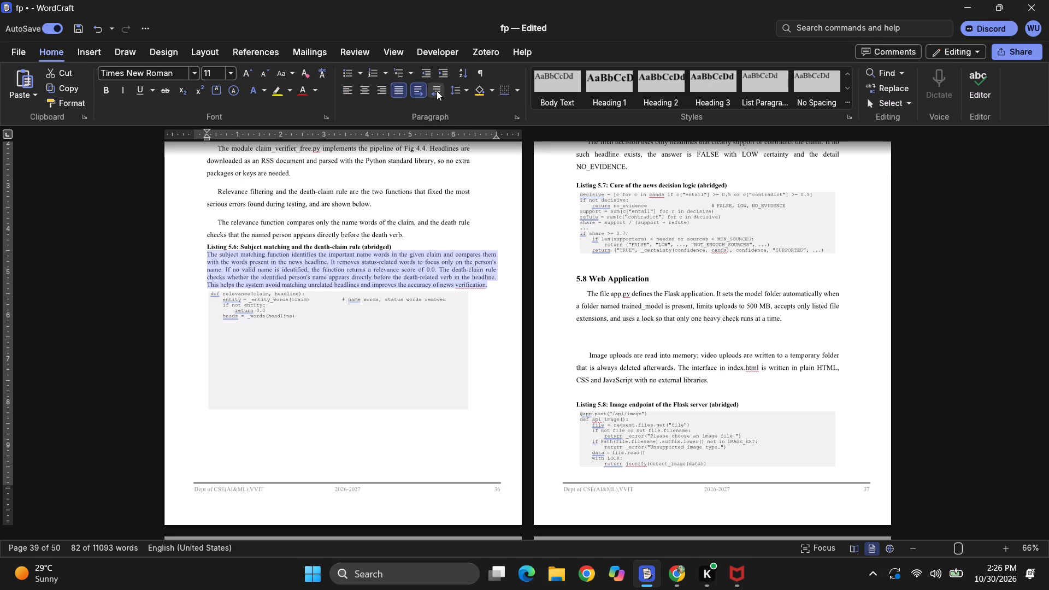
pyautogui.click(457, 91)
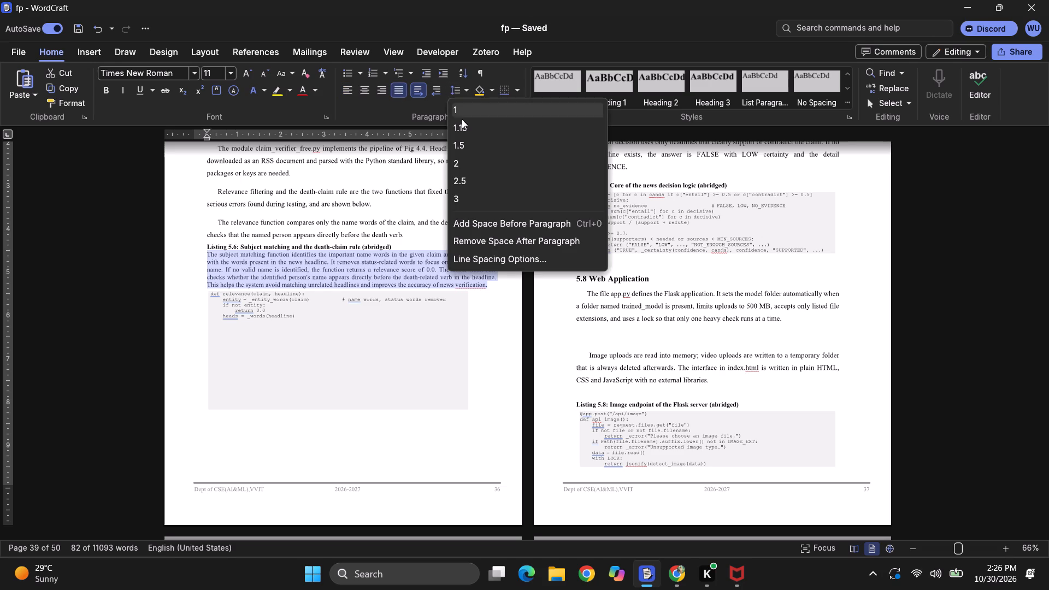
pyautogui.click(464, 140)
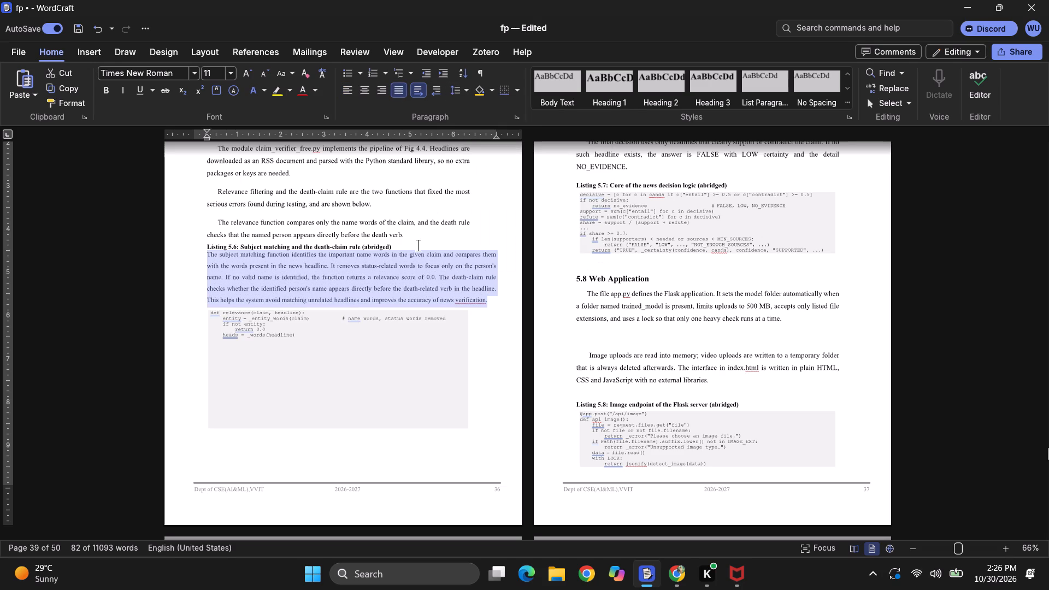
# Move the Listing 5.6 caption below the "subject matching function" paragraph, directly above the code, leaving a blank line before it.
pyautogui.click(416, 248)
pyautogui.press('Return')
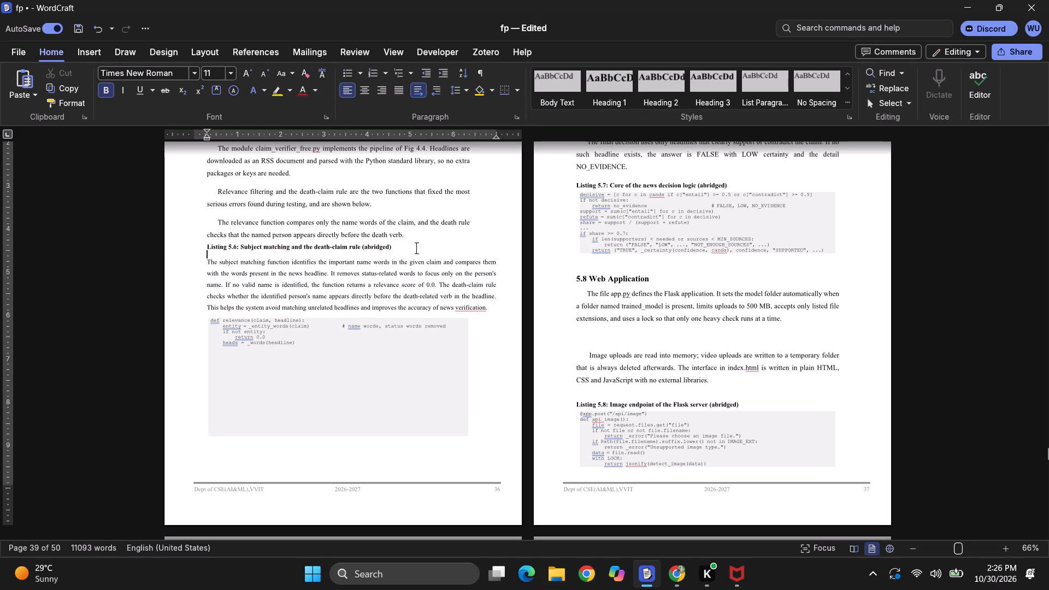
pyautogui.moveTo(397, 248); pyautogui.dragTo(201, 263)
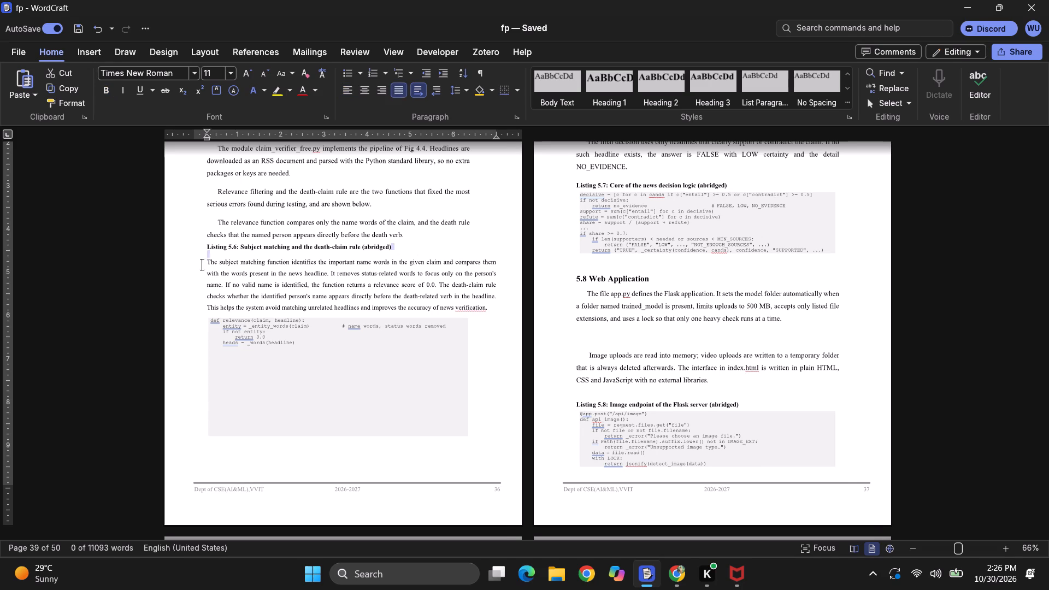
pyautogui.moveTo(201, 263); pyautogui.dragTo(204, 249)
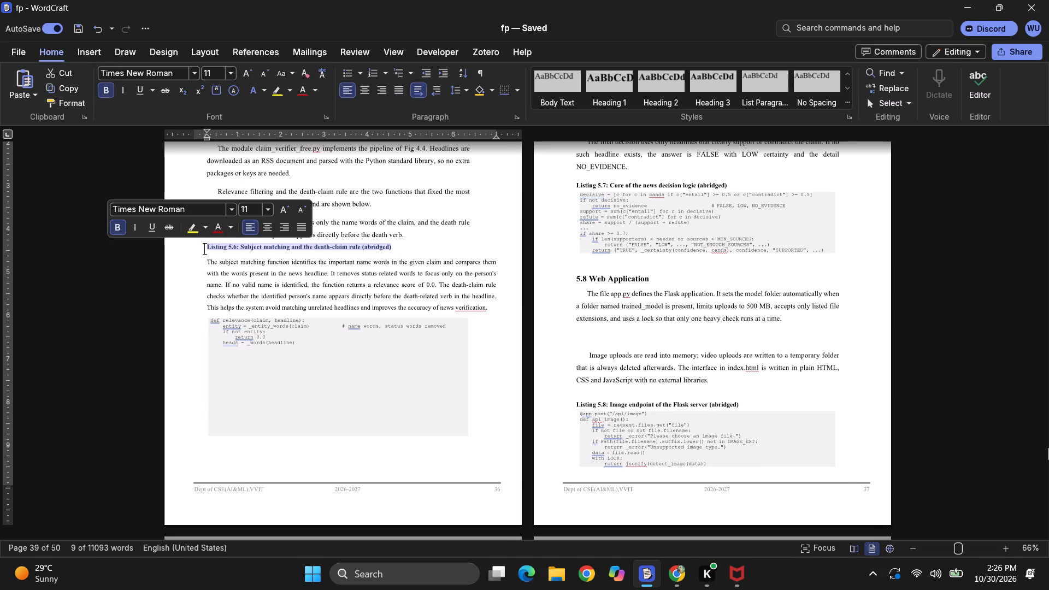
pyautogui.hotkey('ctrl', 'c')
pyautogui.hotkey('ctrl', 'x')
pyautogui.press('BackSpace')
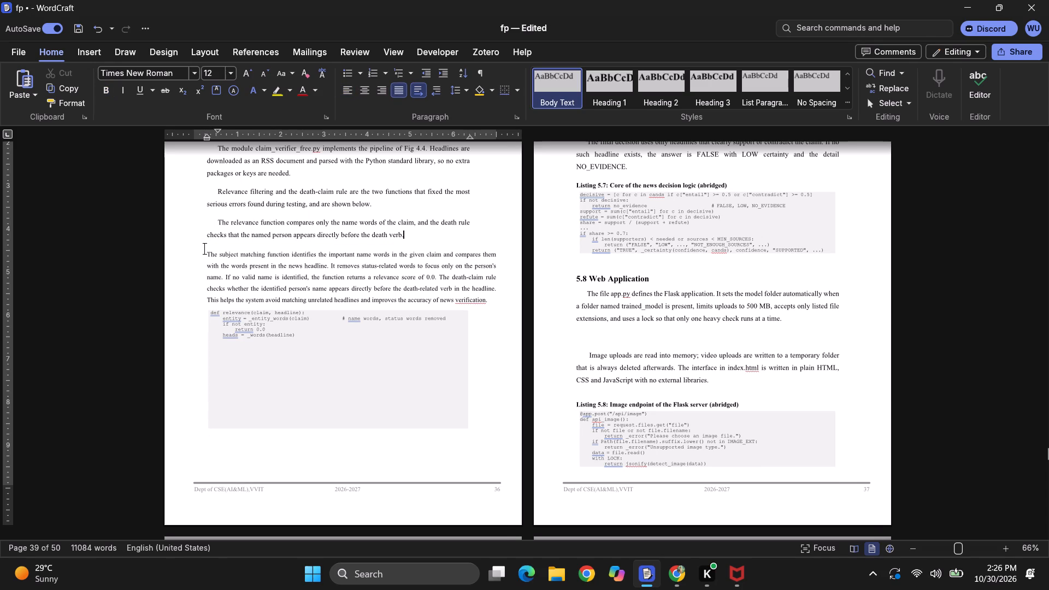
pyautogui.click(498, 304)
pyautogui.press('Return')
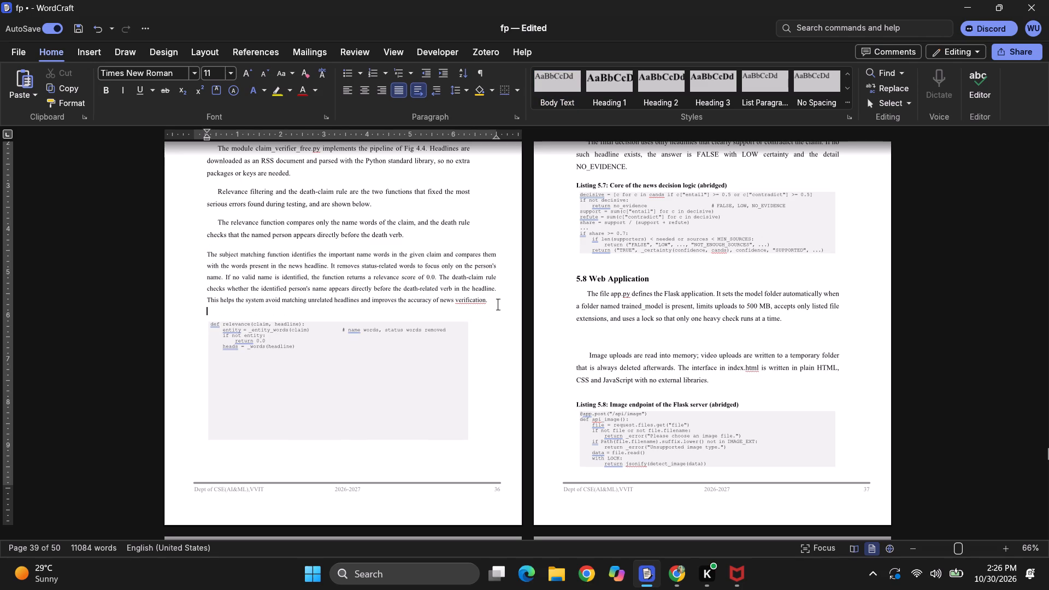
pyautogui.press('Return')
pyautogui.hotkey('ctrl', 'v')
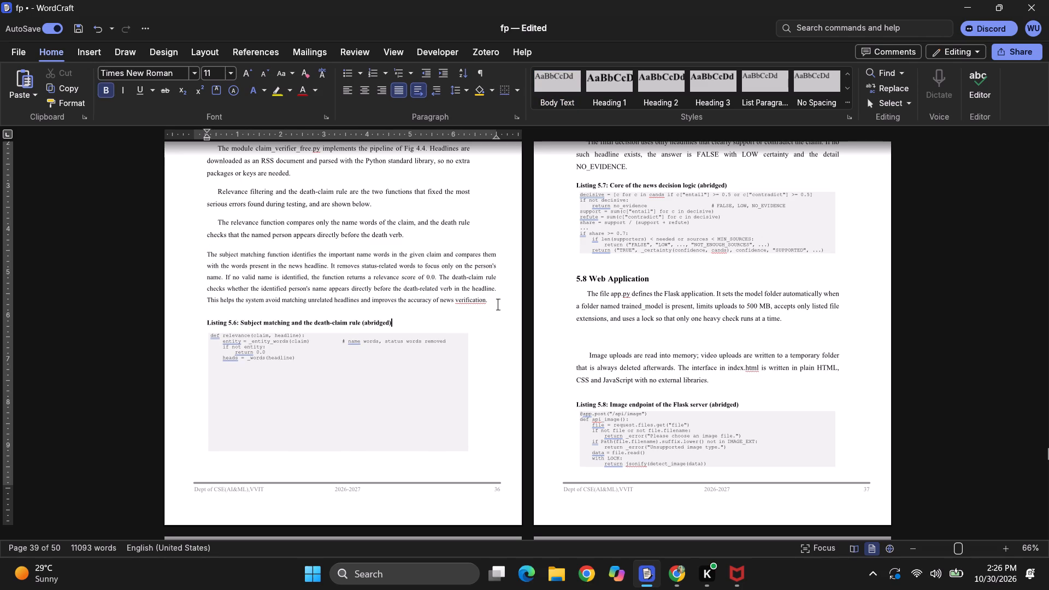
pyautogui.keyDown('ctrl'); pyautogui.scroll(2, 392, 291); pyautogui.keyUp('ctrl')
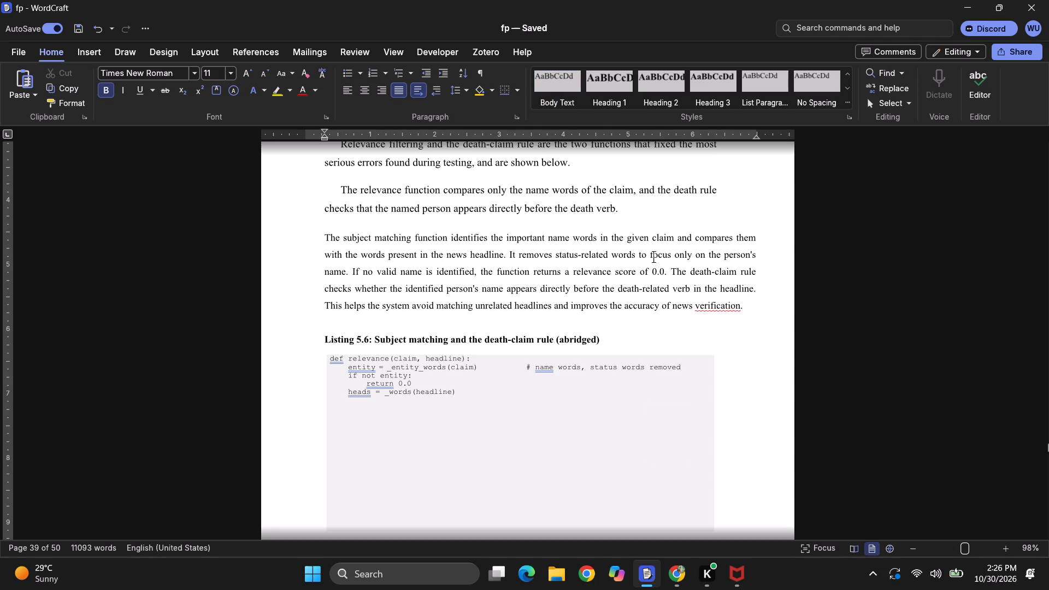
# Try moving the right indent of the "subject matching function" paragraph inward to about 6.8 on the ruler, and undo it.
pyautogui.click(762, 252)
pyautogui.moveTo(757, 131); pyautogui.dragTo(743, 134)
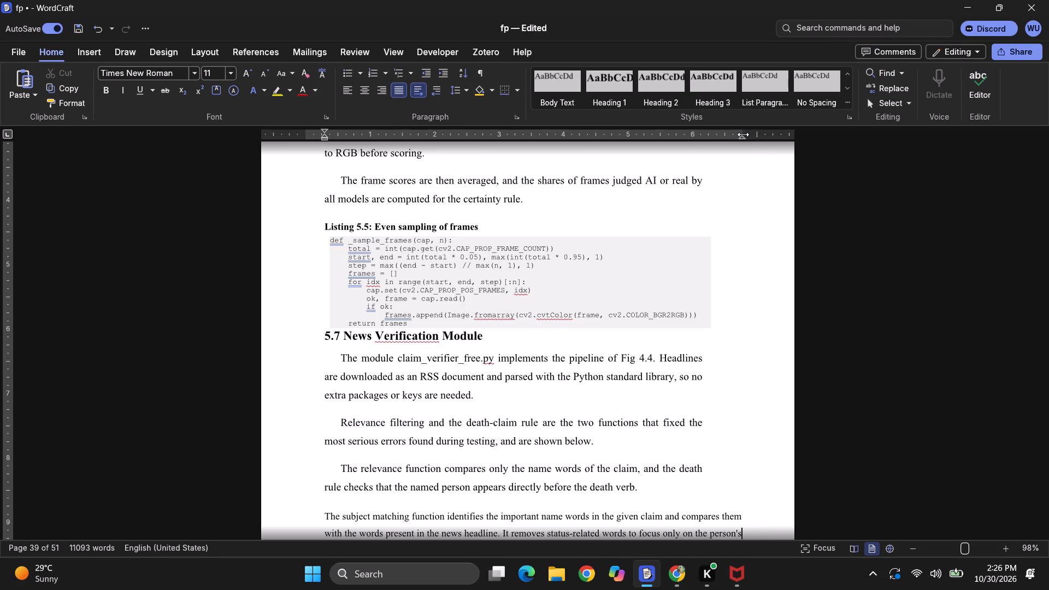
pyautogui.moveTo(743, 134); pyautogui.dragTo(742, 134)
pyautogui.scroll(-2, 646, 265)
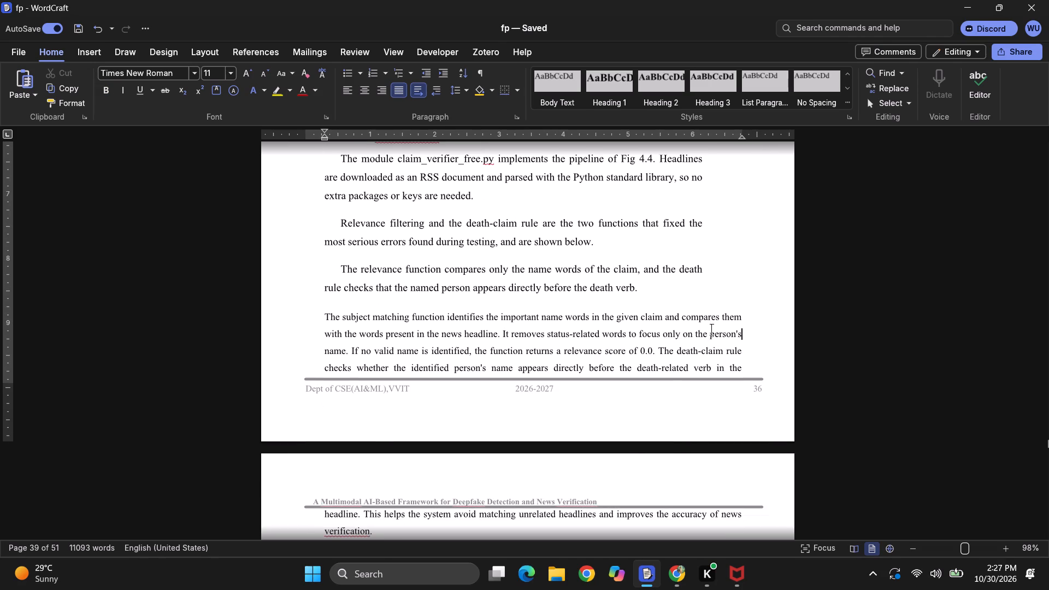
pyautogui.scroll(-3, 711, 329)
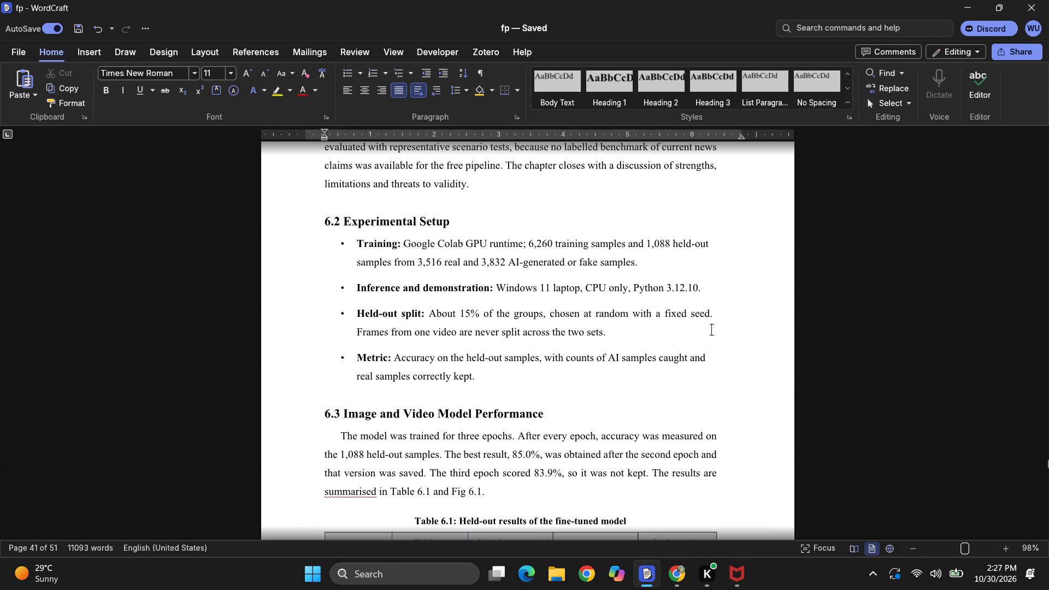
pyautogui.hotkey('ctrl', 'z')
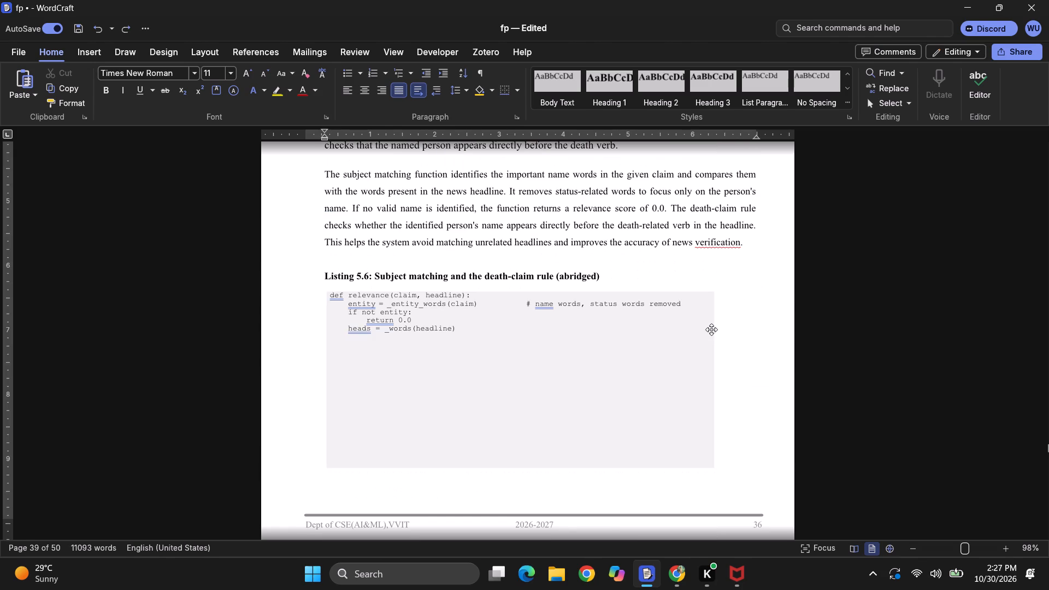
# Split the "subject matching function" paragraph so that "The death-claim rule" starts a new paragraph.
pyautogui.keyDown('ctrl'); pyautogui.scroll(-1, 636, 262); pyautogui.keyUp('ctrl')
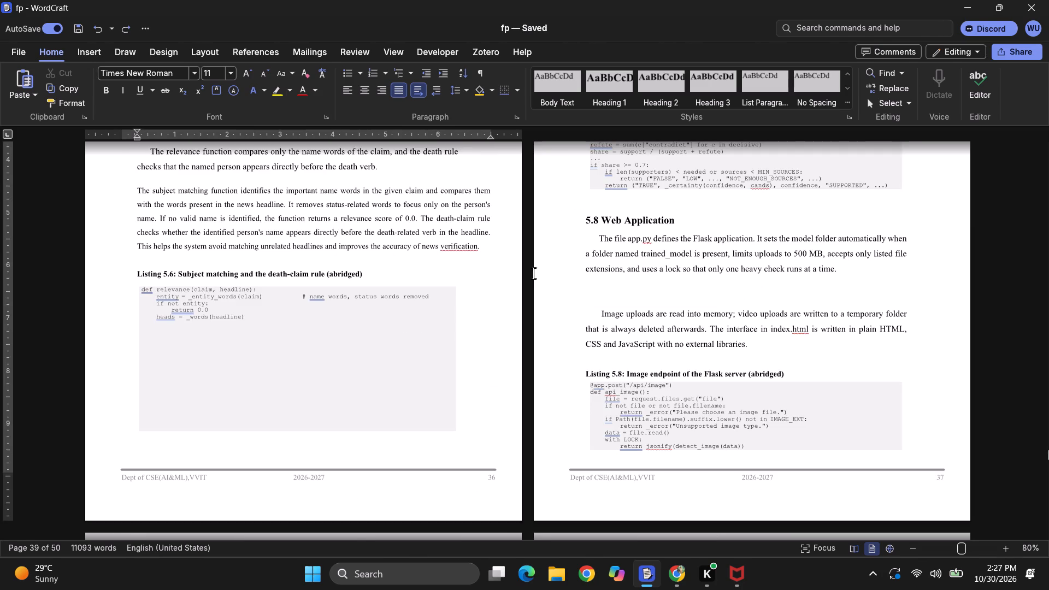
pyautogui.scroll(3, 463, 253)
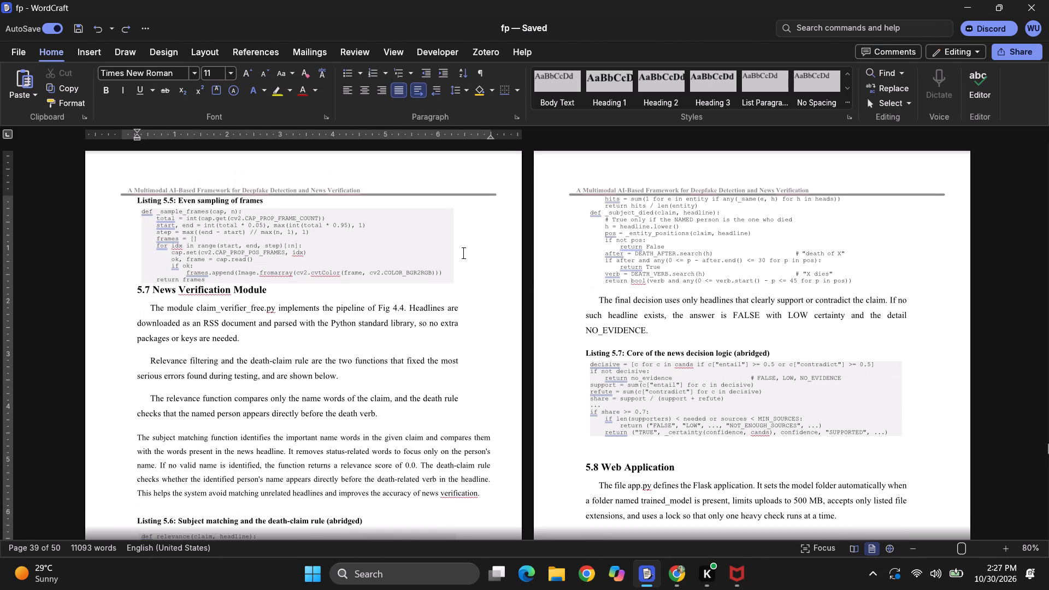
pyautogui.click(444, 311)
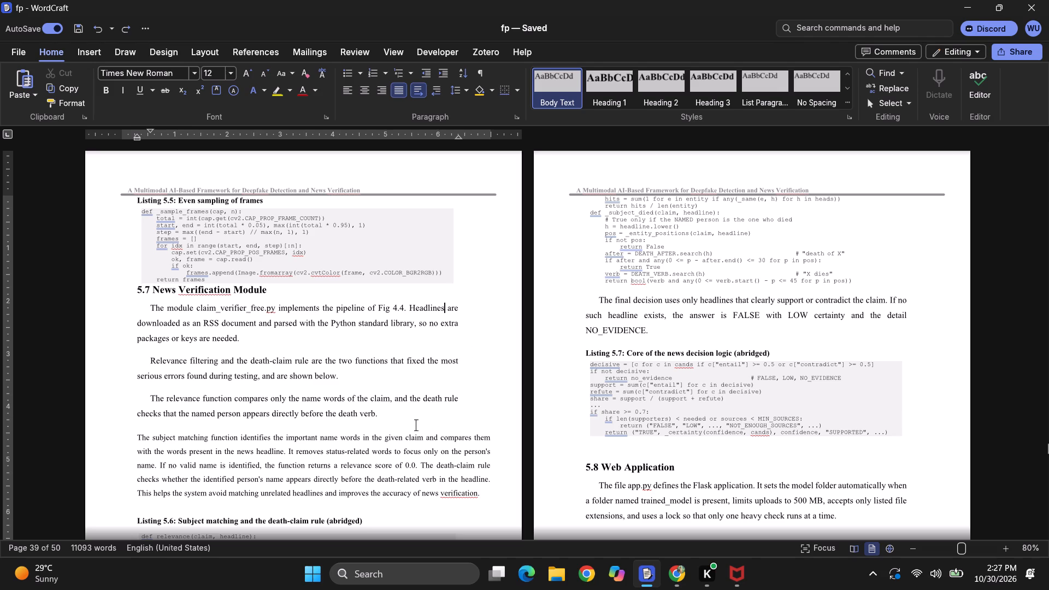
pyautogui.scroll(-1, 457, 432)
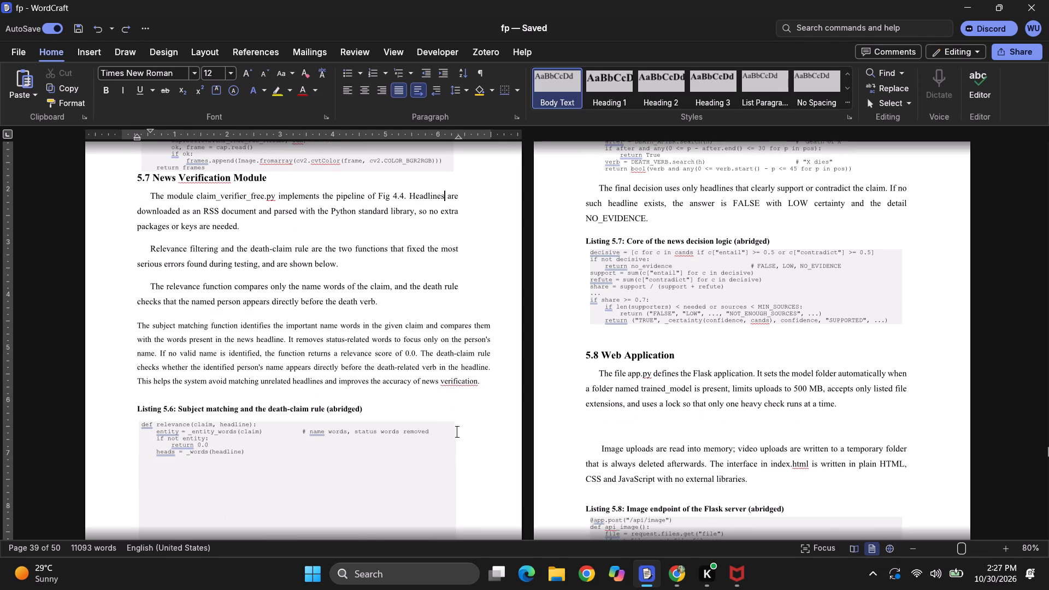
pyautogui.click(423, 360)
pyautogui.press('Return')
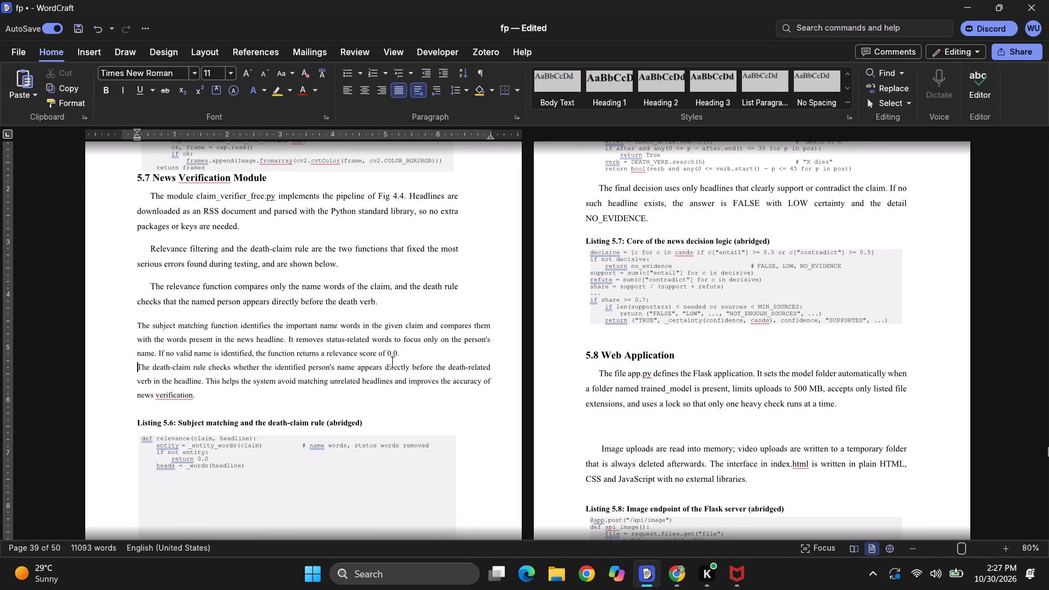
# Move the right indent of the "subject matching function" paragraph inward to about 6.4 on the ruler, near the body text's edge.
pyautogui.click(463, 341)
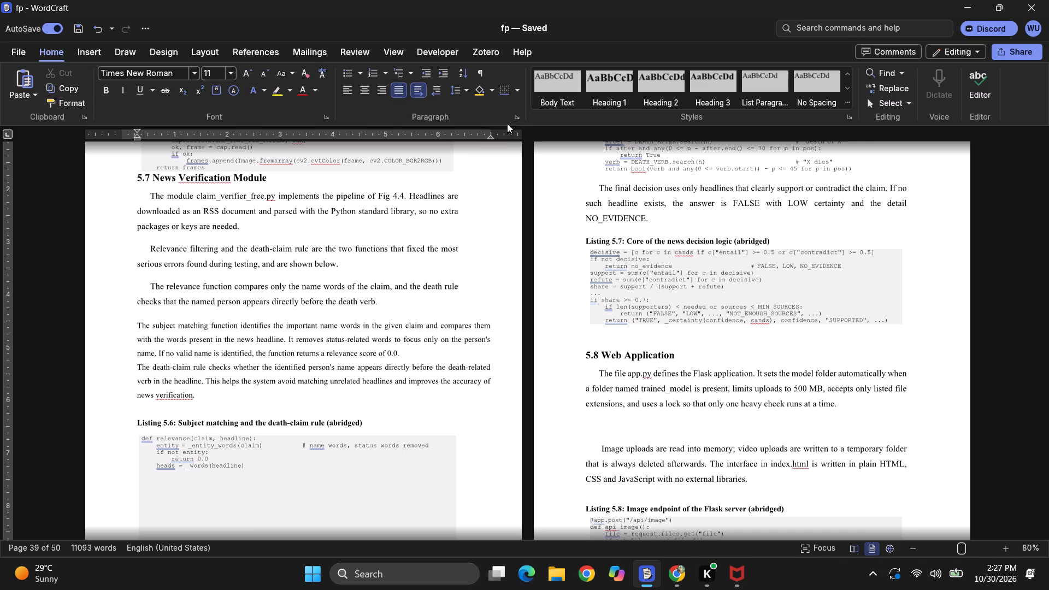
pyautogui.moveTo(493, 139); pyautogui.dragTo(478, 137)
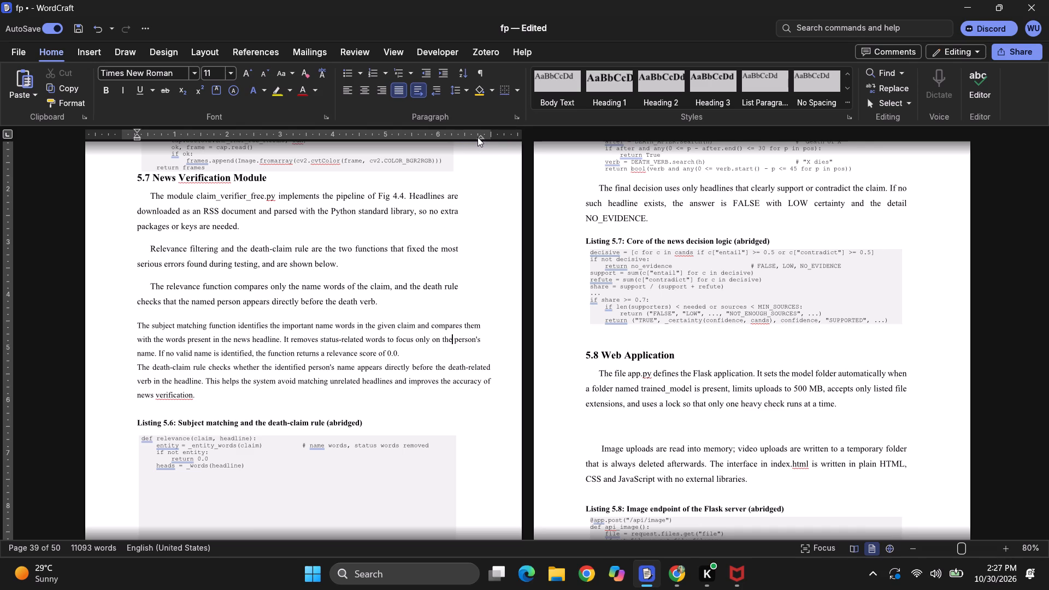
pyautogui.moveTo(478, 137); pyautogui.dragTo(462, 134)
# Move the right indent of the "death-claim rule" paragraph inward to about 6.4 on the ruler, matching the paragraph above it.
pyautogui.click(461, 384)
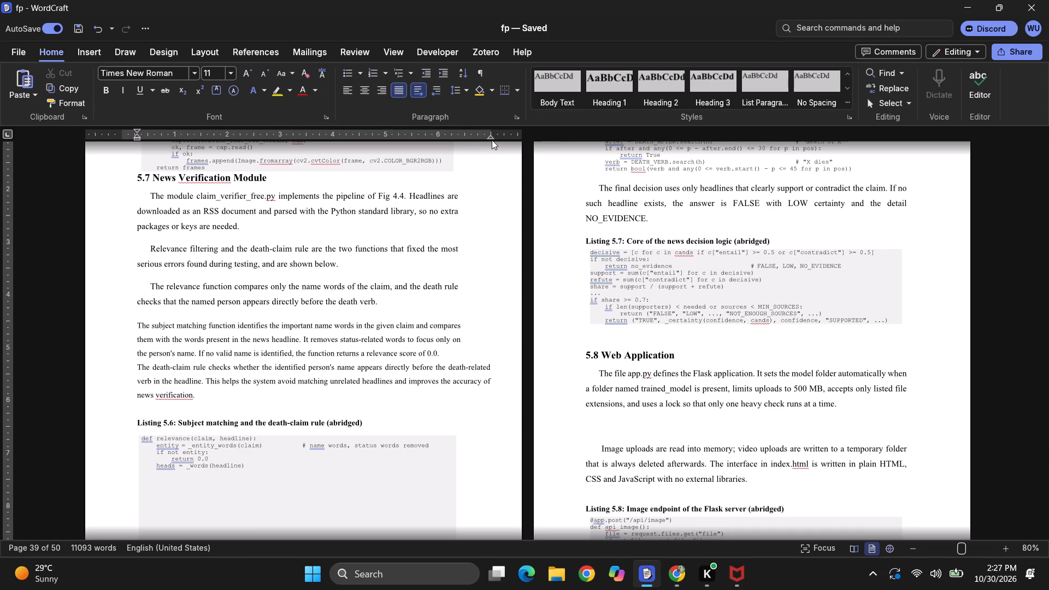
pyautogui.moveTo(491, 140); pyautogui.dragTo(486, 138)
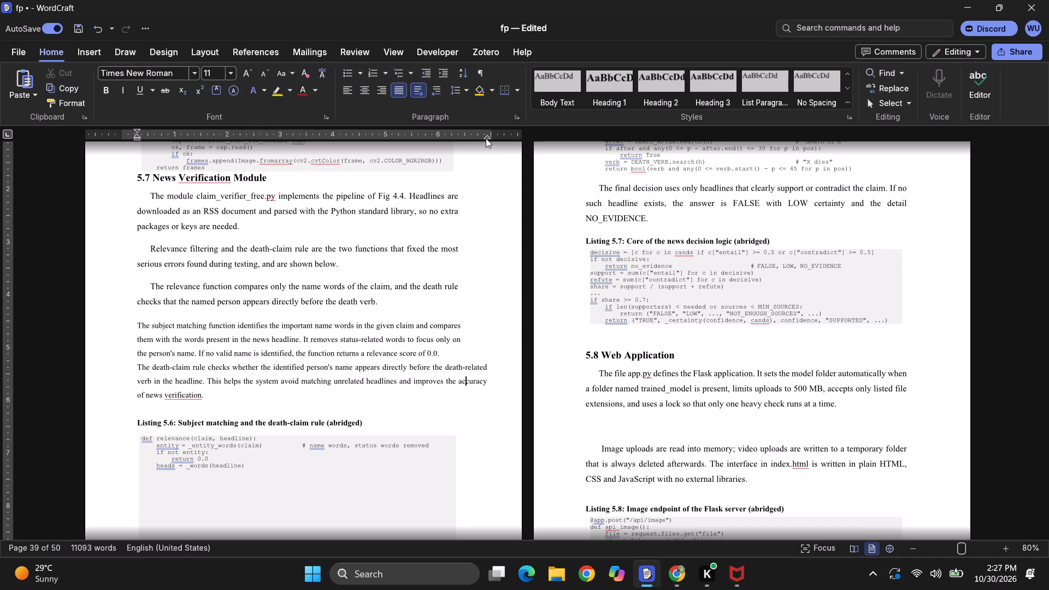
pyautogui.moveTo(486, 138); pyautogui.dragTo(470, 142)
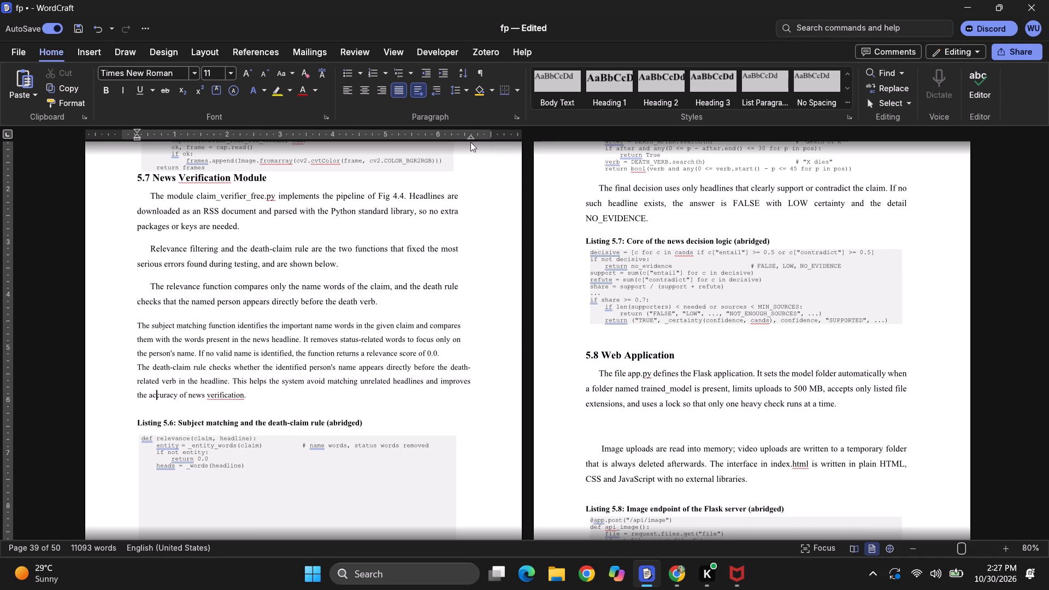
pyautogui.moveTo(470, 142); pyautogui.dragTo(464, 141)
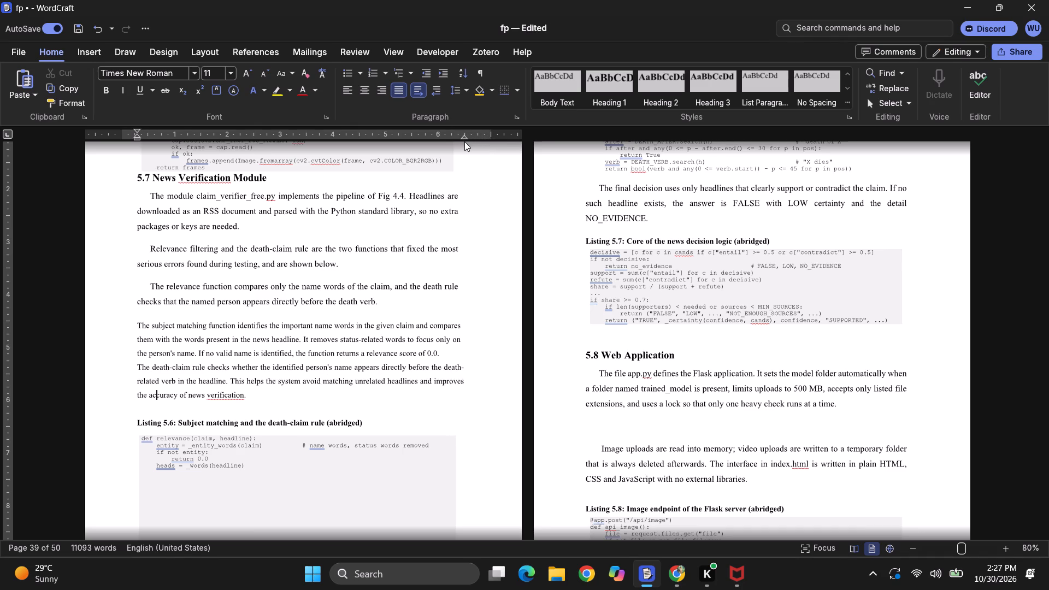
pyautogui.moveTo(464, 141); pyautogui.dragTo(462, 142)
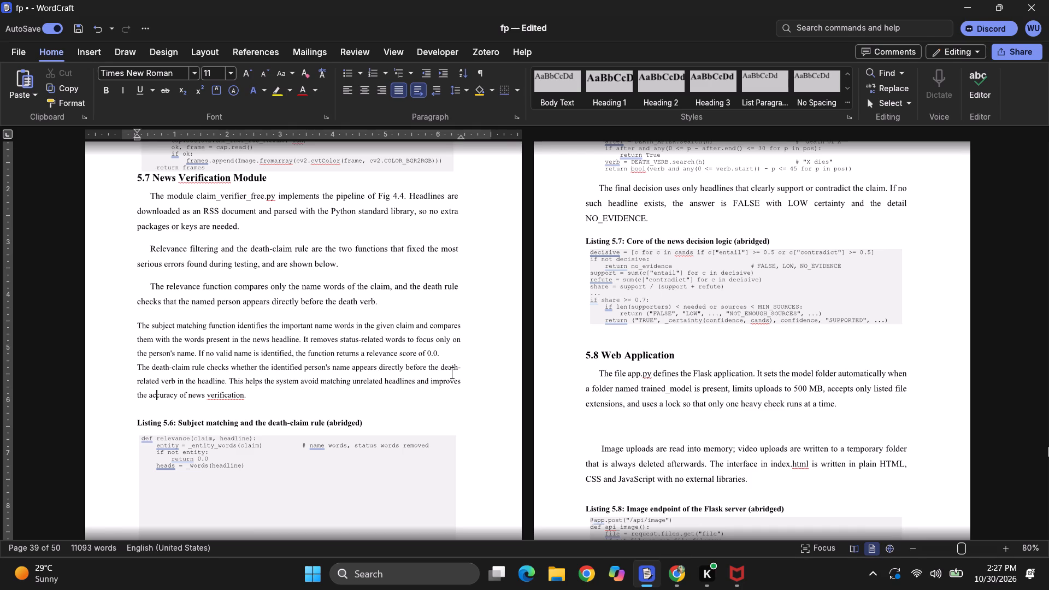
# Insert a blank line between the "subject matching function" and "death-claim rule" paragraphs and save the report.
pyautogui.click(450, 351)
pyautogui.press('Return')
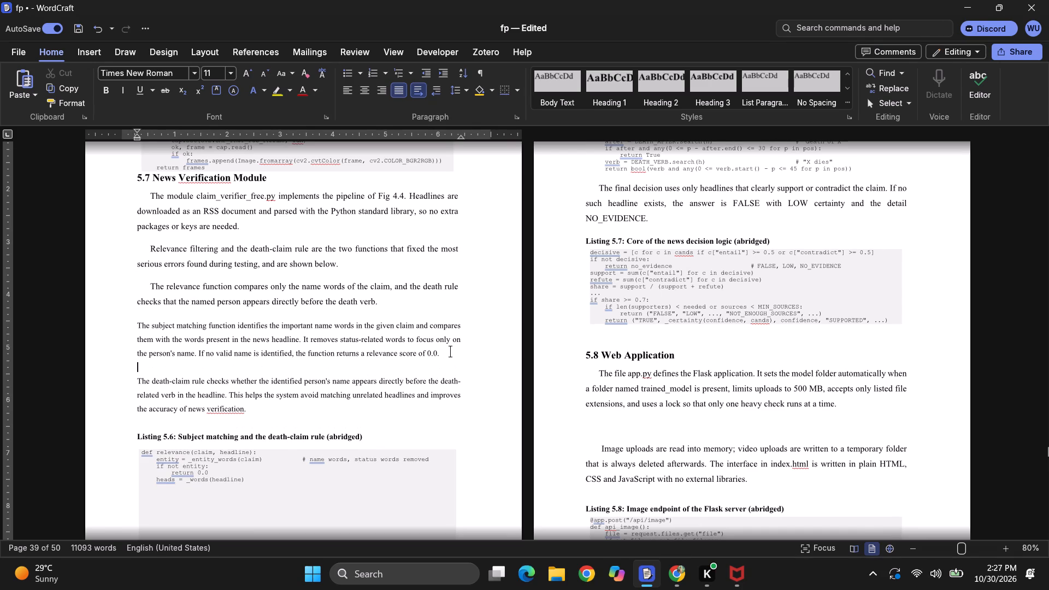
pyautogui.hotkey('ctrl', 's')
pyautogui.scroll(-2, 450, 351)
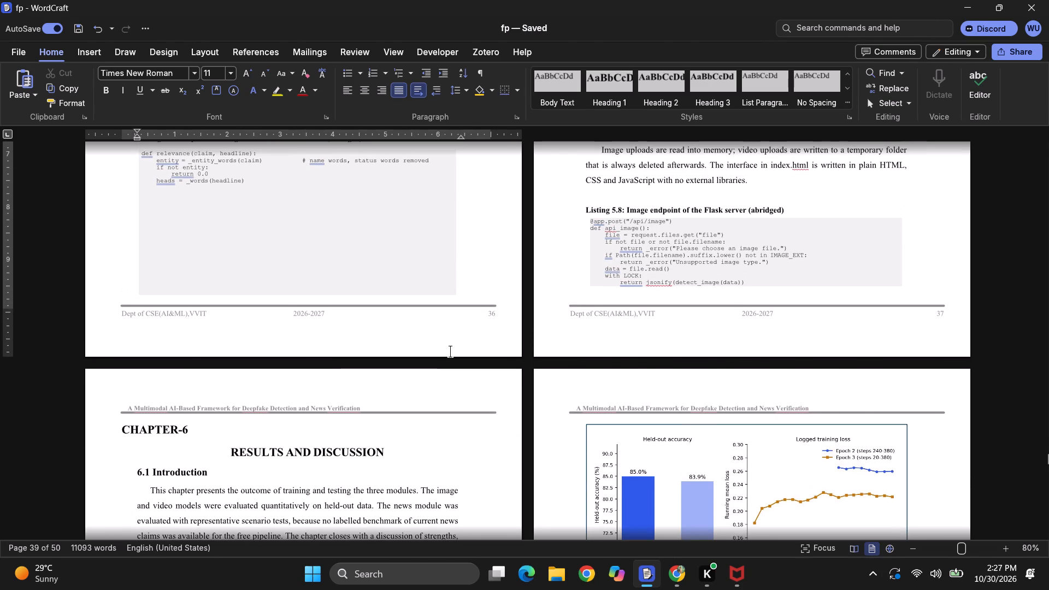
pyautogui.hotkey('ctrl', 's')
# Switch to the ChatGPT conversation in Chrome.
pyautogui.hotkey('alt', 'Tab')
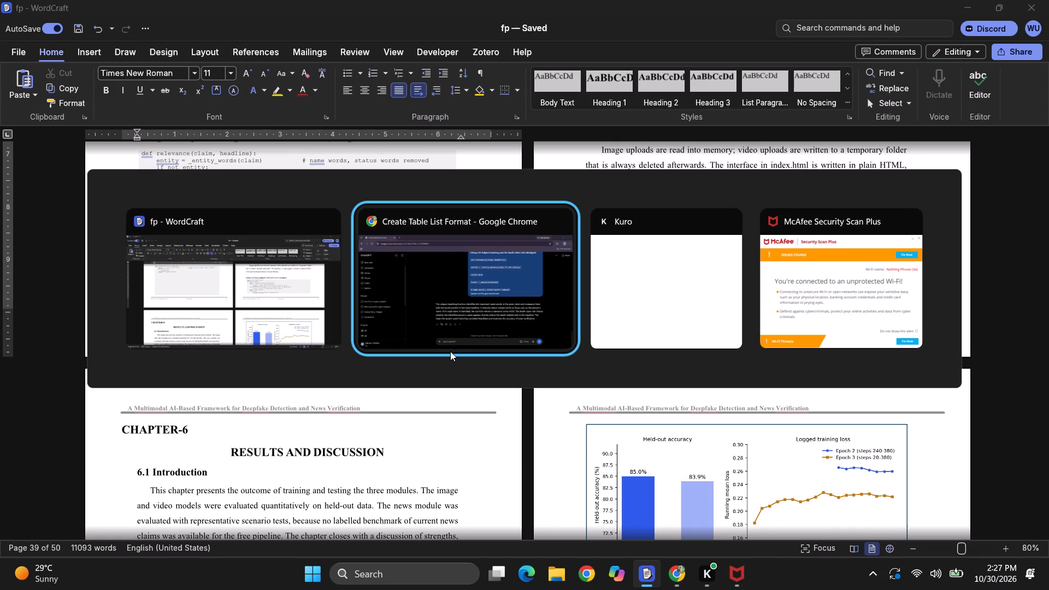
pyautogui.hotkey('alt', 'space')
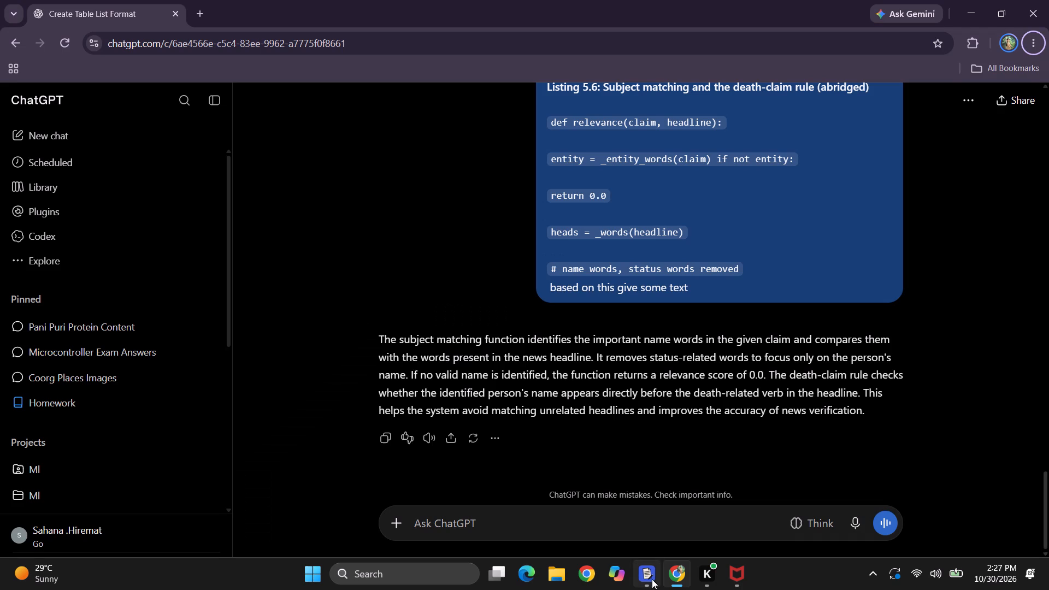
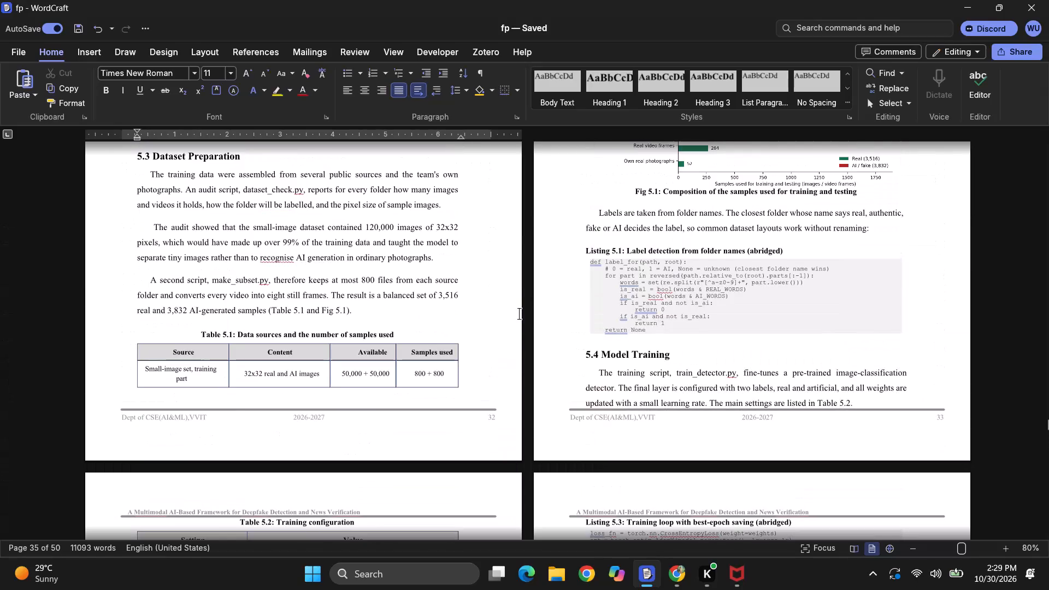
# Look back through the report from section 5.3 to the title page, checking the layout of each chapter.
pyautogui.scroll(-4, 519, 314)
pyautogui.scroll(5, 519, 314)
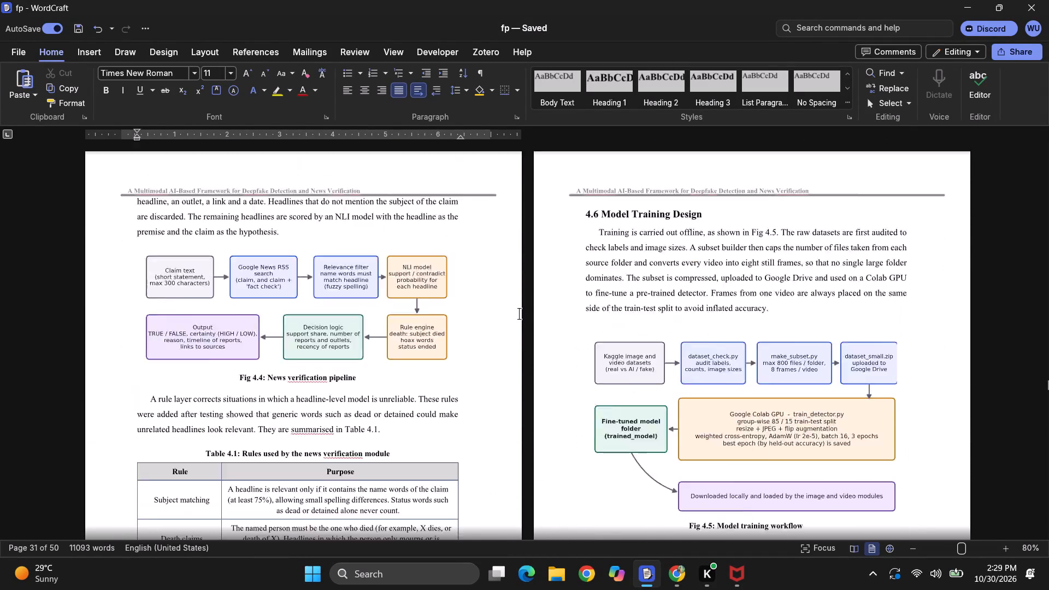
pyautogui.scroll(9, 519, 314)
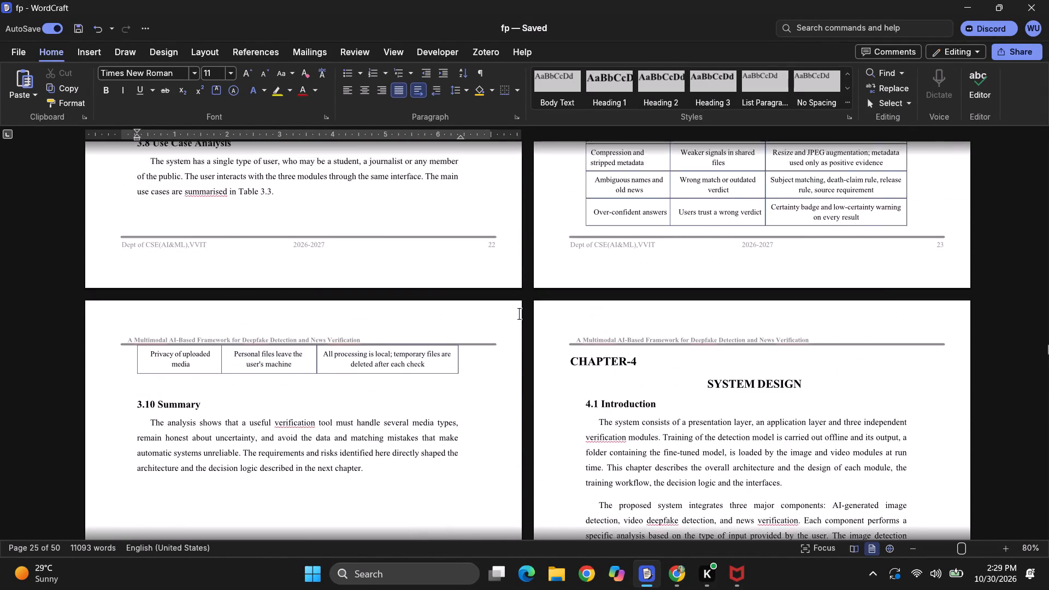
pyautogui.scroll(8, 519, 314)
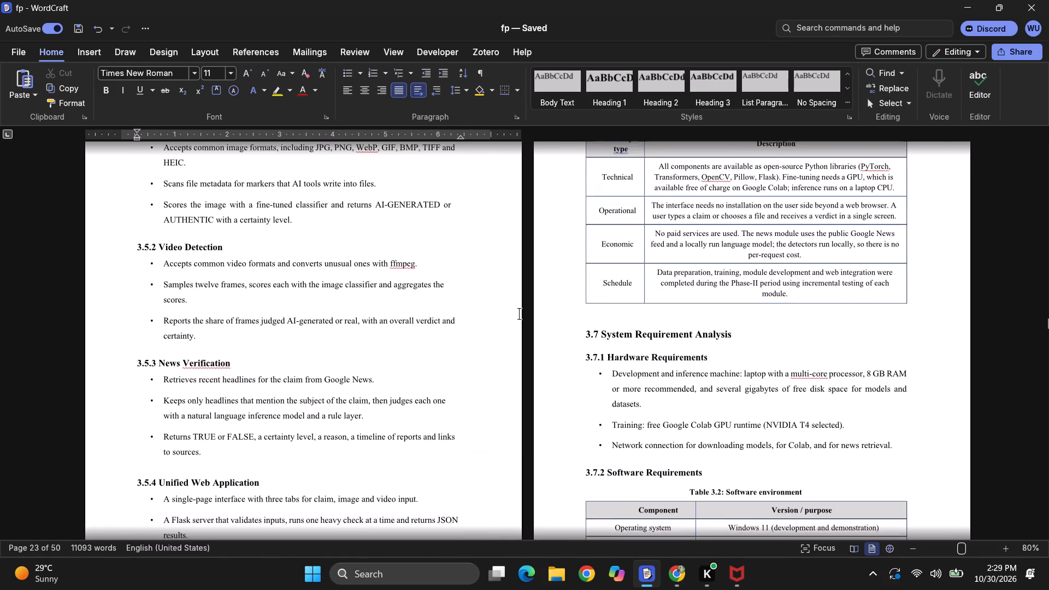
pyautogui.scroll(9, 519, 314)
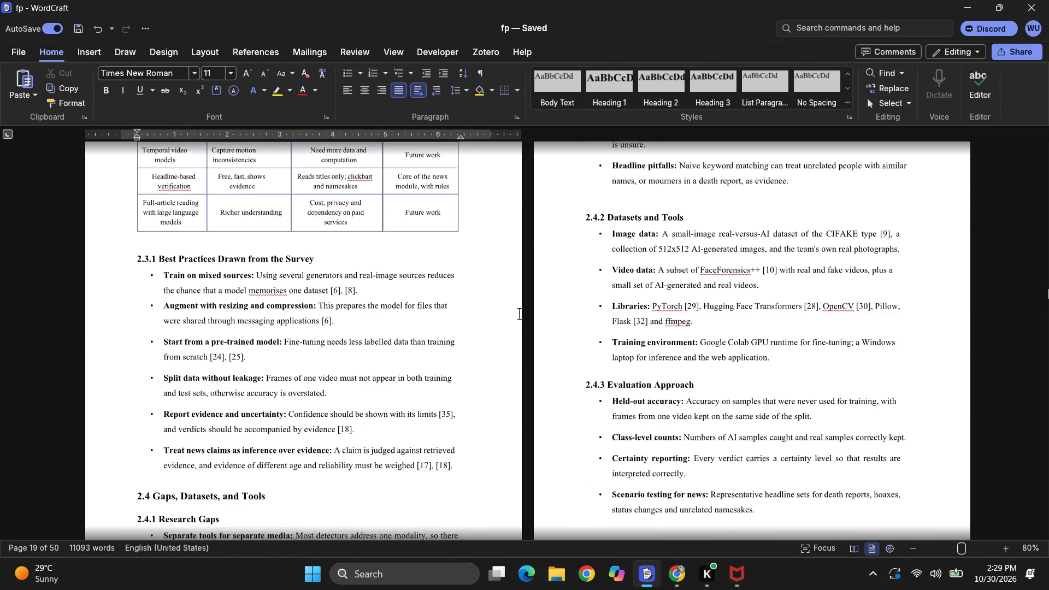
pyautogui.scroll(9, 519, 314)
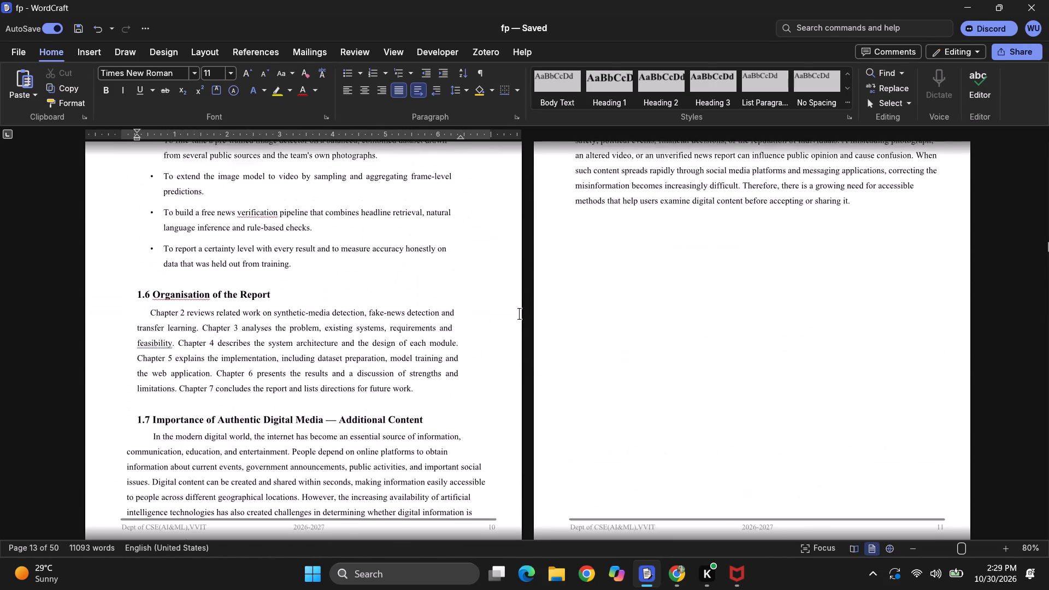
pyautogui.scroll(9, 519, 314)
# Review the front matter from the title page through to the List of Figures and List of Tables.
pyautogui.scroll(-1, 519, 314)
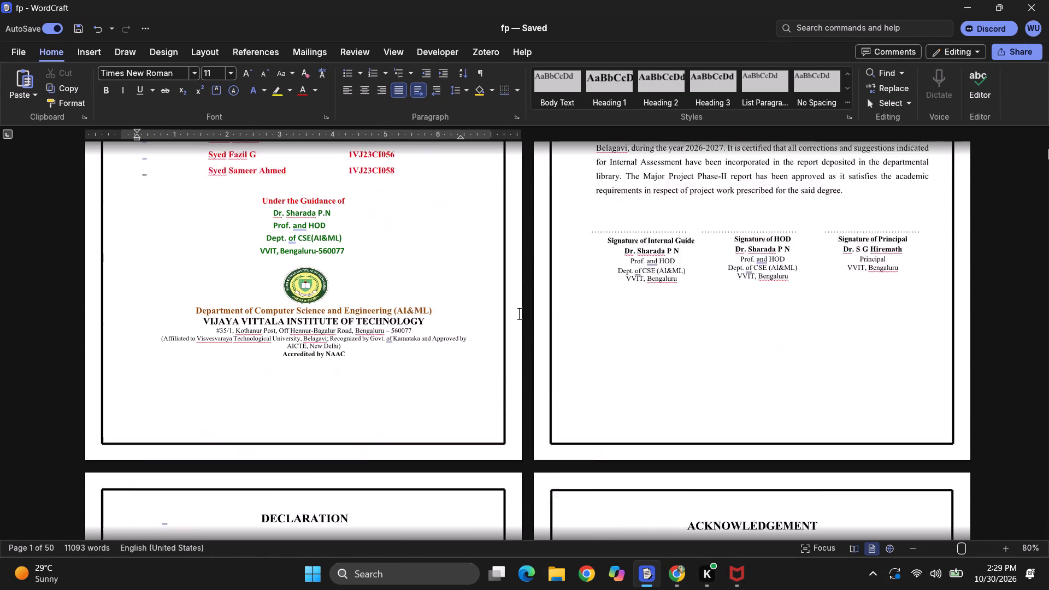
pyautogui.scroll(-7, 519, 314)
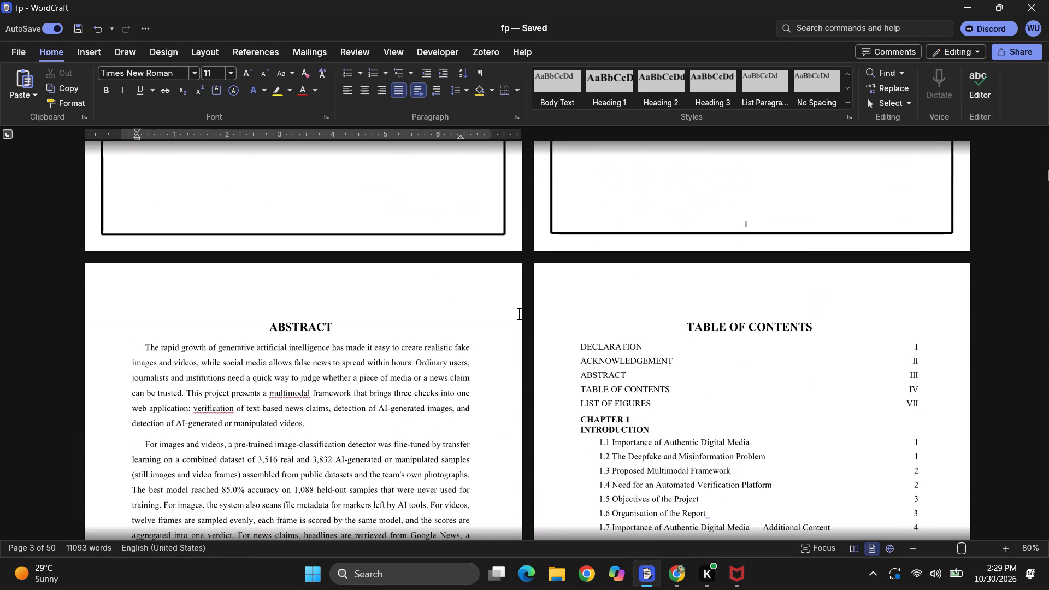
pyautogui.scroll(-7, 519, 314)
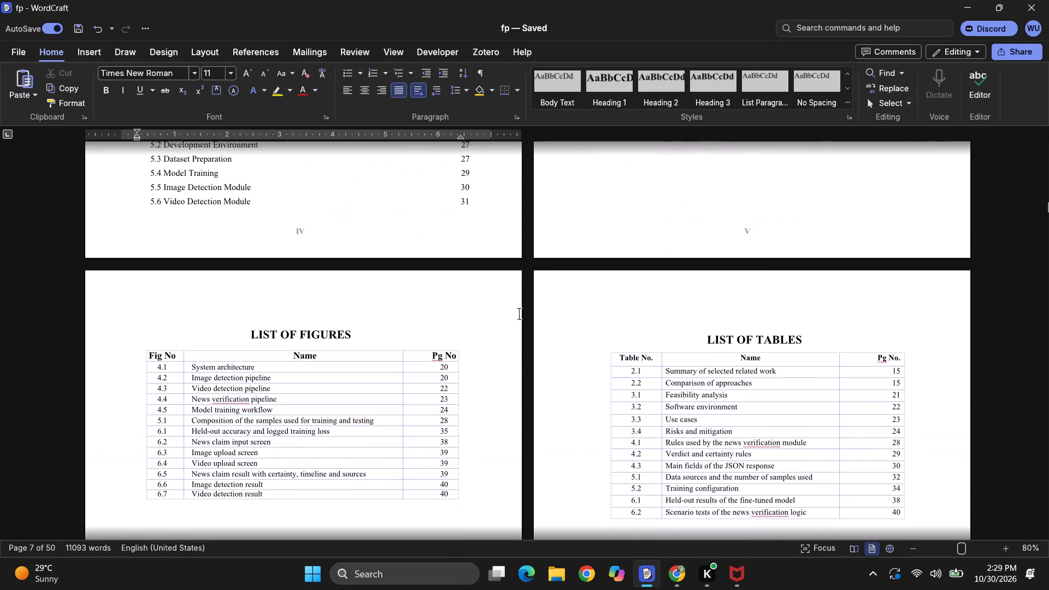
pyautogui.scroll(-2, 519, 314)
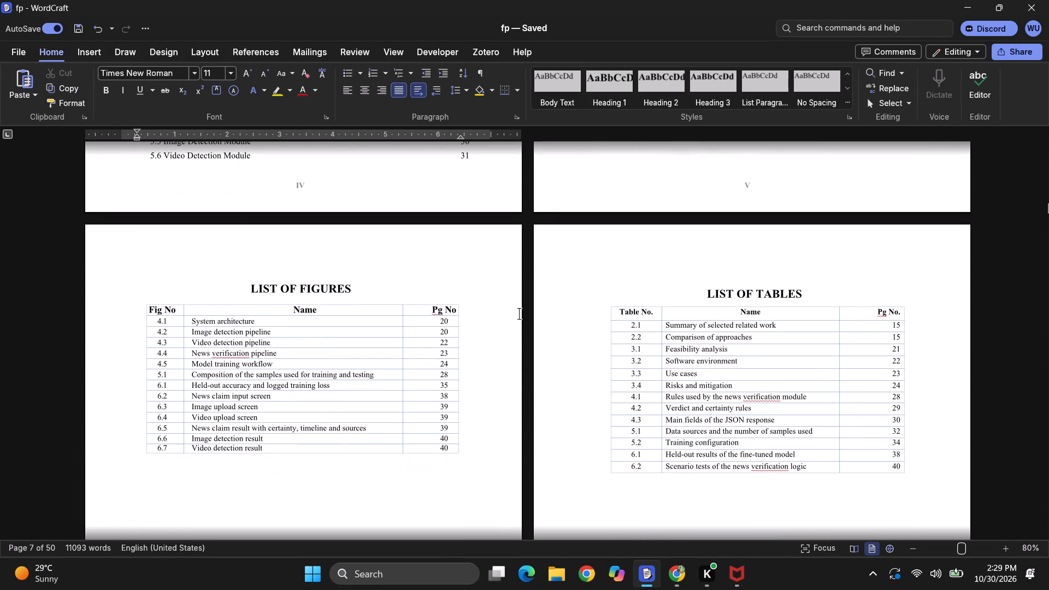
pyautogui.scroll(-1, 519, 314)
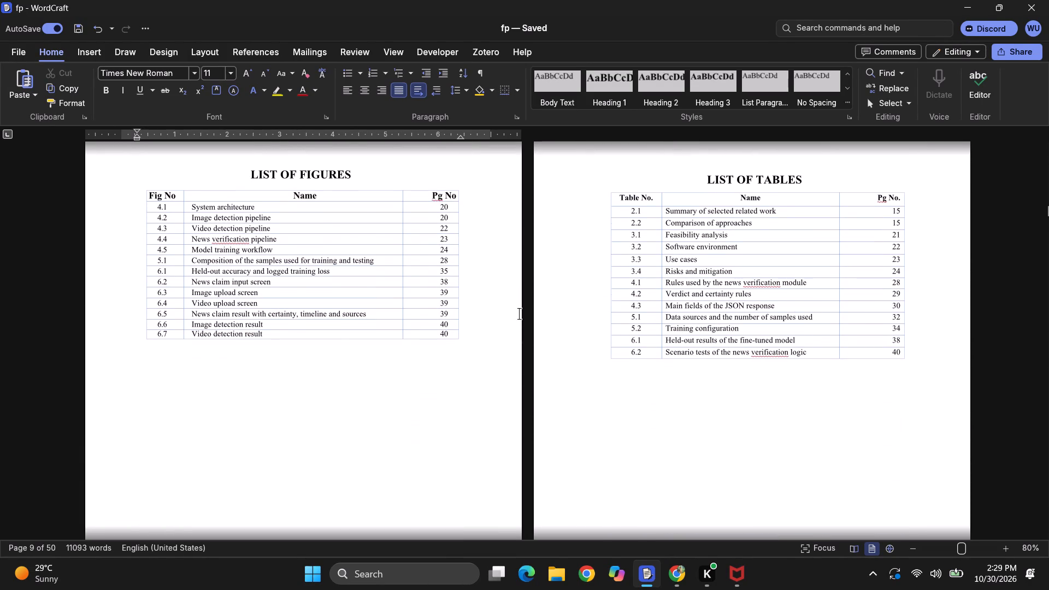
pyautogui.scroll(-1, 519, 314)
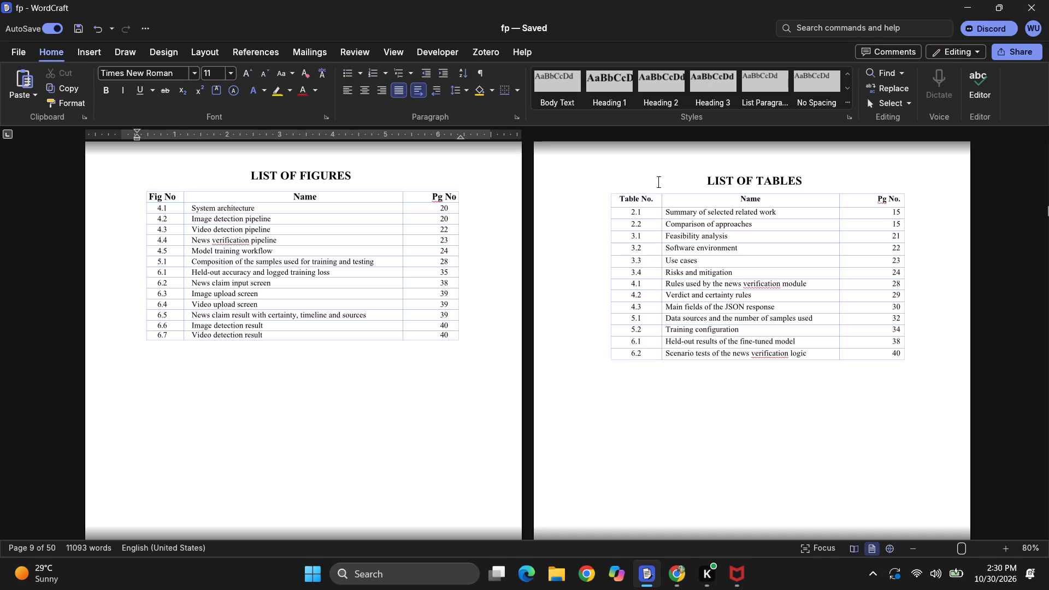
pyautogui.scroll(2, 735, 233)
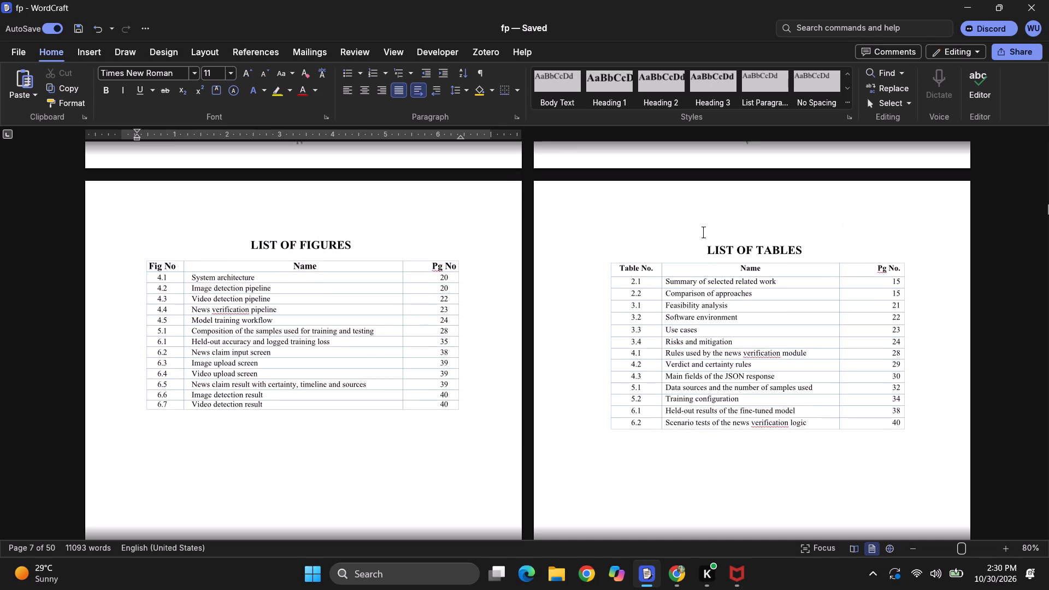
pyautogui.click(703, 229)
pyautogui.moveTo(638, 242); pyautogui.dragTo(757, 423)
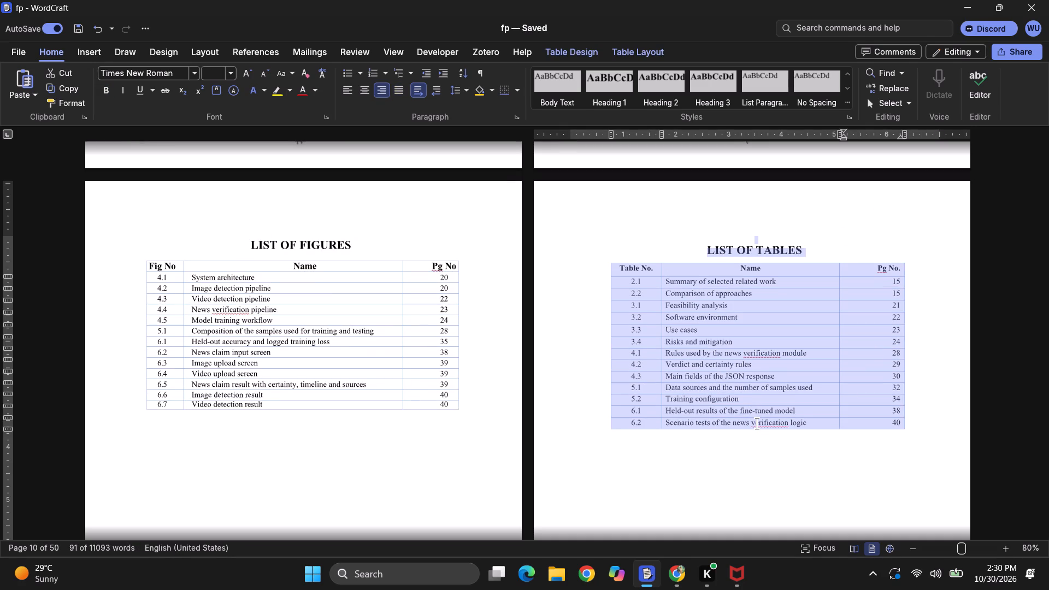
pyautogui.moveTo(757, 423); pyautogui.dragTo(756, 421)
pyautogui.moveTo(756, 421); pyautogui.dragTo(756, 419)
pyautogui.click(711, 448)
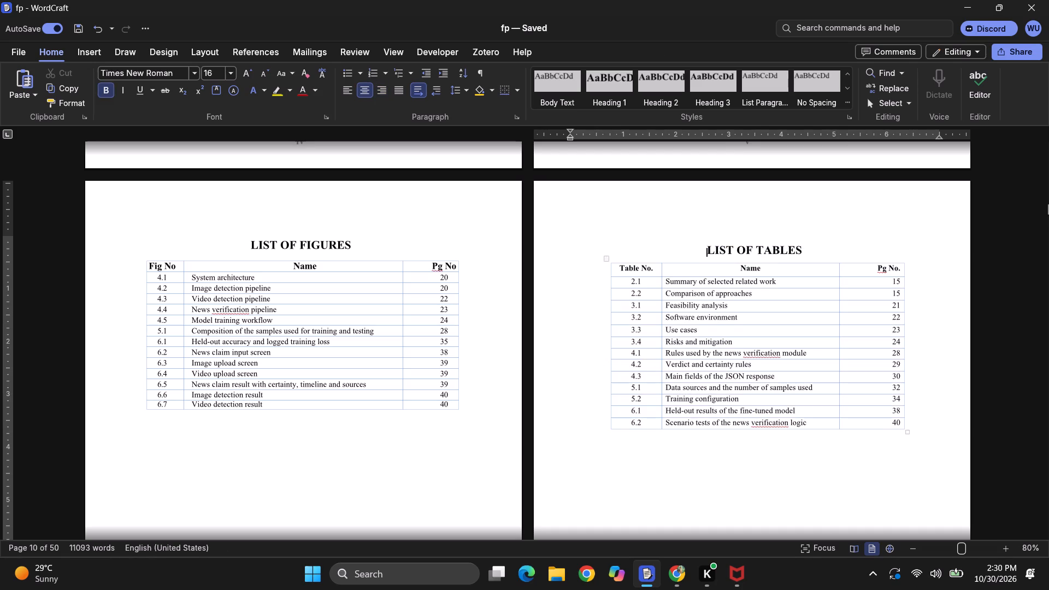
# Check the Table of Contents entries and the pages that follow, up to the start of Chapter 1.
pyautogui.scroll(6, 663, 356)
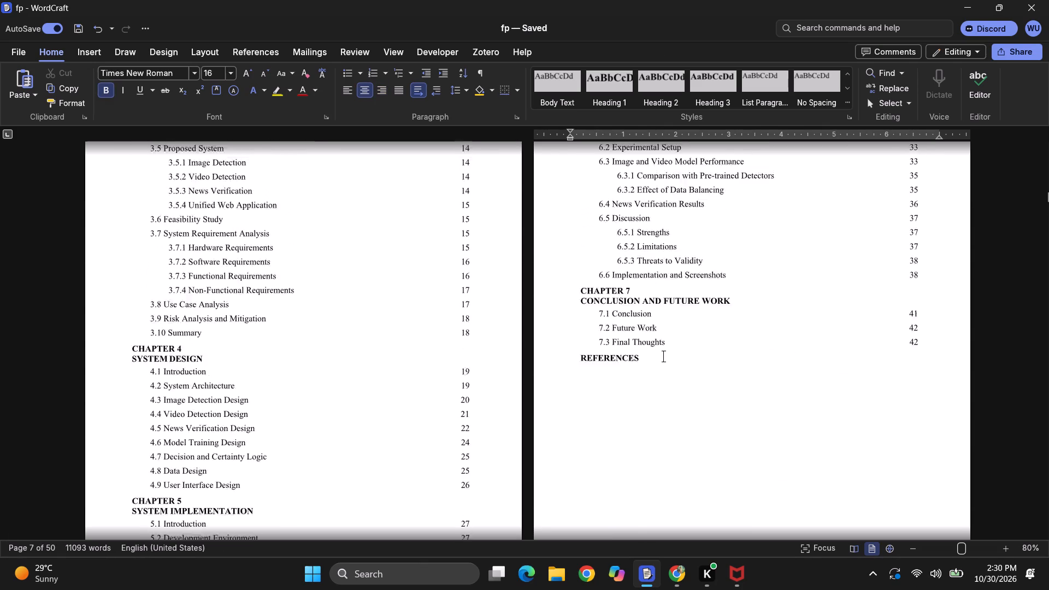
pyautogui.scroll(2, 663, 356)
pyautogui.scroll(-1, 663, 356)
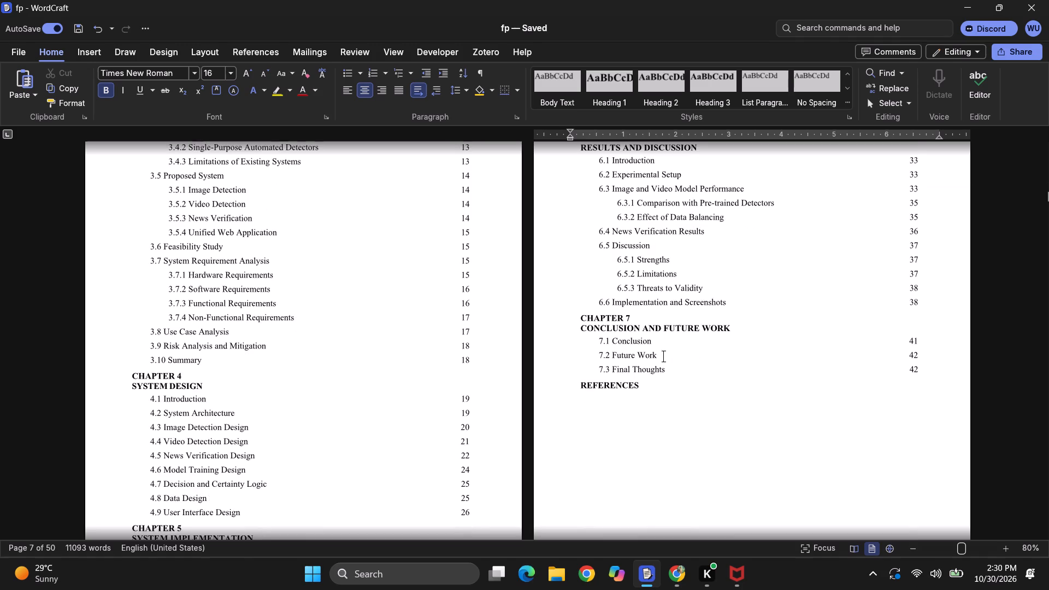
pyautogui.scroll(-2, 663, 356)
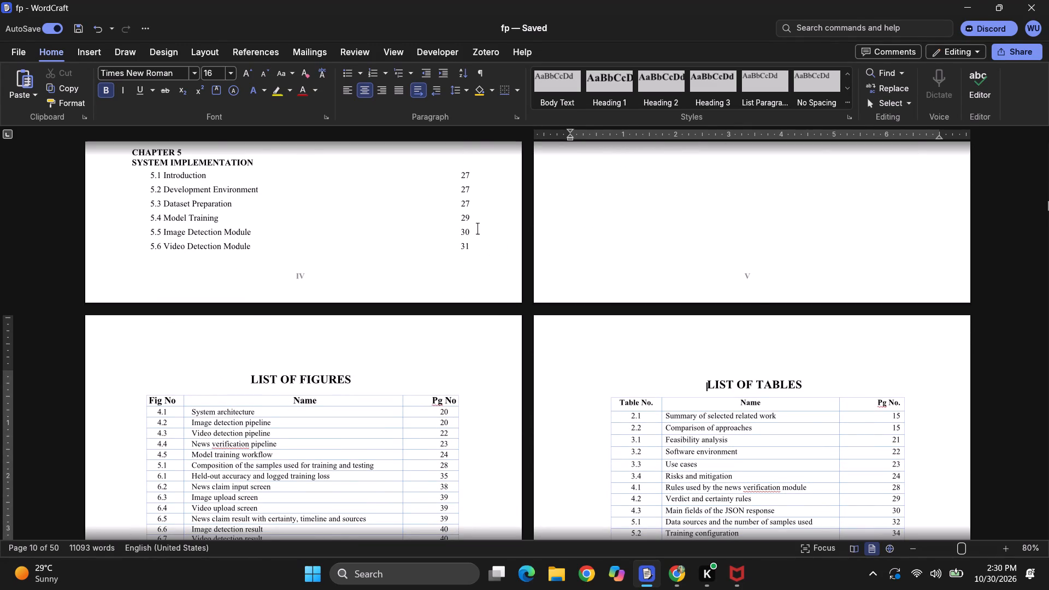
pyautogui.scroll(-6, 478, 228)
pyautogui.scroll(1, 478, 228)
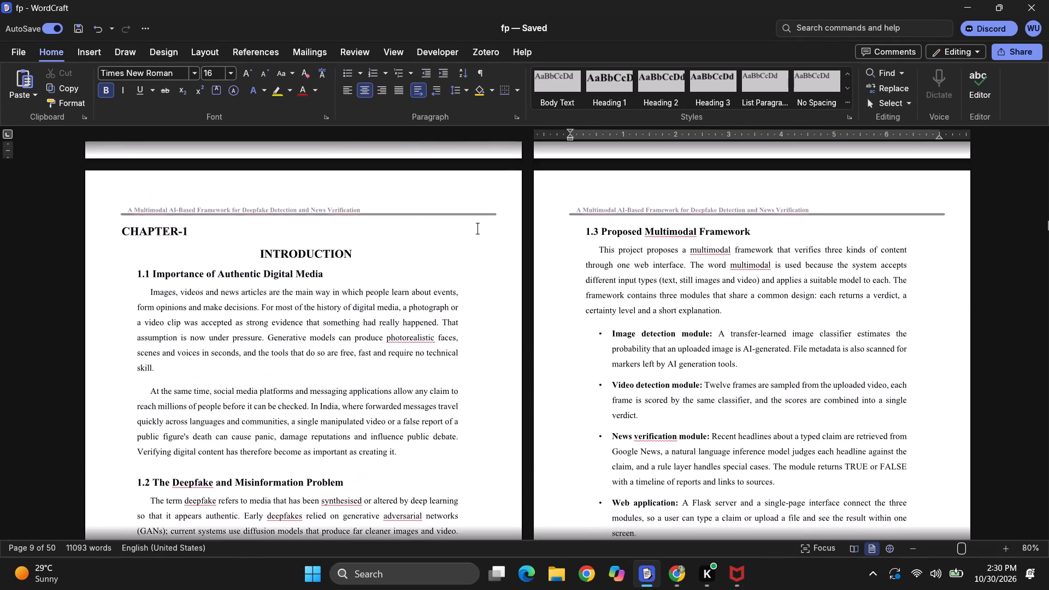
pyautogui.scroll(1, 478, 228)
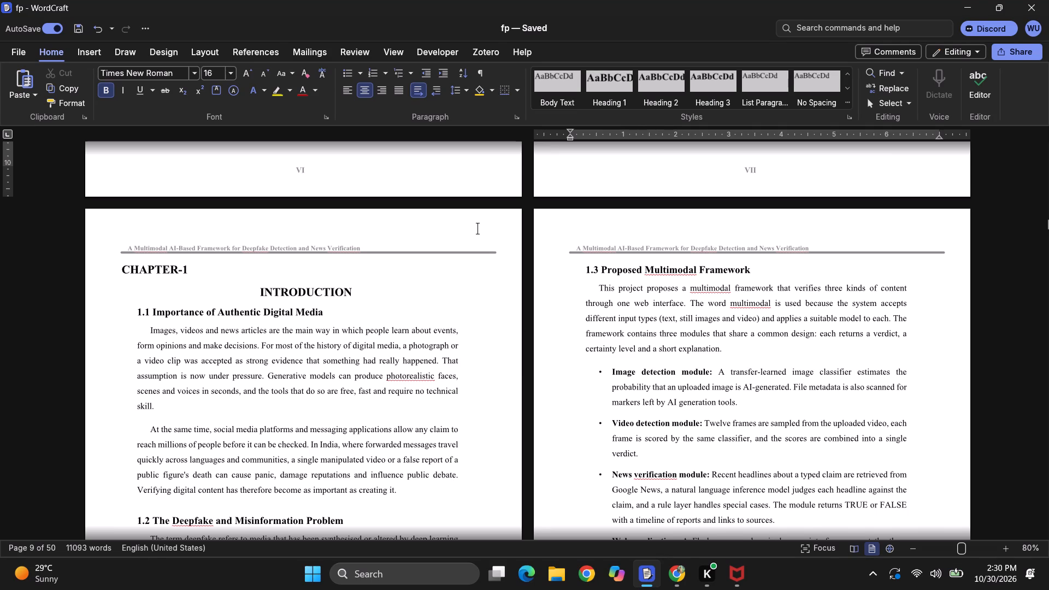
# Examine the layout of sections 1.1 to 1.4 in Chapter 1 with two pages side by side.
pyautogui.scroll(-1, 402, 316)
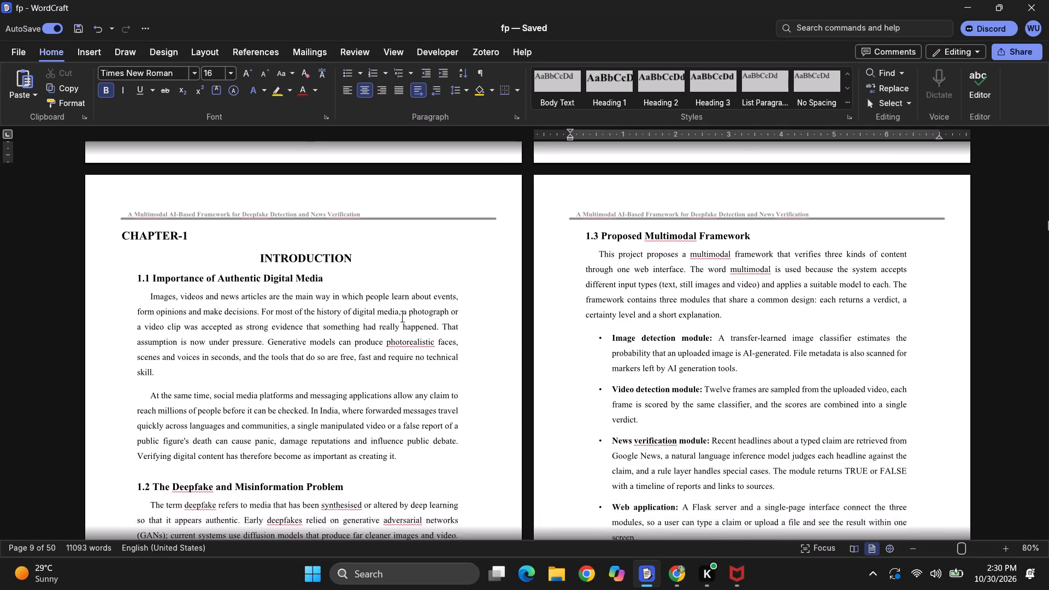
pyautogui.scroll(-2, 402, 316)
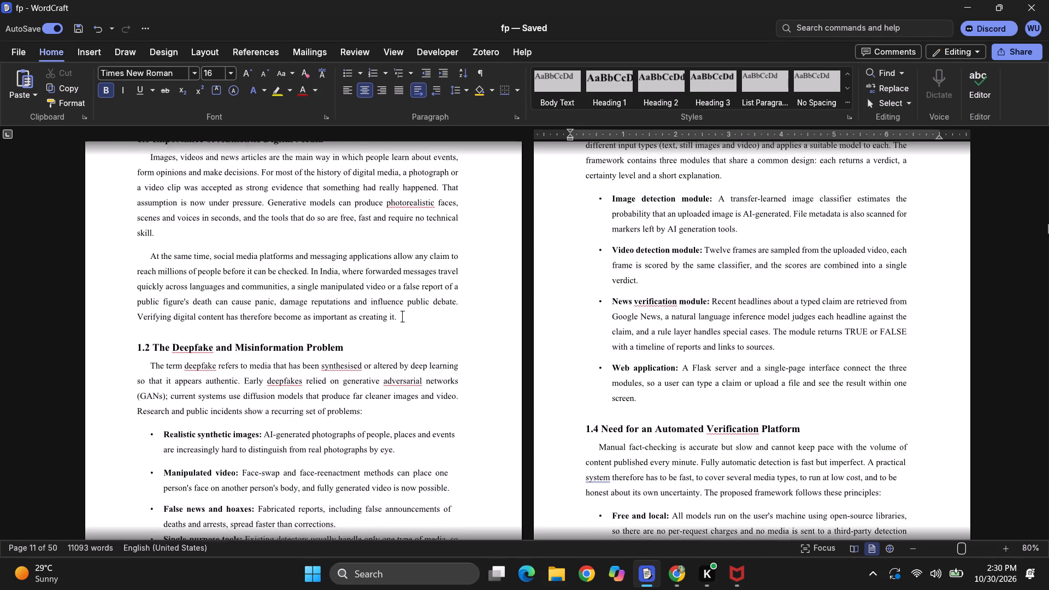
pyautogui.scroll(-2, 402, 316)
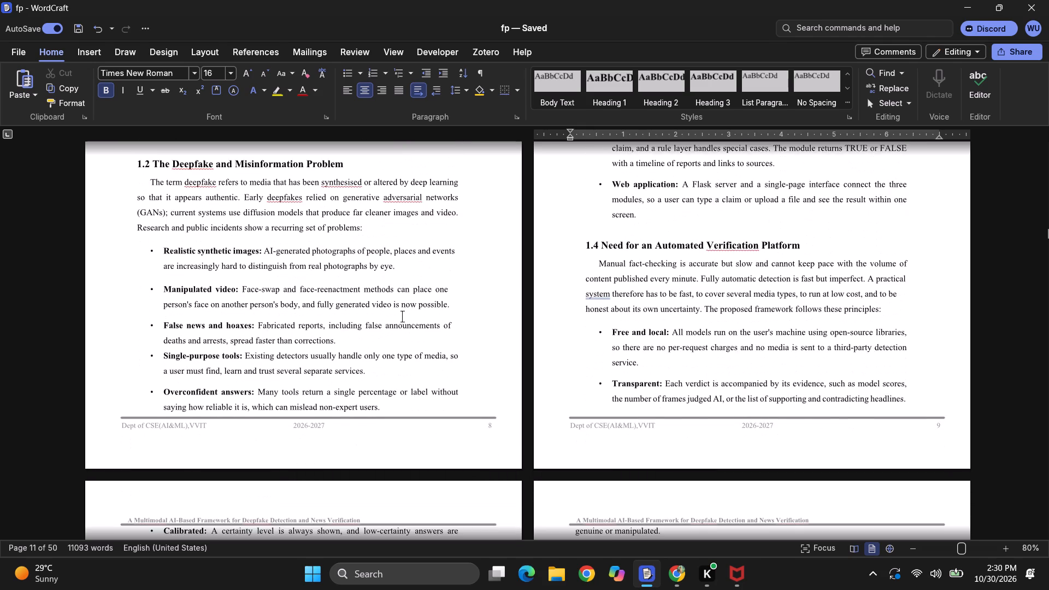
pyautogui.scroll(2, 402, 316)
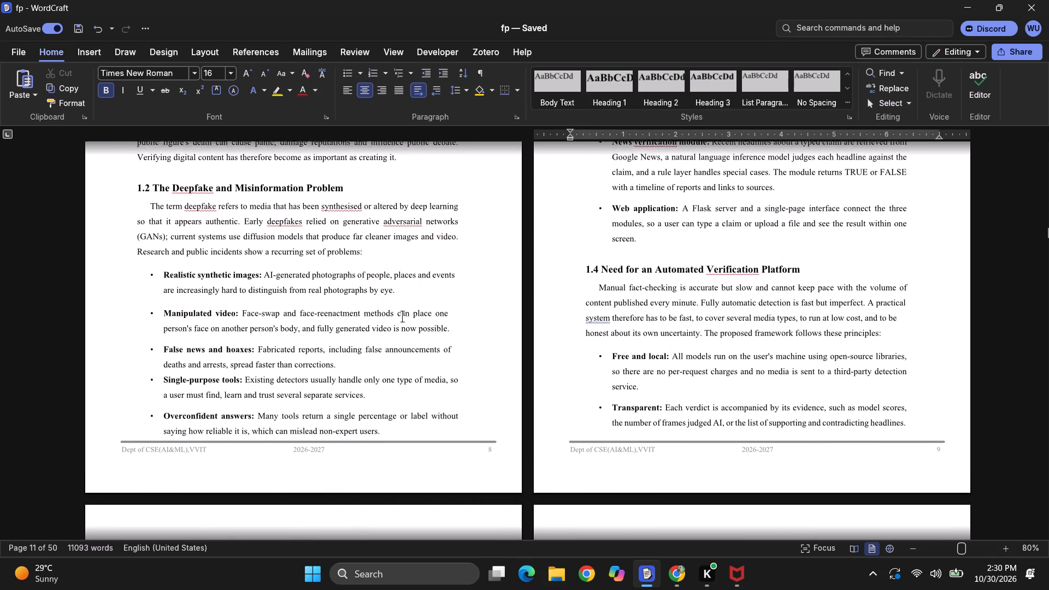
pyautogui.scroll(1, 402, 316)
pyautogui.hscroll(-2, 402, 316)
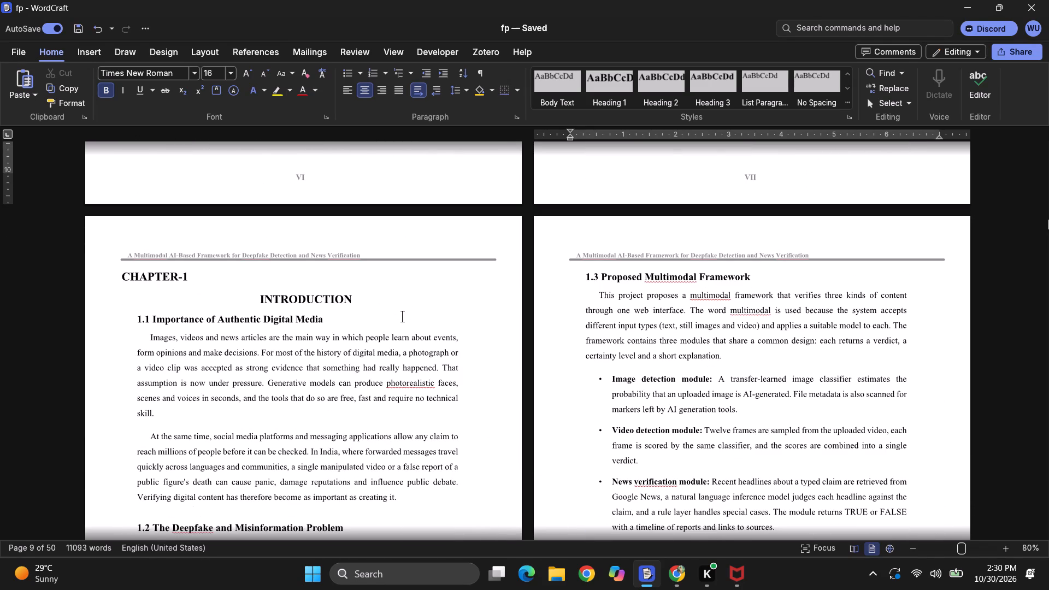
# Read through Chapter 1 at 120% zoom from section 1.1 to section 1.7, checking spacing and indents.
pyautogui.keyDown('ctrl'); pyautogui.scroll(2, 402, 316); pyautogui.keyUp('ctrl')
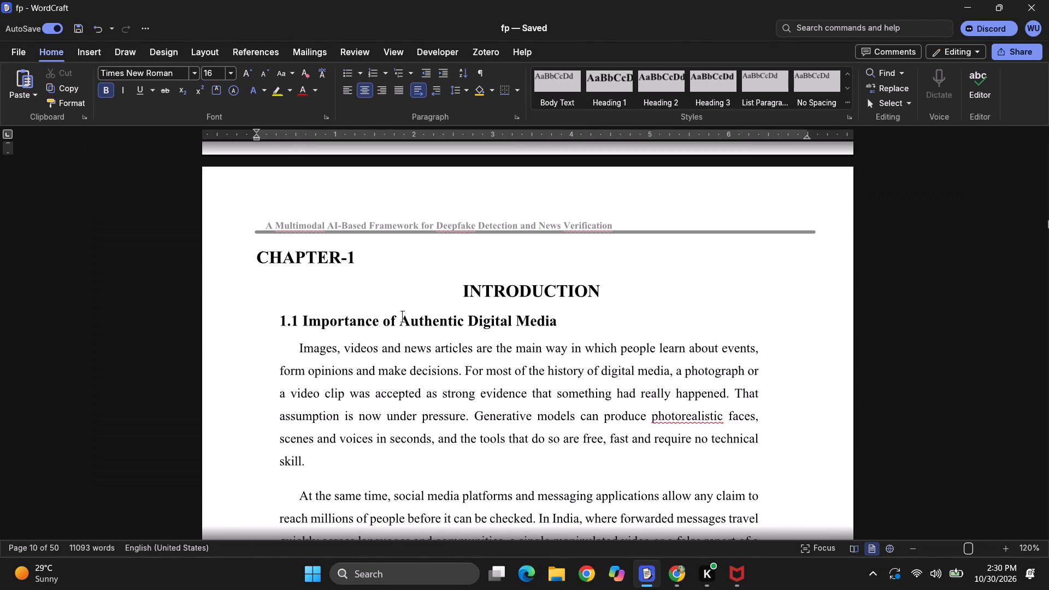
pyautogui.scroll(-4, 402, 316)
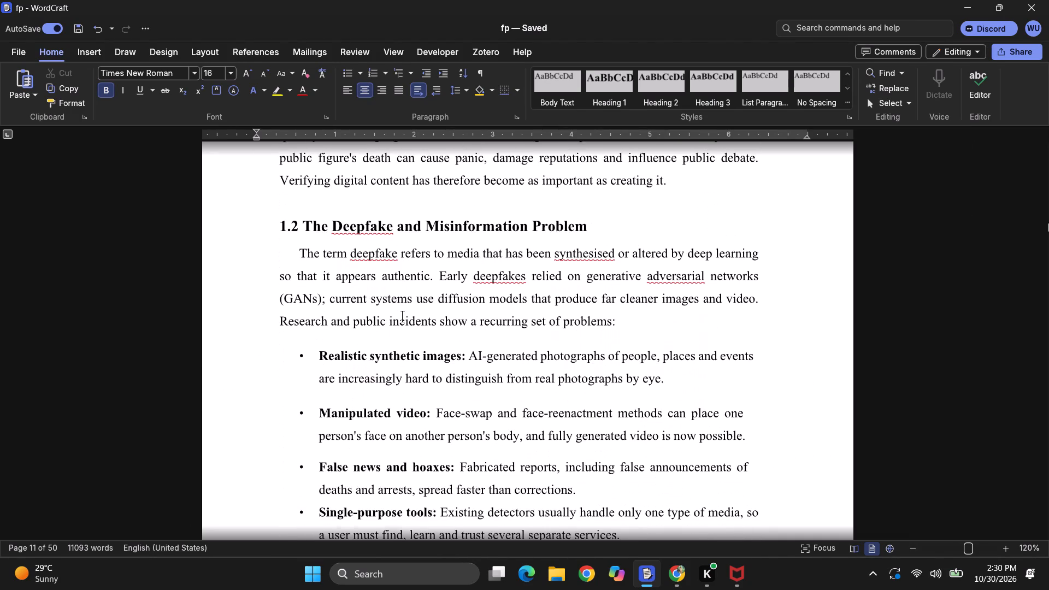
pyautogui.scroll(-2, 402, 316)
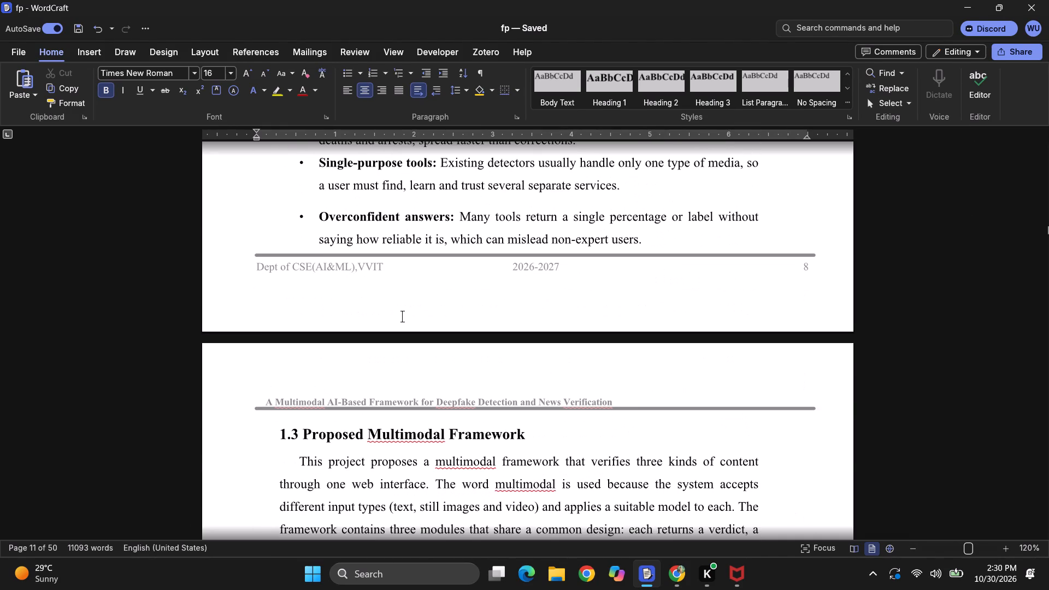
pyautogui.scroll(-4, 402, 316)
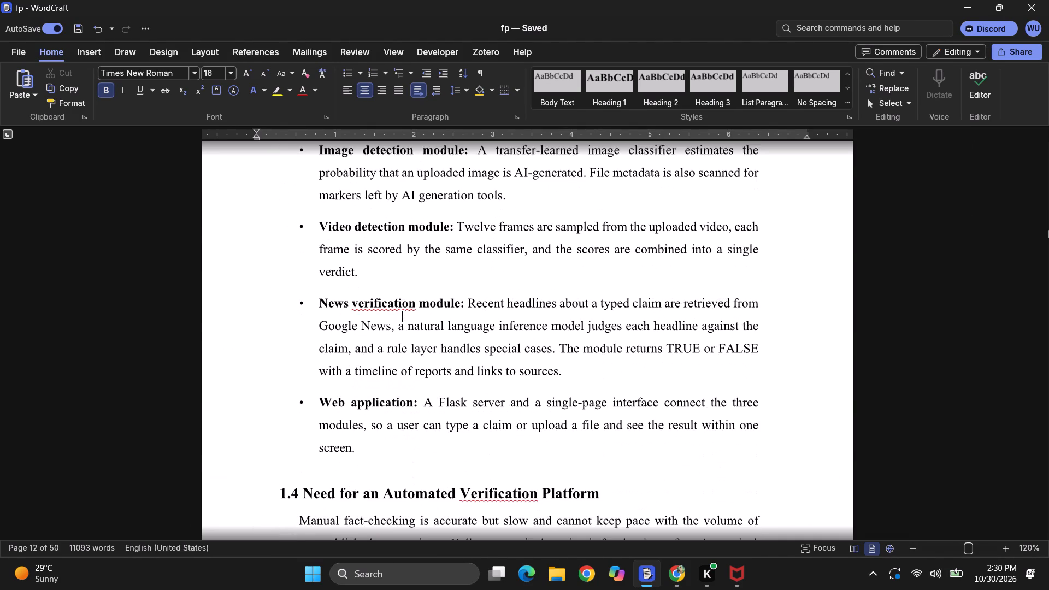
pyautogui.scroll(-4, 402, 316)
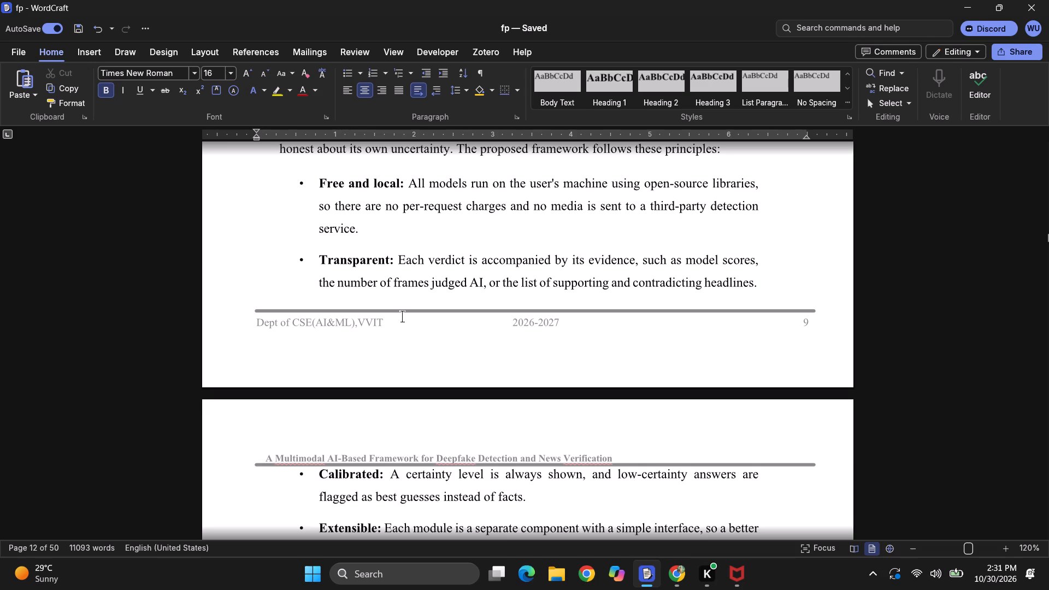
pyautogui.scroll(-3, 402, 316)
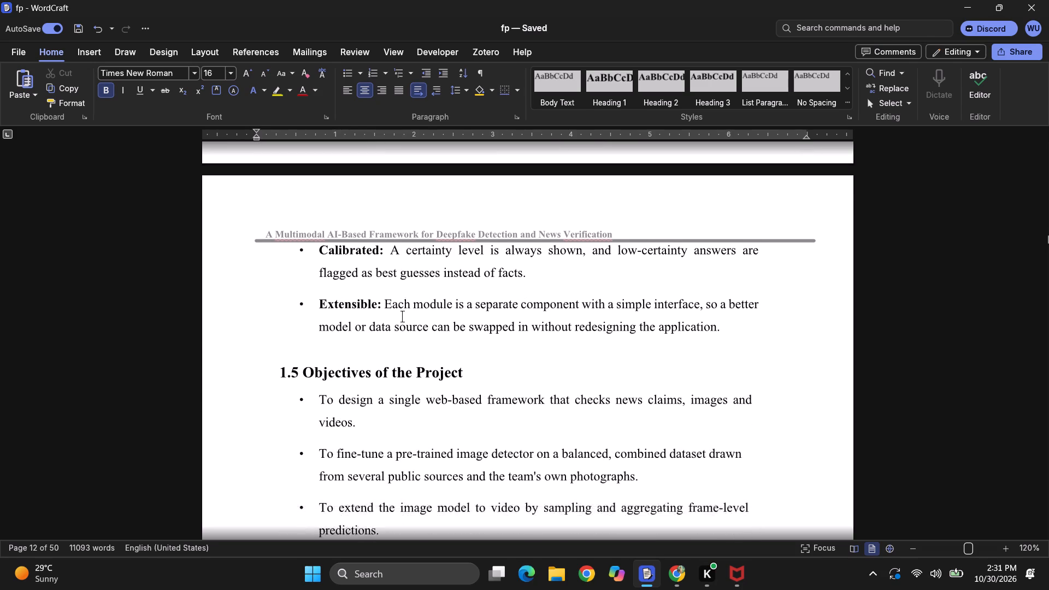
pyautogui.scroll(-2, 402, 316)
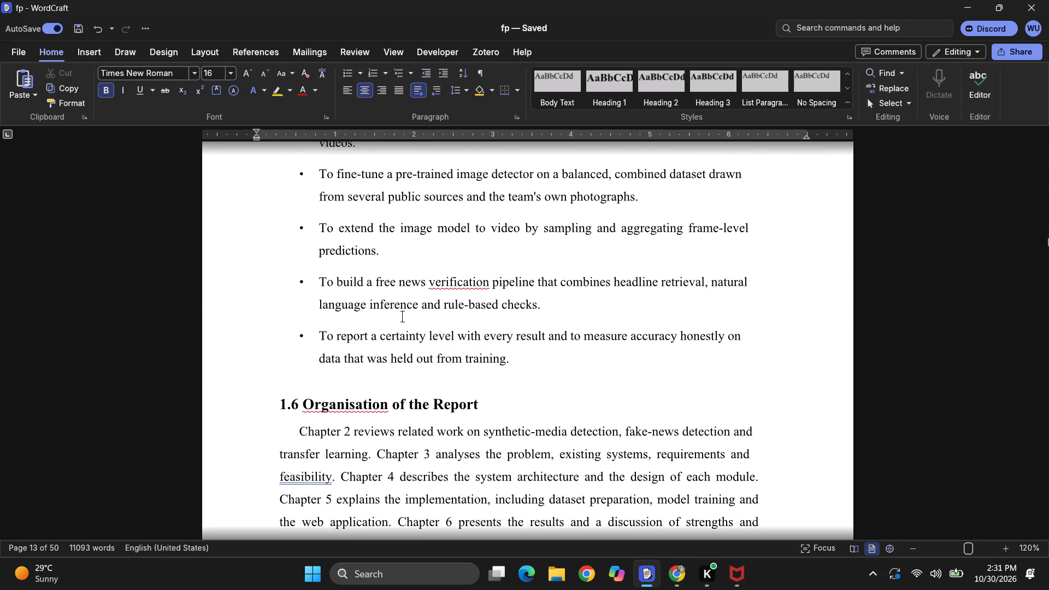
pyautogui.scroll(-2, 402, 316)
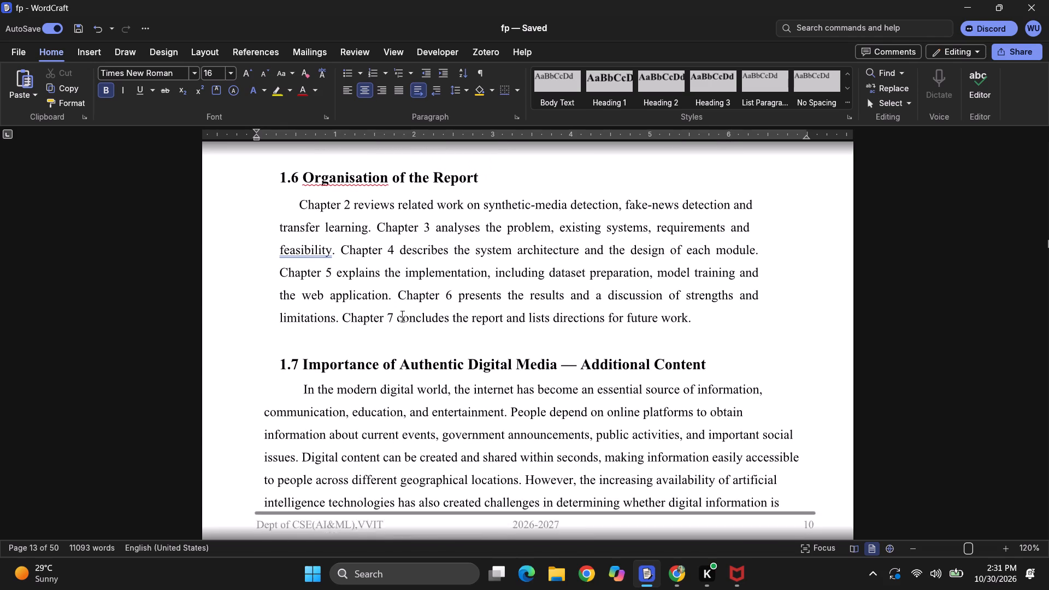
pyautogui.scroll(-1, 402, 316)
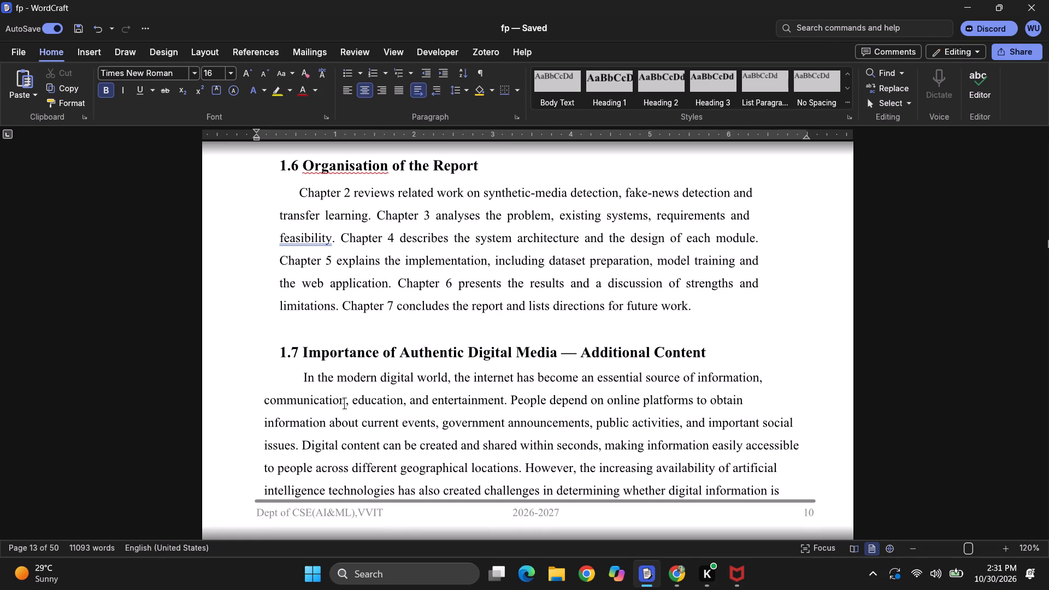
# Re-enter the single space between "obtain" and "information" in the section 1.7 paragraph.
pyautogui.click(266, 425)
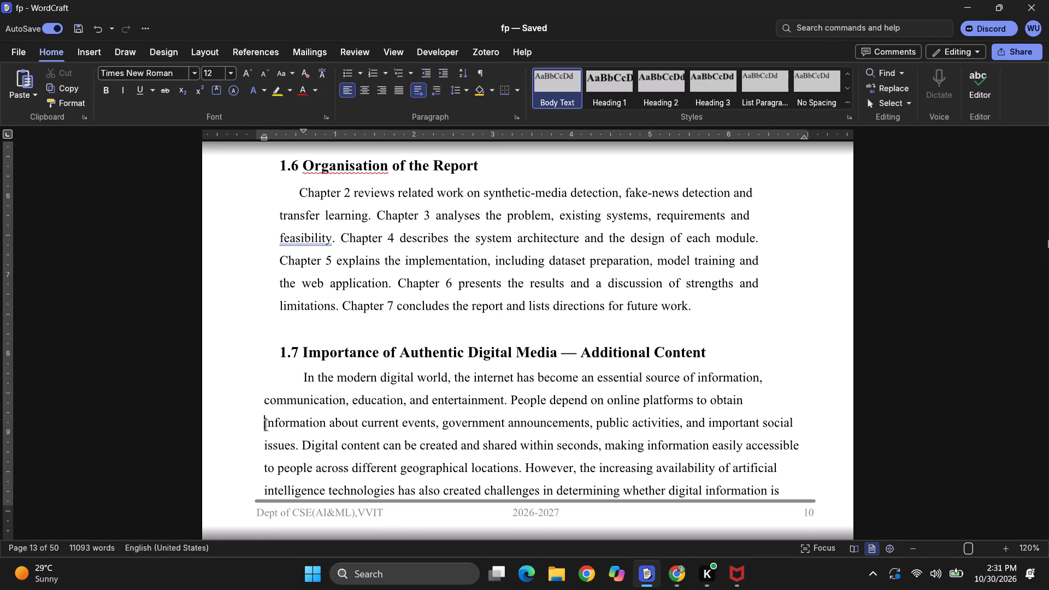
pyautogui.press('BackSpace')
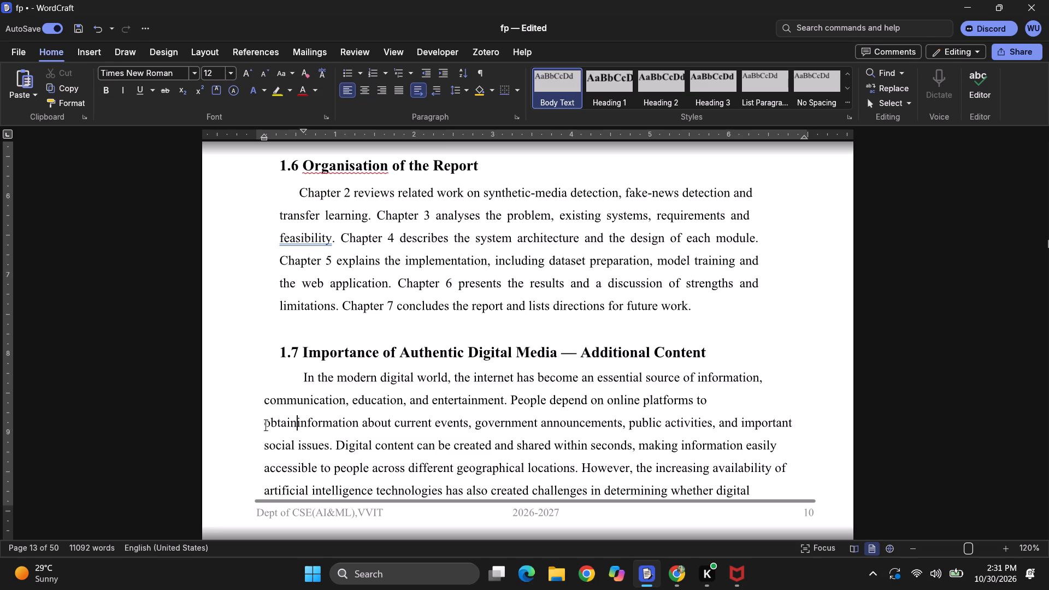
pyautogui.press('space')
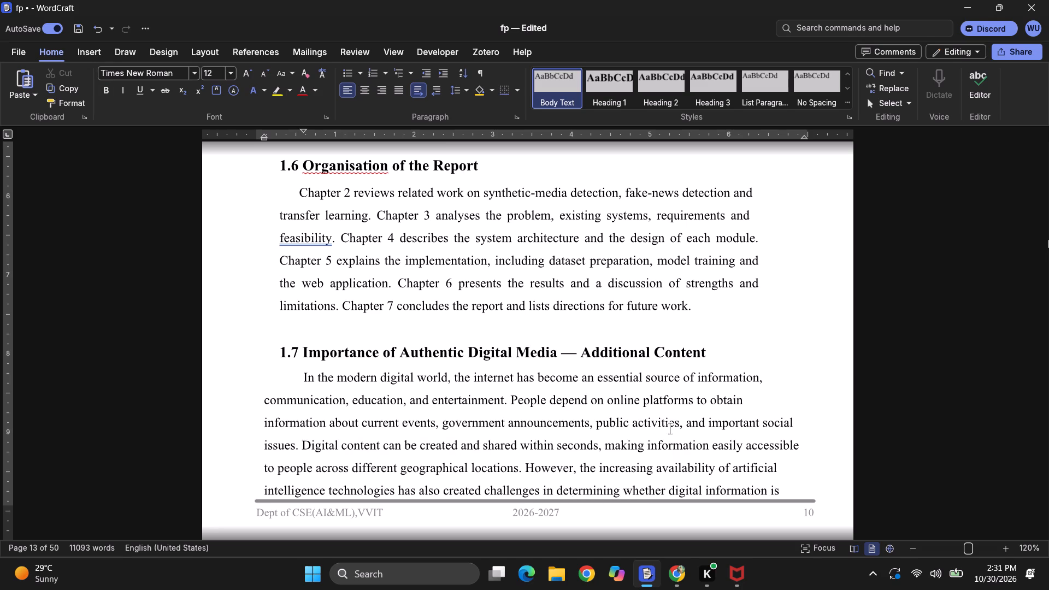
# Justify the body text under heading 1.7, Importance of Authentic Digital Media.
pyautogui.click(751, 409)
pyautogui.click(802, 136)
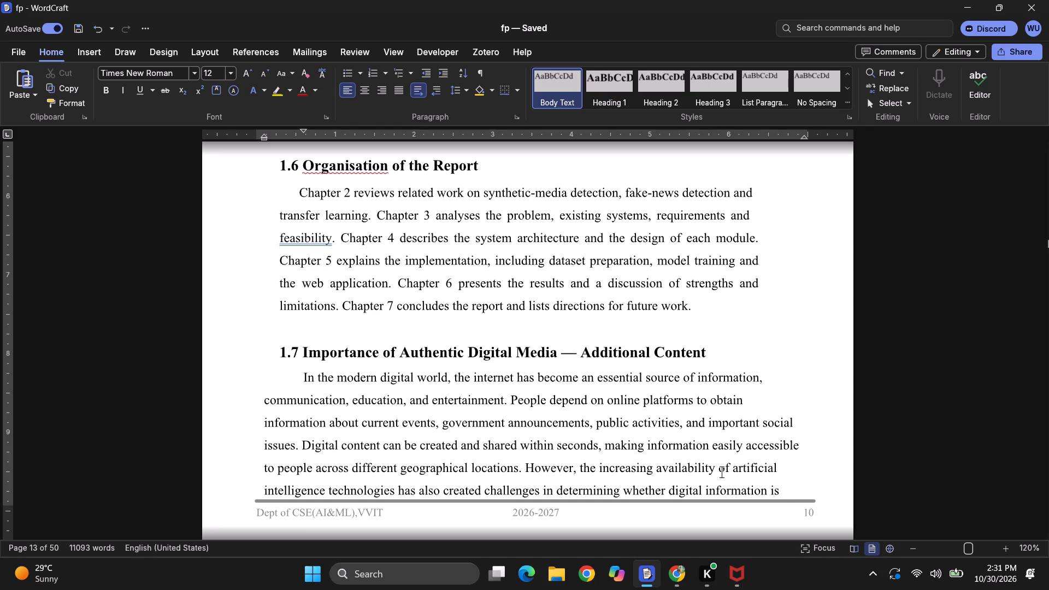
pyautogui.moveTo(786, 494); pyautogui.dragTo(299, 375)
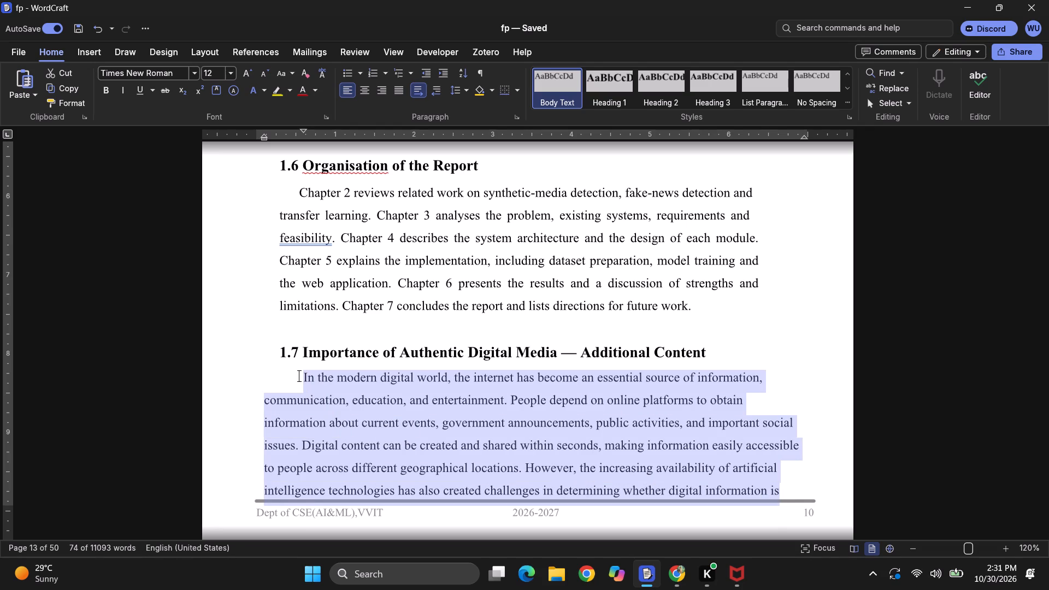
pyautogui.moveTo(299, 375); pyautogui.dragTo(299, 375)
pyautogui.click(397, 91)
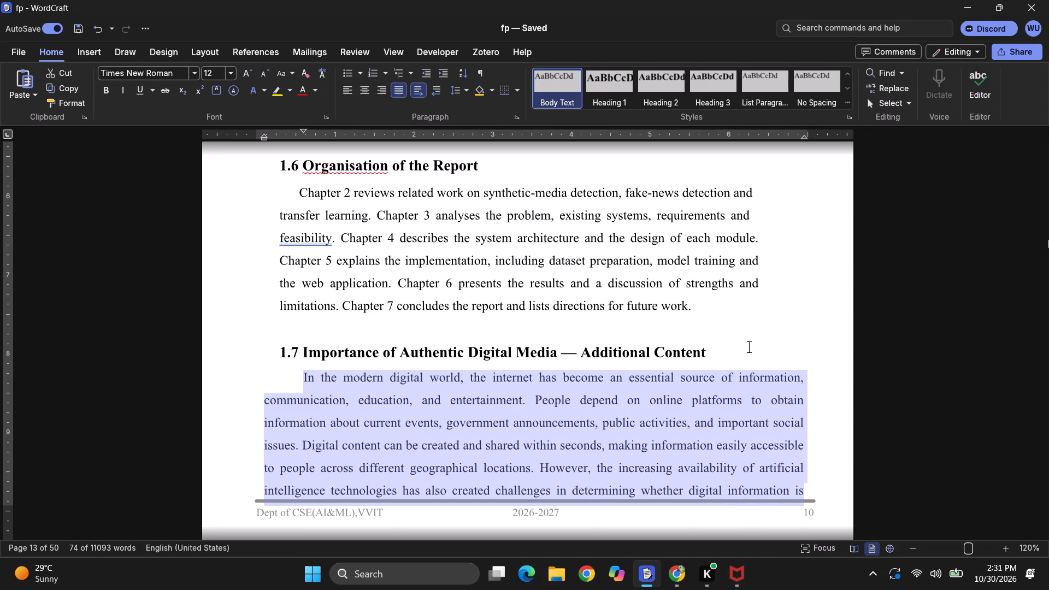
pyautogui.click(270, 358)
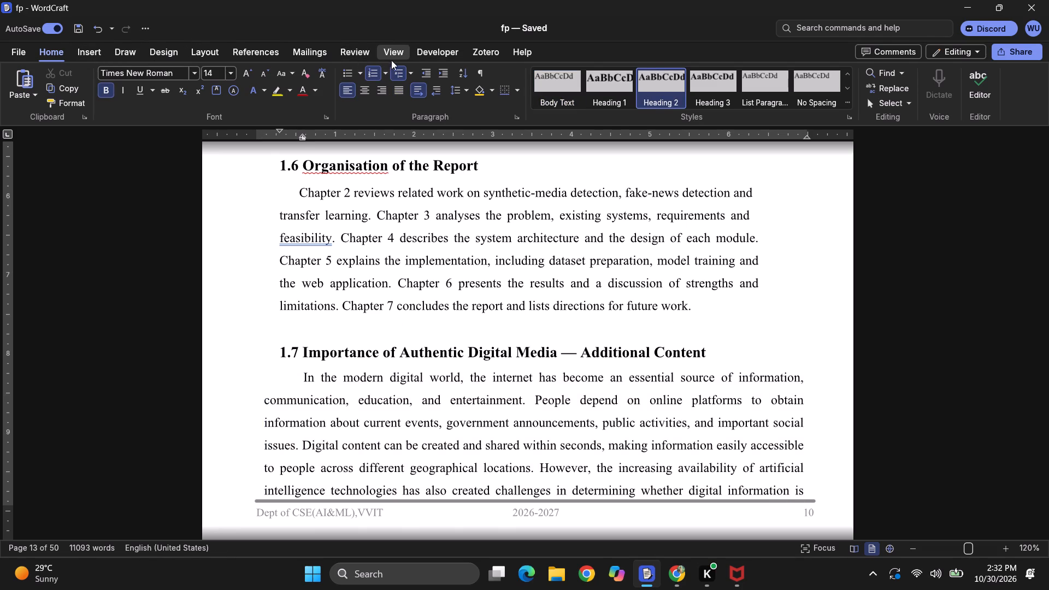
# Show gridlines on the pages as an alignment aid.
pyautogui.click(401, 50)
pyautogui.click(350, 89)
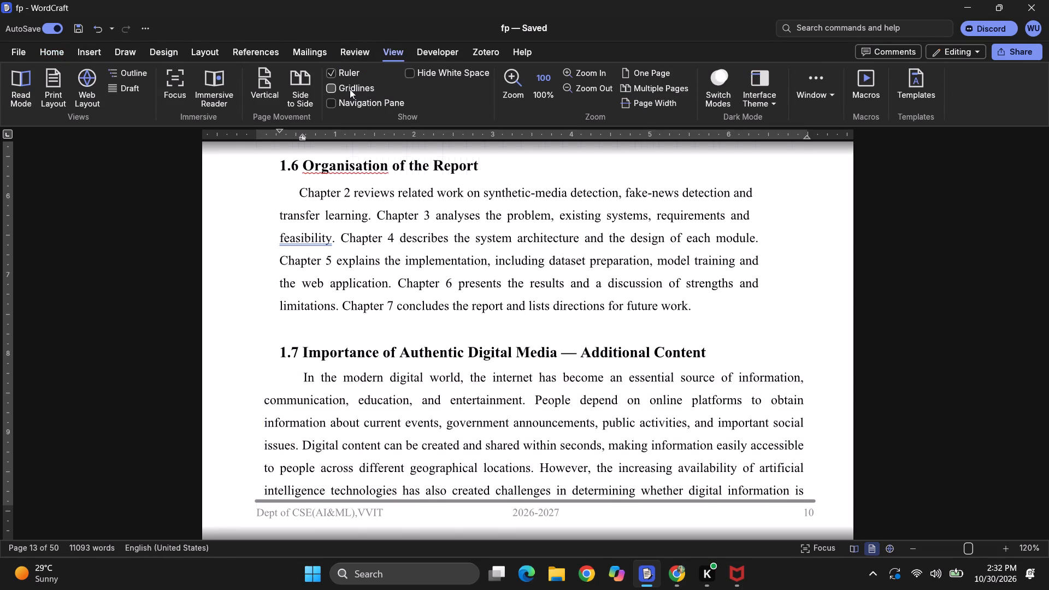
pyautogui.click(244, 343)
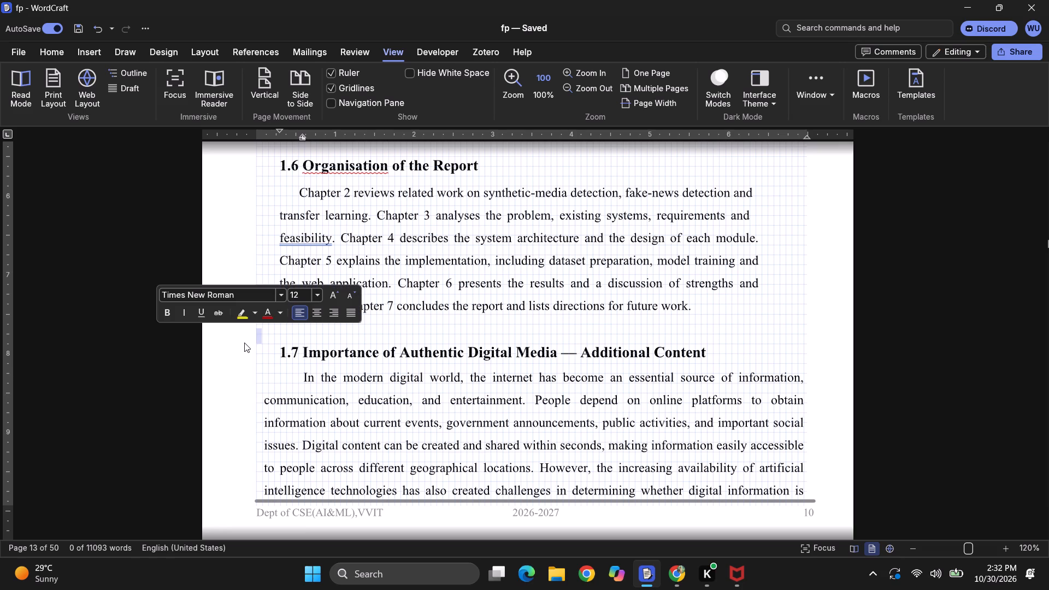
# Indent the section 1.7 paragraph to about 0.3 in, in line with its heading, with its first line at about 0.6 in.
pyautogui.click(291, 380)
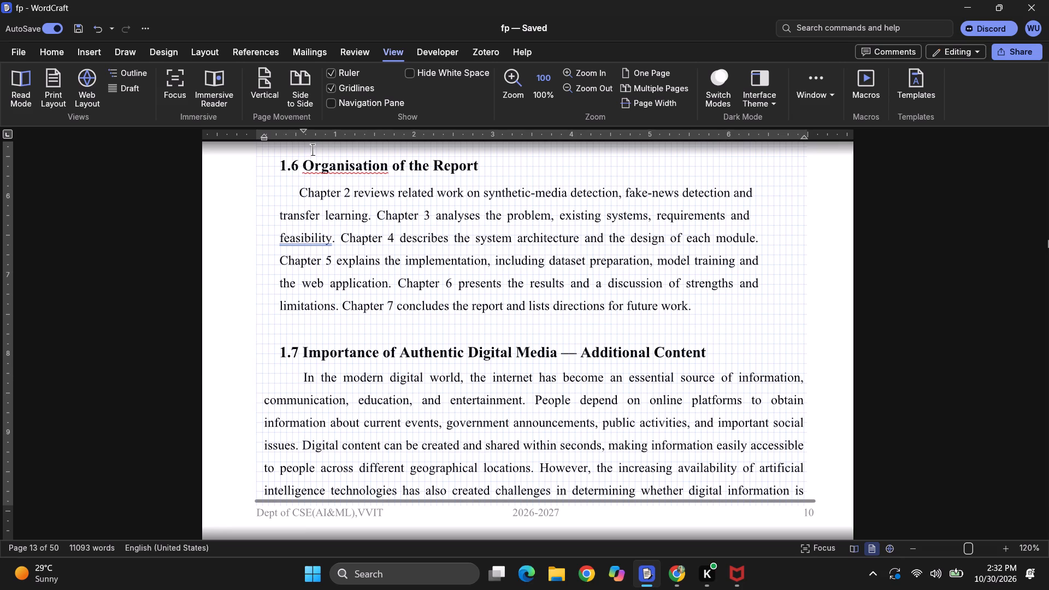
pyautogui.moveTo(303, 129); pyautogui.dragTo(285, 129)
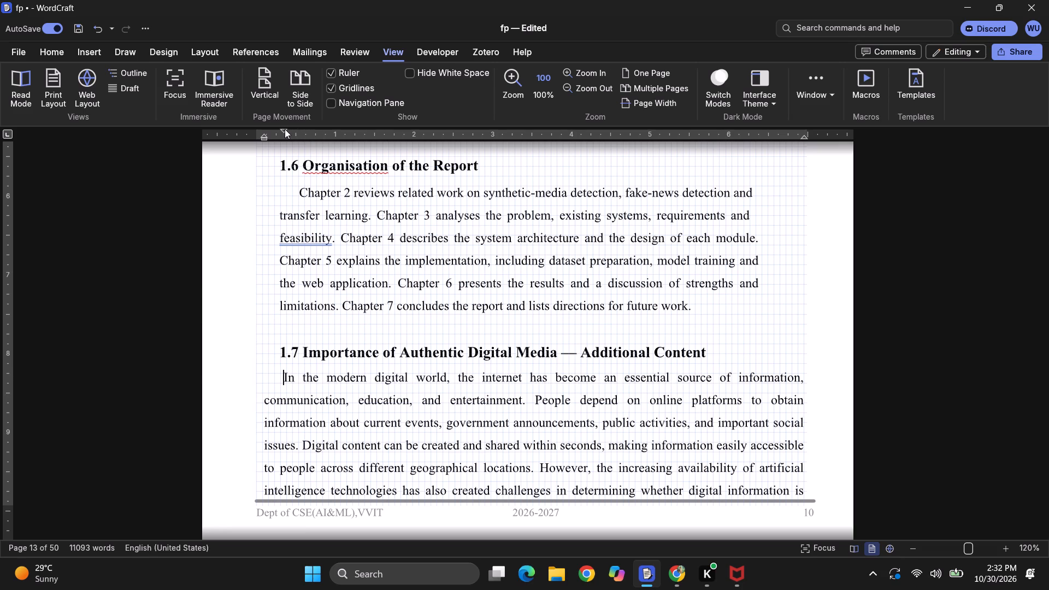
pyautogui.moveTo(285, 129); pyautogui.dragTo(287, 129)
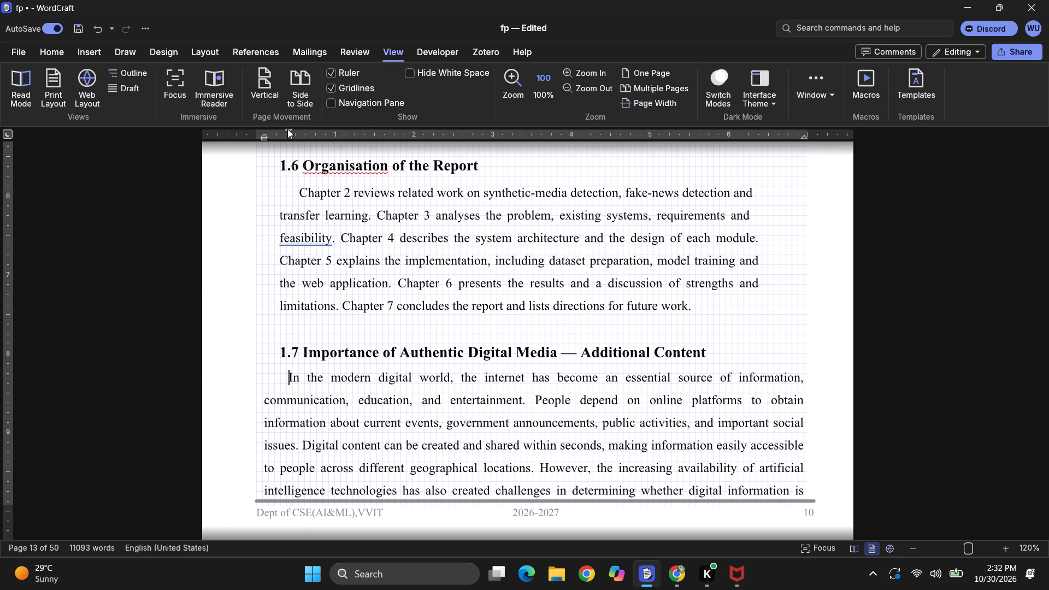
pyautogui.click(266, 404)
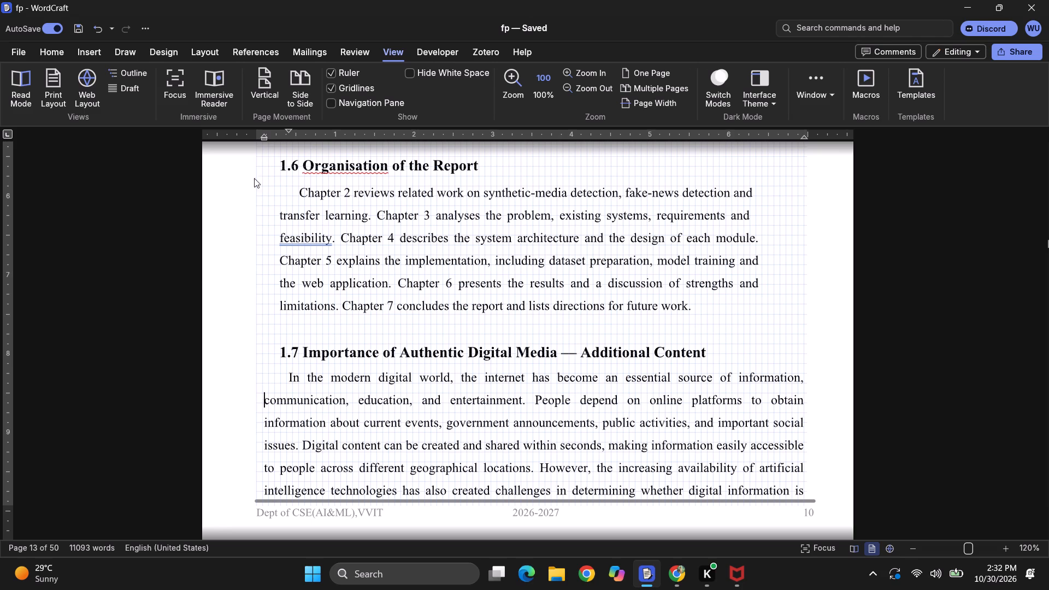
pyautogui.moveTo(264, 137); pyautogui.dragTo(281, 144)
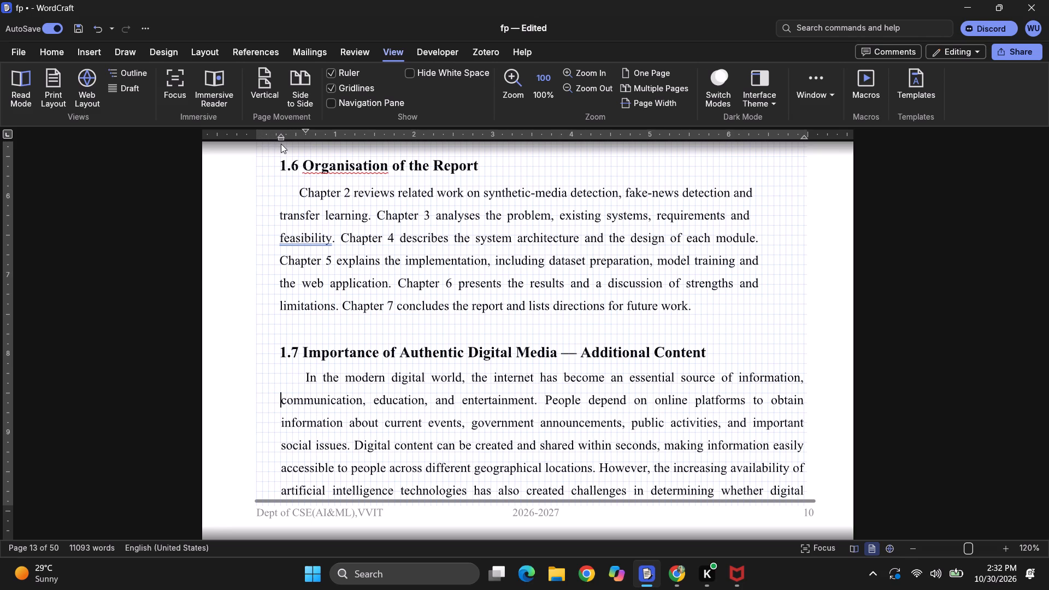
pyautogui.moveTo(281, 144); pyautogui.dragTo(281, 143)
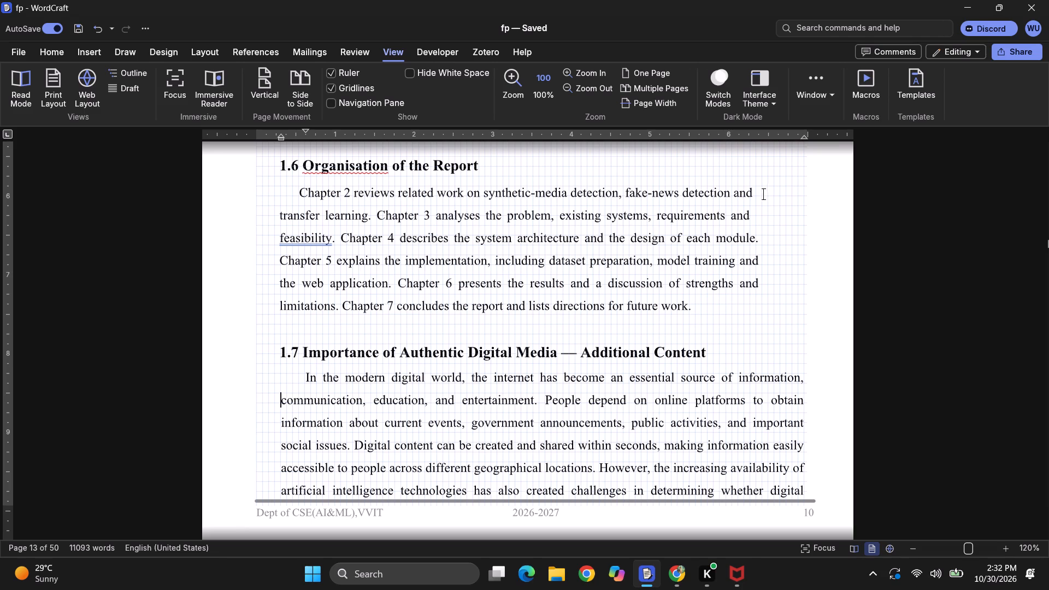
# Extend the right indent of the first paragraph in section 1.6, starting "Chapter 2 reviews", to about 6.9 in.
pyautogui.click(758, 186)
pyautogui.moveTo(762, 138); pyautogui.dragTo(795, 140)
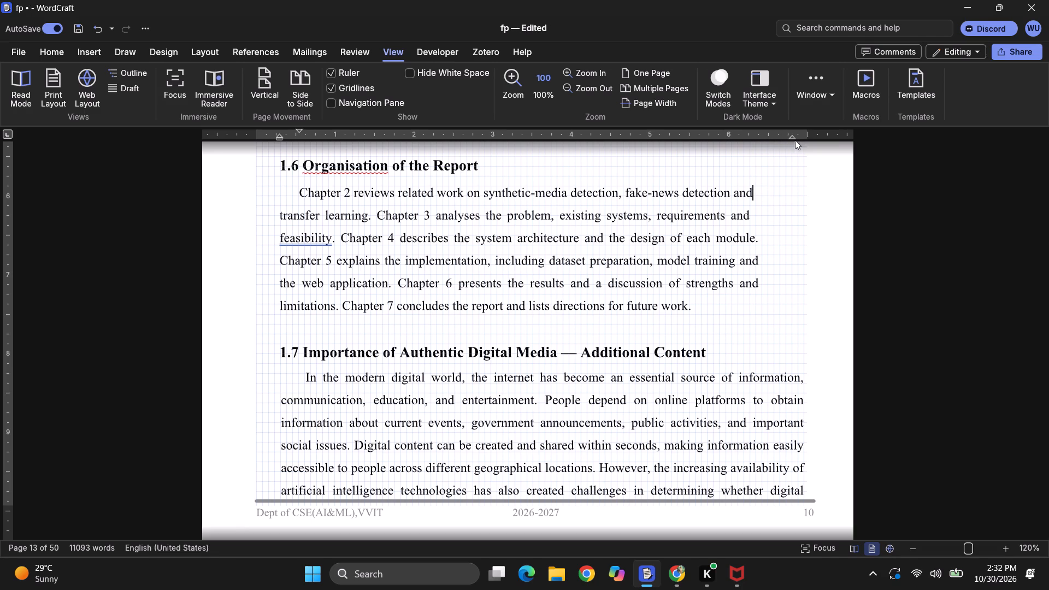
pyautogui.moveTo(795, 140); pyautogui.dragTo(803, 141)
# Justify all the body text of section 1.6, Organisation of the Report.
pyautogui.moveTo(689, 314); pyautogui.dragTo(241, 195)
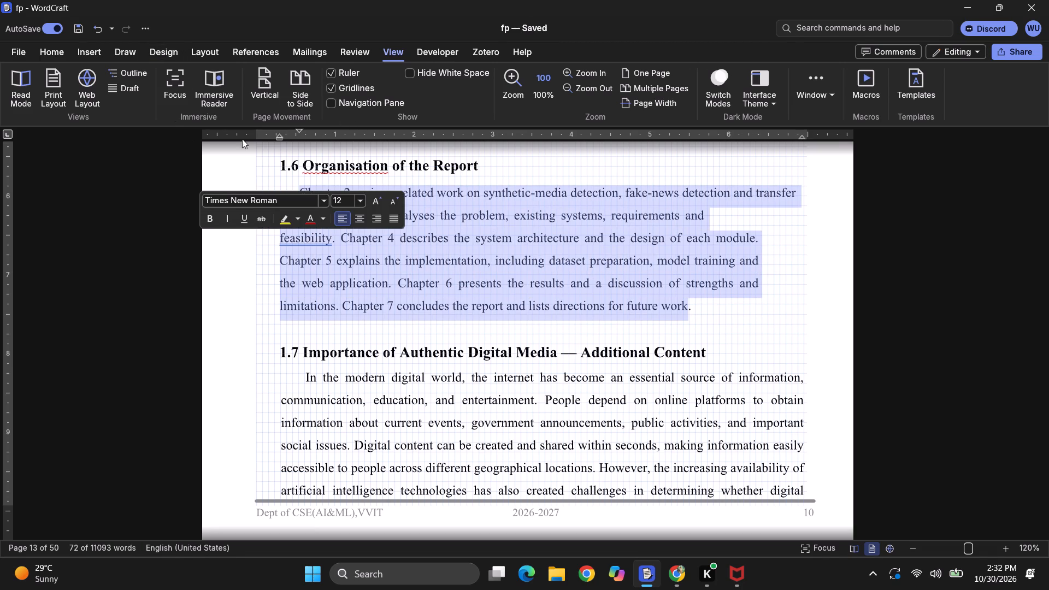
pyautogui.click(394, 220)
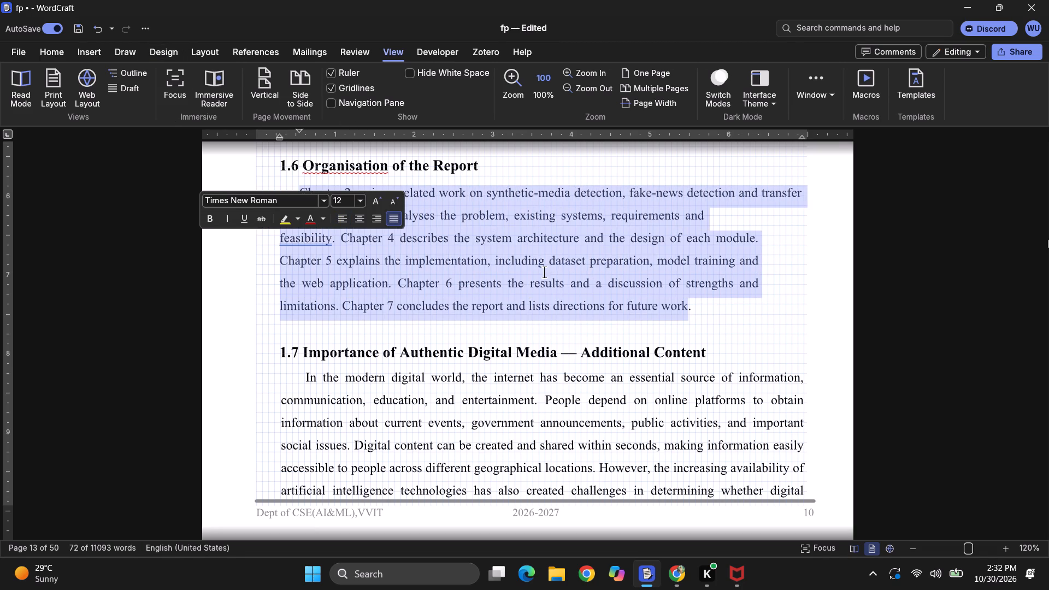
# Extend the right indent of the section 1.6 paragraph starting "feasibility" to about 6.9 in, matching the paragraph above.
pyautogui.click(763, 239)
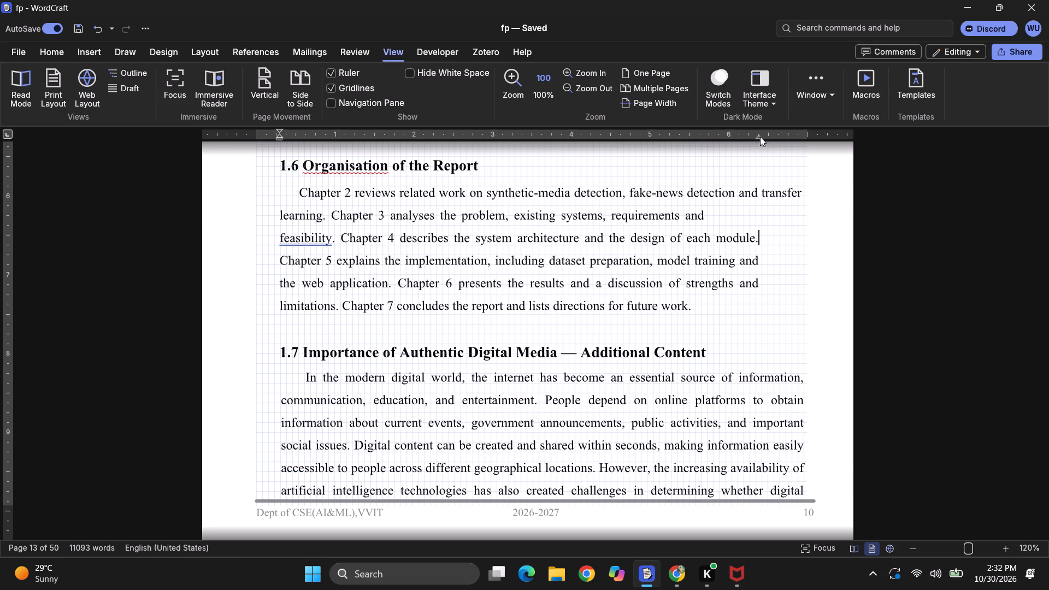
pyautogui.moveTo(760, 137); pyautogui.dragTo(797, 144)
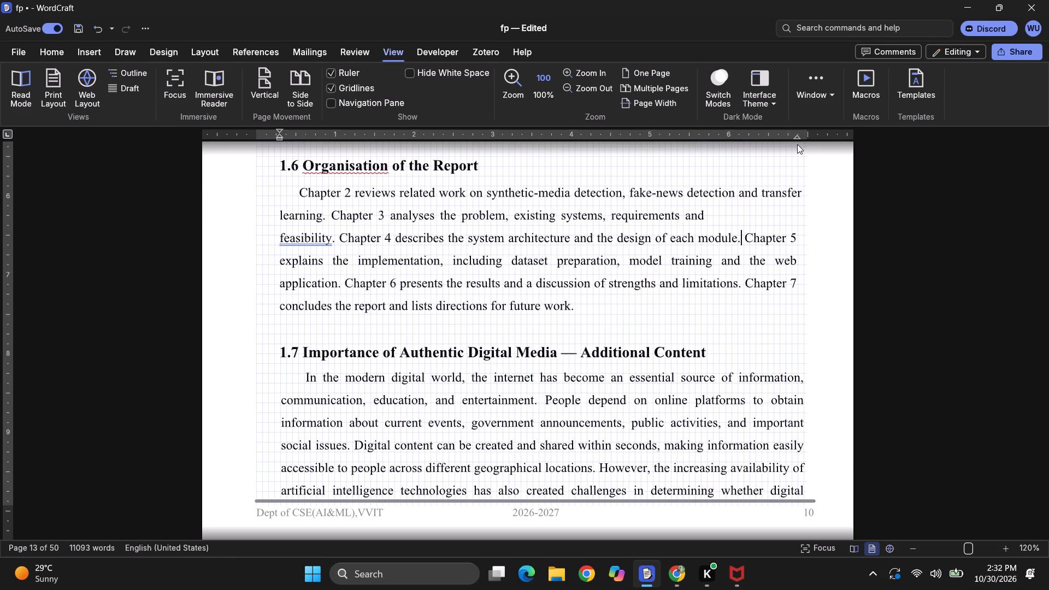
pyautogui.moveTo(797, 144); pyautogui.dragTo(799, 145)
pyautogui.moveTo(799, 145); pyautogui.dragTo(800, 76)
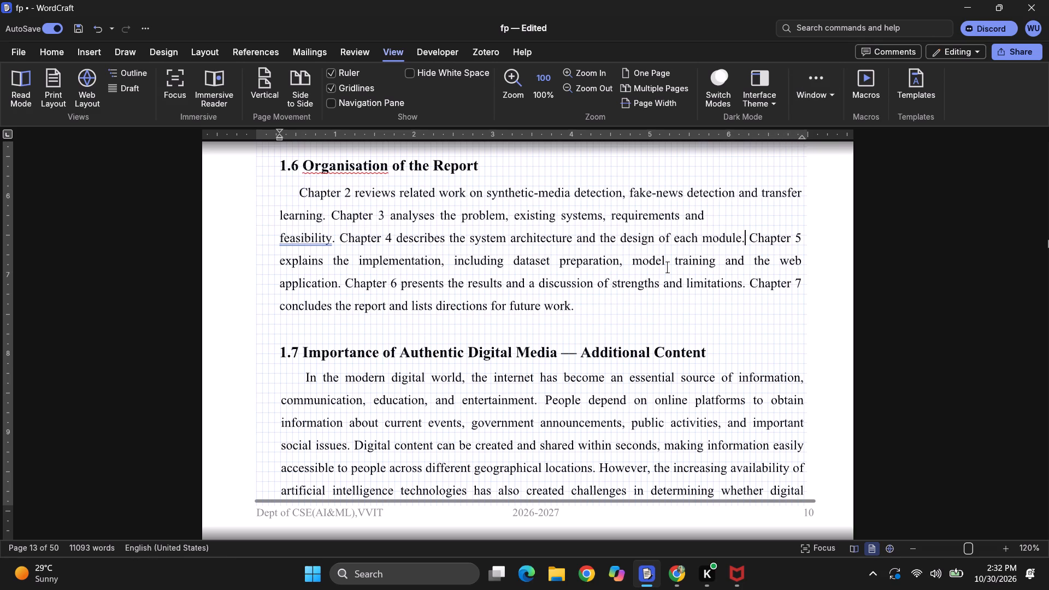
pyautogui.click(596, 310)
# Join the two section 1.6 paragraphs at "requirements and feasibility" with a space between the words, and check the merged paragraph's indents.
pyautogui.click(283, 240)
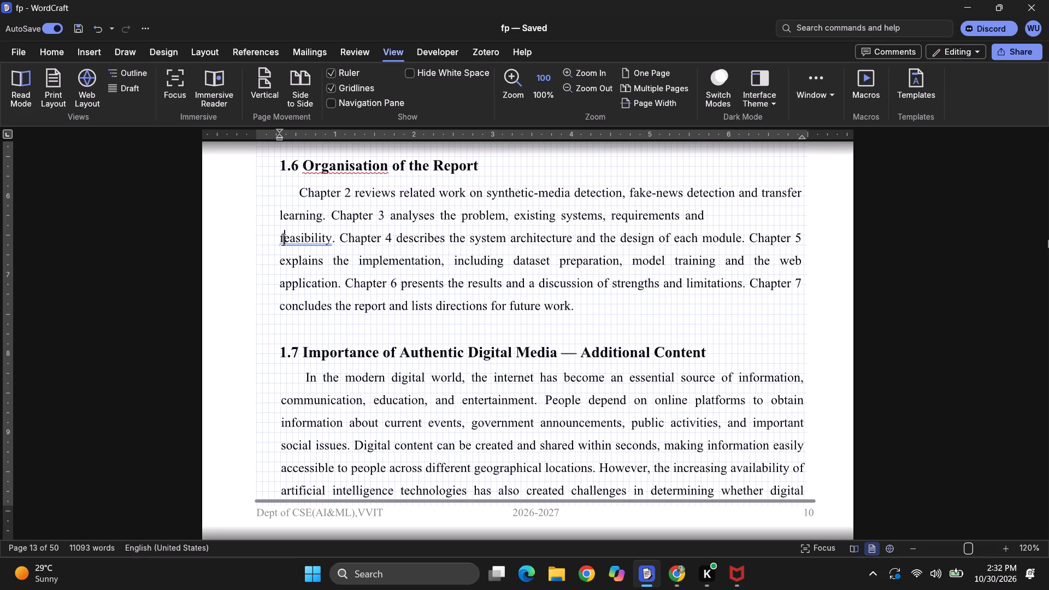
pyautogui.press('Left')
pyautogui.press('BackSpace')
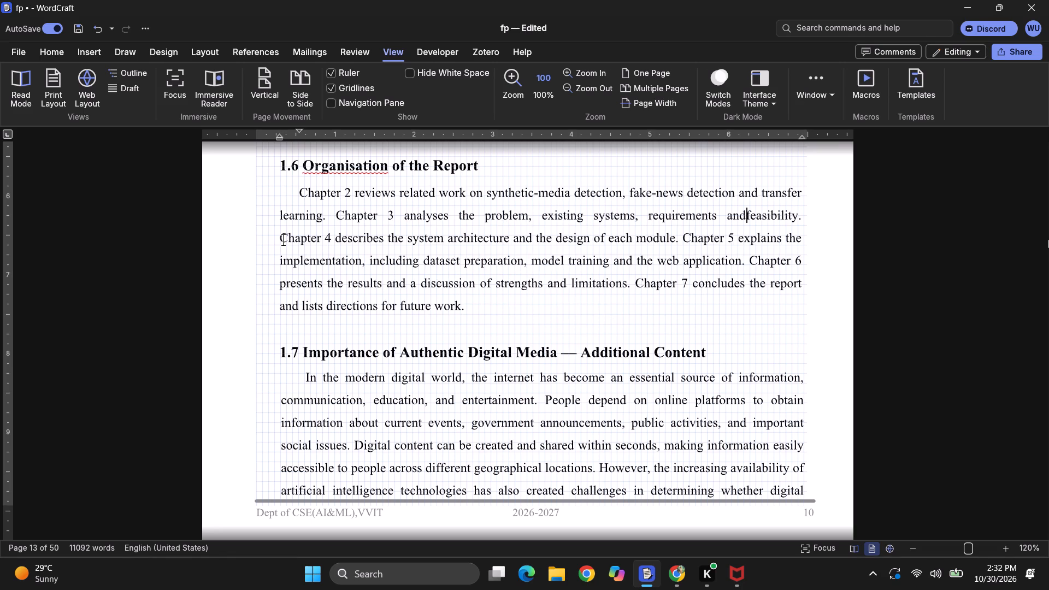
pyautogui.press('space')
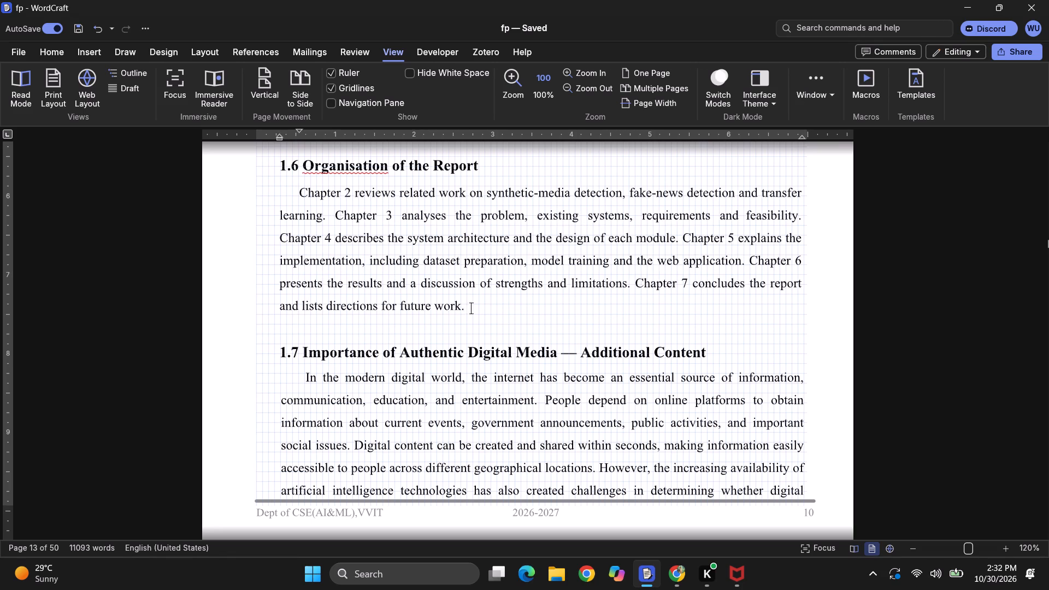
pyautogui.click(506, 317)
pyautogui.click(802, 192)
pyautogui.click(300, 193)
# Delete the empty paragraph above the heading of section 2.2.5, Natural Language Inference for Claim Verification.
pyautogui.scroll(-6, 451, 169)
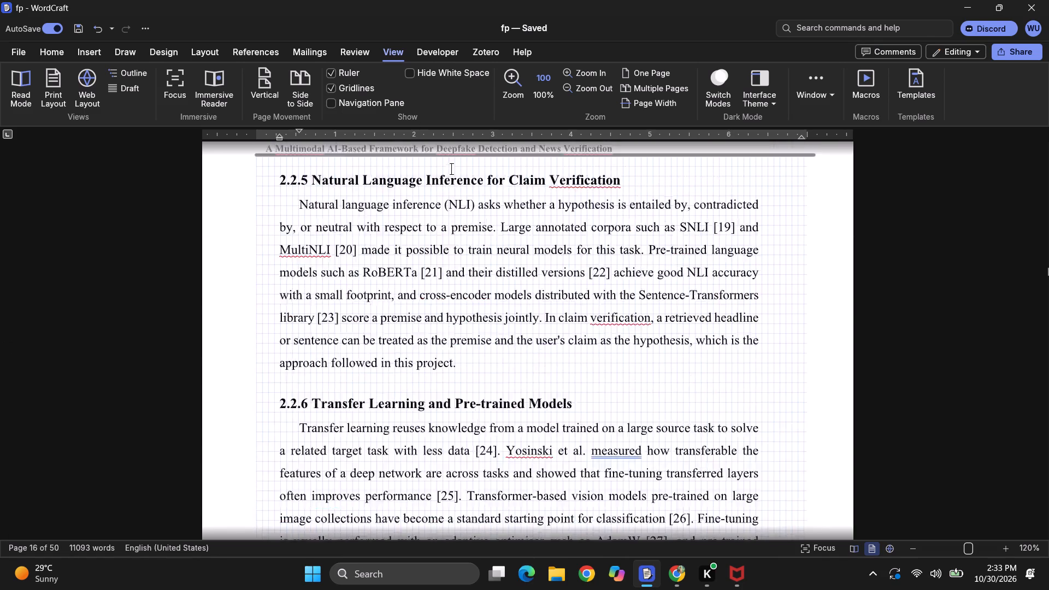
pyautogui.scroll(-1, 451, 169)
pyautogui.scroll(1, 451, 169)
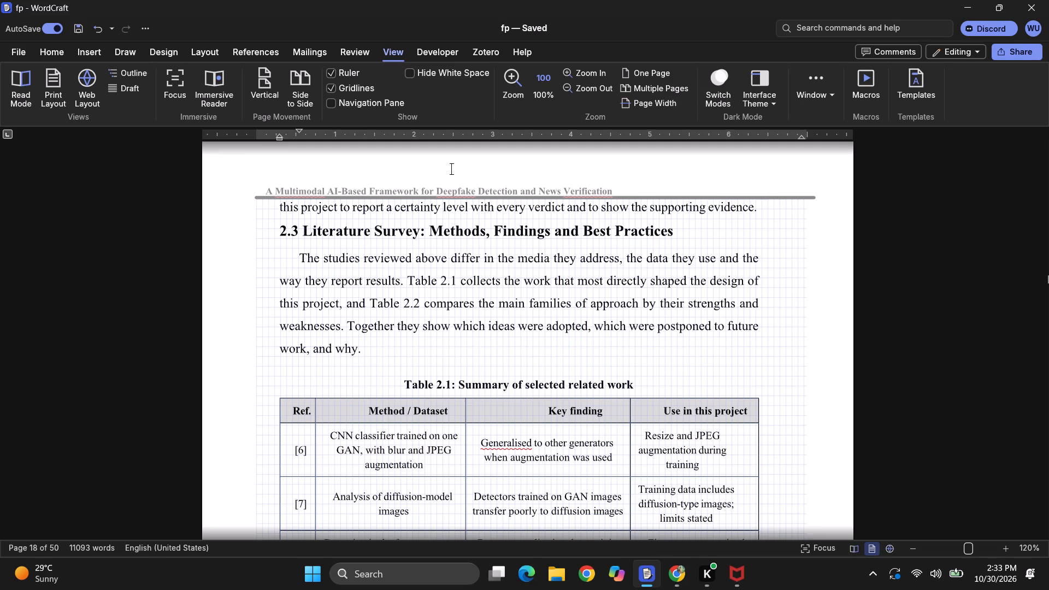
pyautogui.scroll(1, 451, 169)
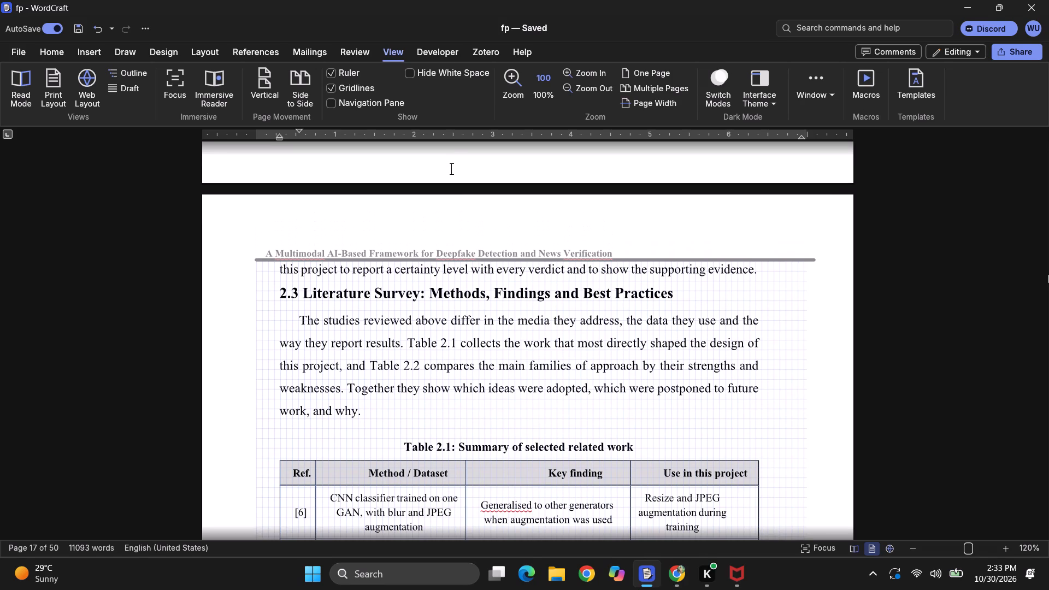
pyautogui.scroll(1, 451, 169)
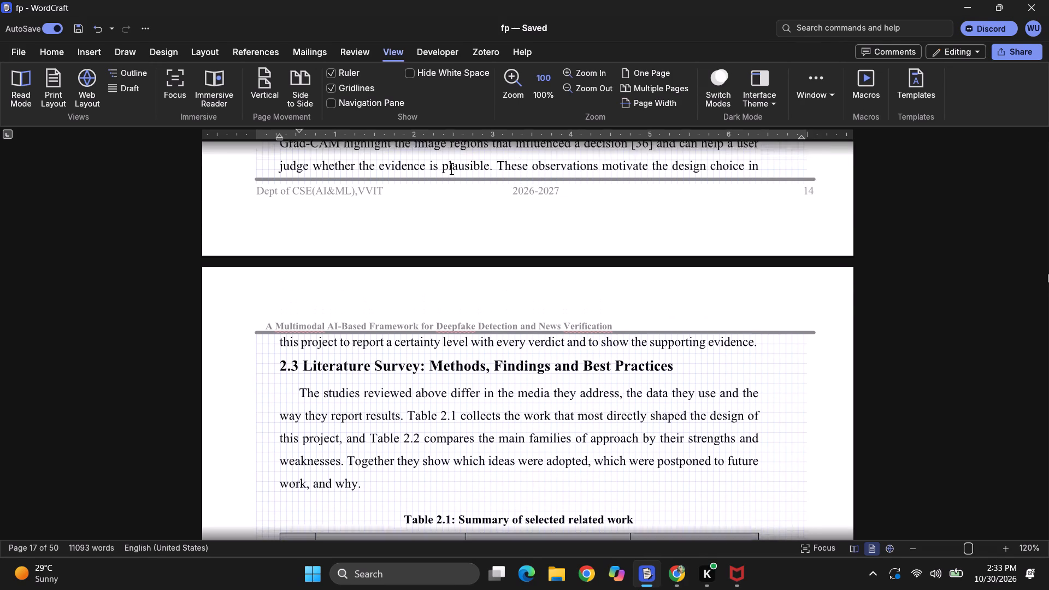
pyautogui.scroll(3, 451, 169)
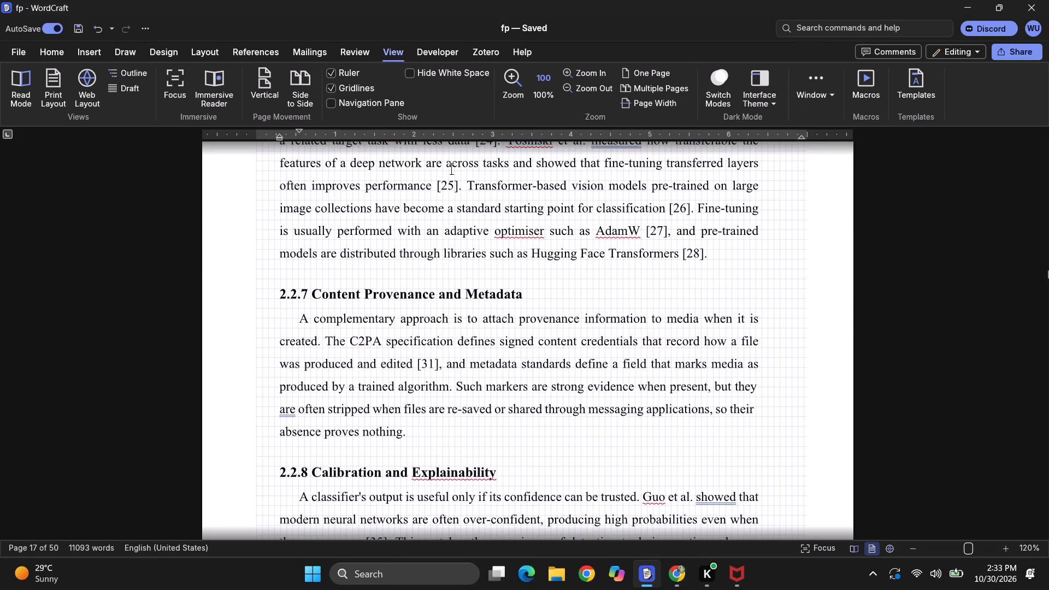
pyautogui.scroll(4, 451, 169)
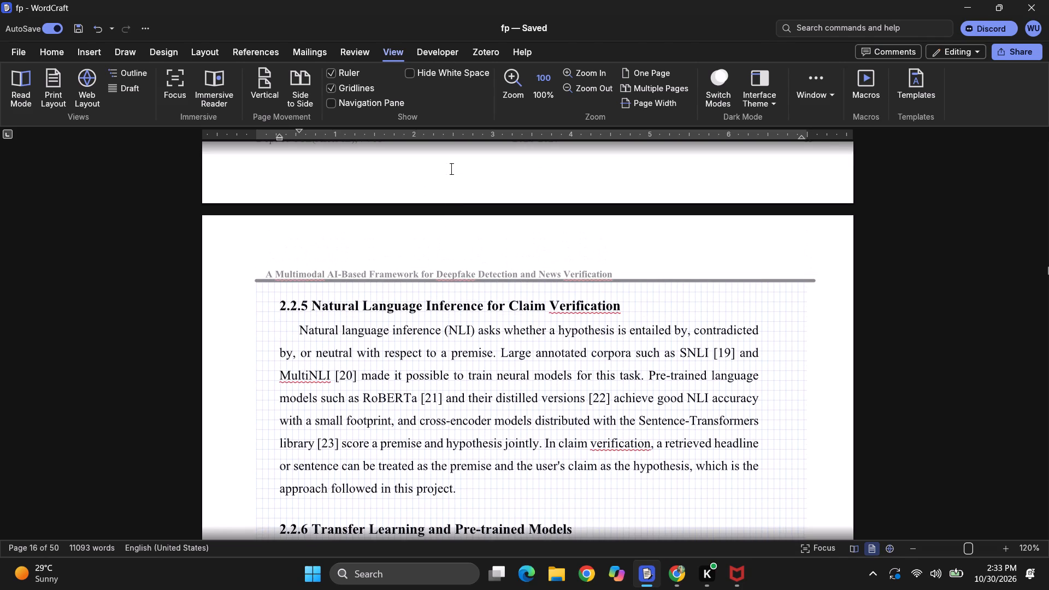
pyautogui.click(325, 287)
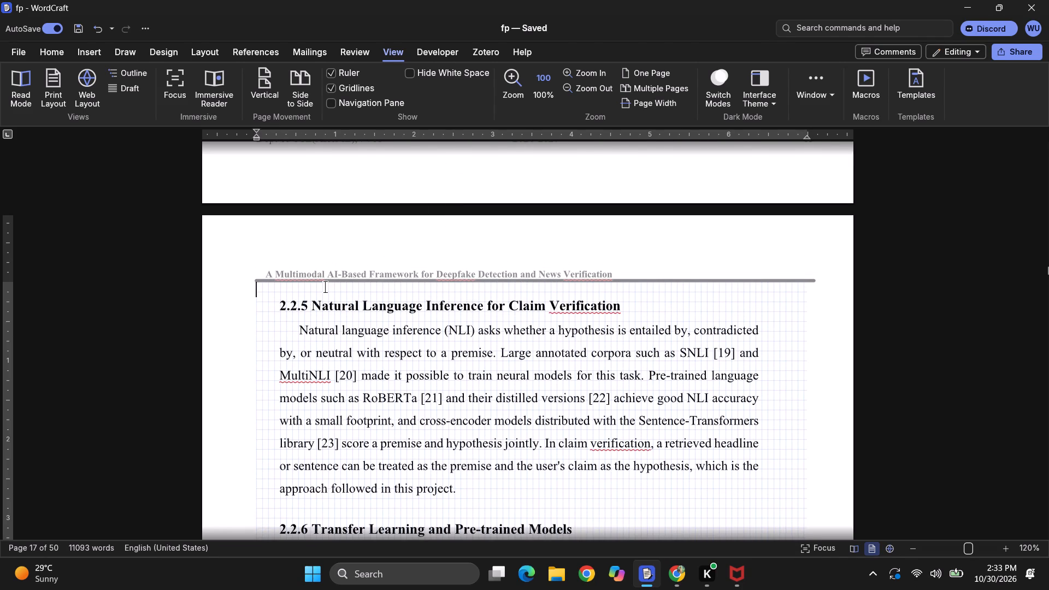
pyautogui.press('BackSpace')
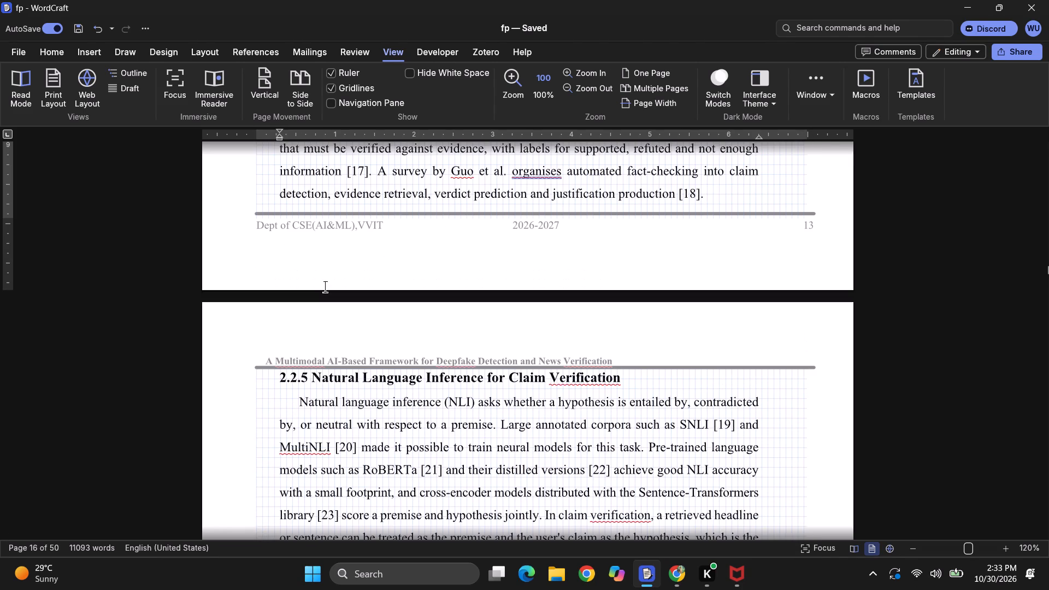
# Review the layout from section 2.2.4 back to section 1.7, examining how the section 1.7 text runs across the page break.
pyautogui.scroll(4, 325, 287)
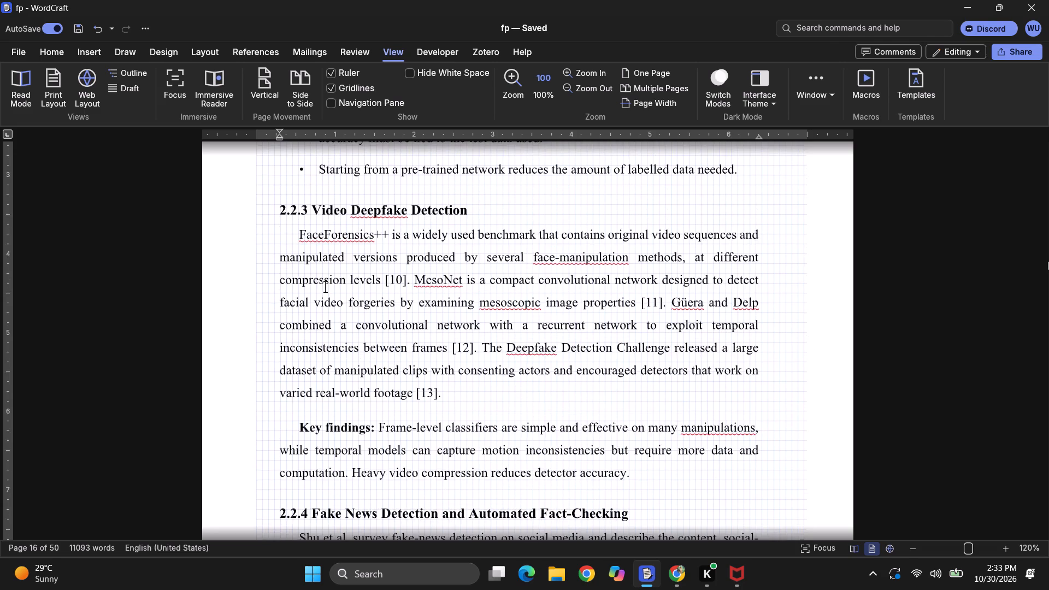
pyautogui.scroll(11, 325, 287)
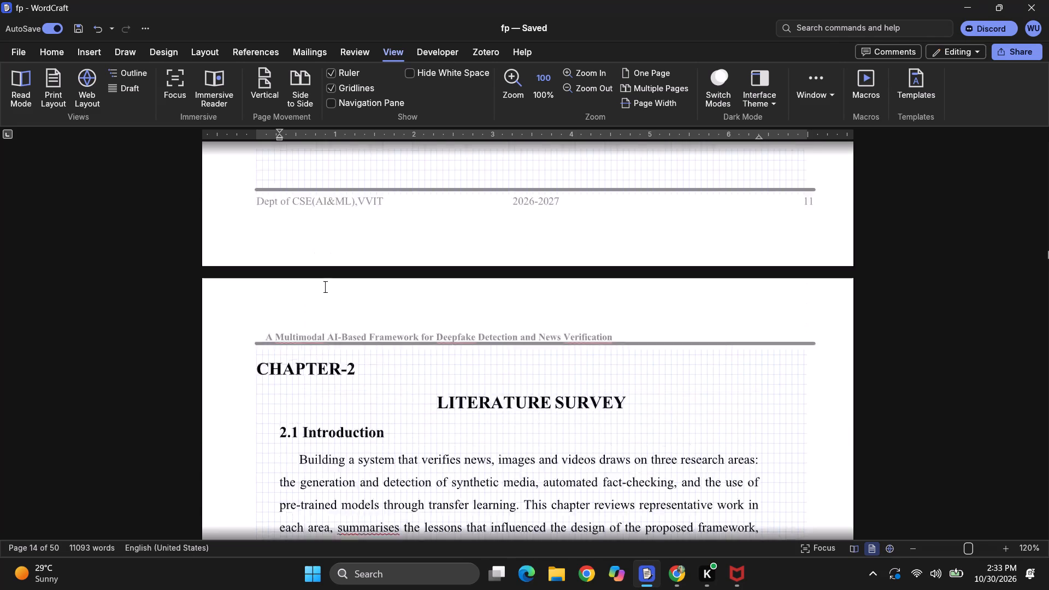
pyautogui.scroll(1, 325, 287)
pyautogui.scroll(-2, 325, 287)
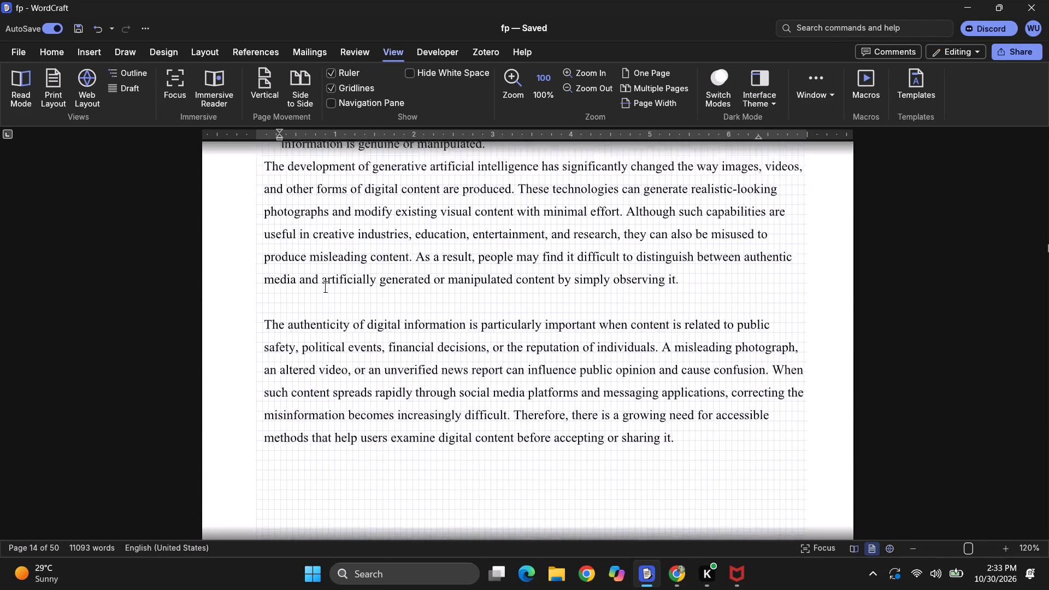
pyautogui.scroll(-1, 325, 287)
pyautogui.scroll(3, 325, 287)
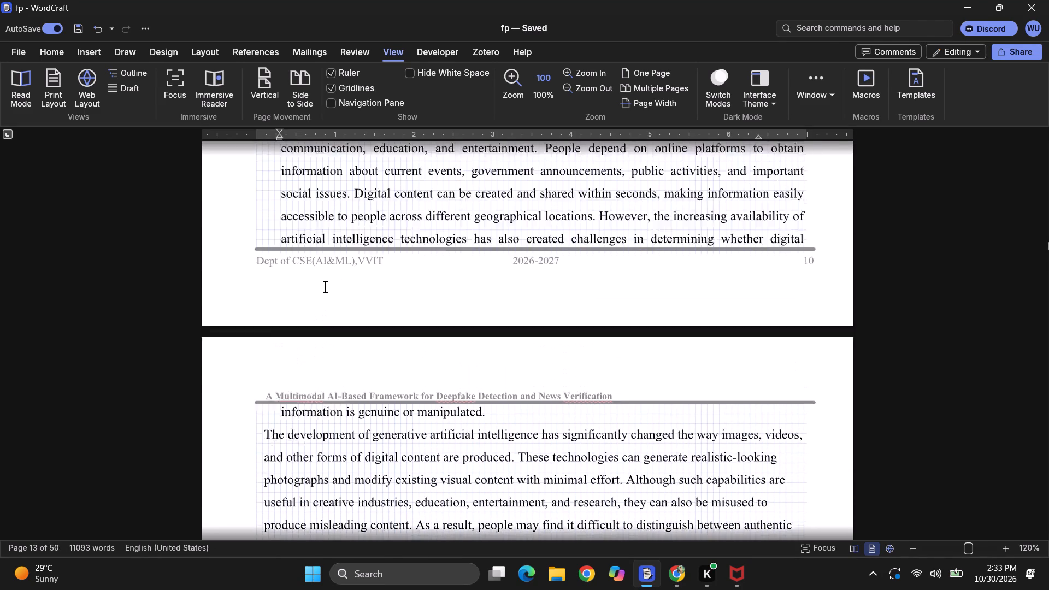
pyautogui.scroll(1, 325, 287)
pyautogui.scroll(-1, 325, 287)
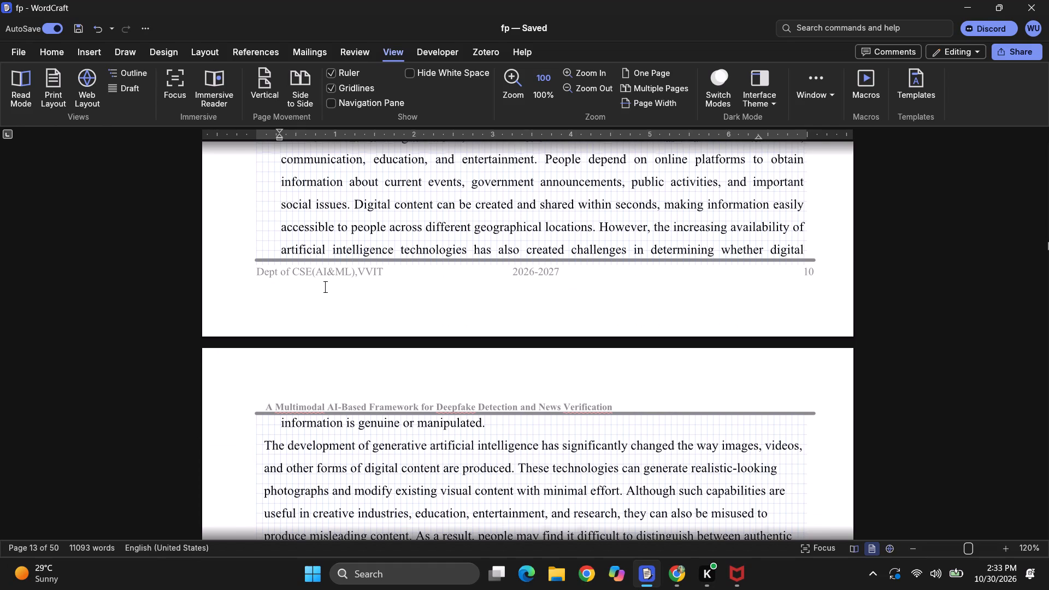
pyautogui.scroll(-1, 325, 287)
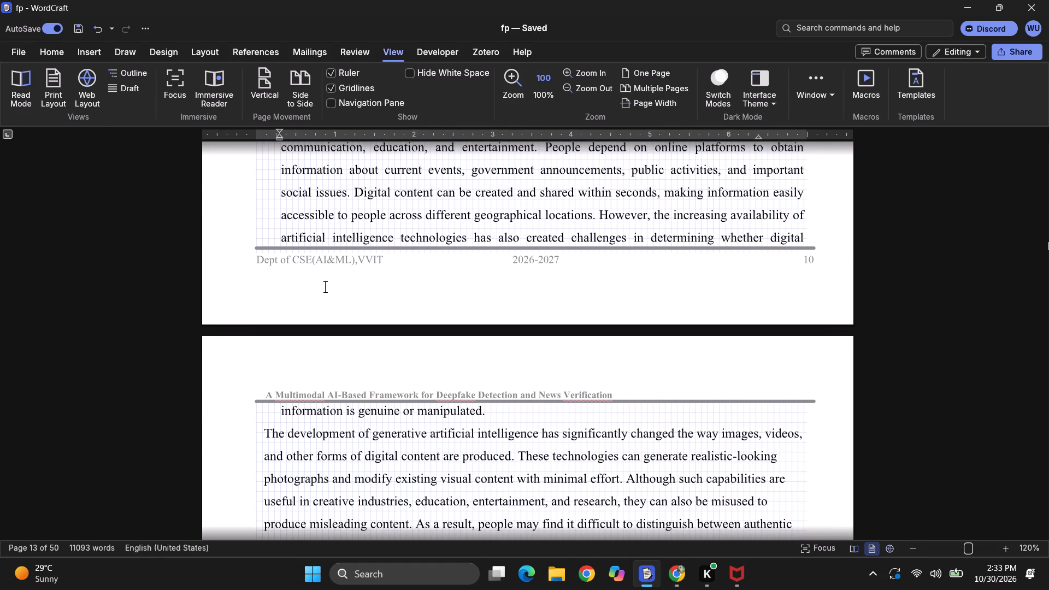
pyautogui.hscroll(1, 325, 287)
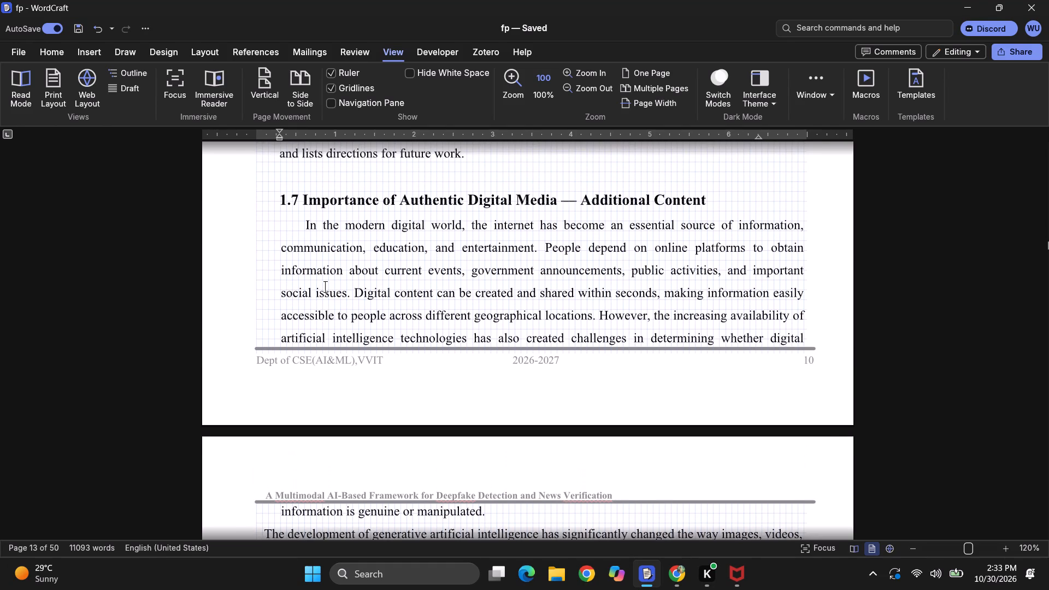
pyautogui.hscroll(2, 325, 287)
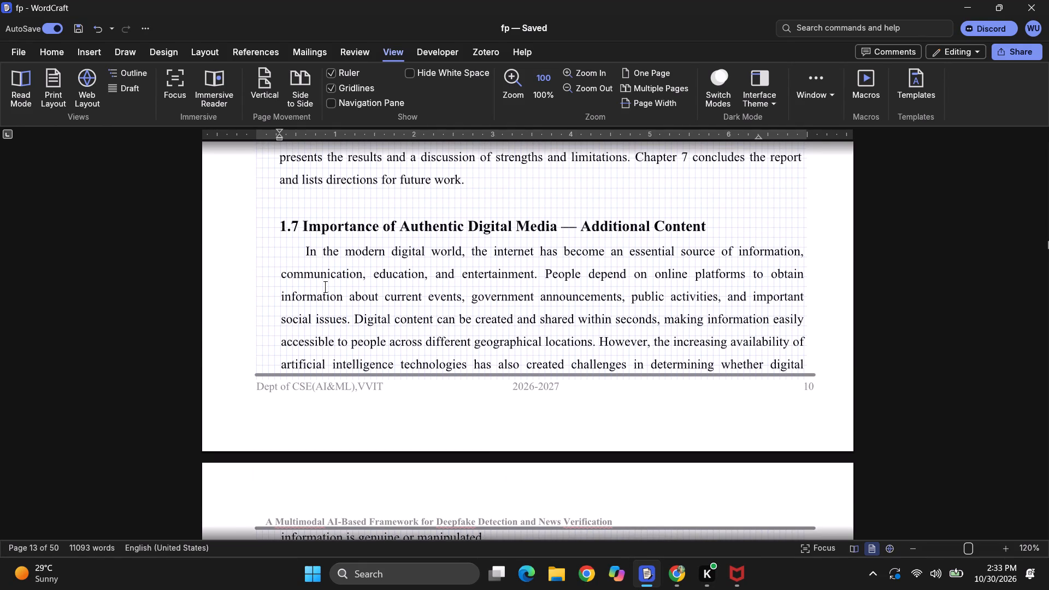
pyautogui.hscroll(3, 325, 287)
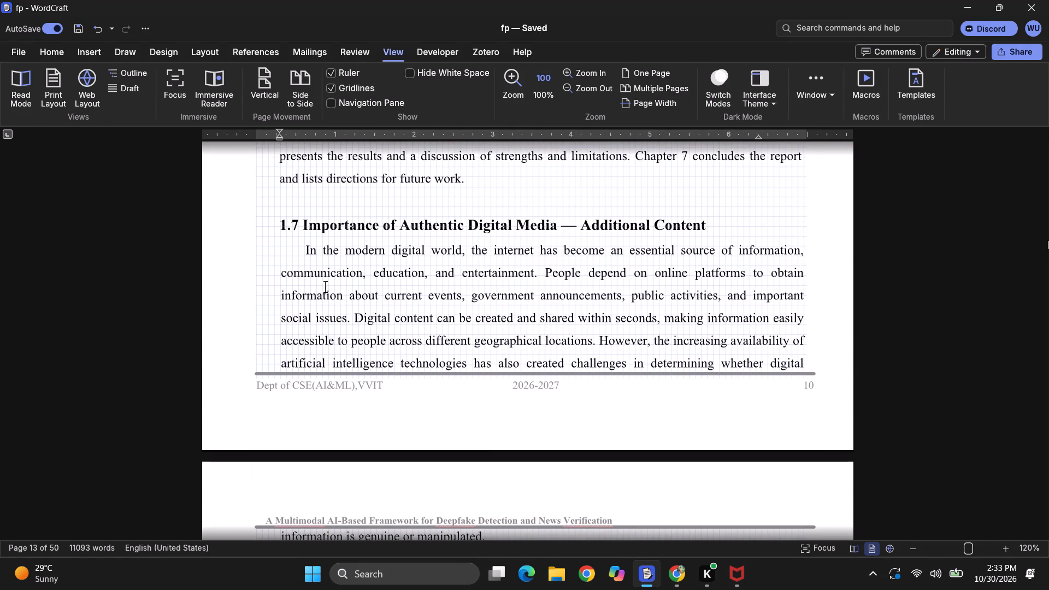
pyautogui.hscroll(3, 325, 287)
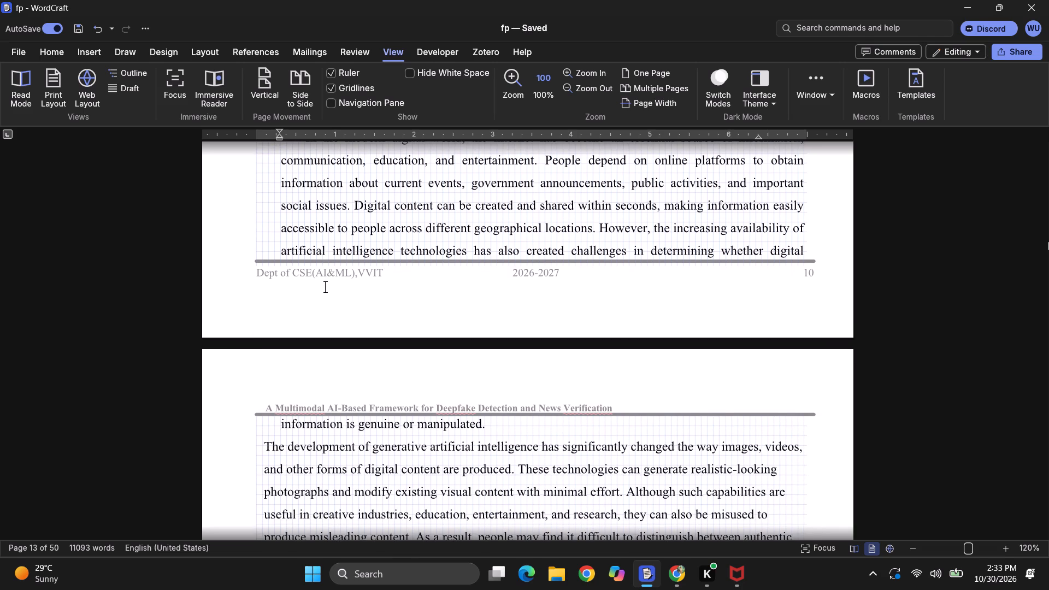
pyautogui.hscroll(1, 325, 287)
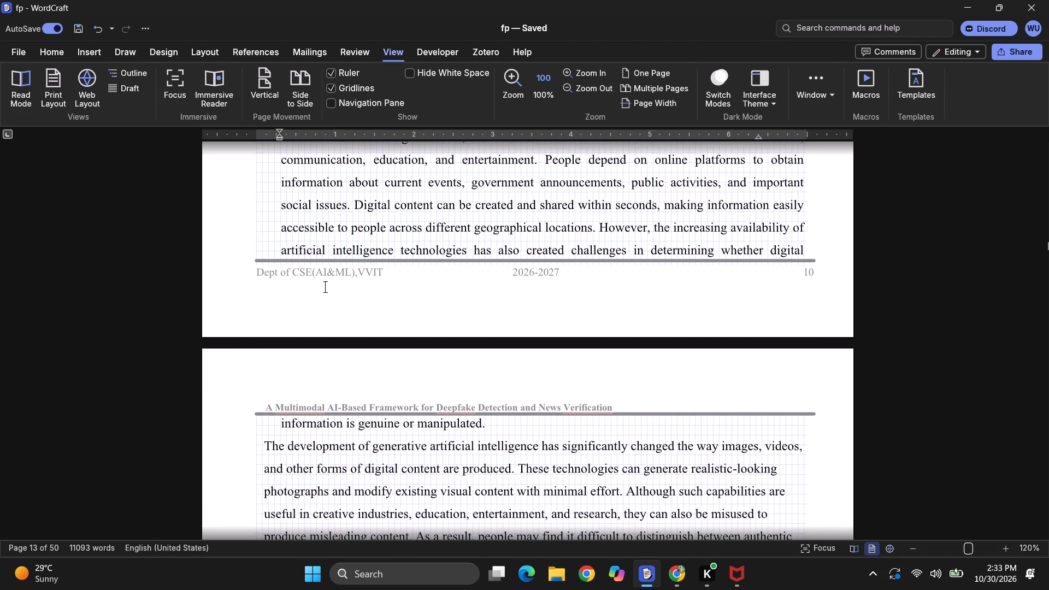
pyautogui.hscroll(1, 325, 287)
pyautogui.click(535, 376)
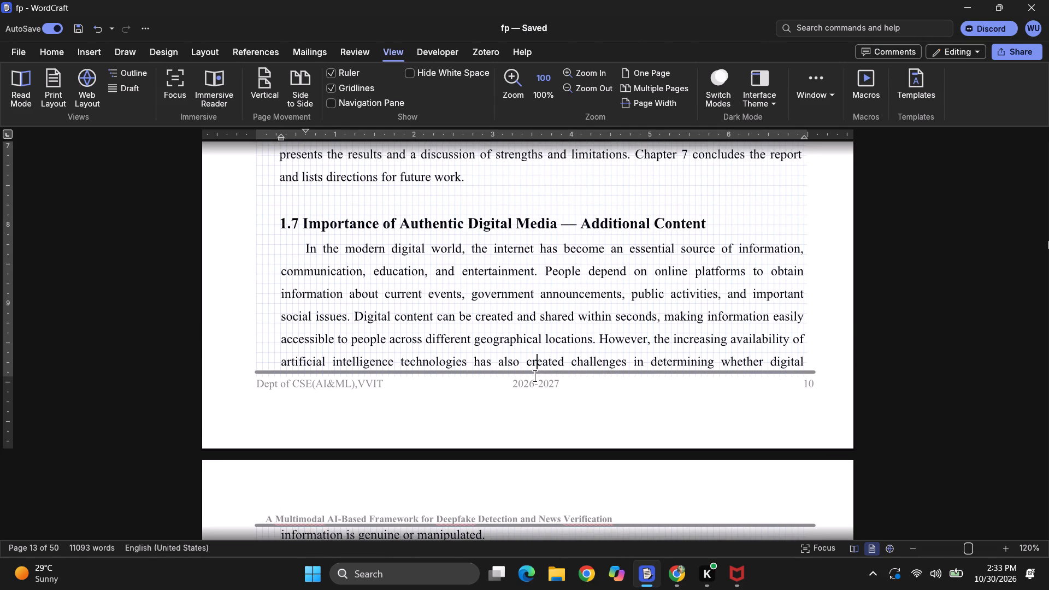
# Delete the last sentence of section 1.7's first paragraph, from "However, the increasing availability" to "genuine or manipulated.".
pyautogui.scroll(-1, 535, 376)
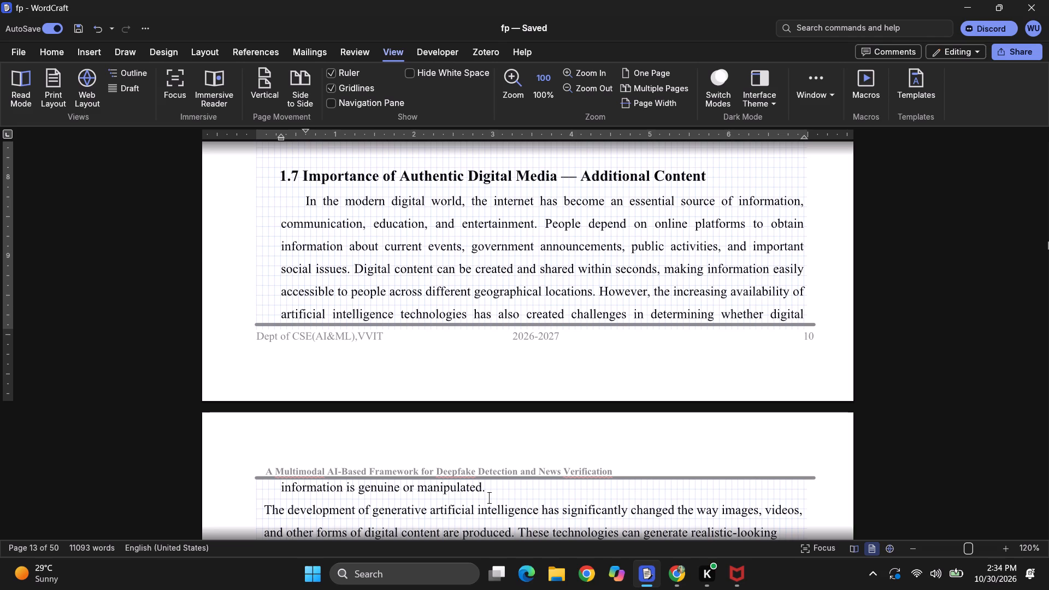
pyautogui.doubleClick(489, 498)
pyautogui.doubleClick(480, 489)
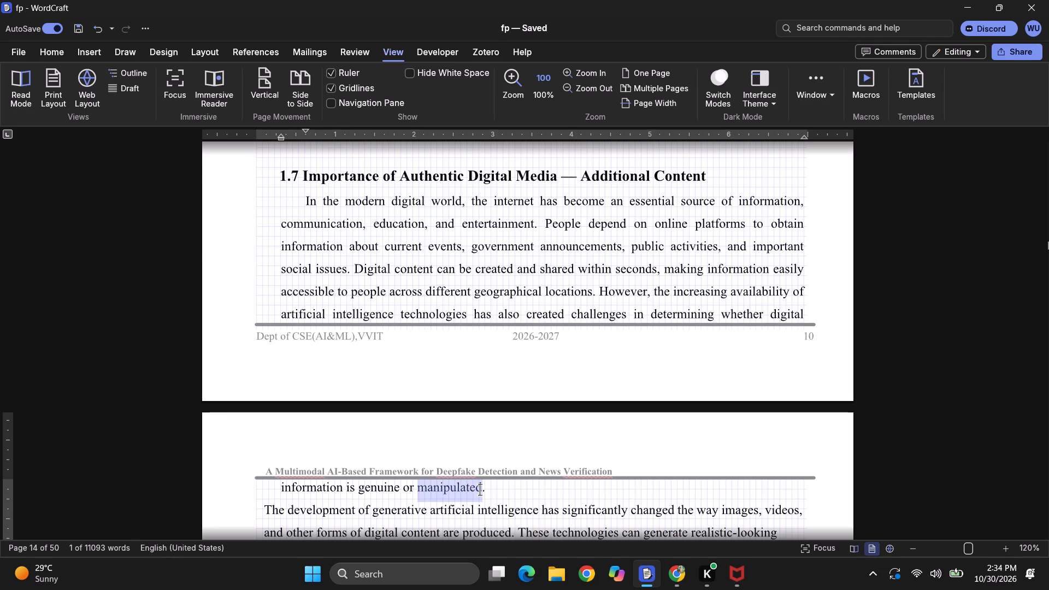
pyautogui.moveTo(480, 489); pyautogui.dragTo(486, 489)
pyautogui.moveTo(486, 489); pyautogui.dragTo(516, 261)
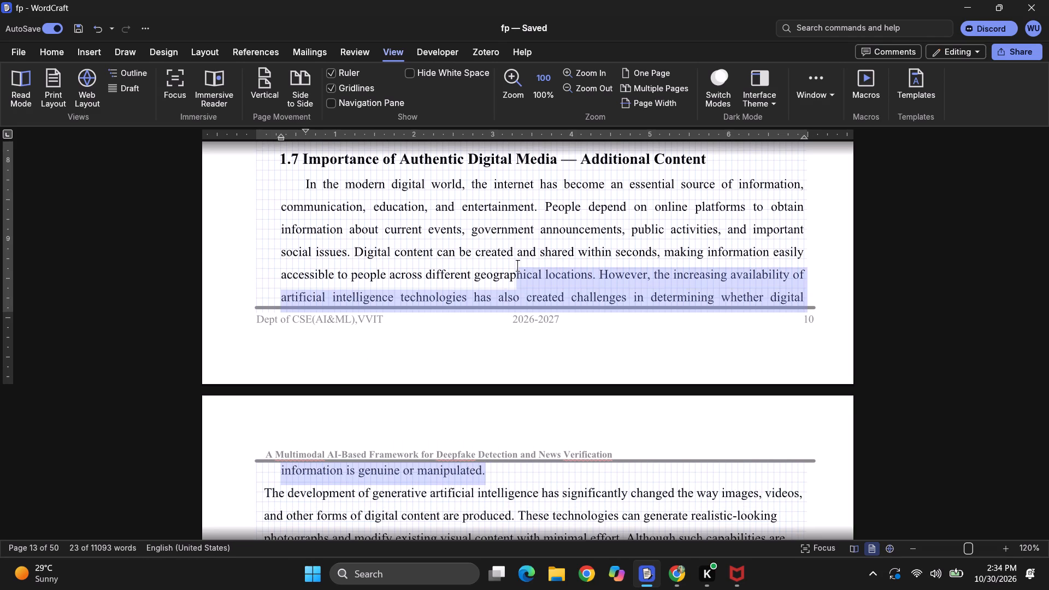
pyautogui.moveTo(516, 261); pyautogui.dragTo(599, 274)
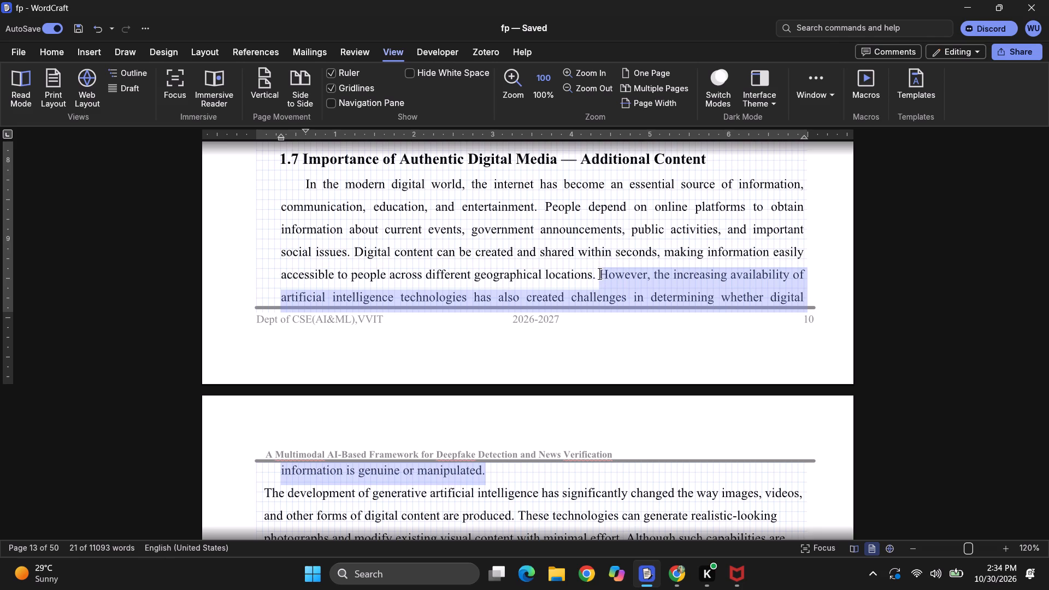
pyautogui.moveTo(599, 274); pyautogui.dragTo(599, 273)
pyautogui.press('BackSpace')
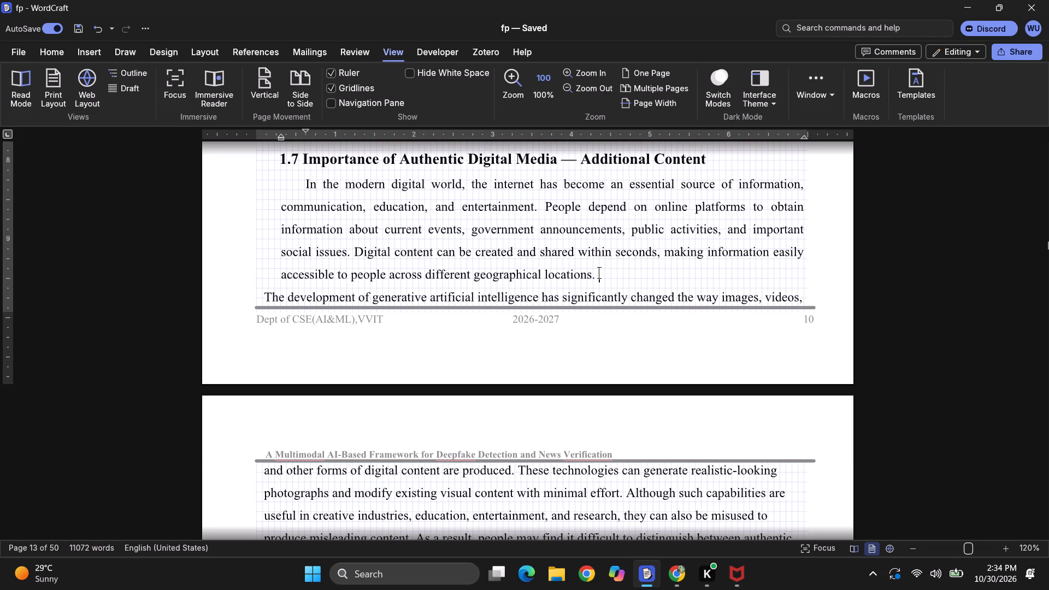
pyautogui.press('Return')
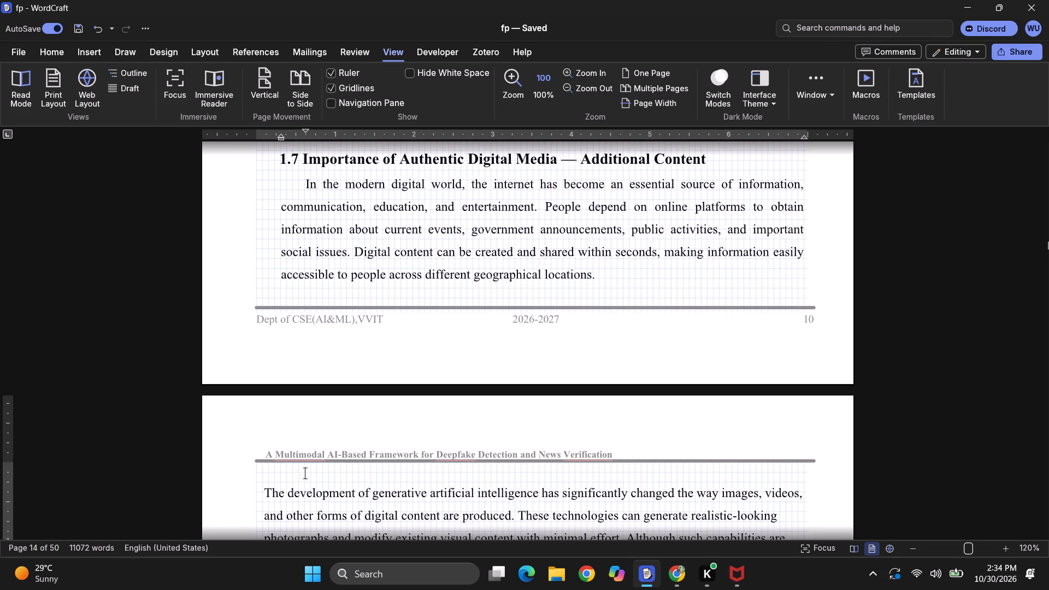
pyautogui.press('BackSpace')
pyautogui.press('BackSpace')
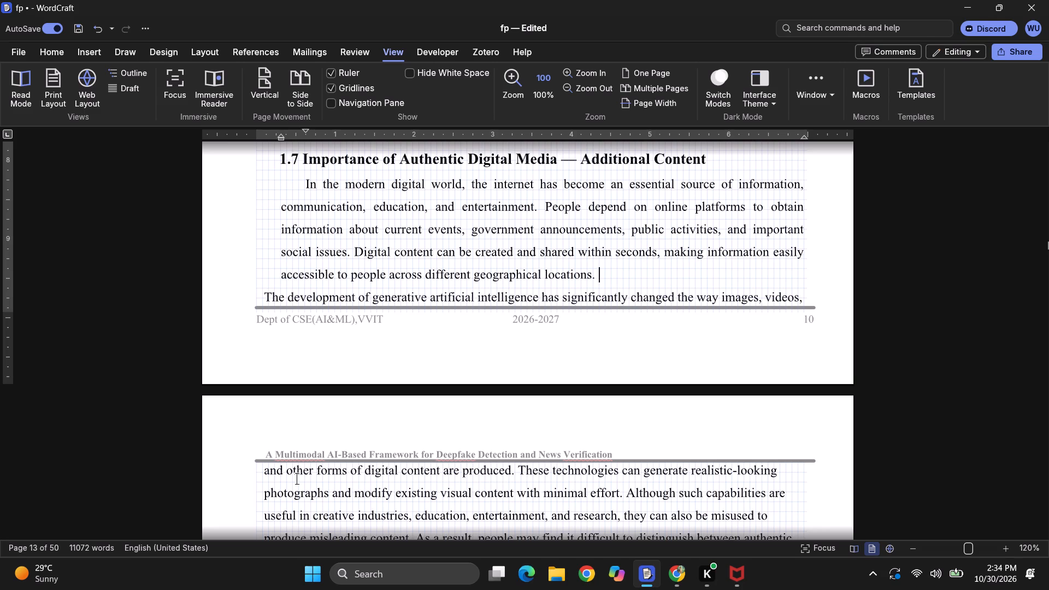
# Add a new paragraph after section 1.7's first one and merge "The development of generative" text into it, so it takes the same indents and justification.
pyautogui.press('Return')
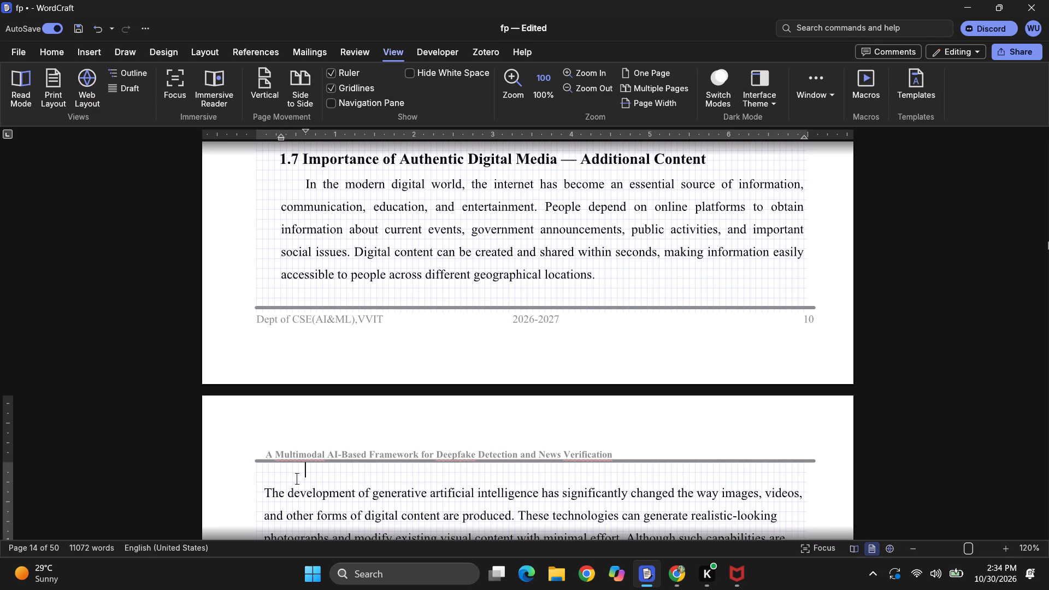
pyautogui.press('Down')
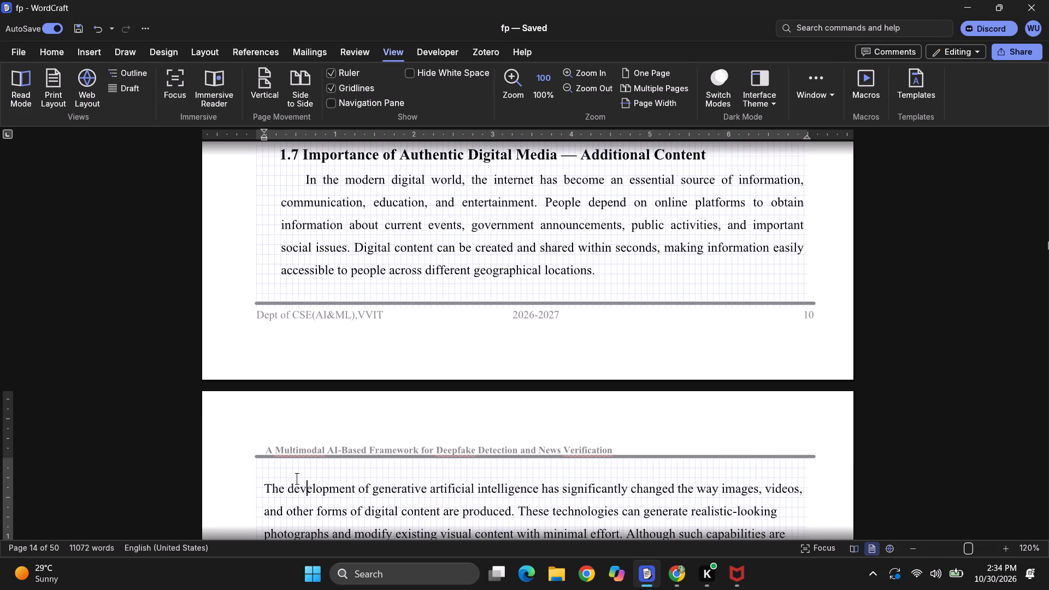
pyautogui.press('Left')
pyautogui.press('Left')
pyautogui.press('Left')
pyautogui.press('Left')
pyautogui.press('Left')
pyautogui.press('Left')
pyautogui.press('Left')
pyautogui.press('BackSpace')
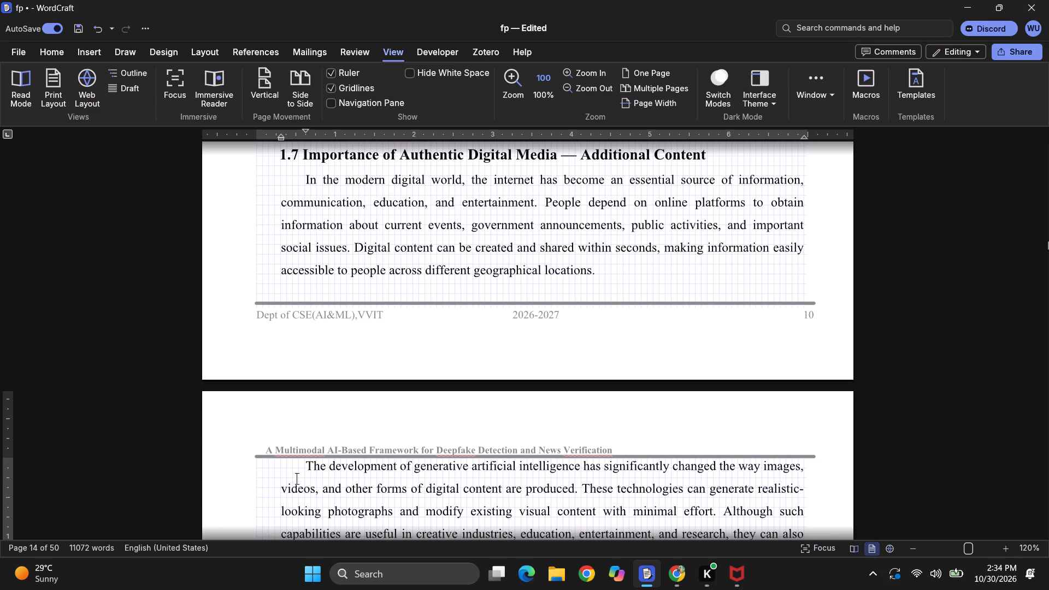
# Justify the section 1.7 paragraph that begins "The authenticity of digital information".
pyautogui.scroll(-1, 297, 479)
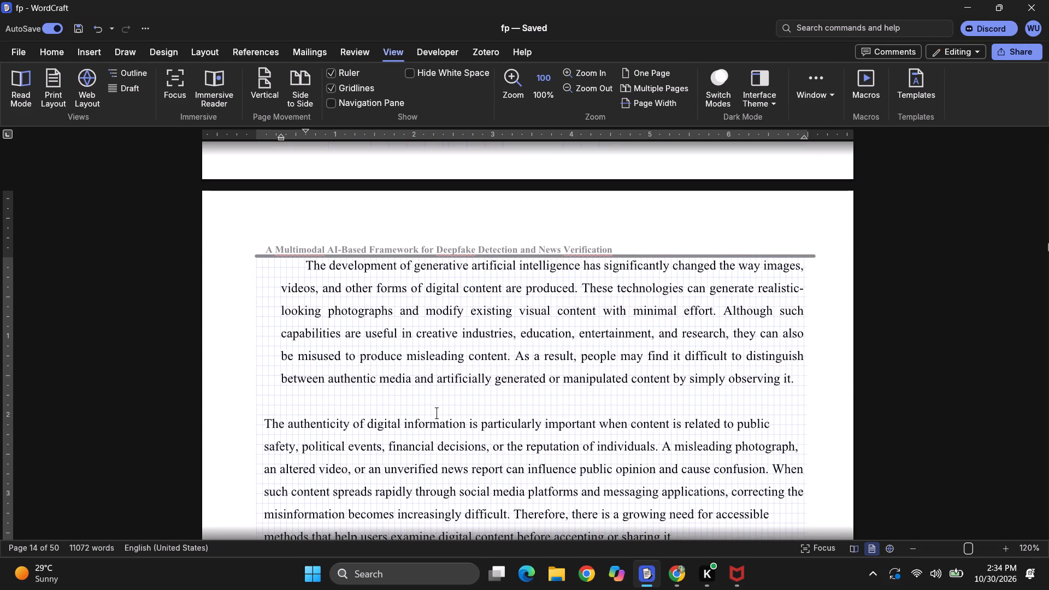
pyautogui.moveTo(802, 386); pyautogui.dragTo(292, 225)
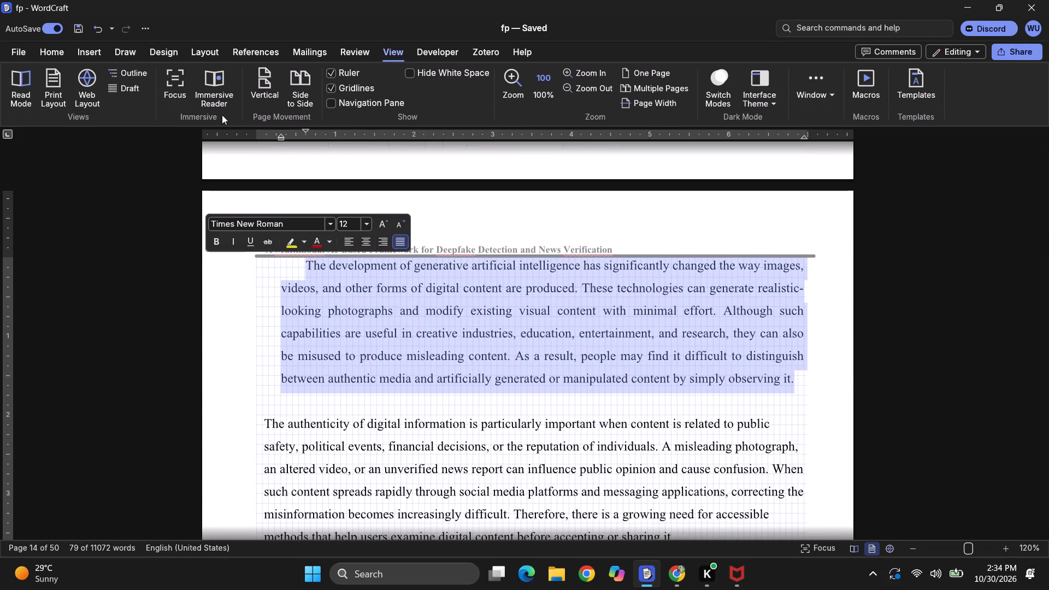
pyautogui.click(36, 42)
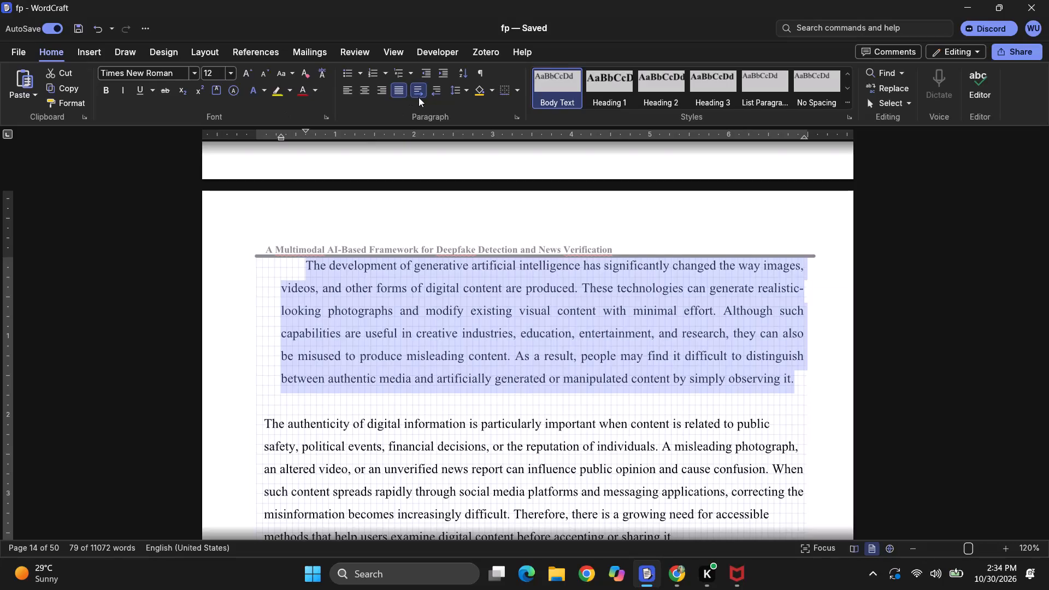
pyautogui.scroll(-1, 527, 392)
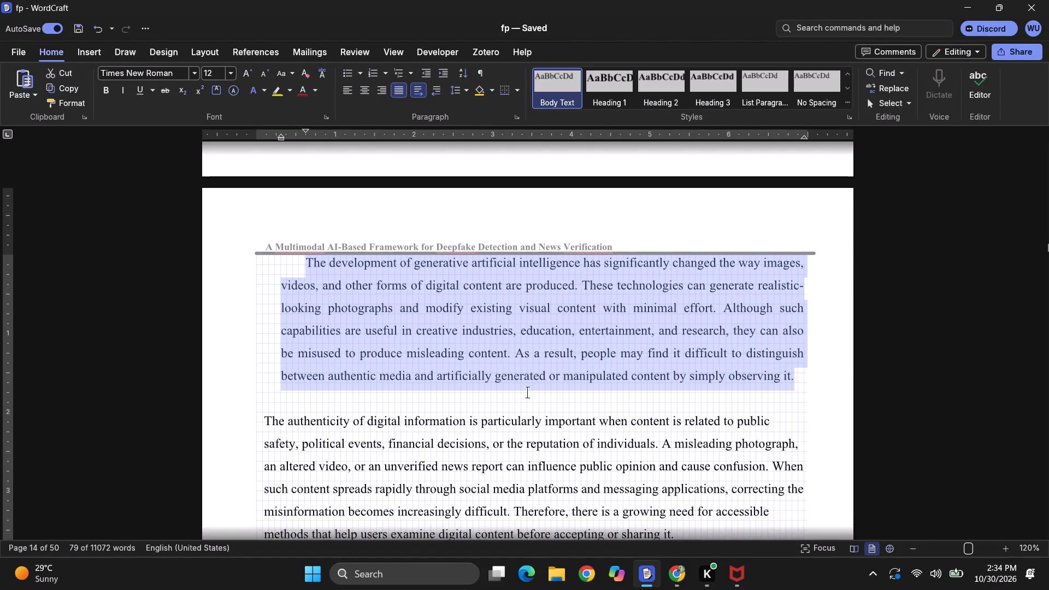
pyautogui.scroll(-1, 527, 392)
pyautogui.moveTo(692, 403); pyautogui.dragTo(292, 261)
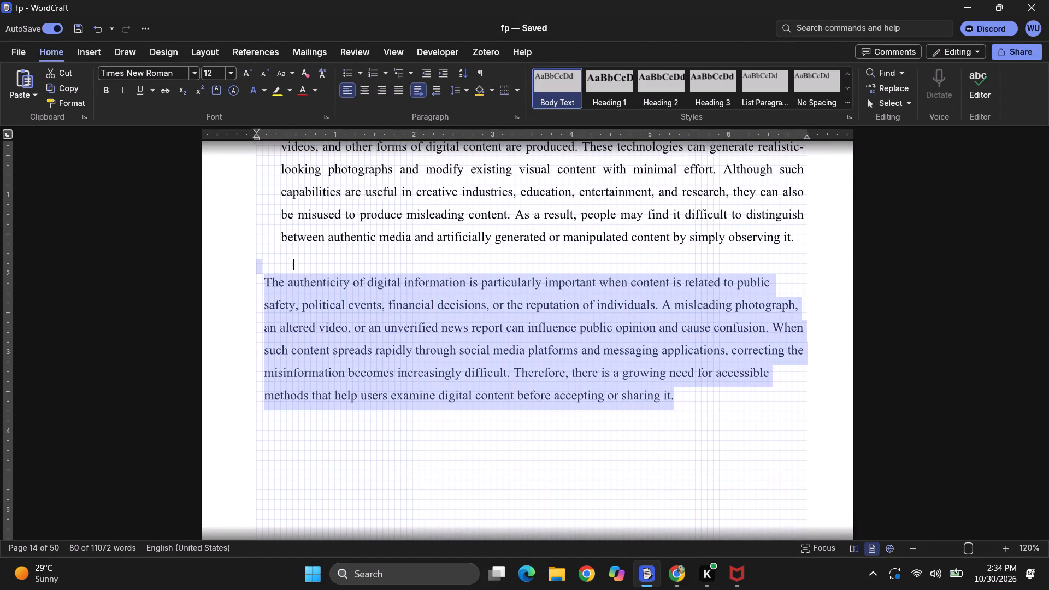
pyautogui.moveTo(292, 261); pyautogui.dragTo(273, 279)
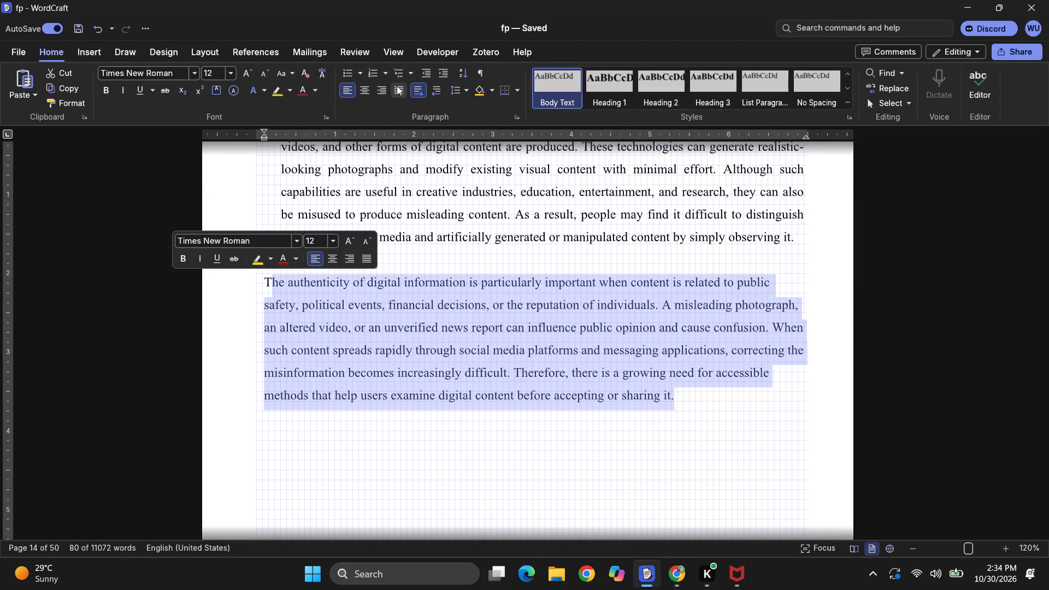
pyautogui.click(400, 87)
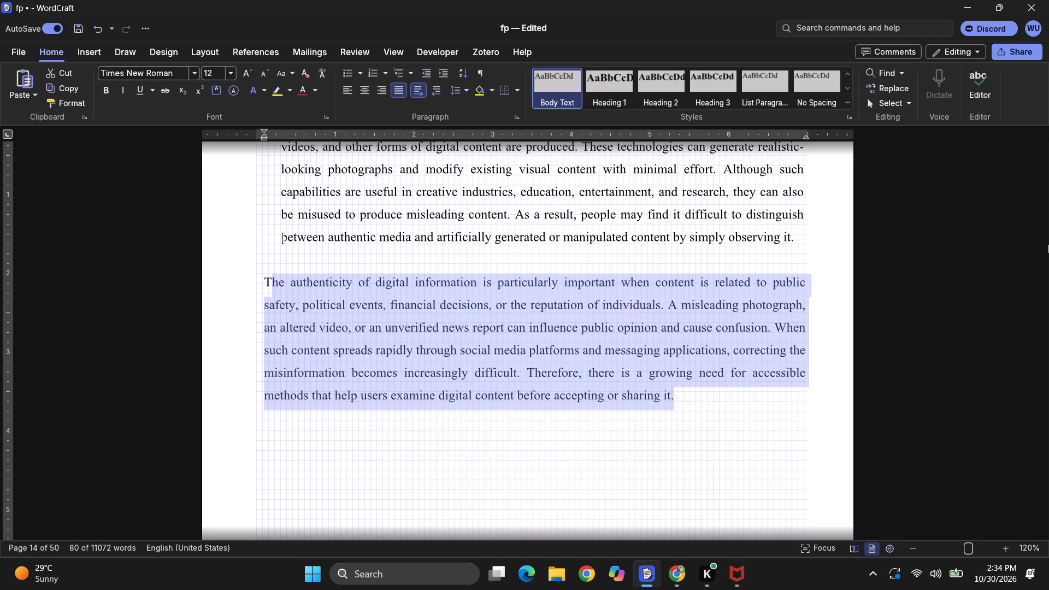
# Move the left indent of section 1.7's "The development of generative" paragraph out to nearly the page's left margin, keeping its first-line indent.
pyautogui.click(282, 238)
pyautogui.scroll(1, 281, 303)
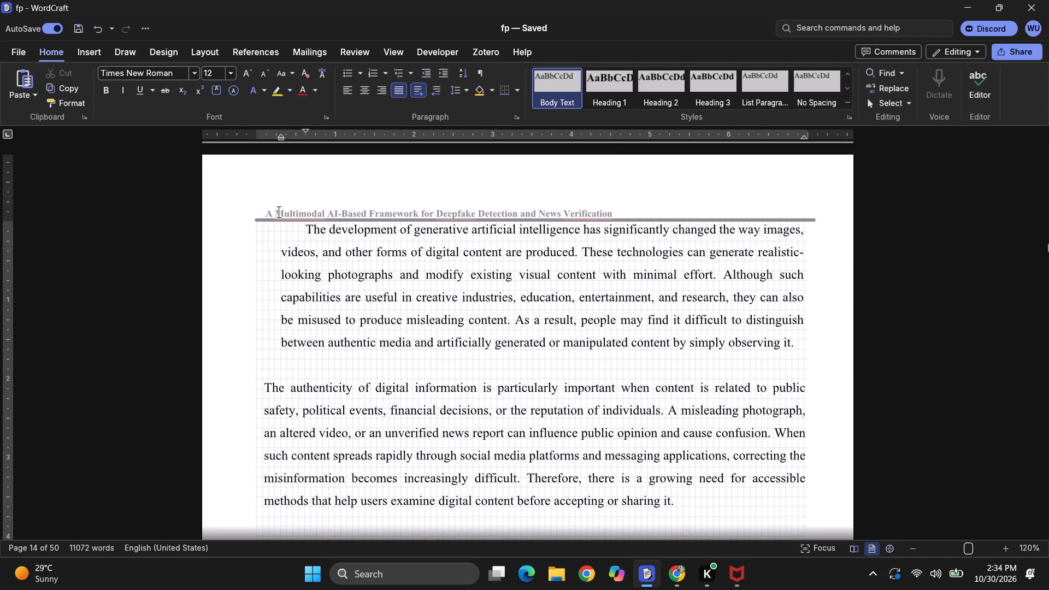
pyautogui.moveTo(280, 137); pyautogui.dragTo(274, 136)
pyautogui.moveTo(274, 136); pyautogui.dragTo(261, 138)
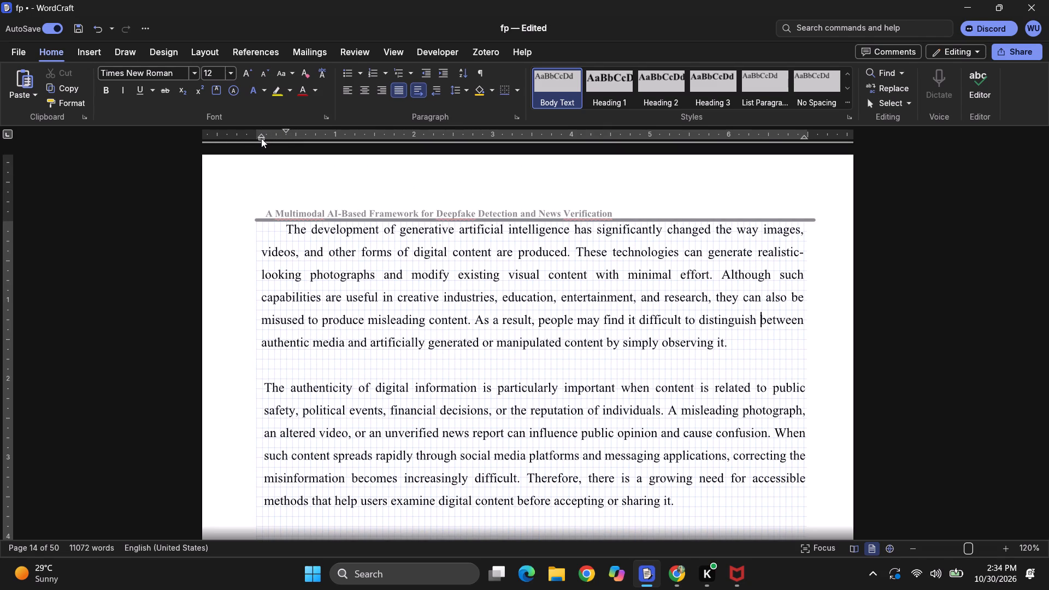
# Review the layout from the end of section 1.7 to the start of Chapter 2, then back at "The authenticity of digital information" paragraph.
pyautogui.scroll(-1, 305, 247)
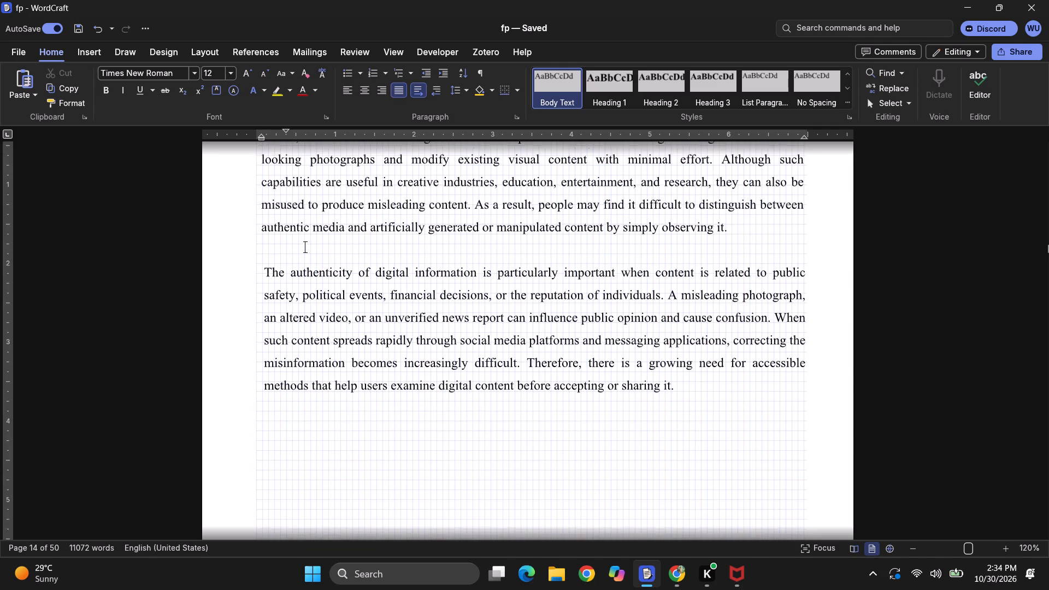
pyautogui.scroll(-3, 305, 247)
pyautogui.scroll(-1, 348, 294)
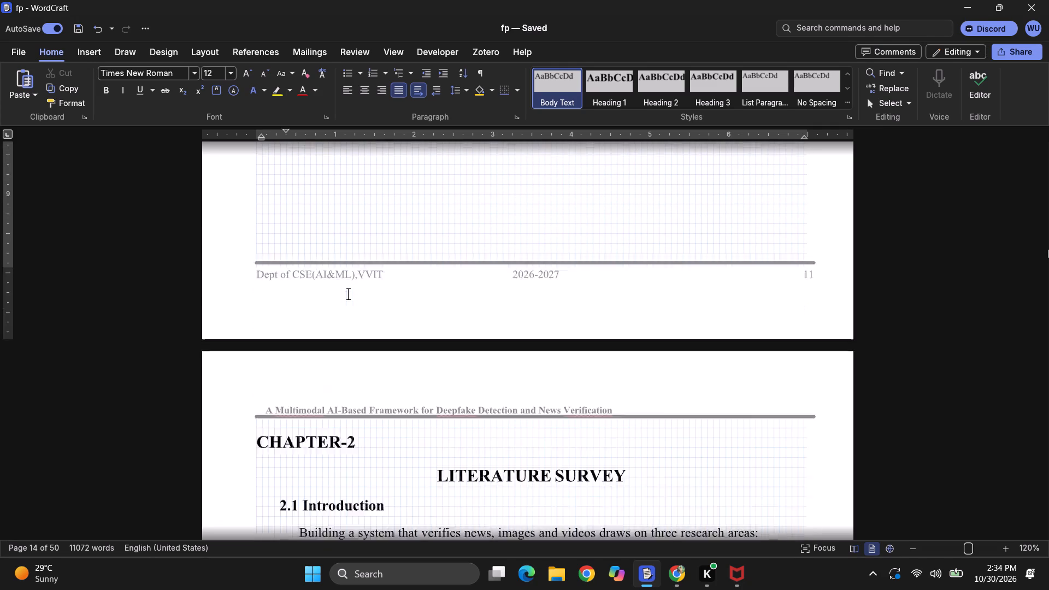
pyautogui.scroll(-3, 348, 294)
pyautogui.scroll(1, 347, 303)
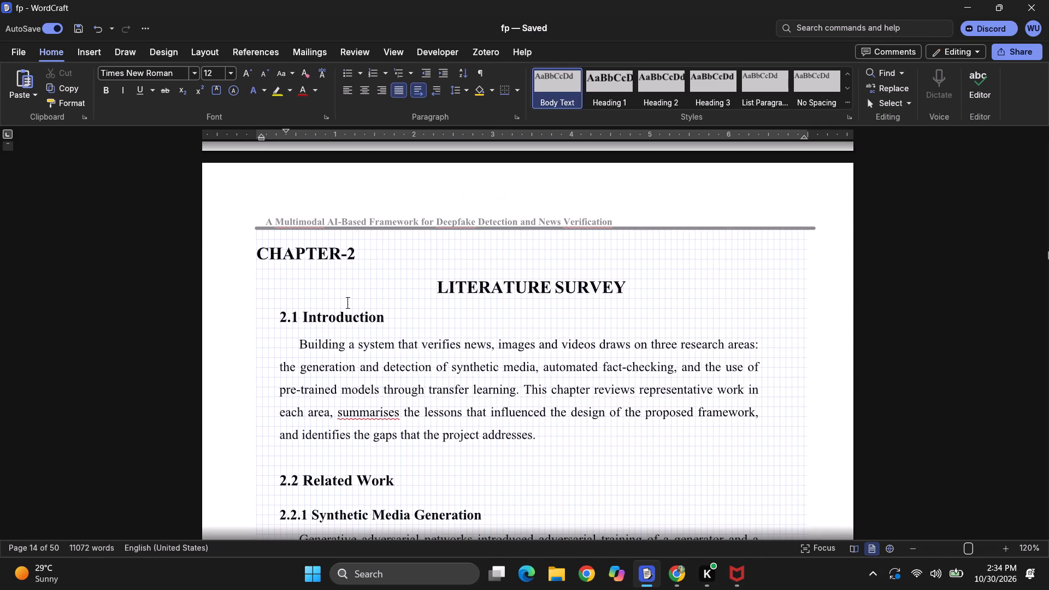
pyautogui.scroll(2, 347, 303)
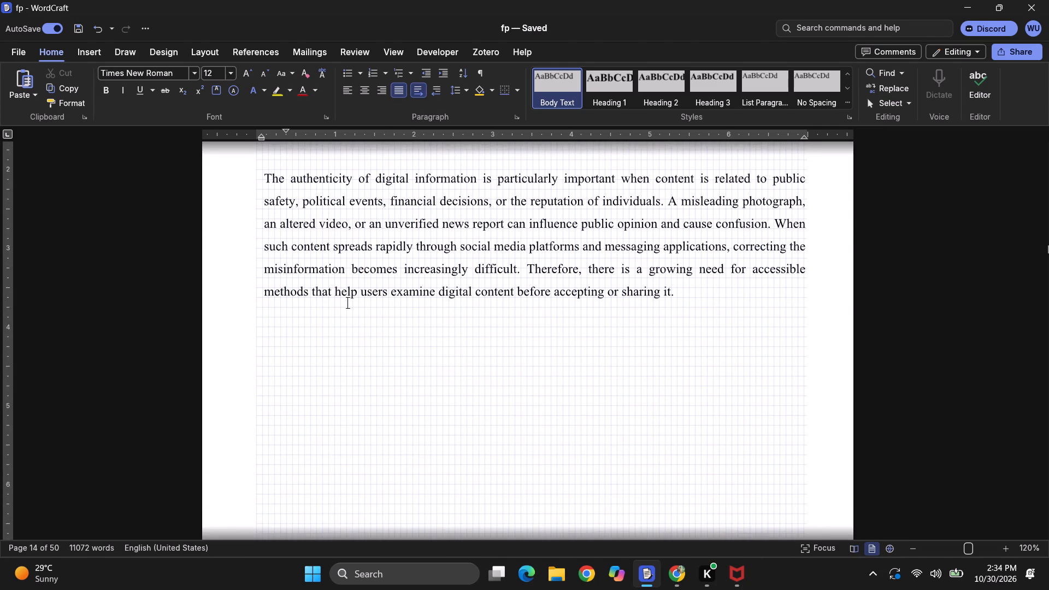
pyautogui.scroll(2, 347, 303)
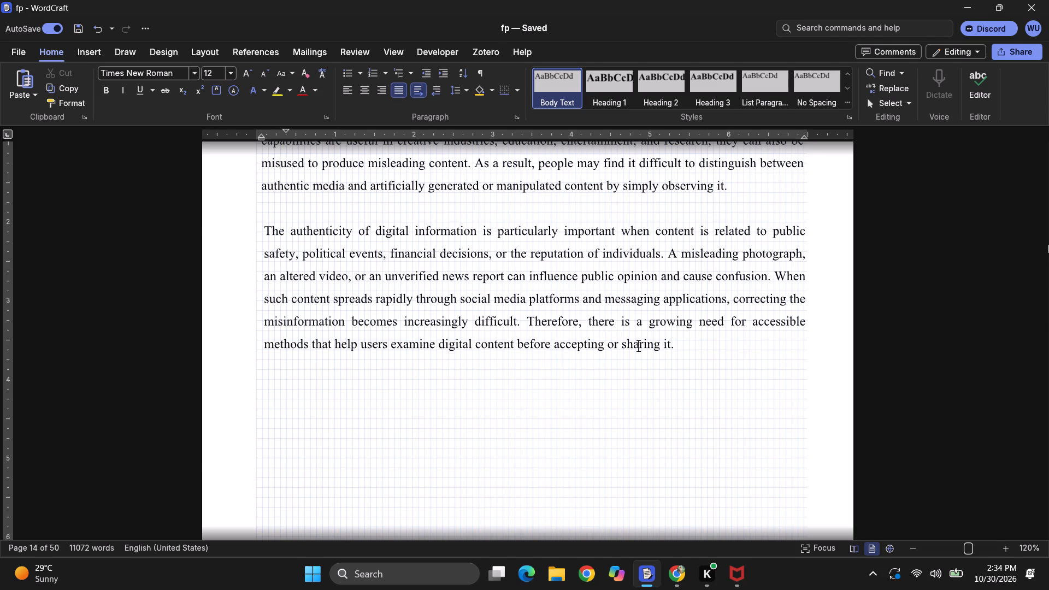
pyautogui.moveTo(684, 353); pyautogui.dragTo(257, 231)
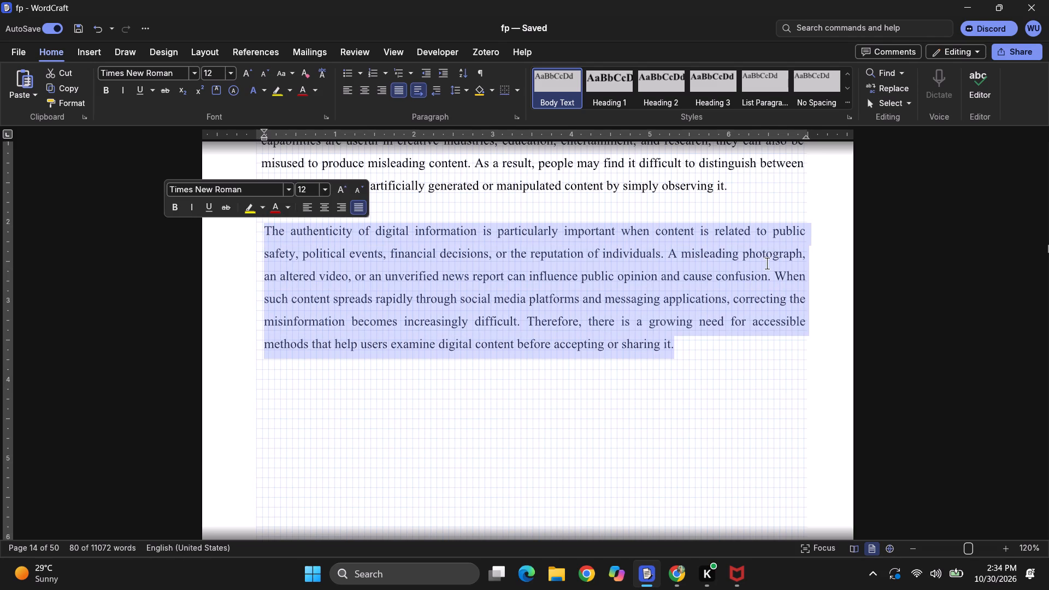
pyautogui.click(742, 352)
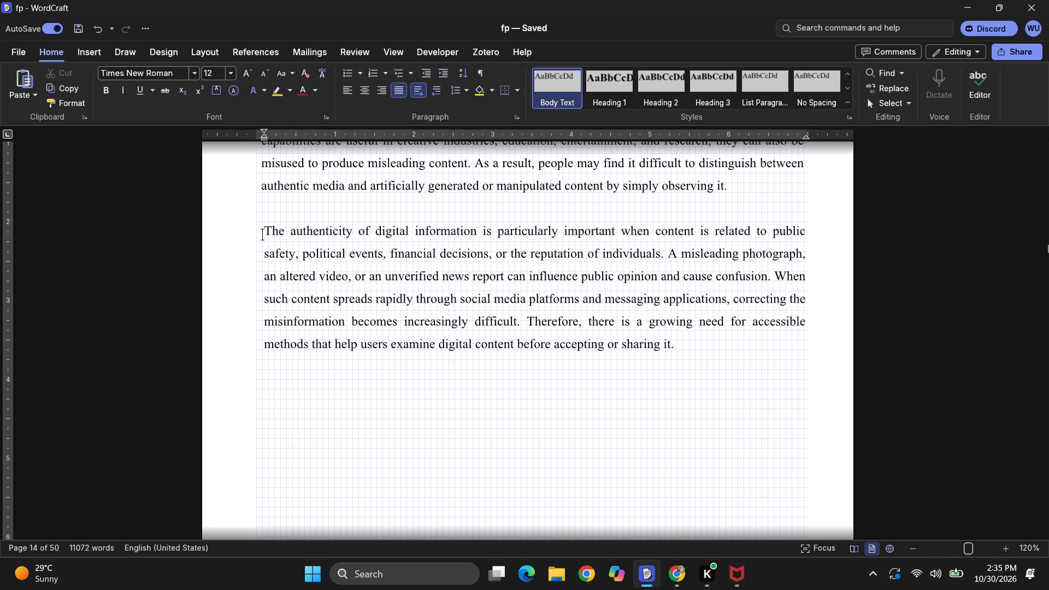
# Replace the empty paragraph between section 1.7's "The development of generative" and "The authenticity" paragraphs with a new one continuing the upper paragraph's formatting.
pyautogui.click(280, 216)
pyautogui.press('BackSpace')
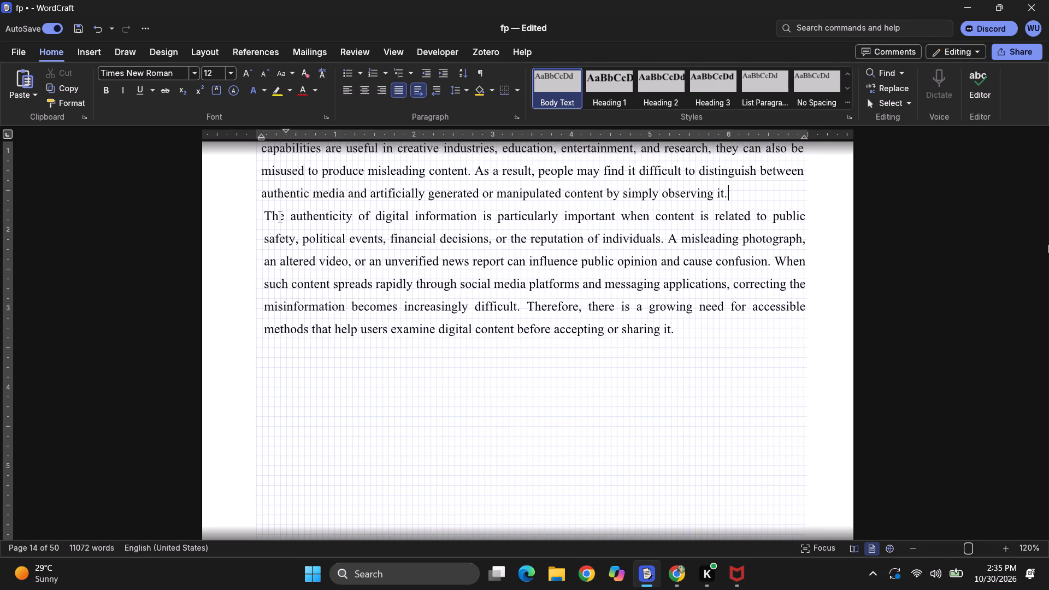
pyautogui.press('Return')
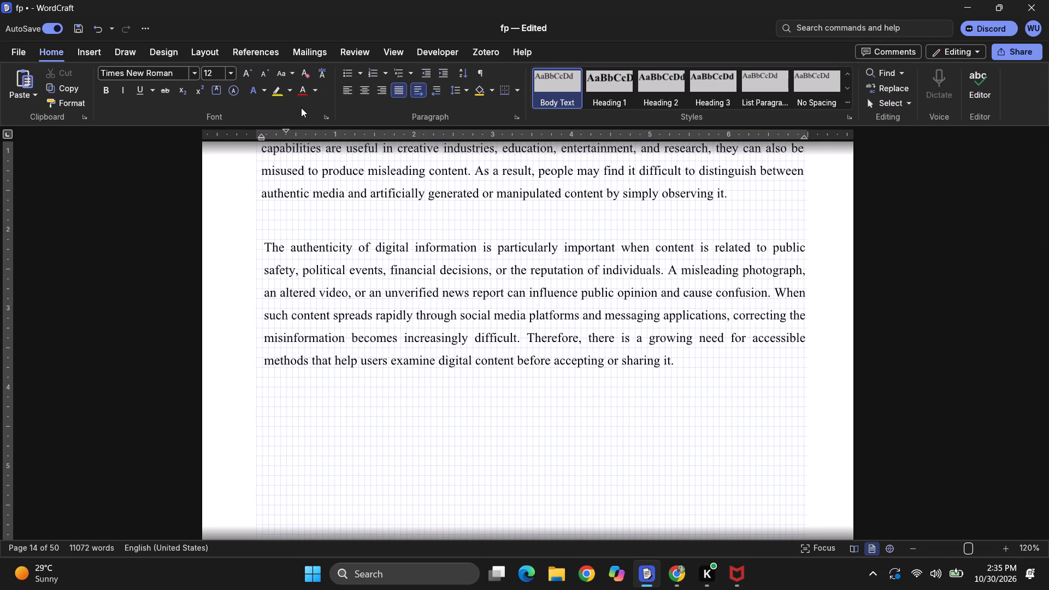
# Indent the first line of section 1.7's "The authenticity of digital information" paragraph.
pyautogui.press('Down')
pyautogui.press('Left')
pyautogui.press('Left')
pyautogui.press('Left')
pyautogui.press('Left')
pyautogui.press('Down')
pyautogui.press('Left')
pyautogui.press('Left')
pyautogui.press('Left')
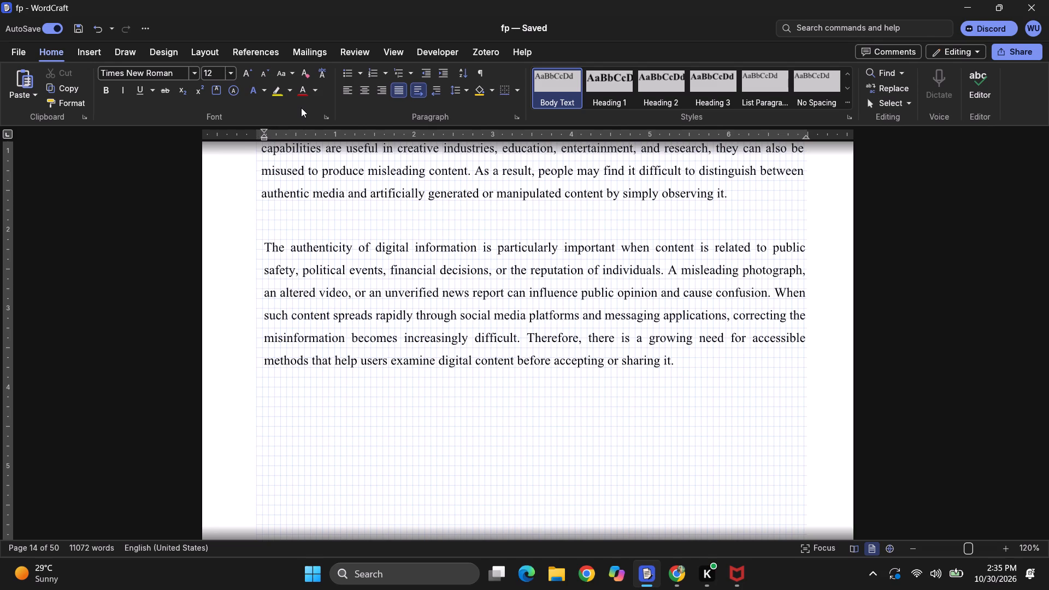
pyautogui.press('Tab')
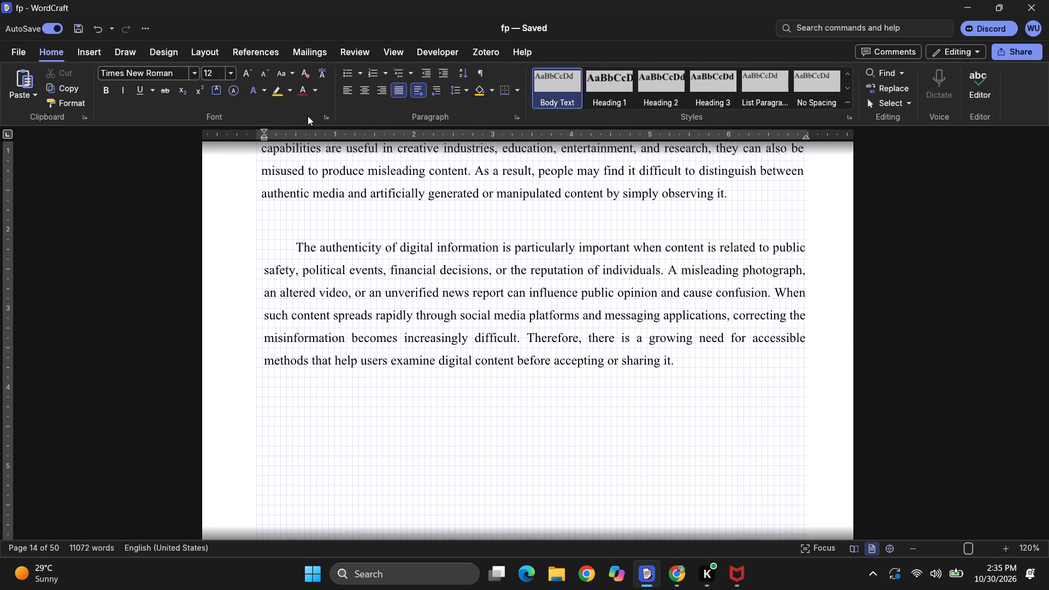
# Review the layout from section 1.7 through the Chapter 2 opening, the 2.2 Related Work heading and section 2.2.2's page break.
pyautogui.scroll(2, 431, 214)
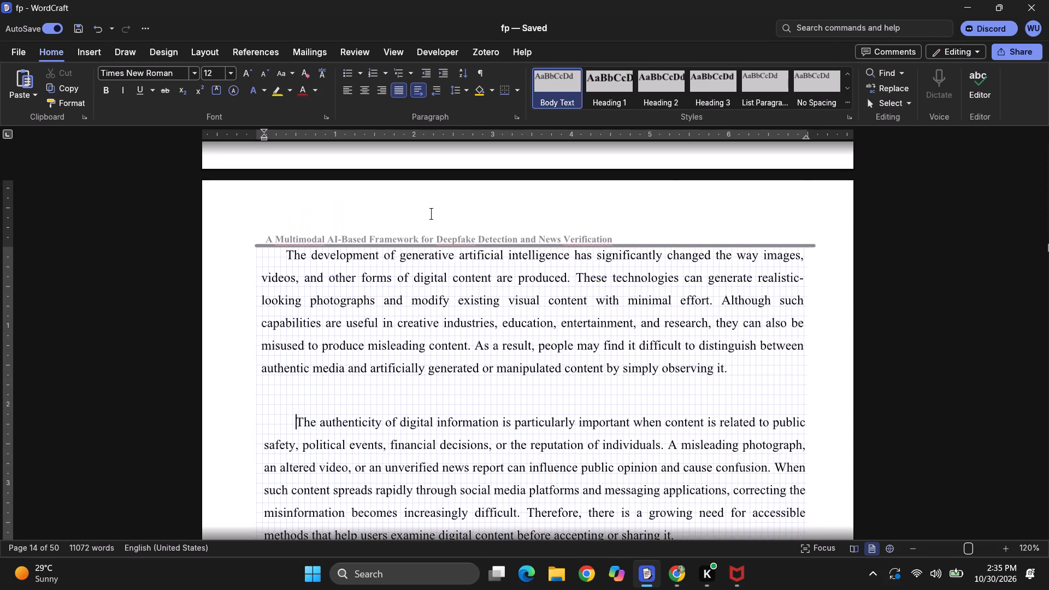
pyautogui.scroll(-3, 431, 214)
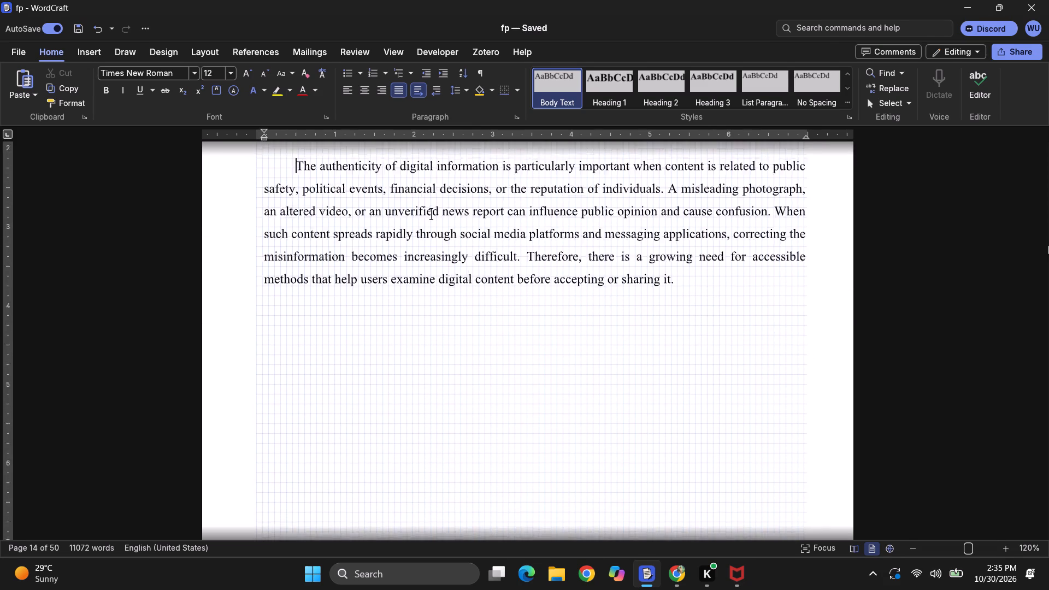
pyautogui.scroll(-3, 431, 214)
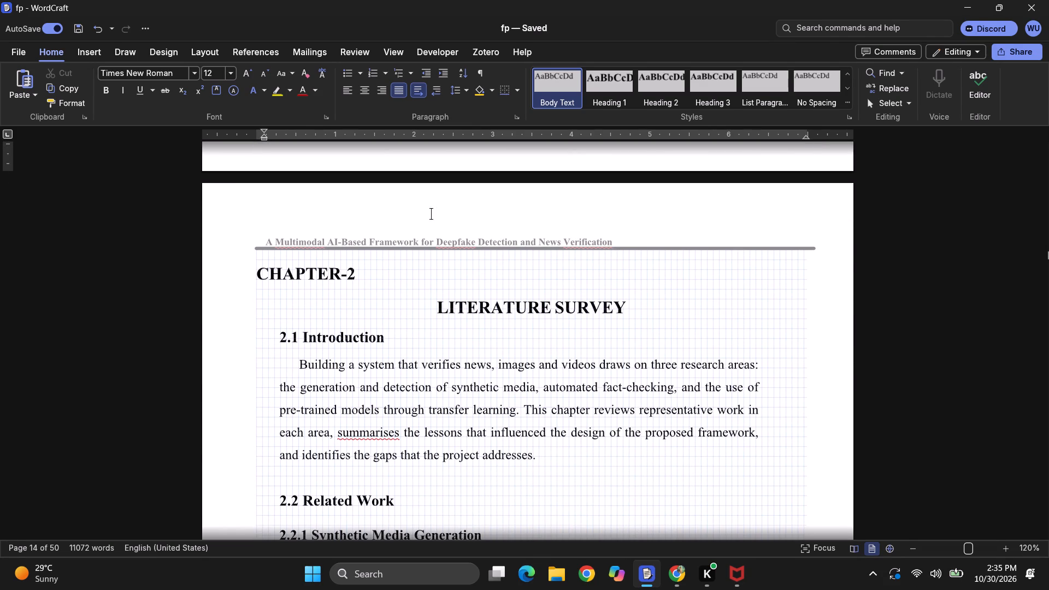
pyautogui.scroll(-2, 431, 214)
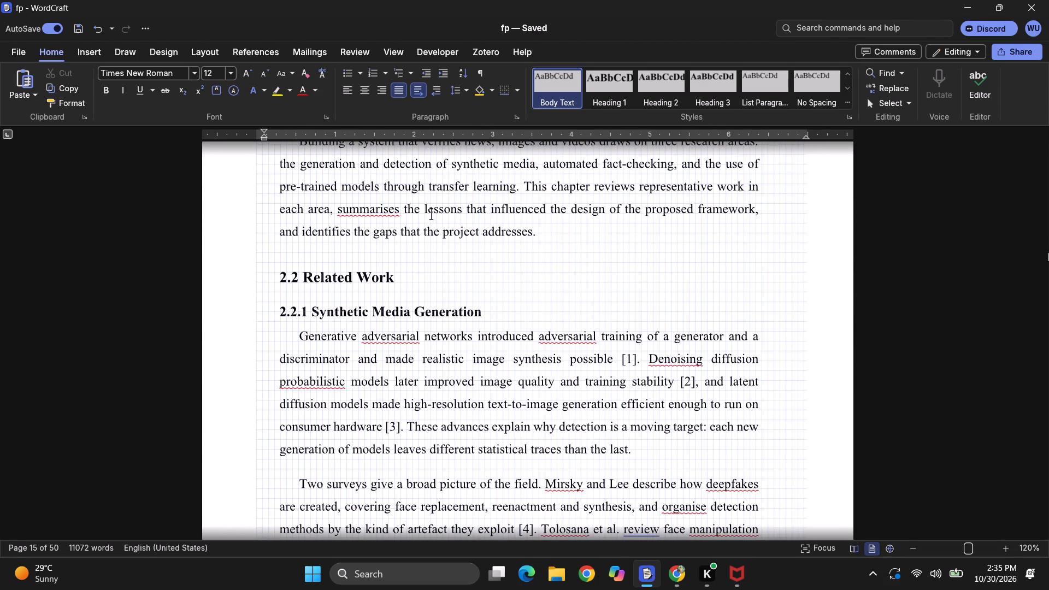
pyautogui.moveTo(406, 278); pyautogui.dragTo(307, 267)
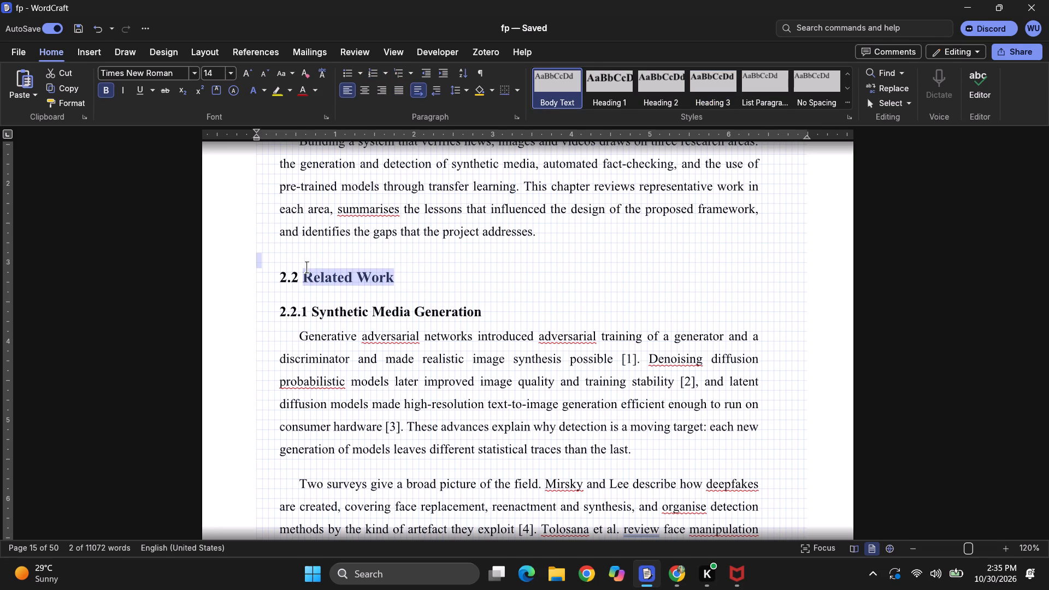
pyautogui.moveTo(307, 267); pyautogui.dragTo(308, 266)
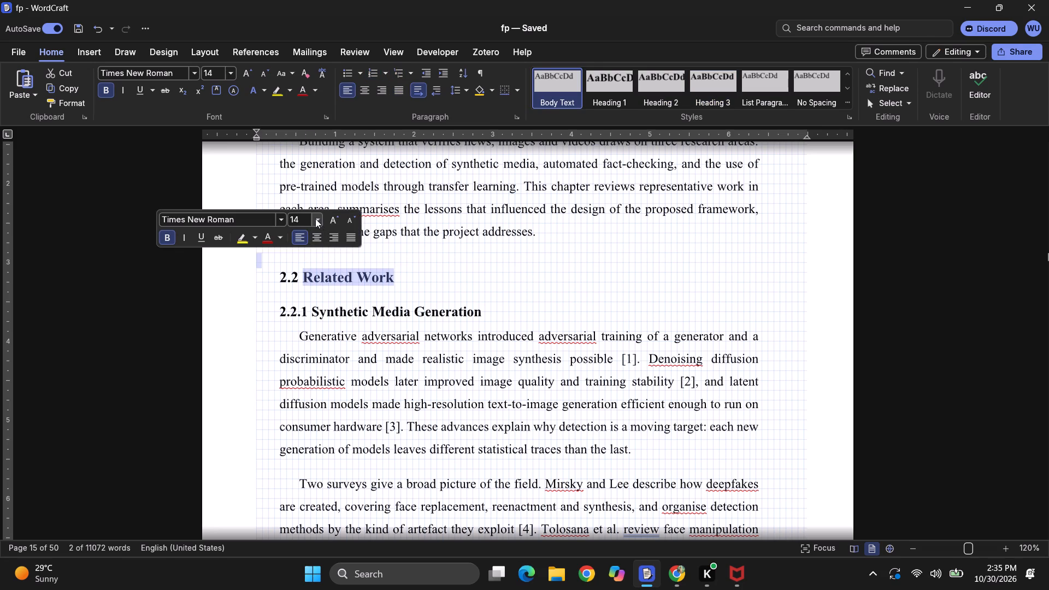
pyautogui.click(461, 266)
pyautogui.scroll(-1, 461, 266)
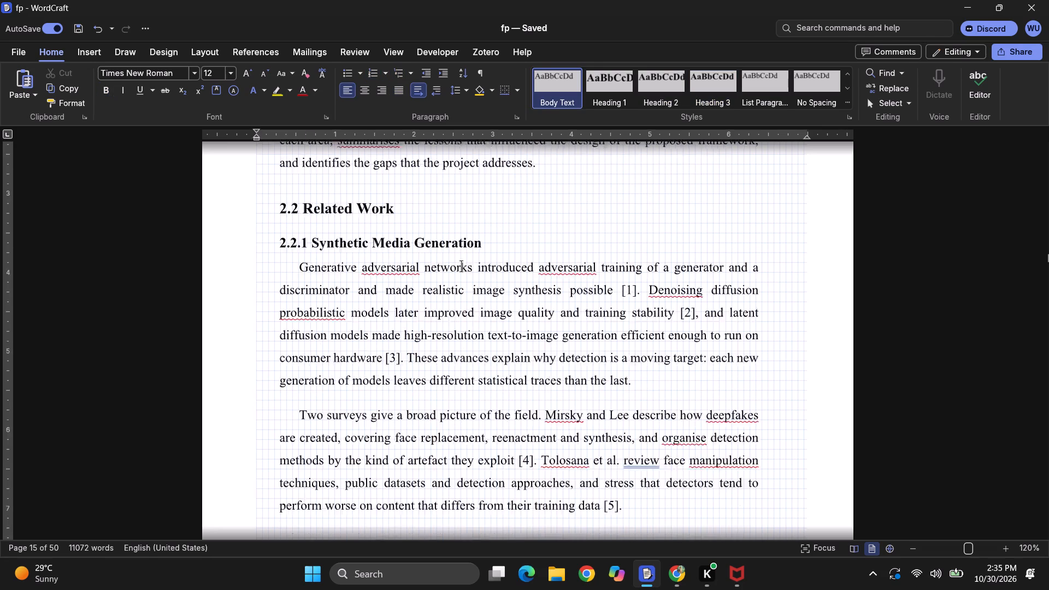
pyautogui.scroll(-2, 461, 266)
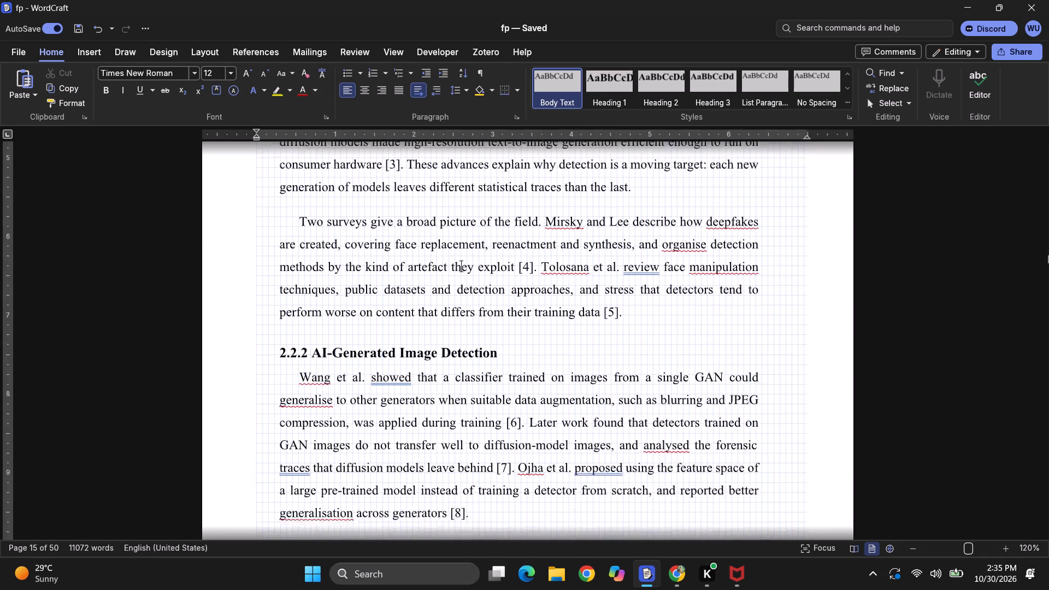
pyautogui.scroll(-3, 461, 266)
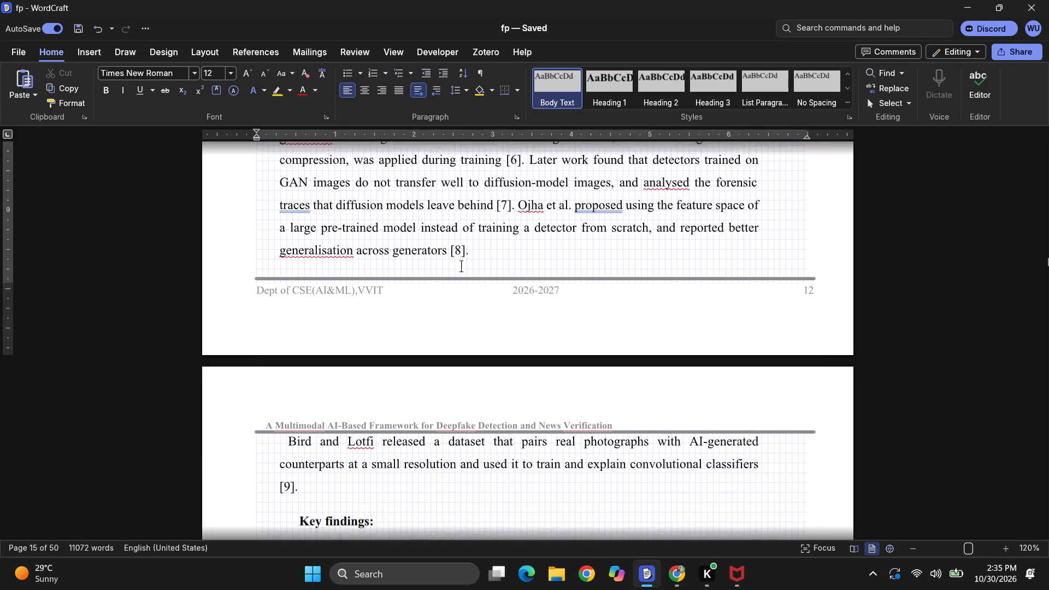
pyautogui.scroll(-1, 461, 266)
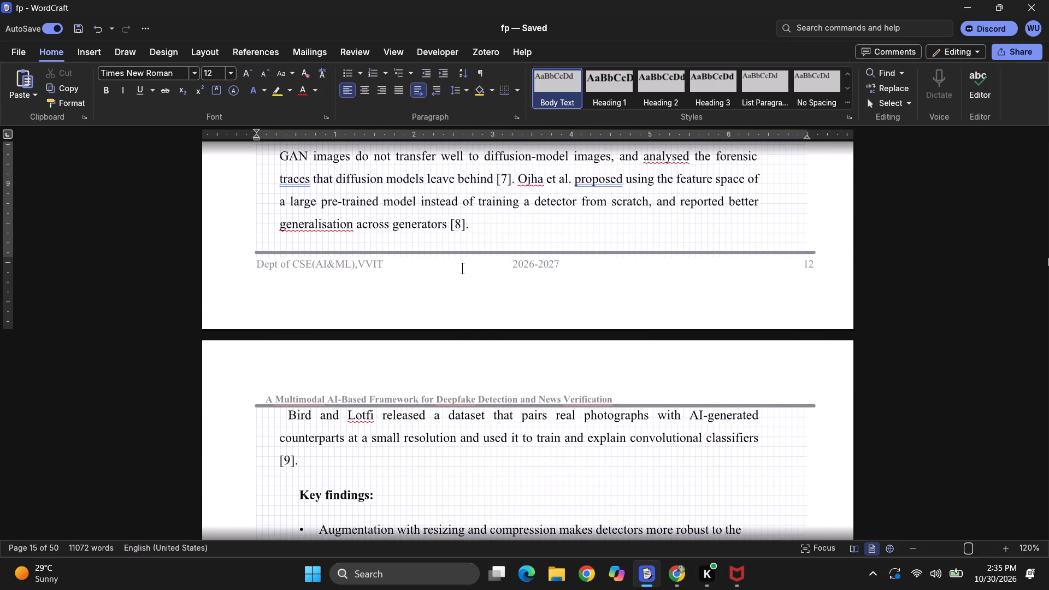
# Review the layout from section 2.2.2's opening paragraph to the 2.2.5 heading, including the page breaks, and back to section 2.2.2.
pyautogui.scroll(1, 490, 356)
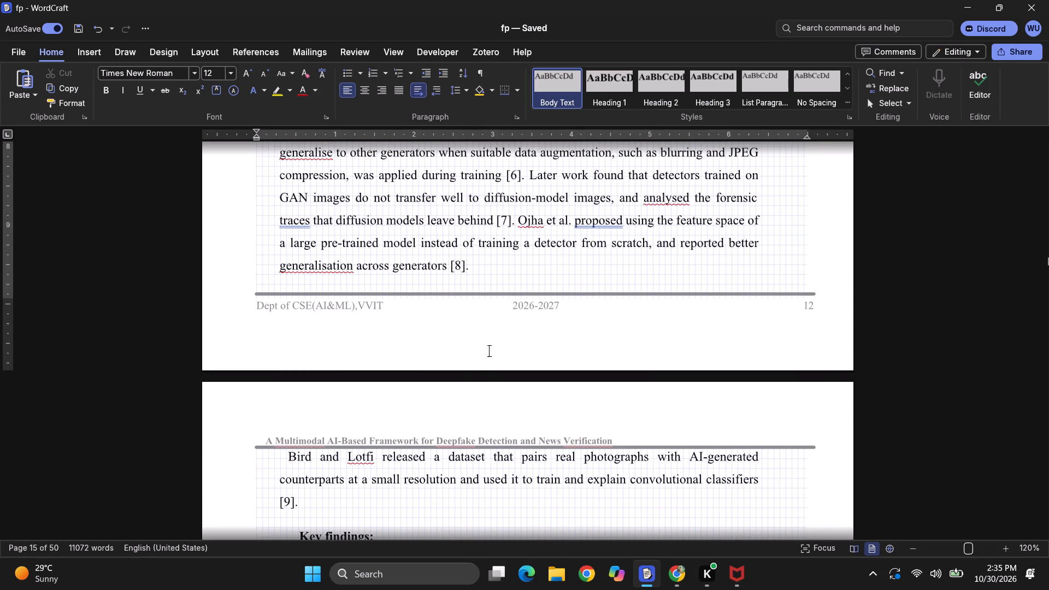
pyautogui.scroll(1, 482, 270)
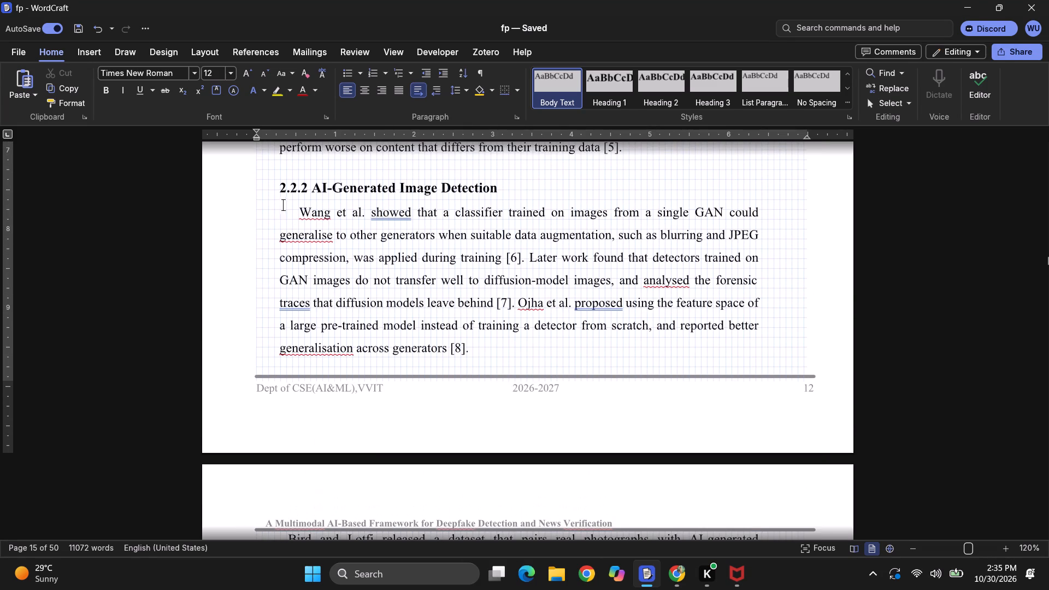
pyautogui.moveTo(290, 212); pyautogui.dragTo(687, 361)
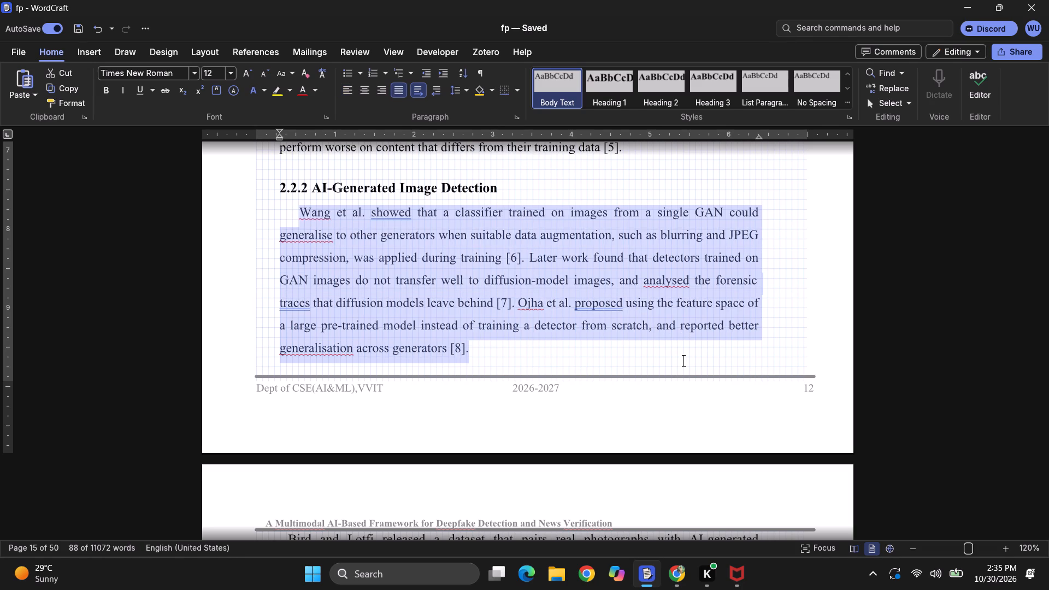
pyautogui.moveTo(687, 361); pyautogui.dragTo(744, 343)
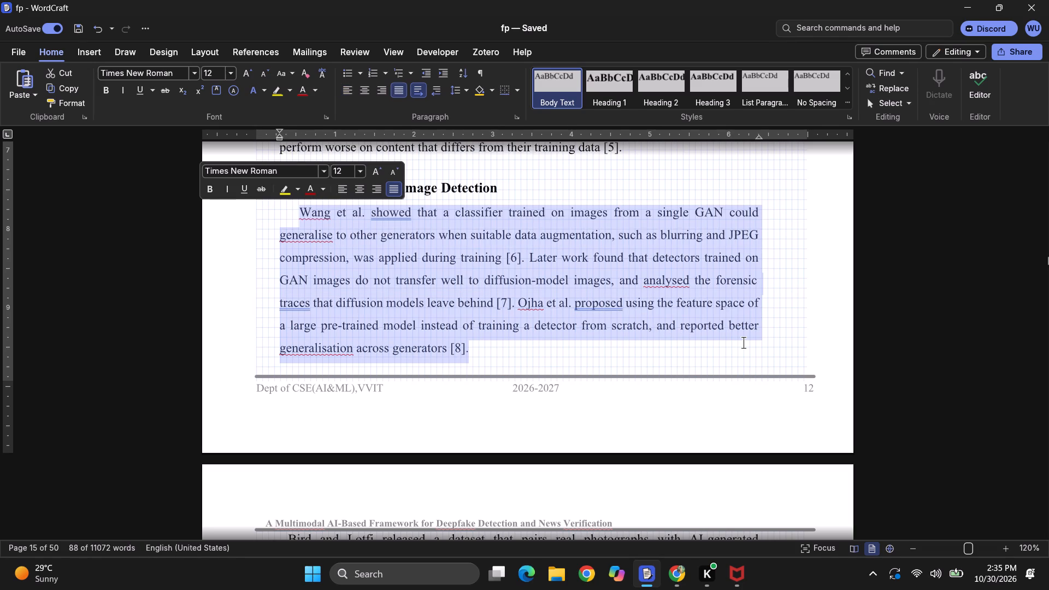
pyautogui.click(828, 333)
pyautogui.scroll(-1, 828, 333)
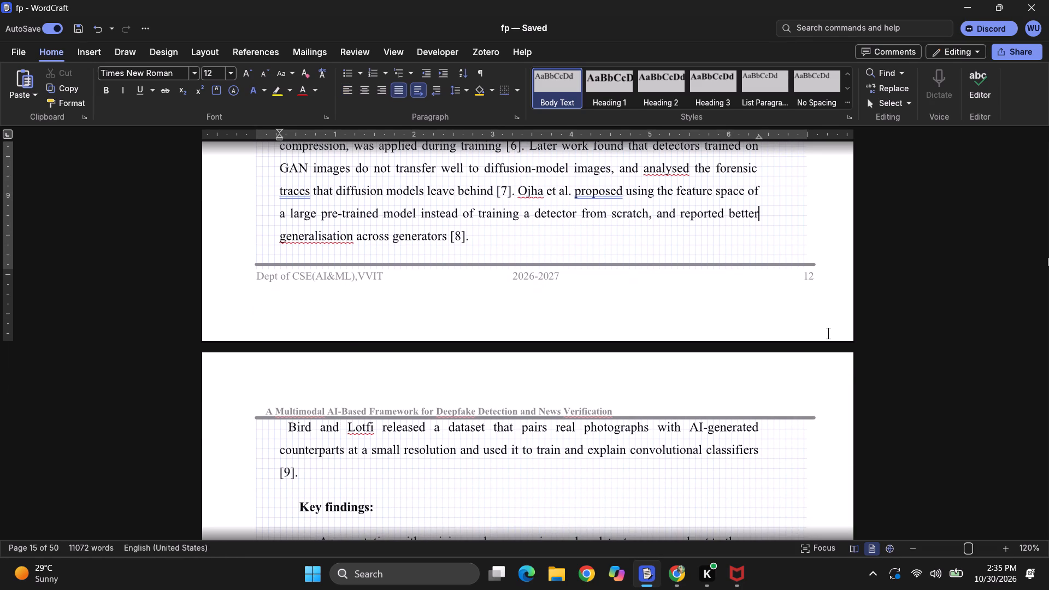
pyautogui.scroll(-2, 828, 333)
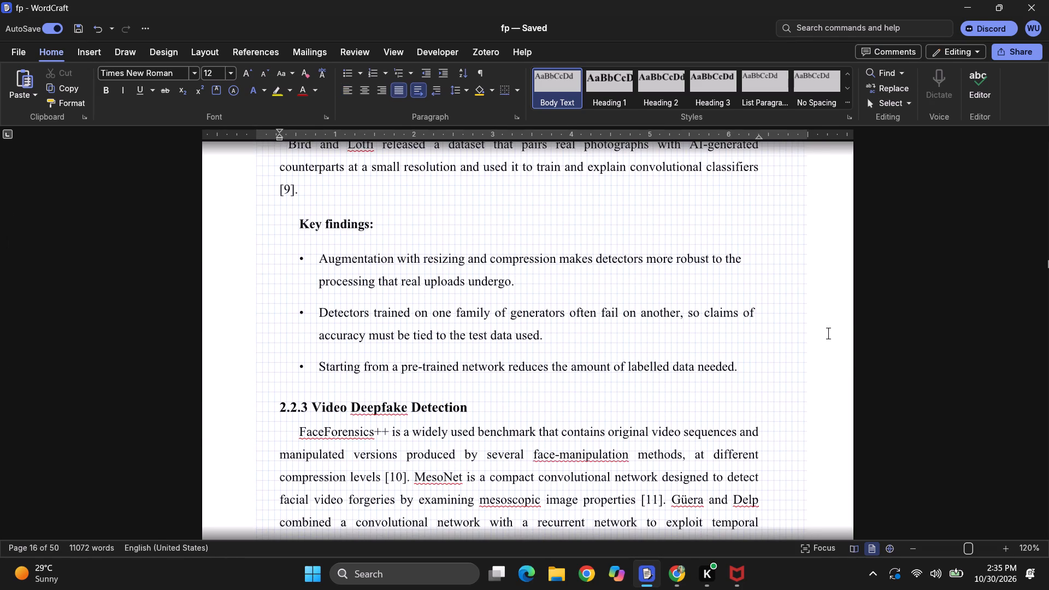
pyautogui.scroll(-2, 828, 333)
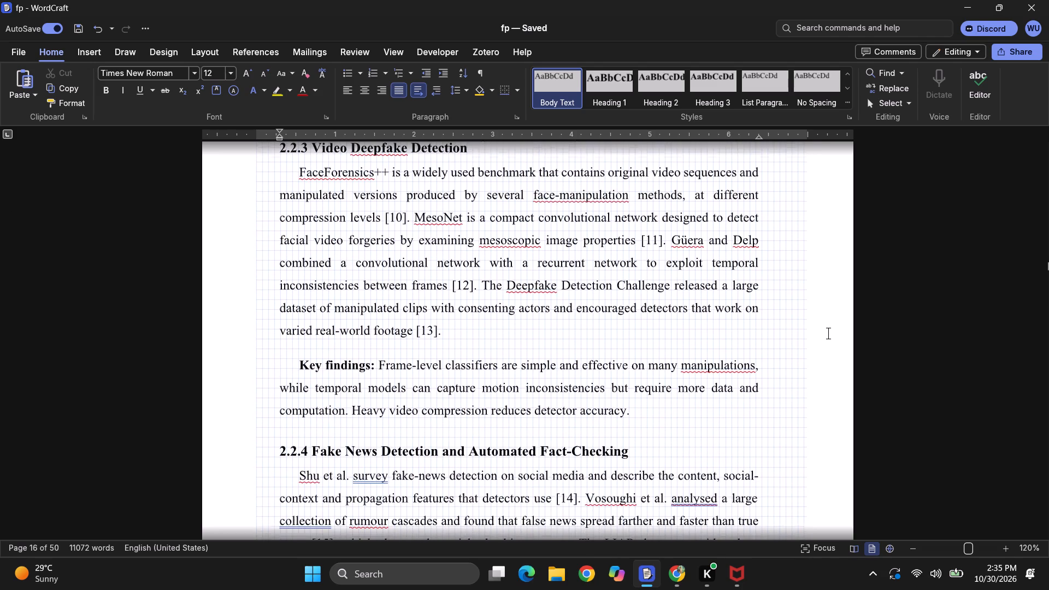
pyautogui.scroll(-3, 828, 333)
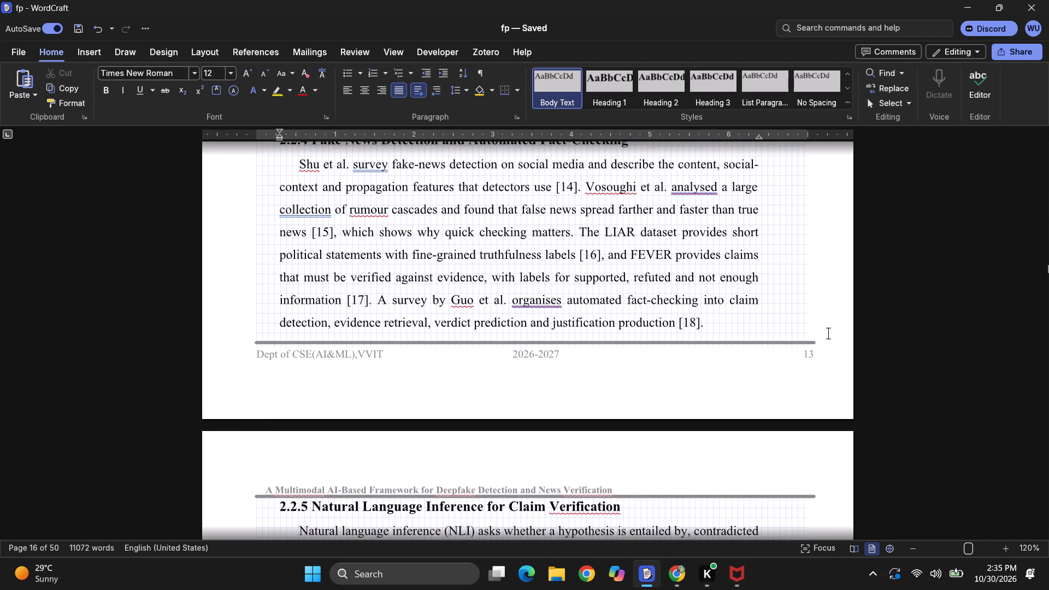
pyautogui.scroll(2, 828, 333)
pyautogui.scroll(-4, 828, 333)
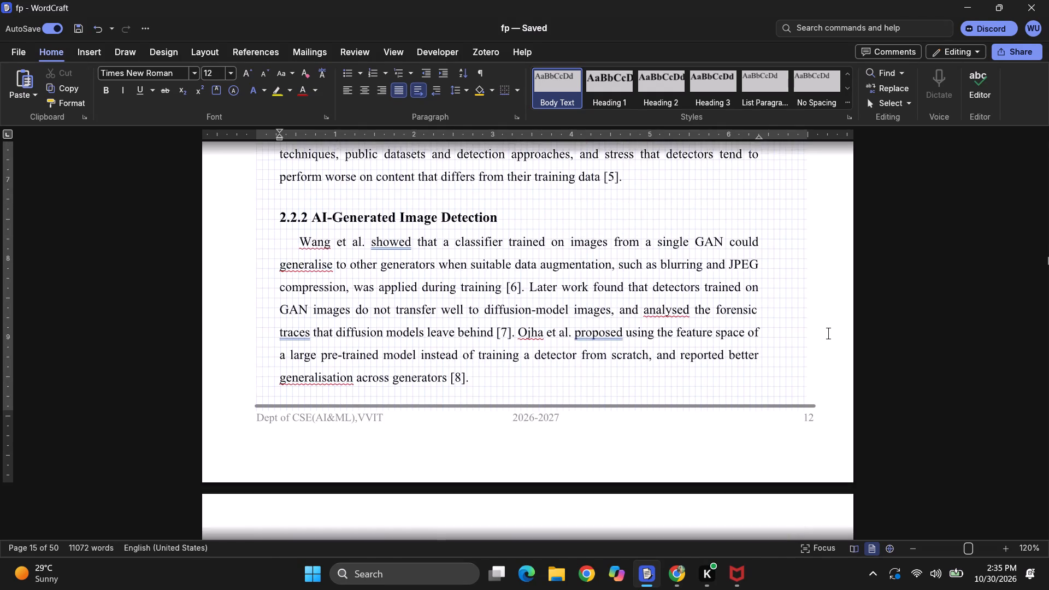
# Examine the layout of sections 2.2.3 through 2.2.8, checking paragraph widths and the page break before the 2.3 Literature Survey heading.
pyautogui.scroll(-5, 828, 333)
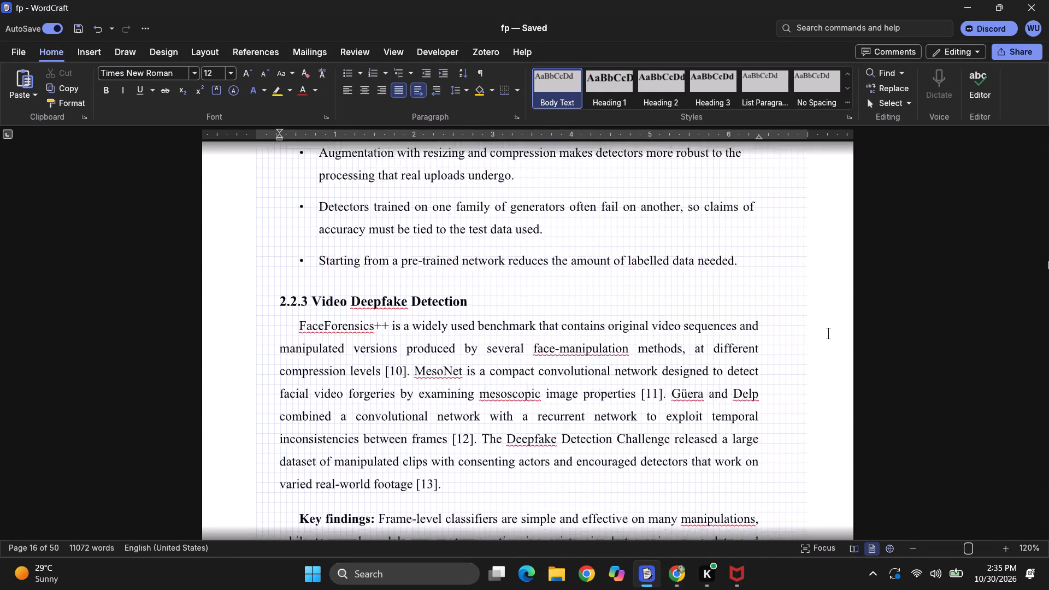
pyautogui.scroll(-2, 828, 333)
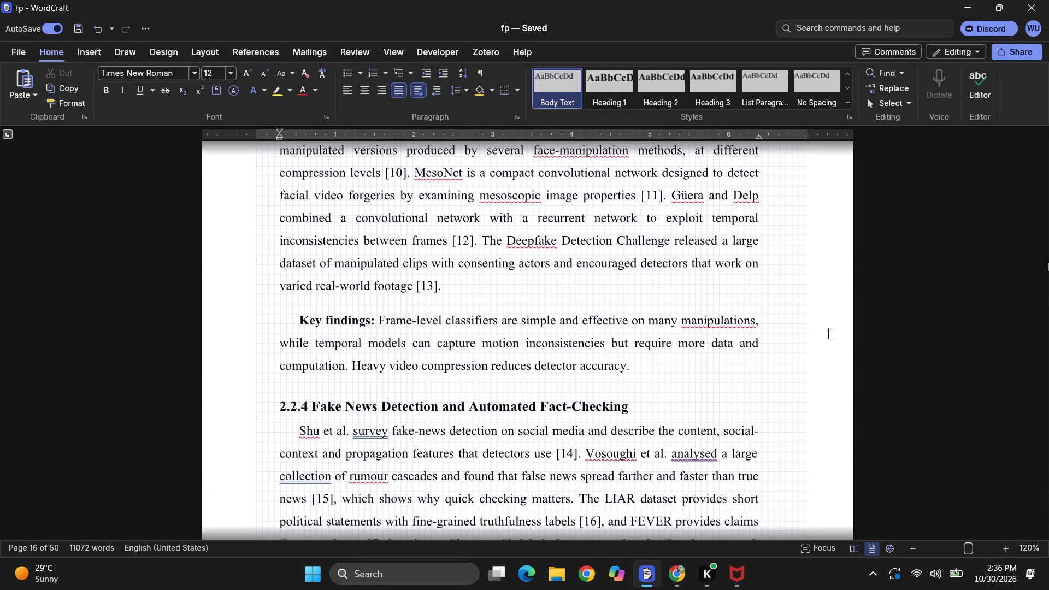
pyautogui.scroll(-2, 828, 333)
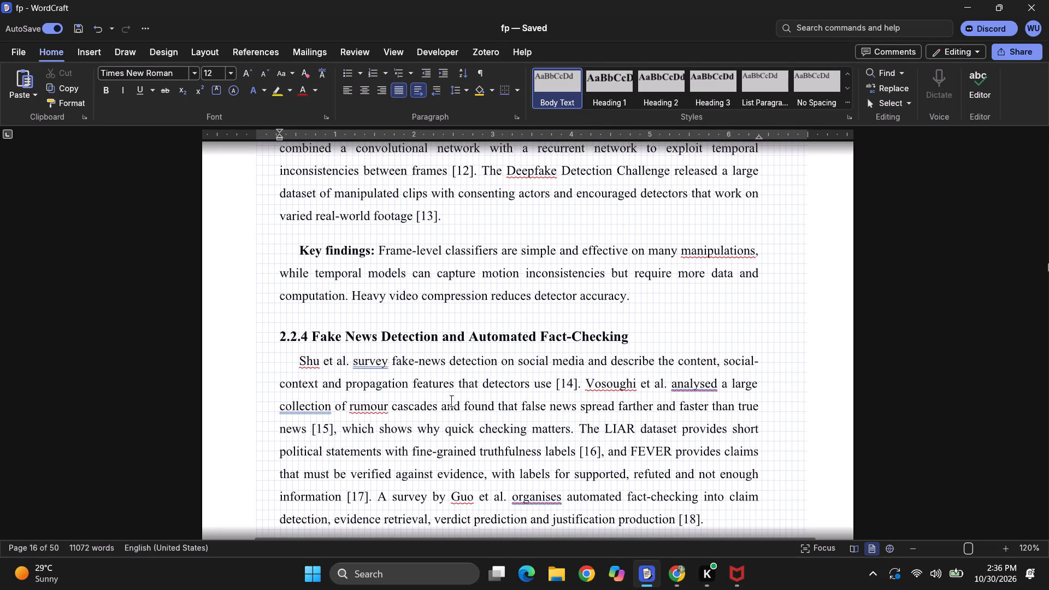
pyautogui.scroll(-3, 455, 403)
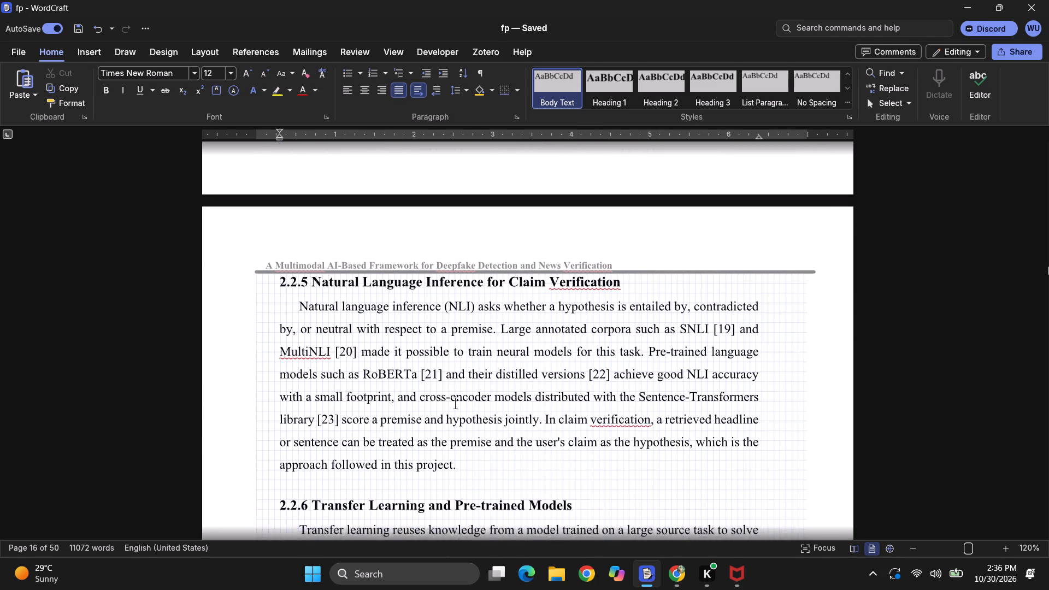
pyautogui.scroll(-2, 455, 403)
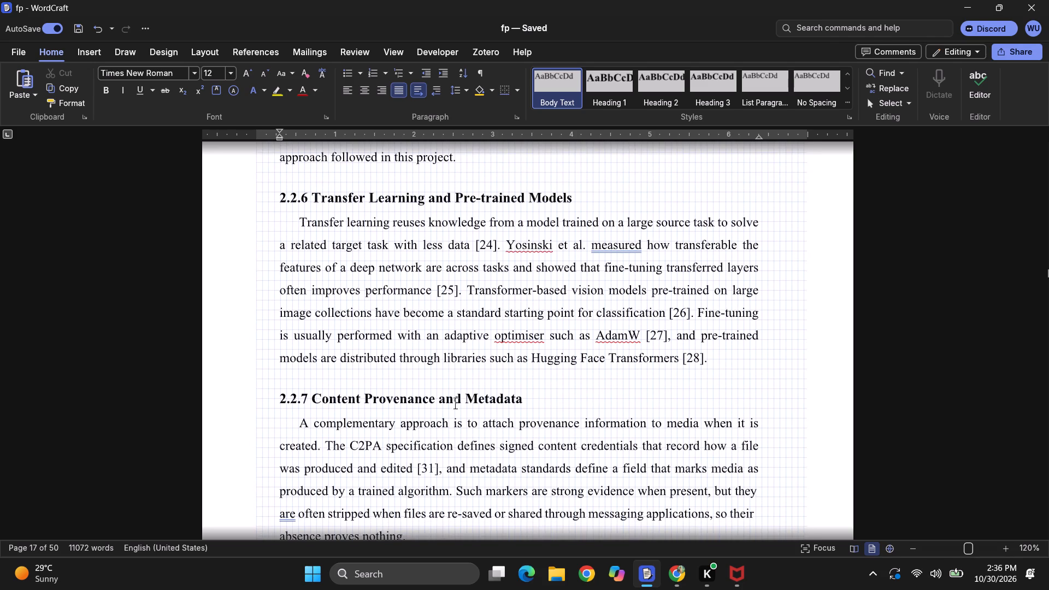
pyautogui.scroll(-2, 455, 403)
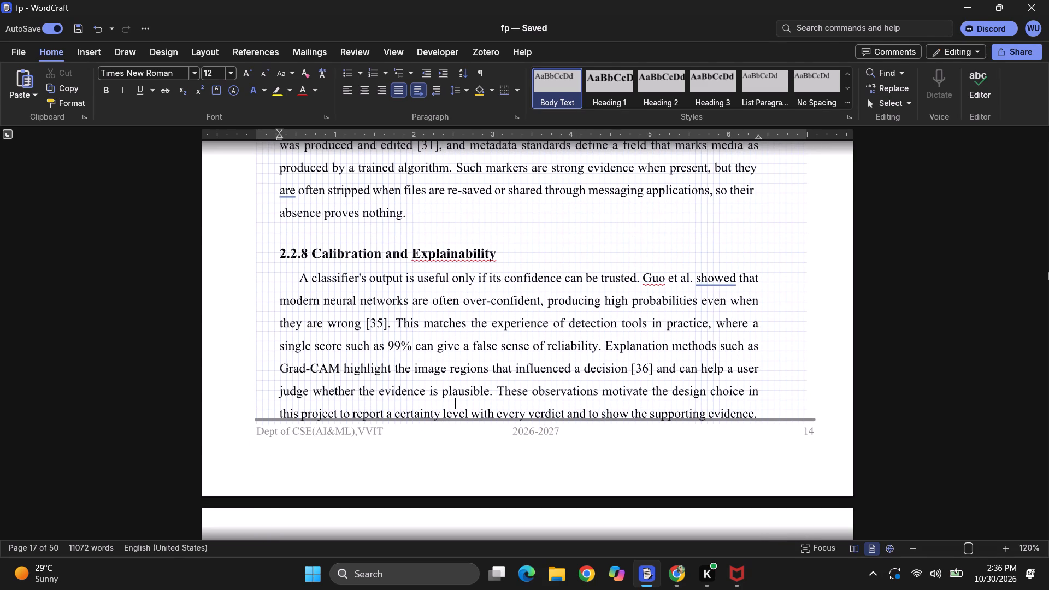
pyautogui.scroll(1, 455, 403)
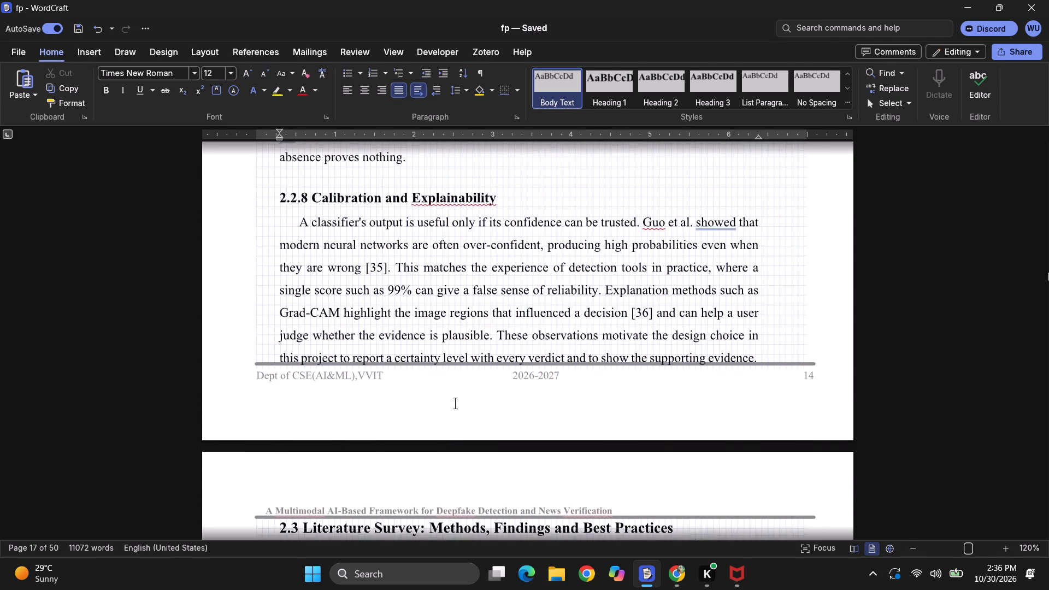
pyautogui.scroll(1, 455, 403)
# Widen section 2.1's Introduction paragraph by moving its right indent out to about 6.9 inches on the ruler, near the page margin.
pyautogui.scroll(-1, 455, 403)
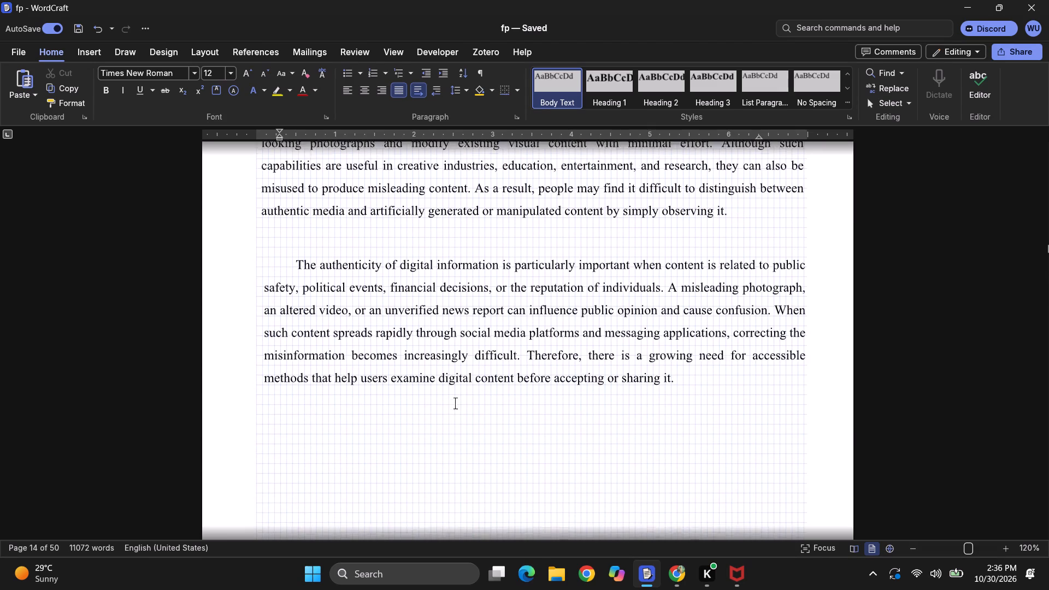
pyautogui.scroll(-1, 455, 403)
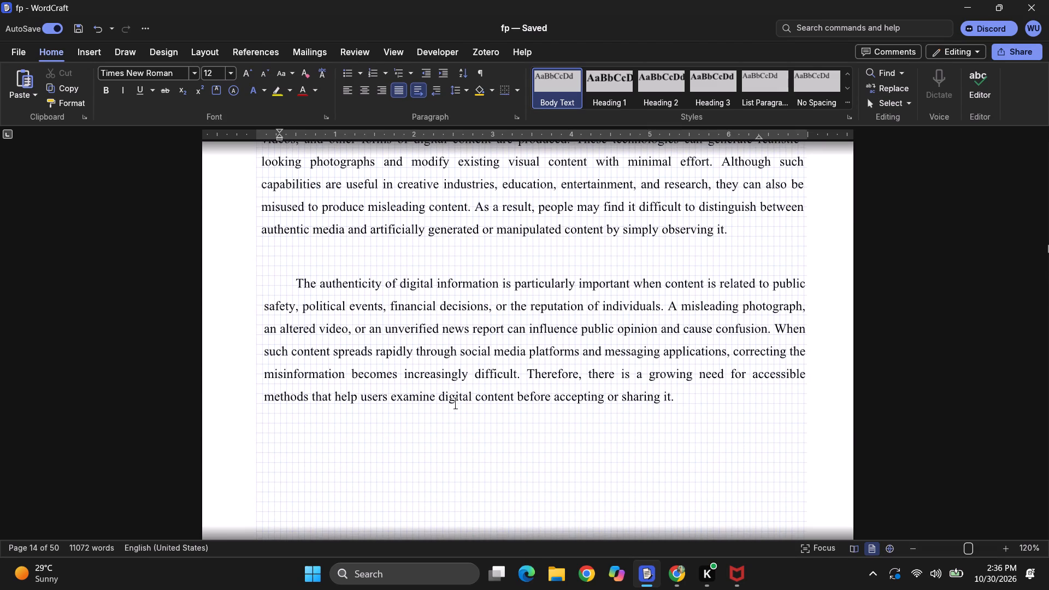
pyautogui.scroll(-6, 455, 403)
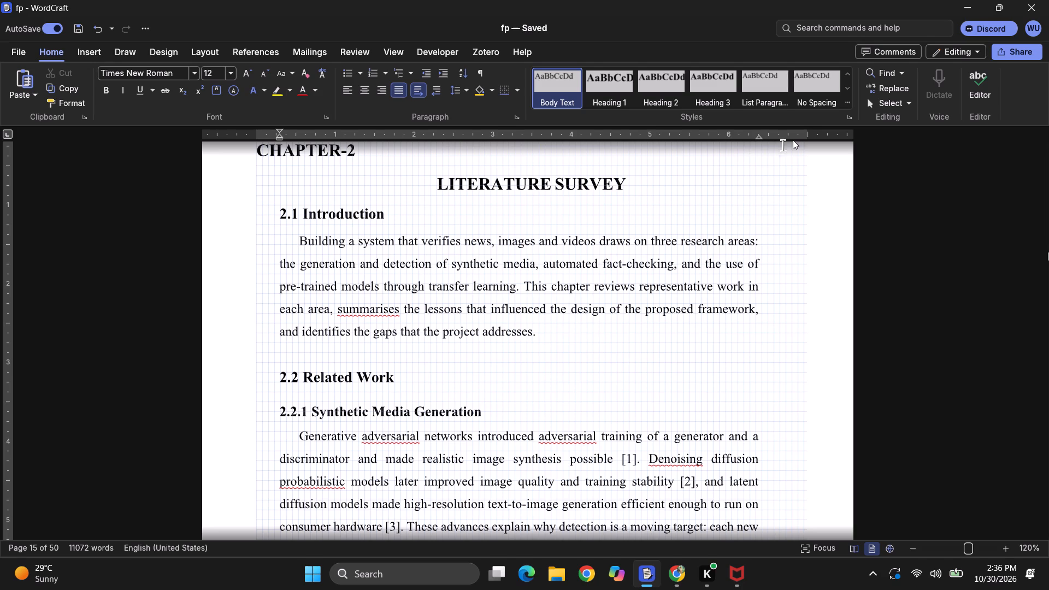
pyautogui.click(762, 248)
pyautogui.moveTo(760, 138); pyautogui.dragTo(788, 146)
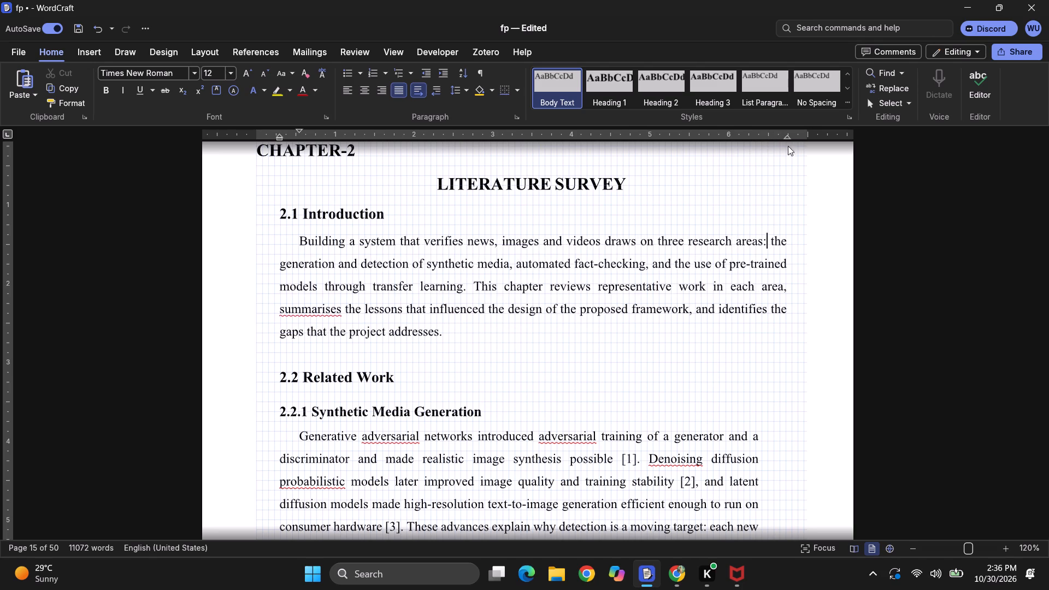
pyautogui.moveTo(788, 146); pyautogui.dragTo(796, 149)
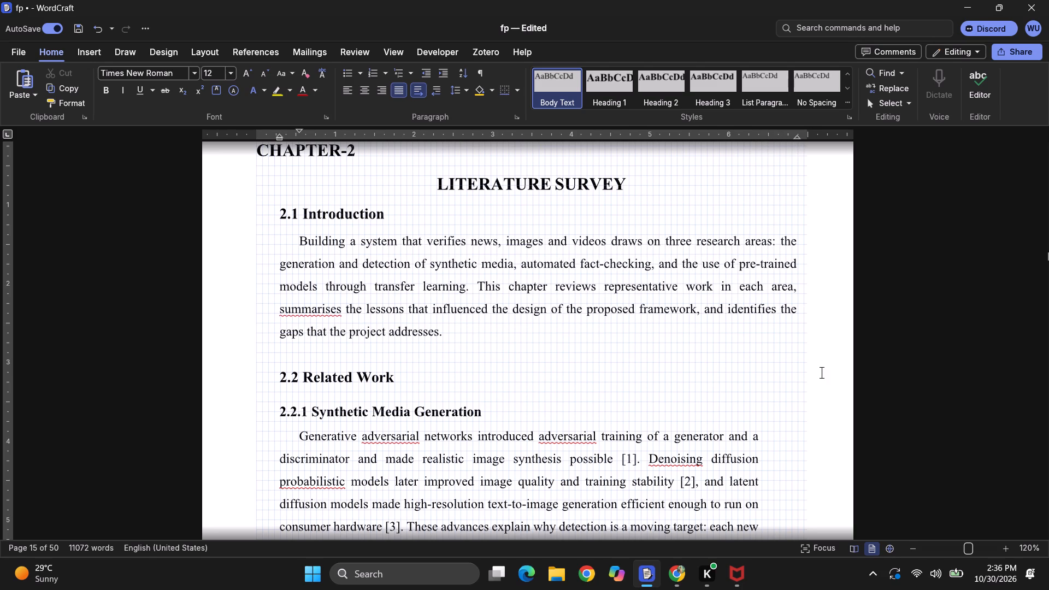
# Move the right indent of section 2.2.1's "Generative adversarial networks" paragraph out to about 6.9 inches, matching the 2.1 paragraph.
pyautogui.click(789, 445)
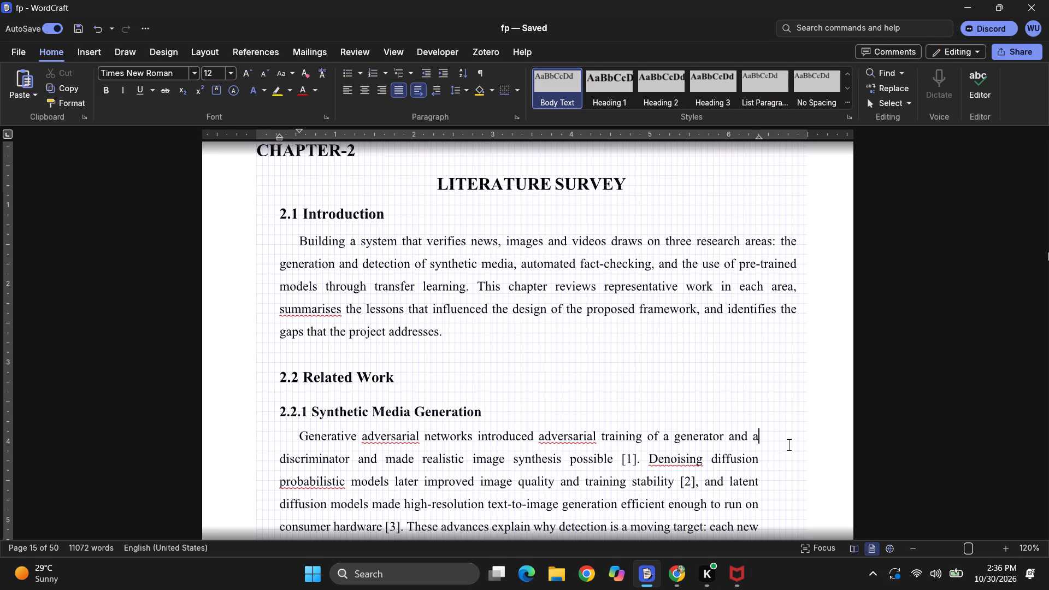
pyautogui.moveTo(758, 137); pyautogui.dragTo(786, 143)
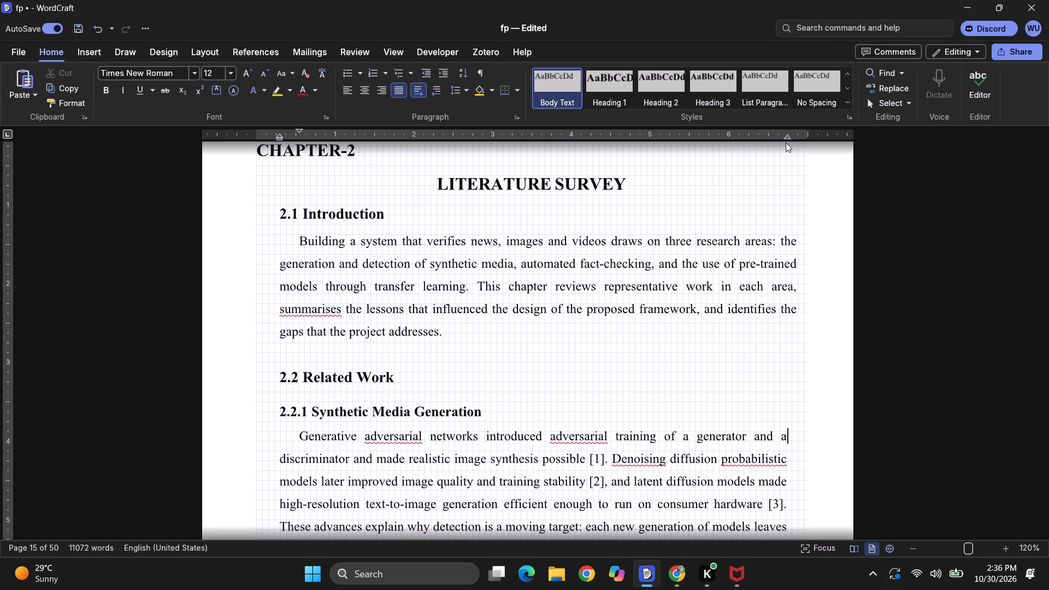
pyautogui.moveTo(786, 143); pyautogui.dragTo(792, 144)
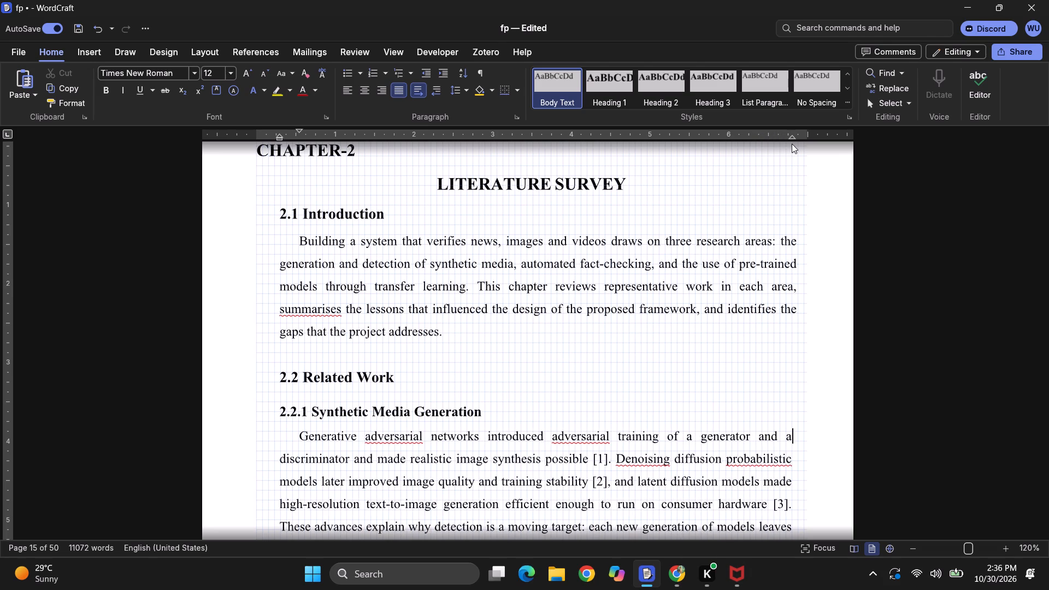
pyautogui.moveTo(792, 144); pyautogui.dragTo(793, 69)
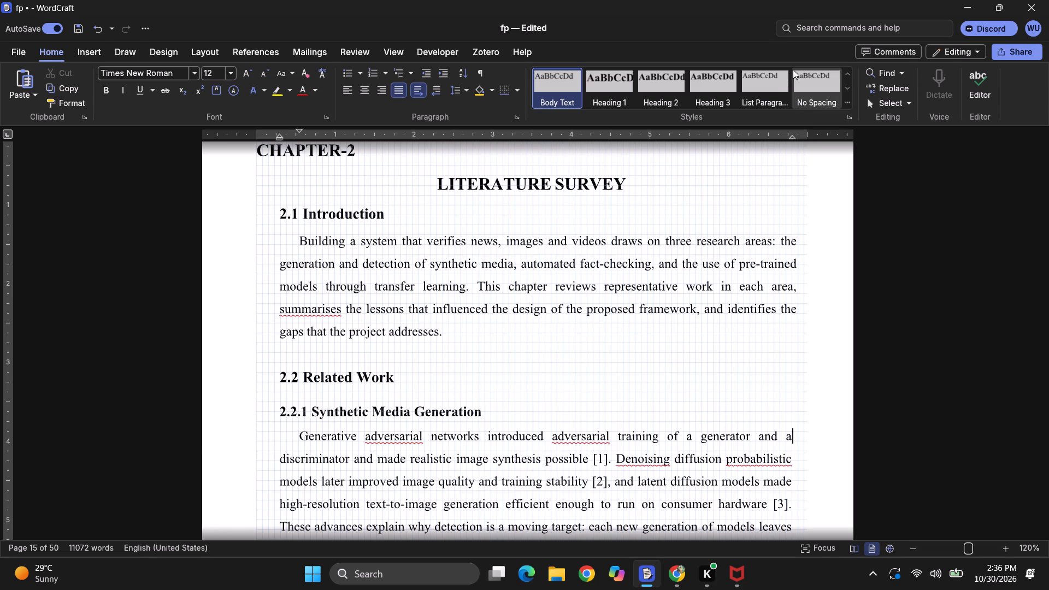
pyautogui.scroll(-1, 675, 357)
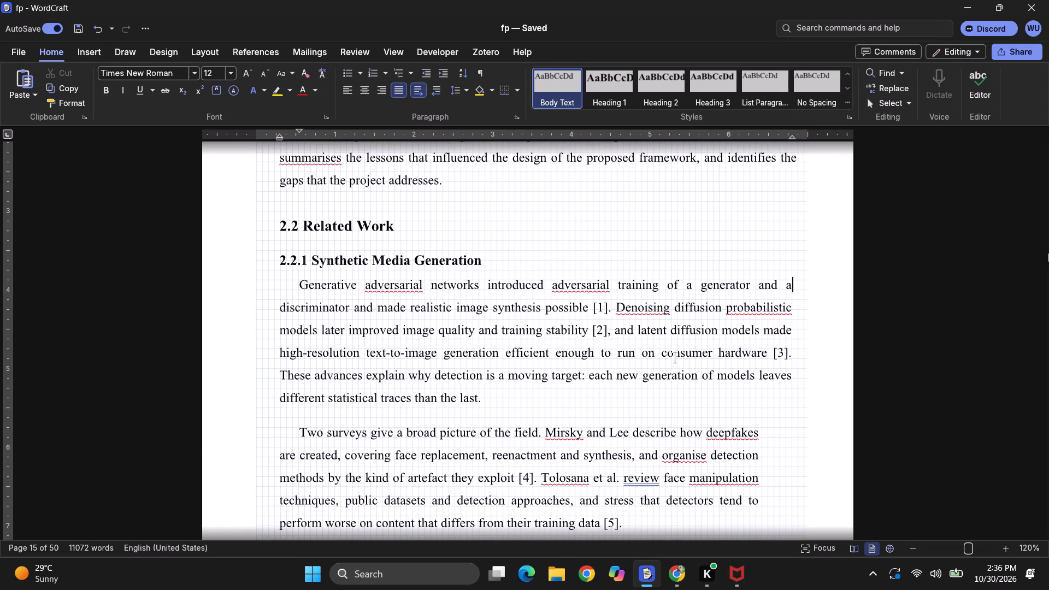
pyautogui.scroll(1, 675, 357)
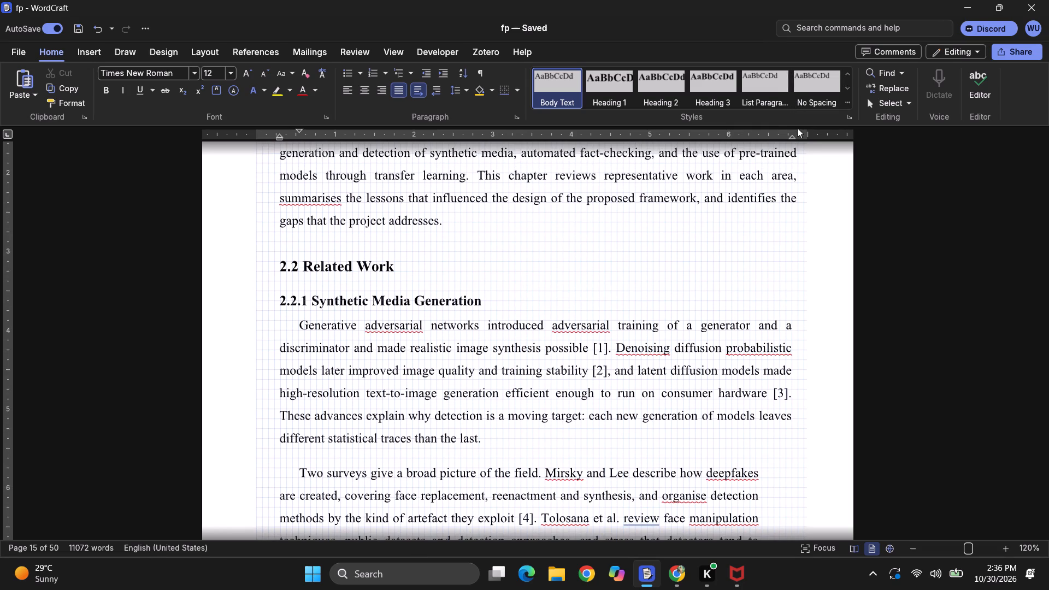
pyautogui.moveTo(792, 138); pyautogui.dragTo(798, 74)
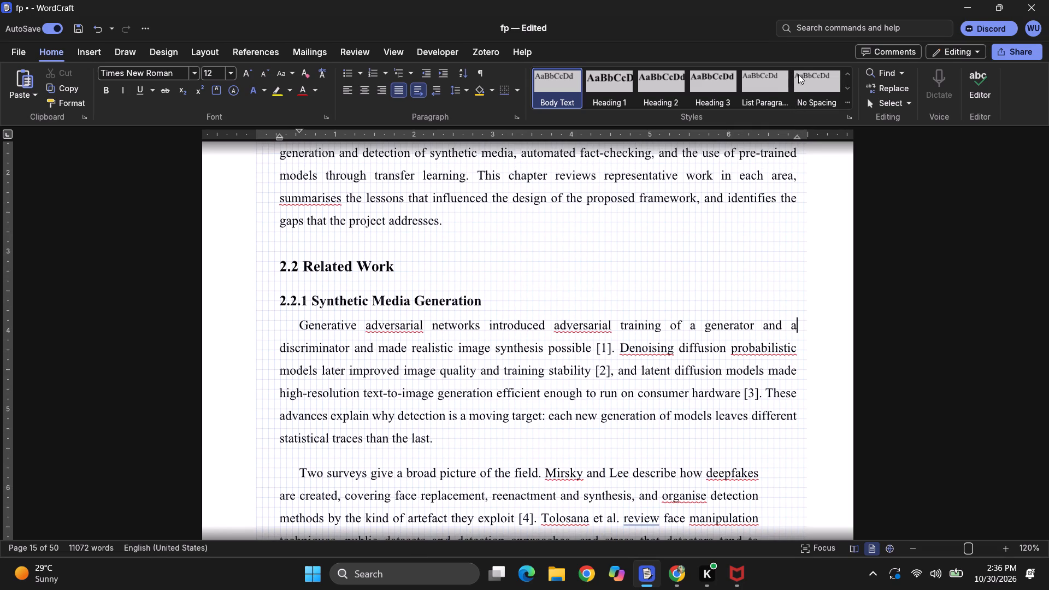
pyautogui.moveTo(798, 74); pyautogui.dragTo(798, 54)
# Move the right indent of section 2.2.1's "Two surveys give a broad picture" paragraph out to about 6.9 inches.
pyautogui.scroll(-1, 614, 299)
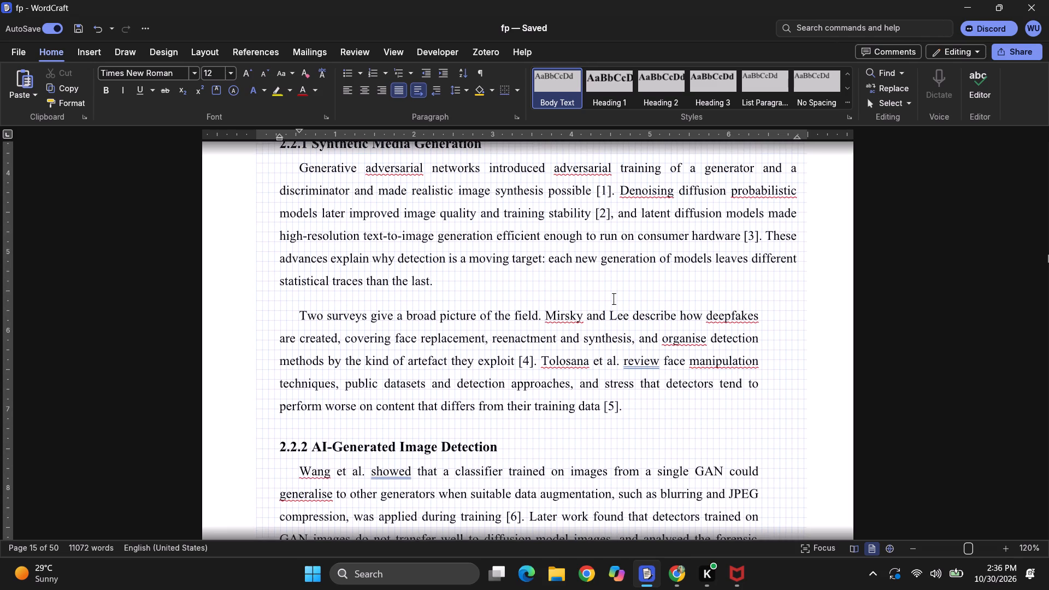
pyautogui.click(764, 348)
pyautogui.moveTo(759, 138); pyautogui.dragTo(786, 149)
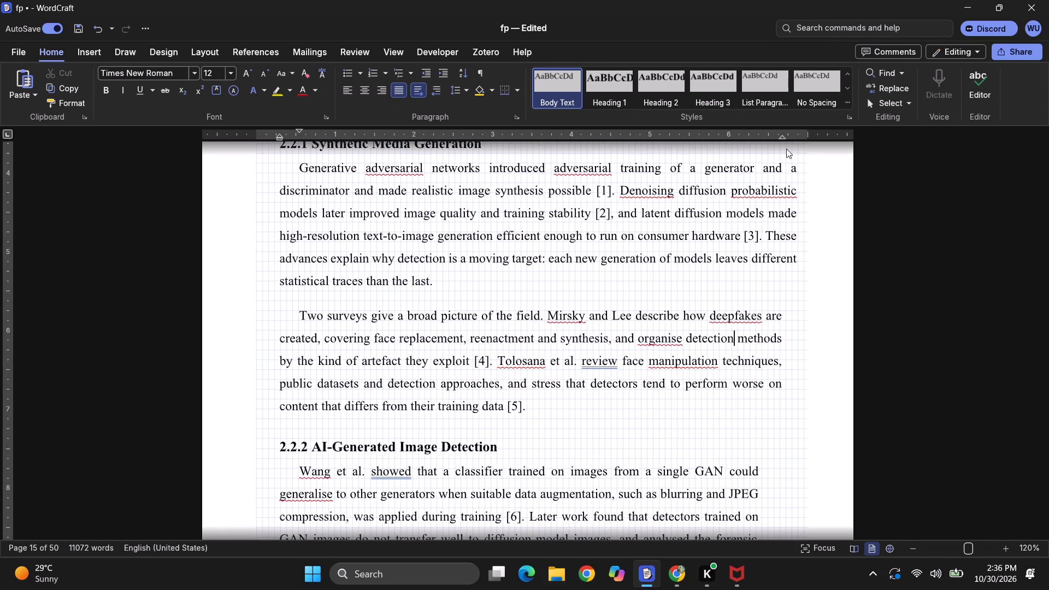
pyautogui.moveTo(786, 149); pyautogui.dragTo(795, 154)
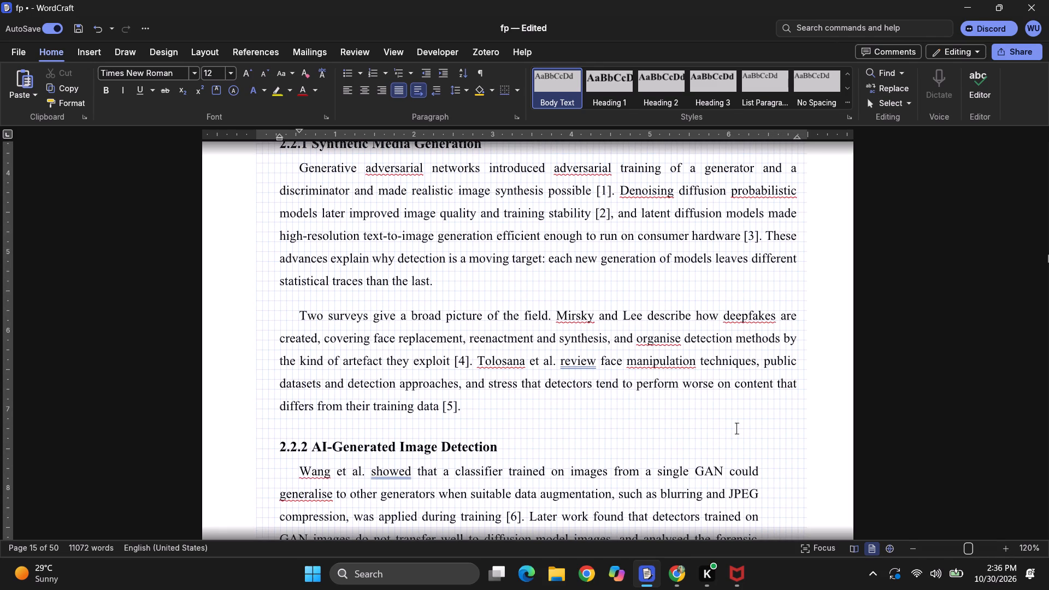
# Move the right indent of section 2.2.2's "Wang et al." paragraph out to about 6.9 inches, near the page margin.
pyautogui.click(761, 471)
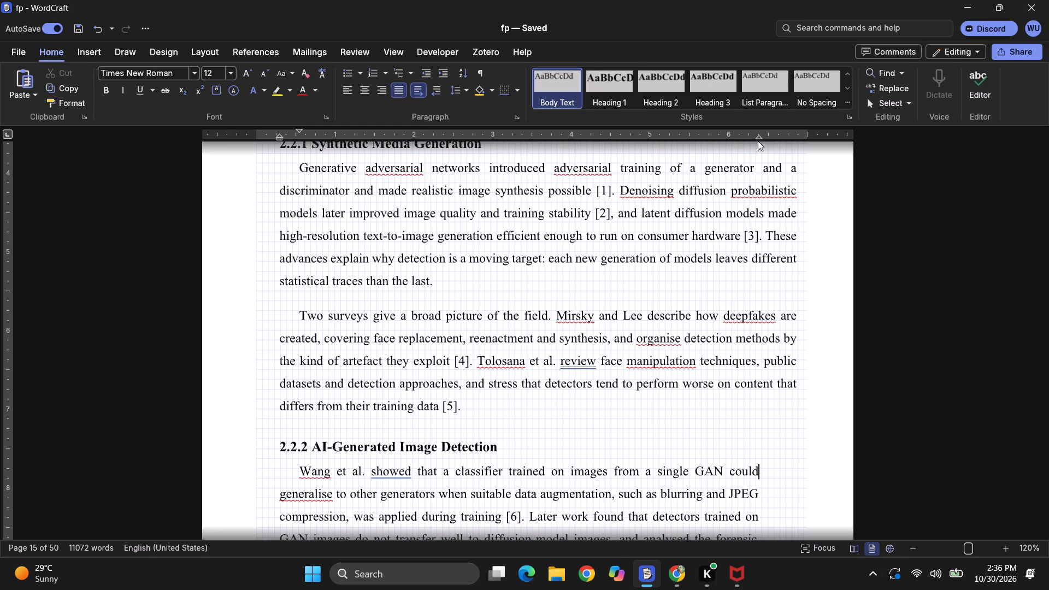
pyautogui.moveTo(758, 138); pyautogui.dragTo(785, 152)
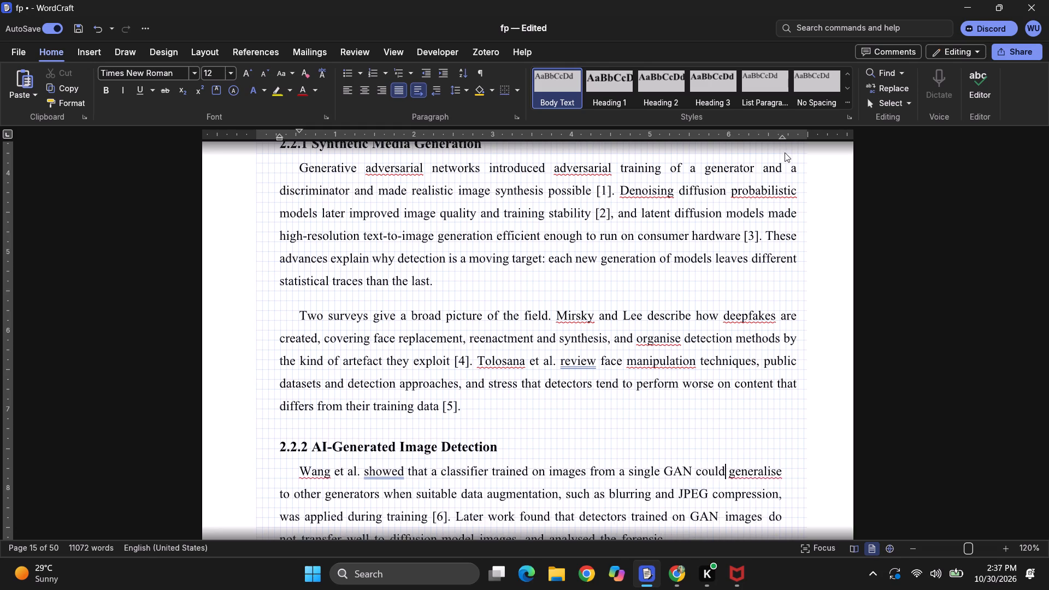
pyautogui.moveTo(785, 152); pyautogui.dragTo(793, 162)
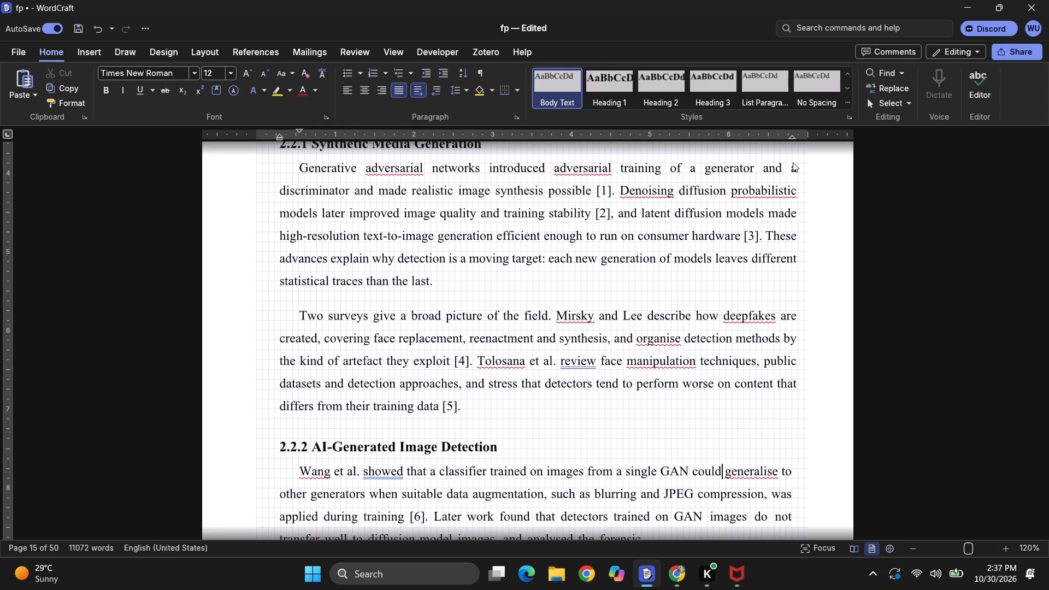
pyautogui.moveTo(793, 162); pyautogui.dragTo(792, 138)
pyautogui.moveTo(792, 138); pyautogui.dragTo(795, 137)
pyautogui.moveTo(795, 137); pyautogui.dragTo(798, 137)
# Left-align section 2.2.2's text from "Wang et al. showed" through "generalisation across generators [8]".
pyautogui.scroll(-2, 662, 258)
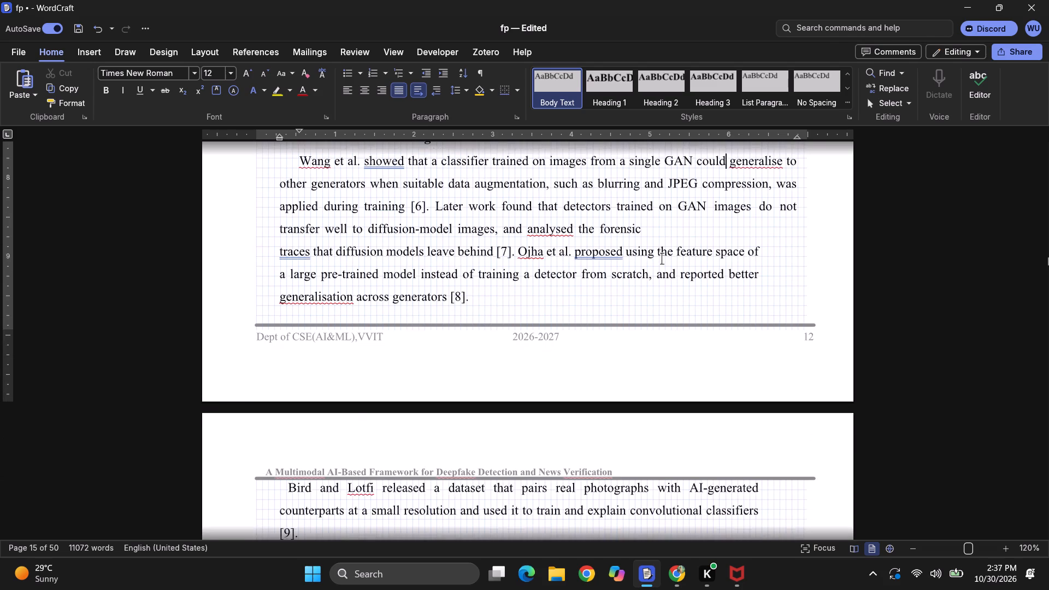
pyautogui.scroll(-2, 662, 258)
pyautogui.scroll(2, 662, 258)
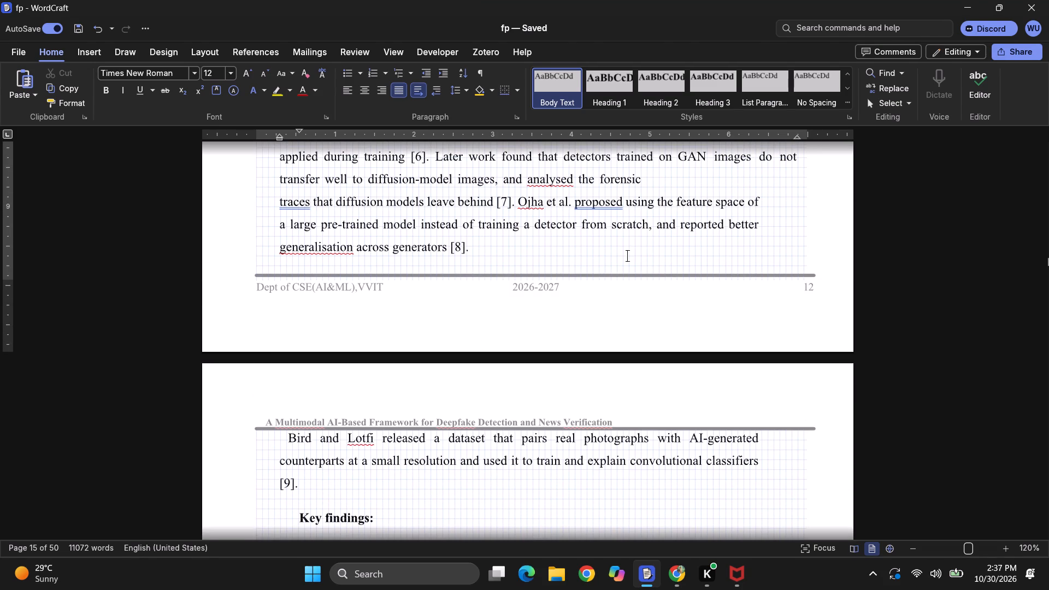
pyautogui.click(627, 256)
pyautogui.moveTo(530, 264); pyautogui.dragTo(408, 204)
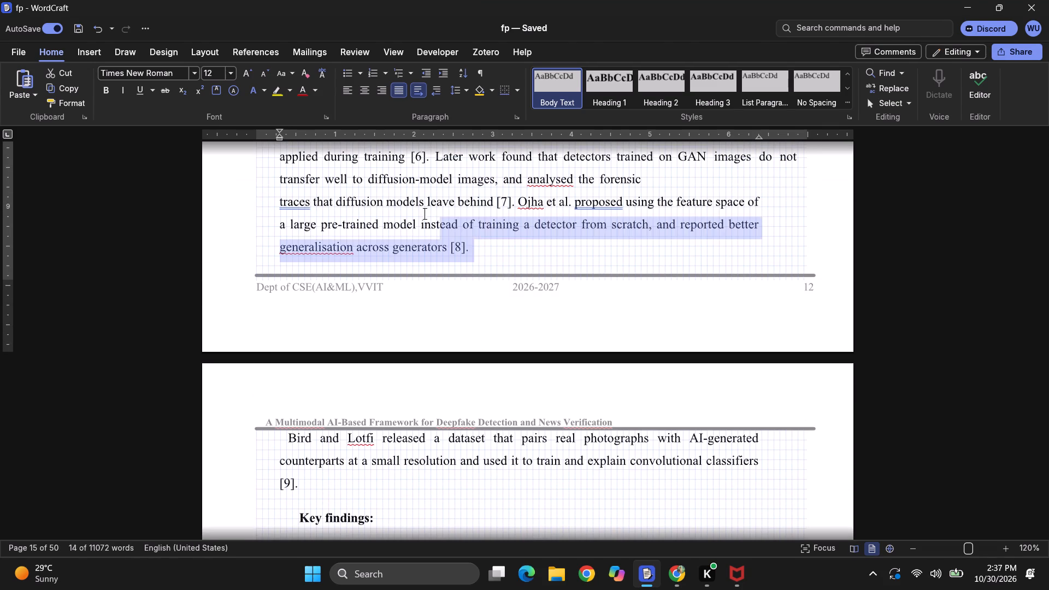
pyautogui.moveTo(408, 204); pyautogui.dragTo(298, 303)
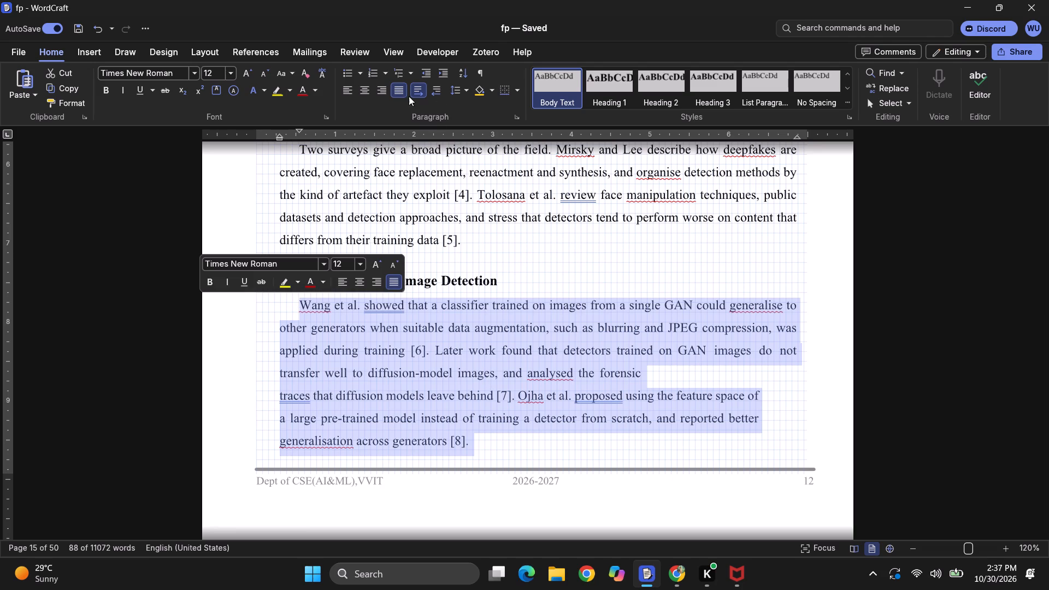
pyautogui.click(394, 88)
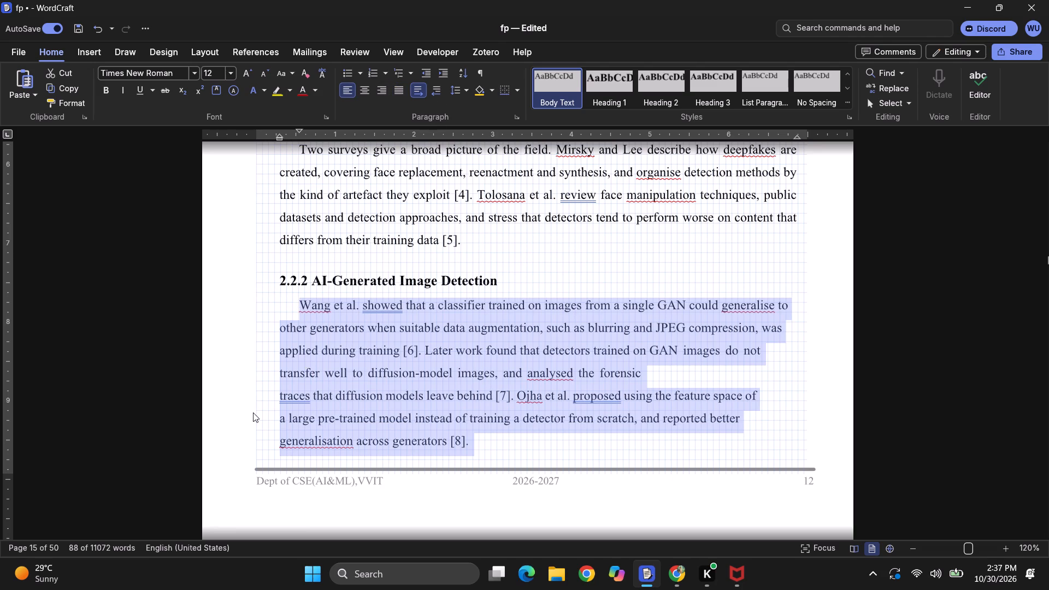
# Join the broken-off "traces that diffusion models" paragraph to the preceding text ending in "forensic", separated by a space.
pyautogui.click(280, 397)
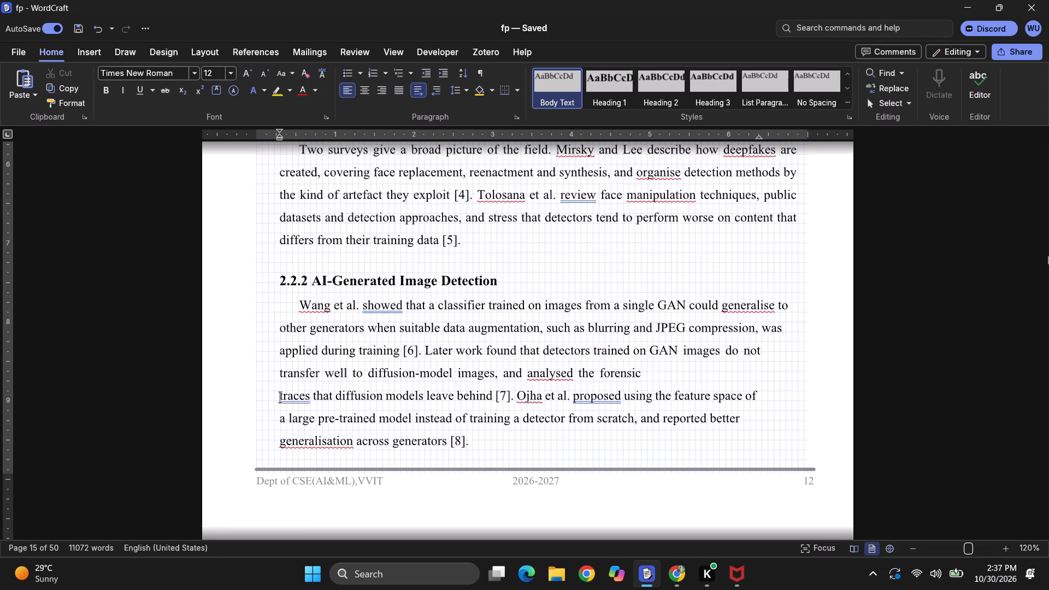
pyautogui.press('BackSpace')
pyautogui.press('space')
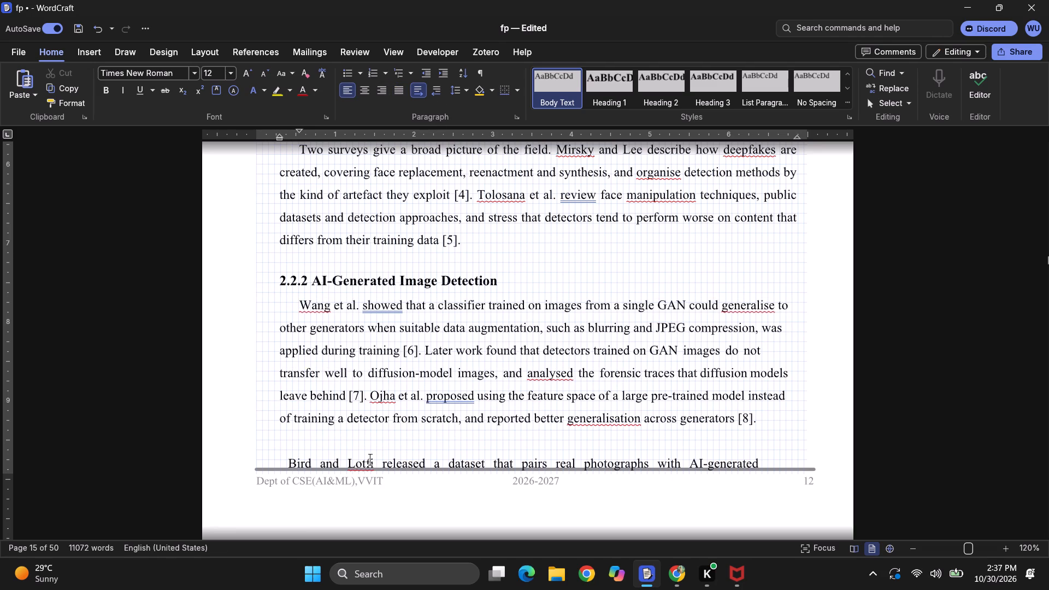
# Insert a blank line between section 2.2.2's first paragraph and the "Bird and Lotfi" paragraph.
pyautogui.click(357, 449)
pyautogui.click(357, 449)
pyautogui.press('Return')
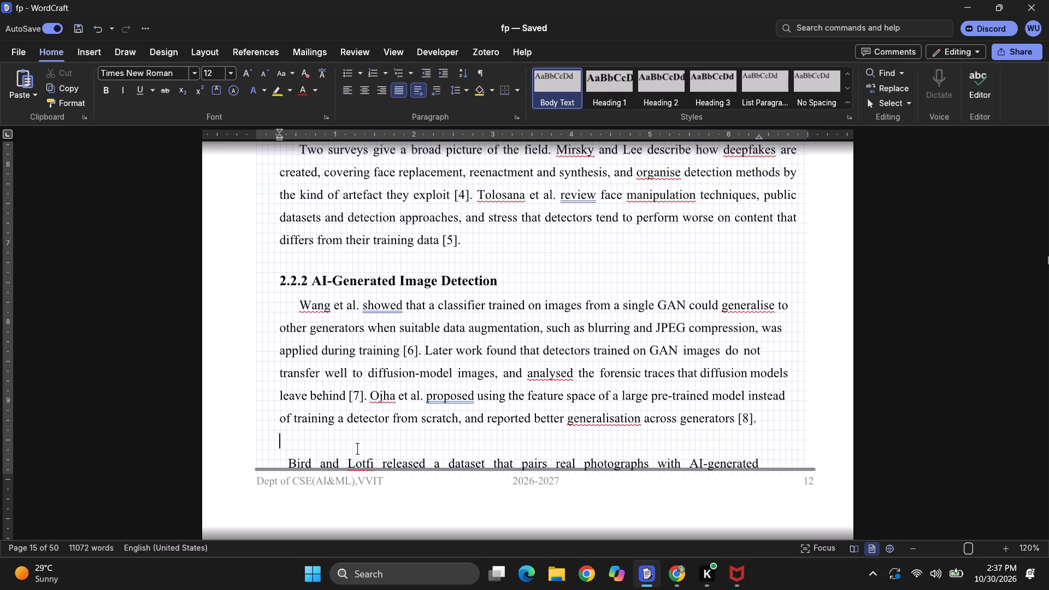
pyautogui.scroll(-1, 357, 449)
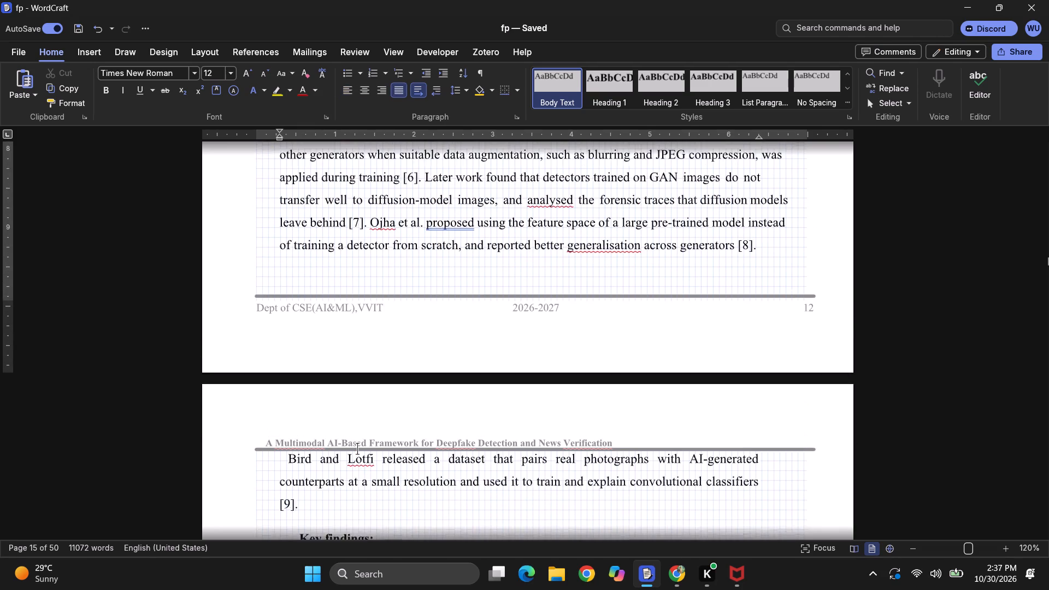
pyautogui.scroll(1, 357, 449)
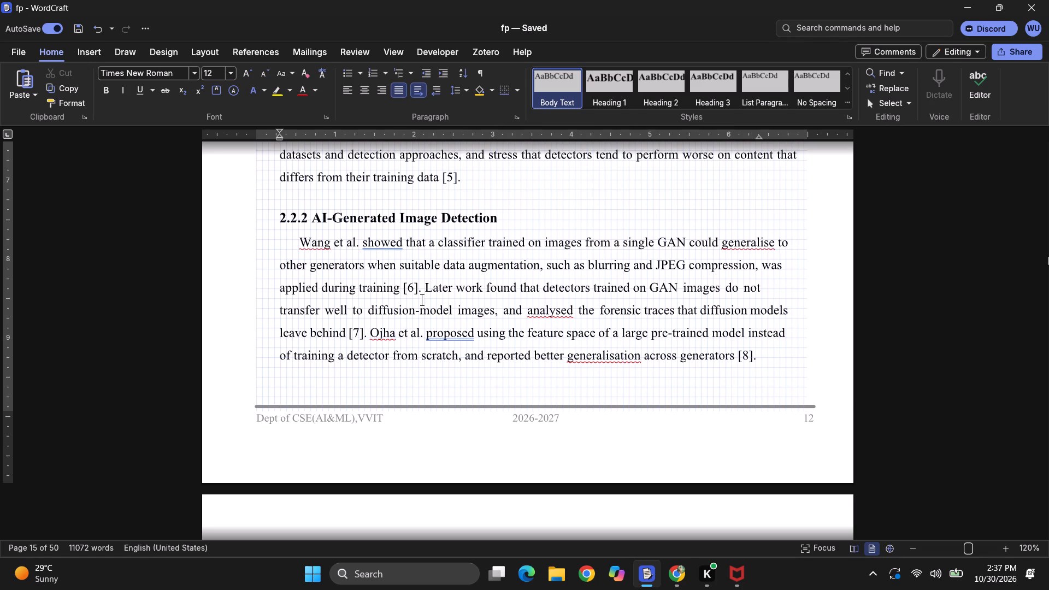
# Split section 2.2.2's text so that "Ojha et al. proposed" starts a new paragraph.
pyautogui.click(373, 333)
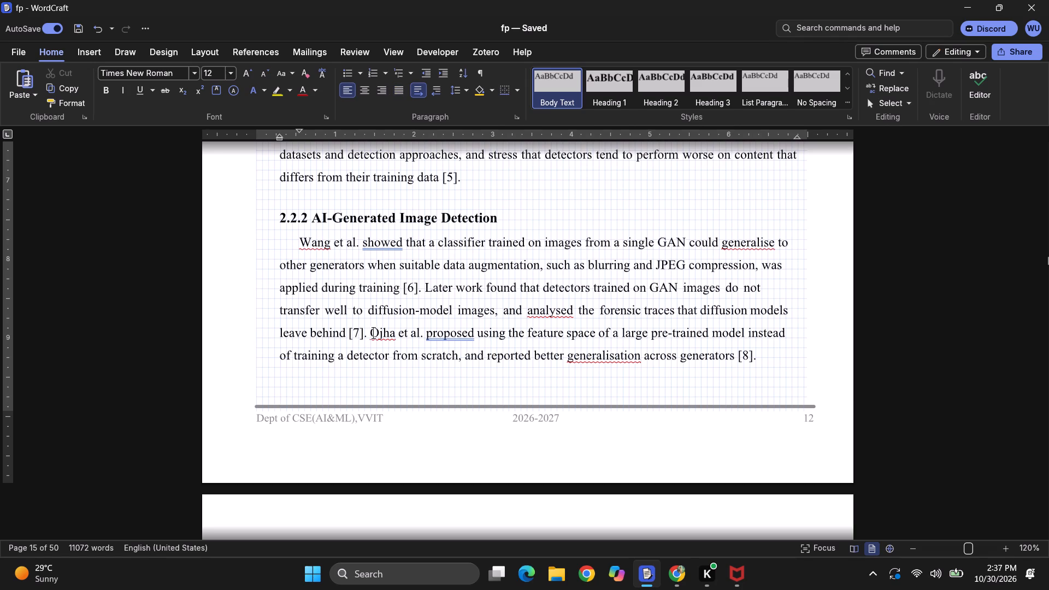
pyautogui.press('Return')
pyautogui.scroll(-1, 373, 333)
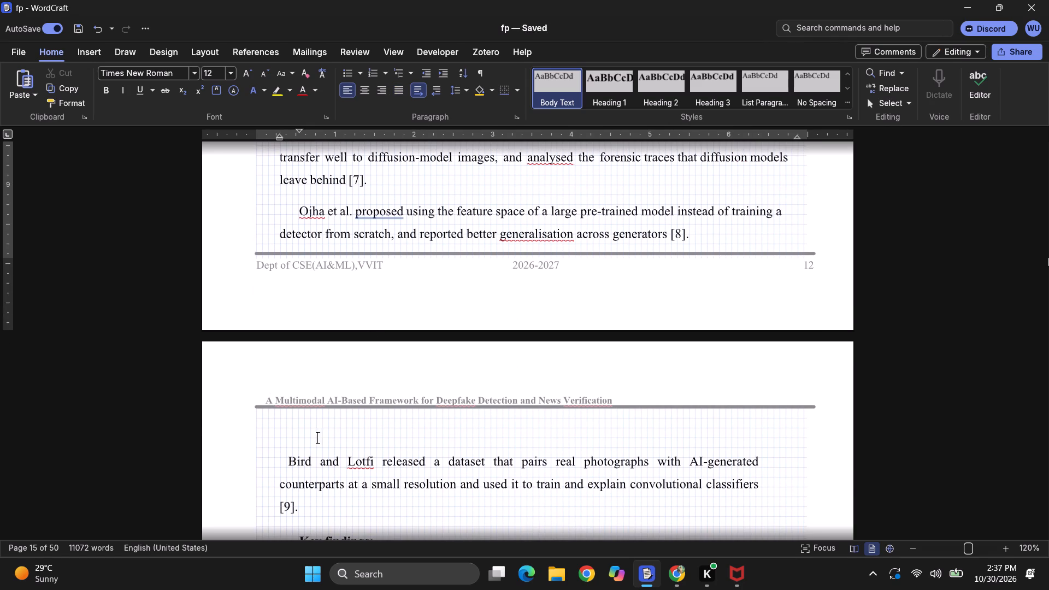
# Remove the blank lines before the "Bird and Lotfi" paragraph and start its first line with two spaces.
pyautogui.click(290, 462)
pyautogui.press('BackSpace')
pyautogui.press('BackSpace')
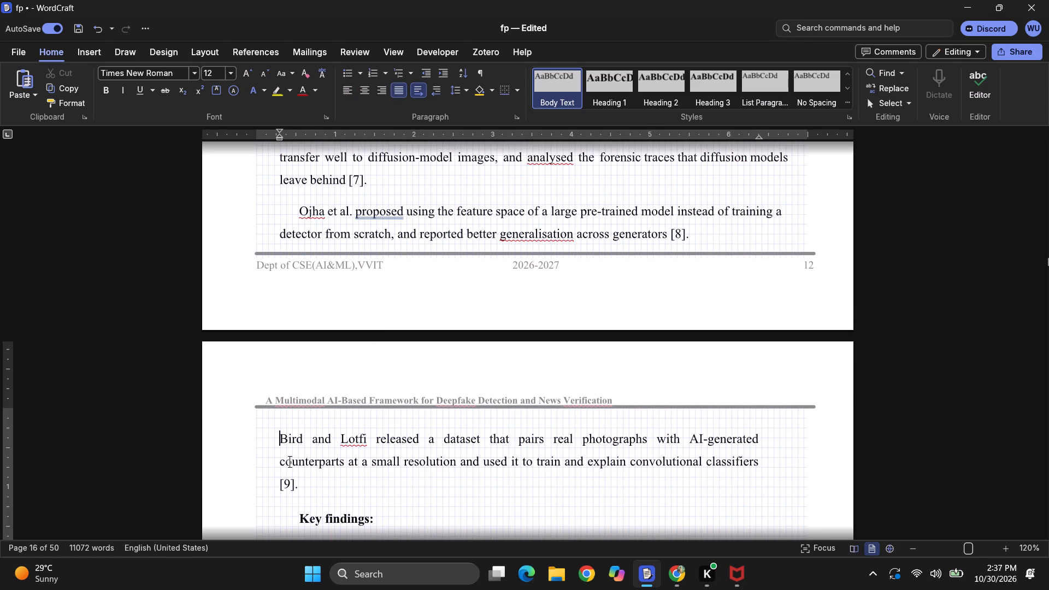
pyautogui.press('BackSpace')
pyautogui.press('space')
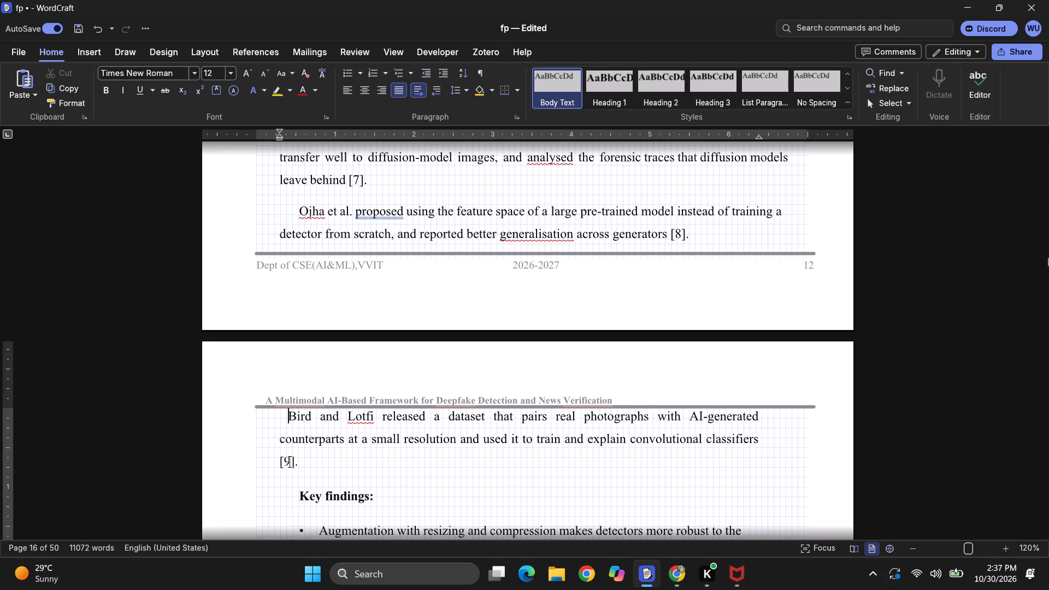
pyautogui.press('space')
# Examine the page layout of the rest of Chapter 2, from the 2.2.2 key findings onward, with several pages in view.
pyautogui.scroll(-1, 290, 462)
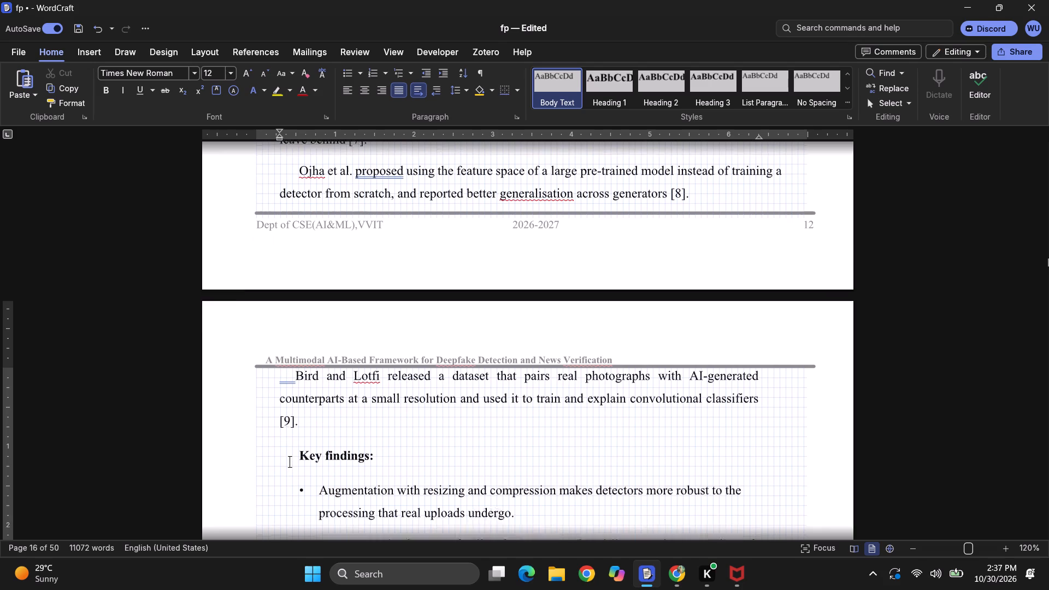
pyautogui.scroll(-3, 290, 462)
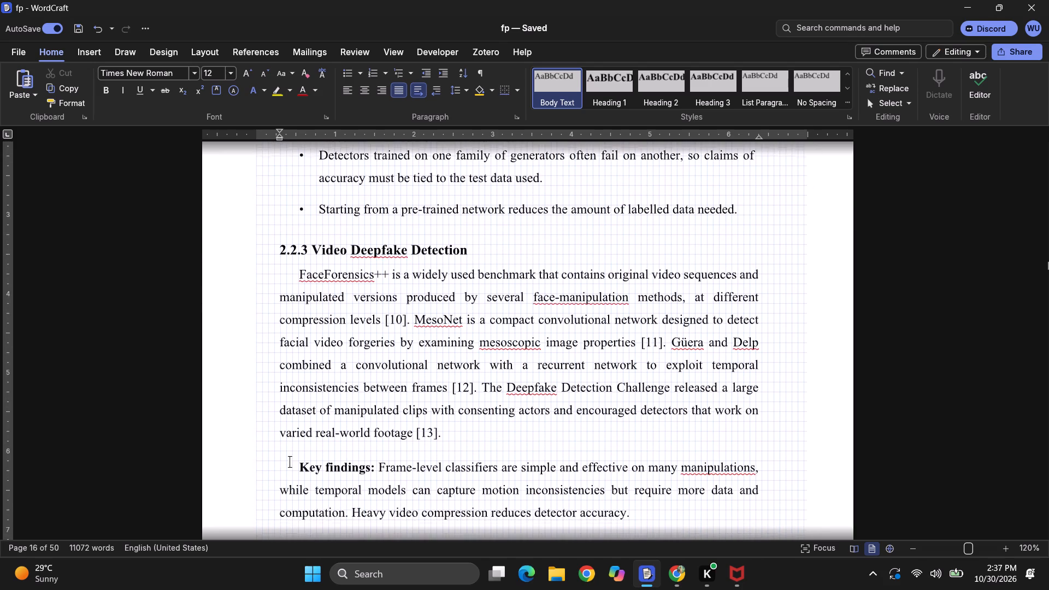
pyautogui.scroll(-2, 290, 462)
pyautogui.keyDown('ctrl'); pyautogui.scroll(-5, 290, 462); pyautogui.keyUp('ctrl')
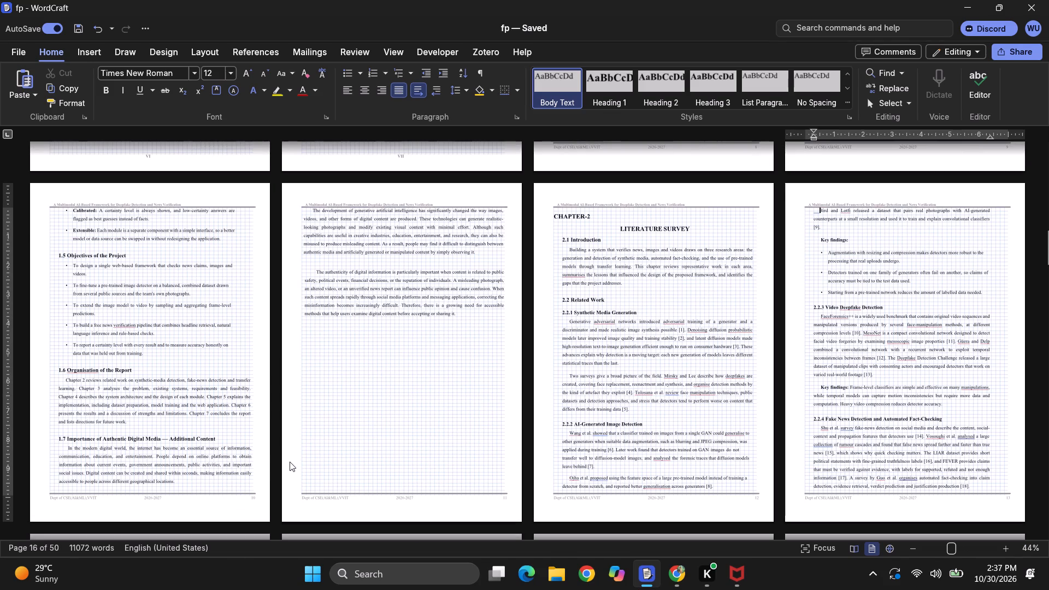
pyautogui.scroll(-4, 290, 462)
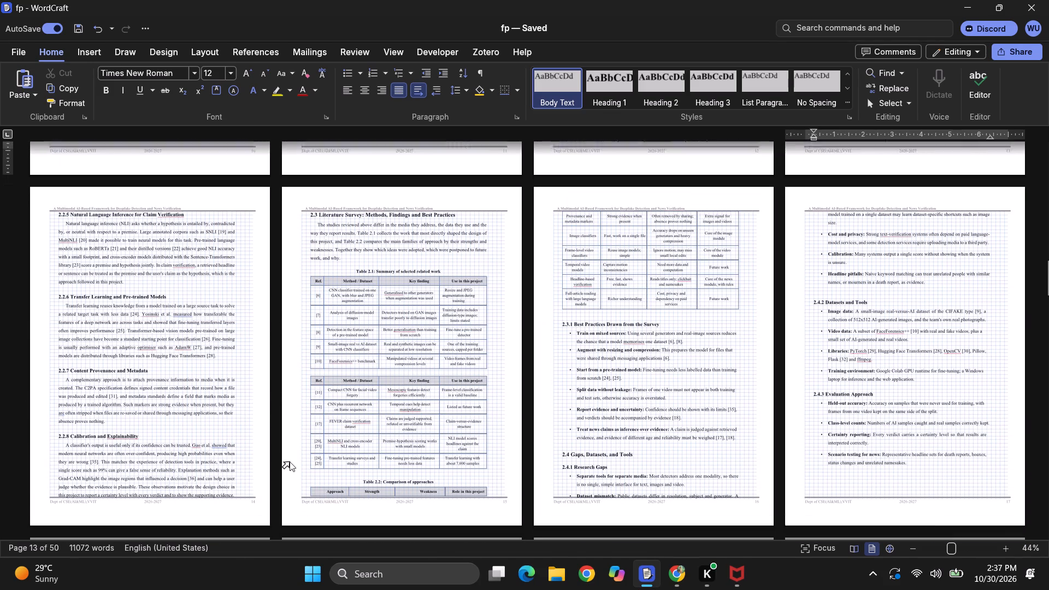
pyautogui.scroll(-2, 290, 462)
pyautogui.keyDown('ctrl'); pyautogui.scroll(1, 290, 462); pyautogui.keyUp('ctrl')
pyautogui.keyDown('ctrl'); pyautogui.scroll(-1, 290, 462); pyautogui.keyUp('ctrl')
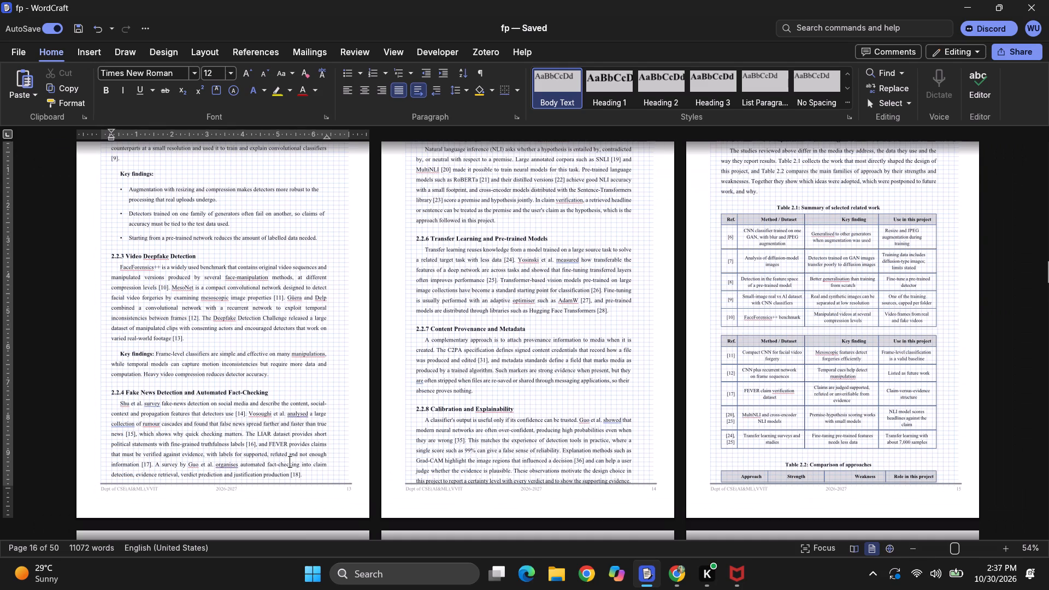
pyautogui.rightClick(290, 462)
pyautogui.keyDown('ctrl'); pyautogui.scroll(-3, 290, 462); pyautogui.keyUp('ctrl')
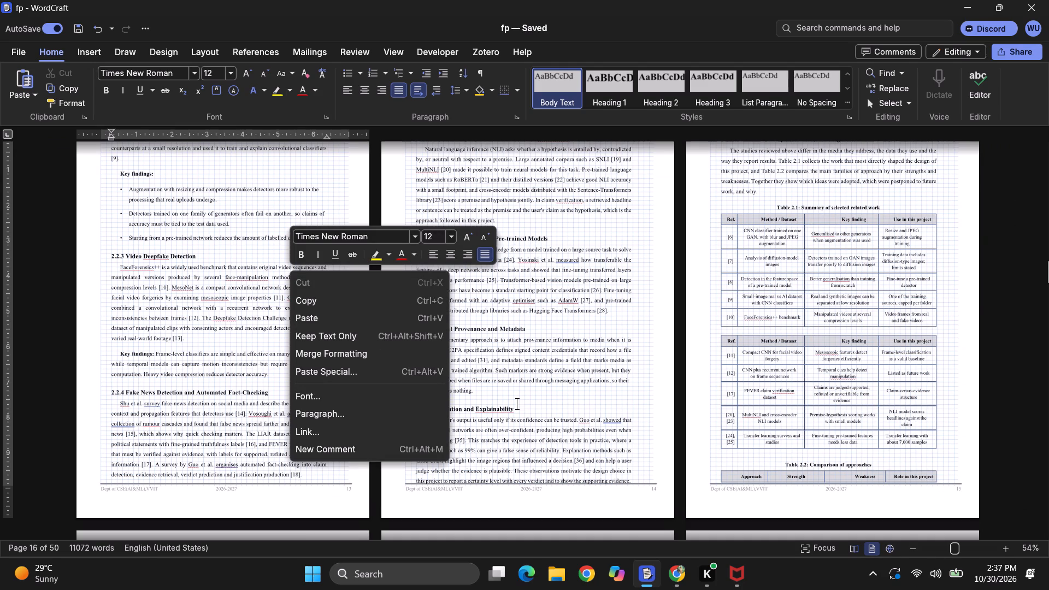
pyautogui.click(560, 400)
# Examine the page layout from the lists of figures and tables through Chapters 1 to 4, with several pages in view.
pyautogui.keyDown('ctrl'); pyautogui.scroll(-2, 560, 400); pyautogui.keyUp('ctrl')
pyautogui.scroll(-1, 560, 400)
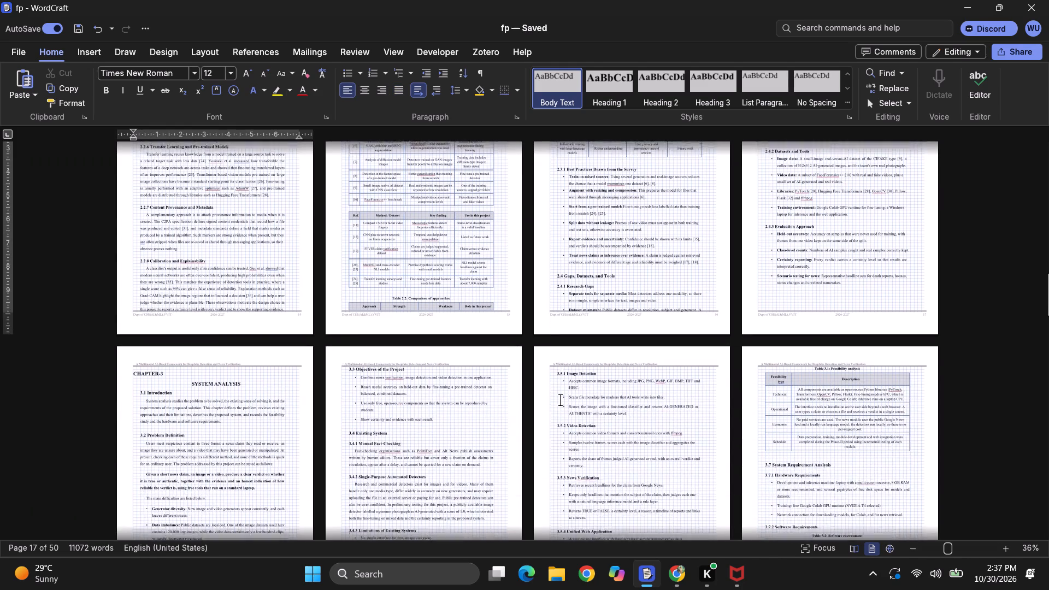
pyautogui.scroll(-2, 560, 400)
pyautogui.scroll(1, 560, 400)
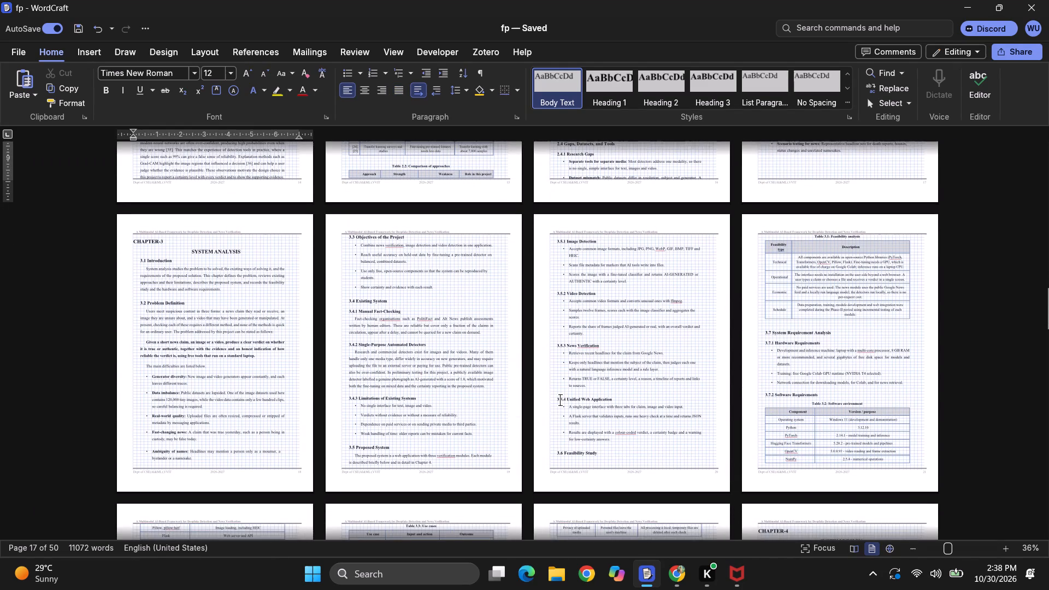
pyautogui.scroll(2, 560, 400)
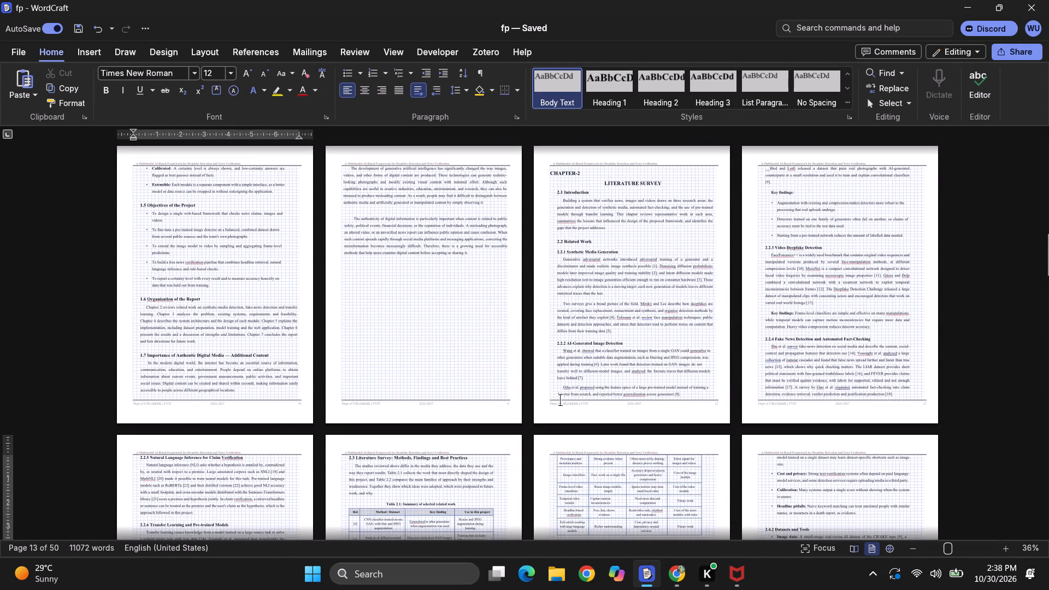
pyautogui.scroll(3, 560, 400)
pyautogui.scroll(-1, 560, 400)
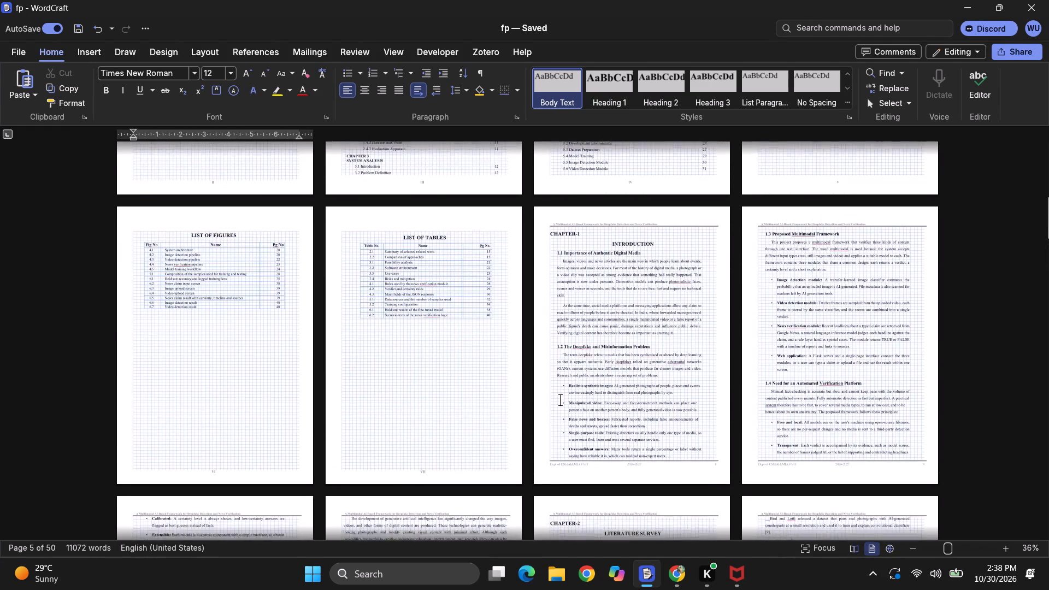
pyautogui.scroll(-6, 560, 400)
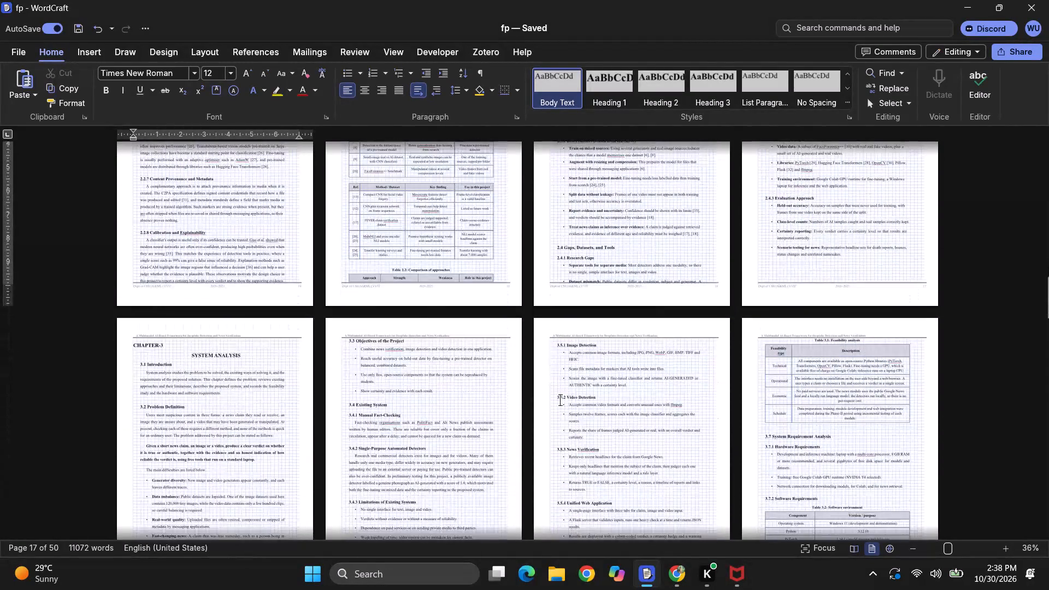
pyautogui.scroll(-5, 560, 400)
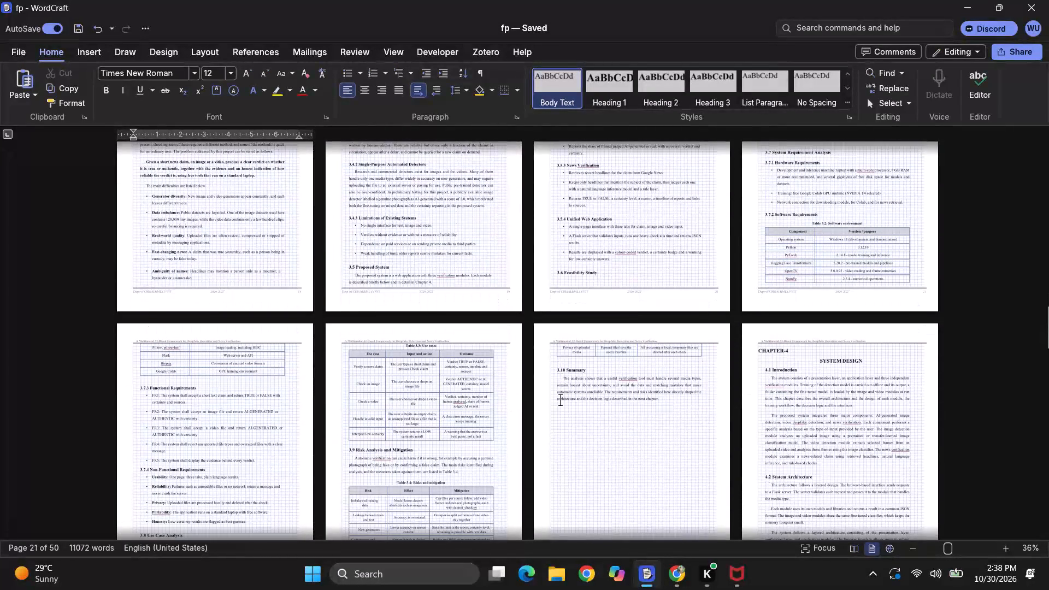
pyautogui.scroll(-1, 560, 400)
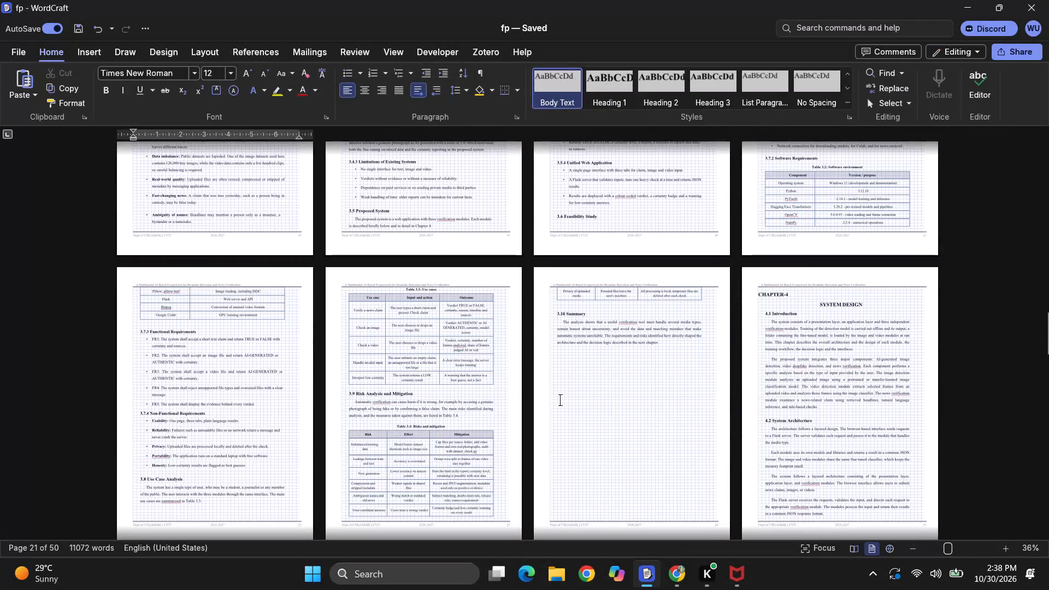
pyautogui.scroll(-3, 560, 400)
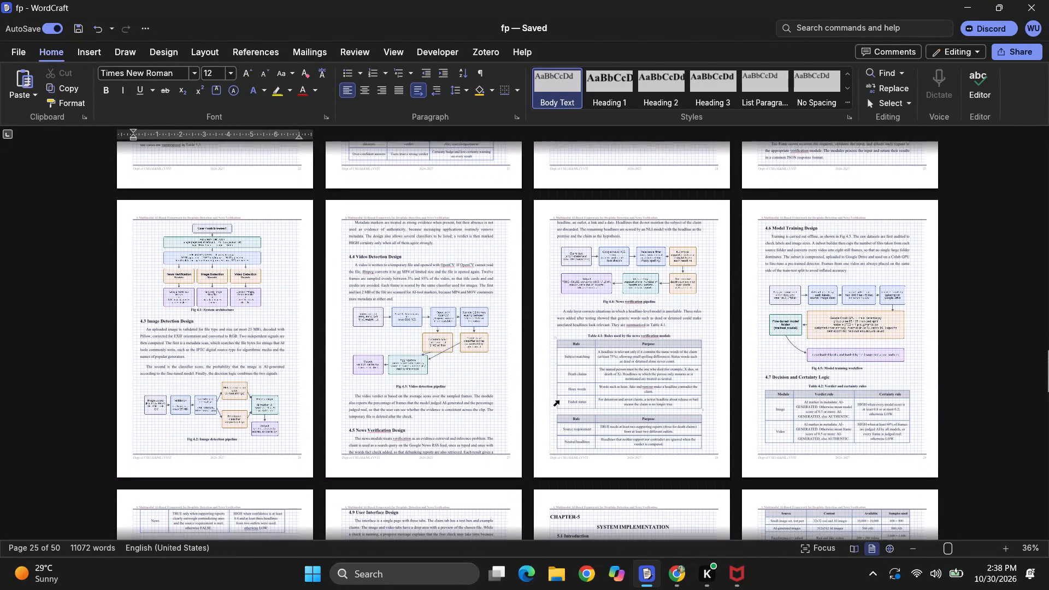
pyautogui.scroll(-1, 560, 400)
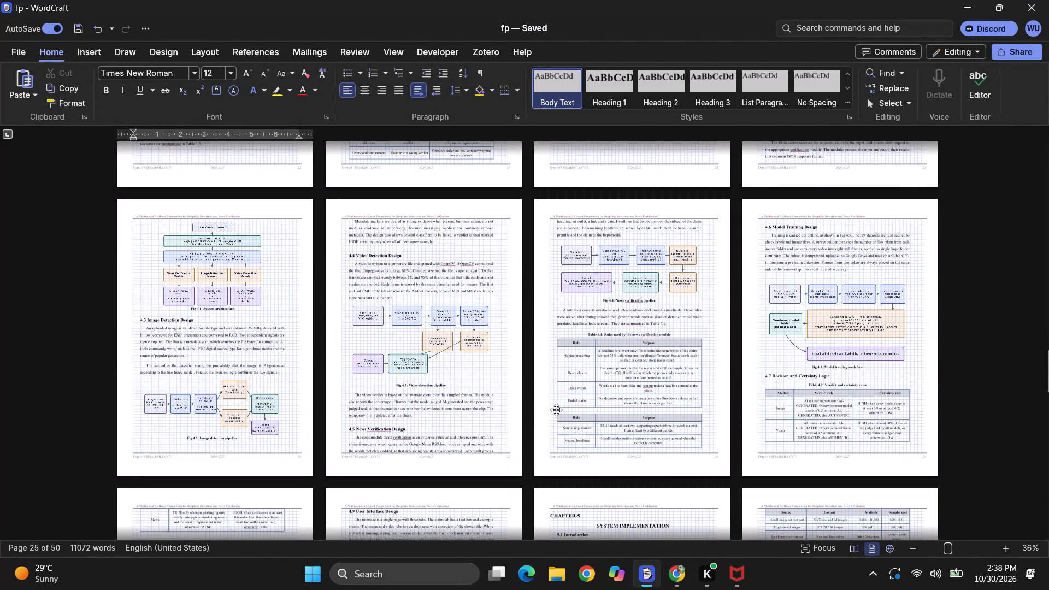
pyautogui.scroll(2, 372, 315)
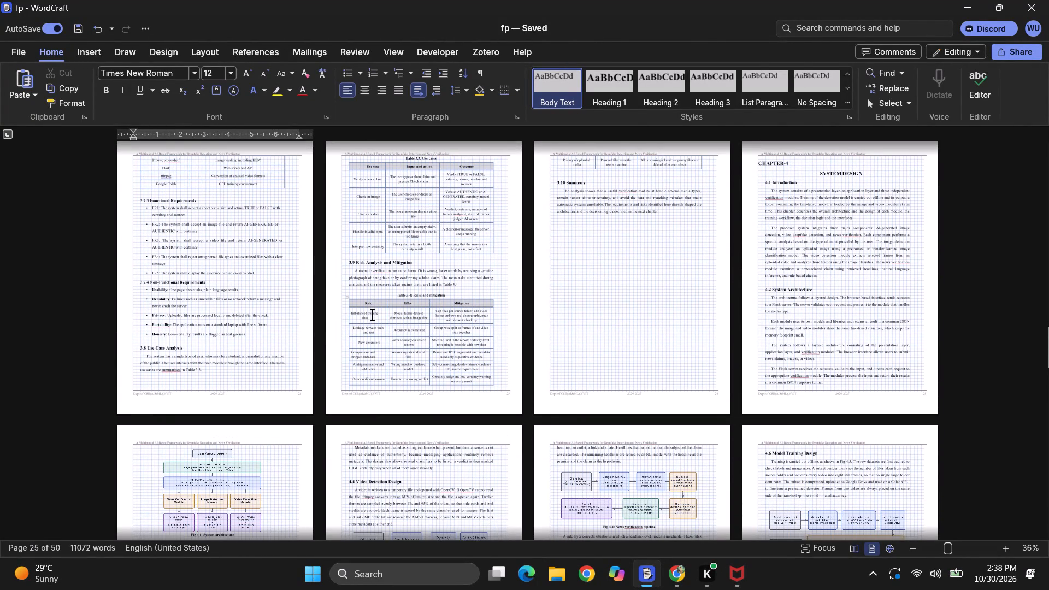
pyautogui.scroll(-2, 372, 315)
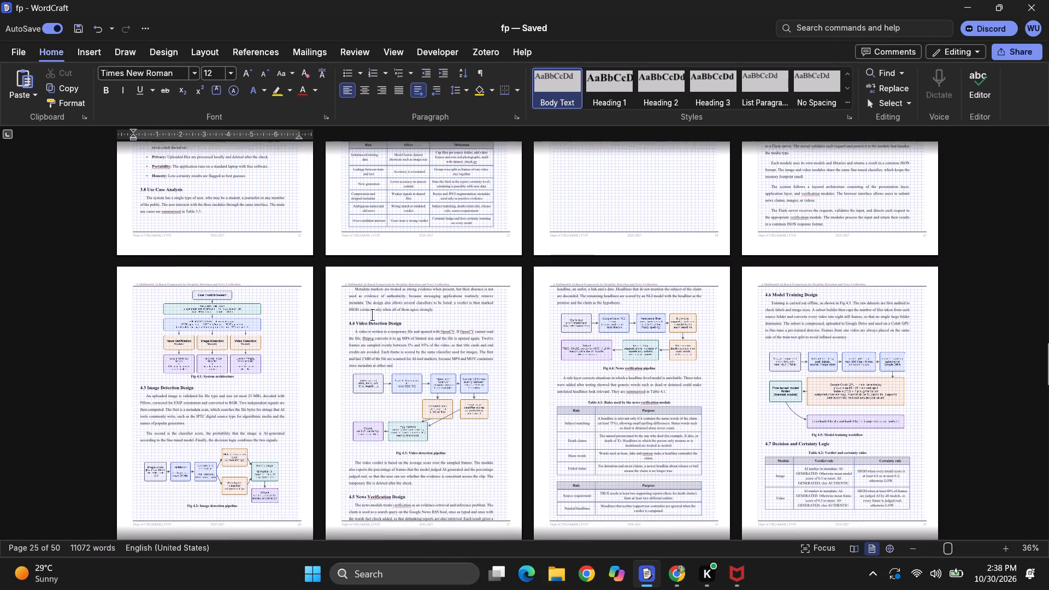
pyautogui.scroll(-1, 372, 315)
pyautogui.keyDown('ctrl'); pyautogui.scroll(3, 372, 315); pyautogui.keyUp('ctrl')
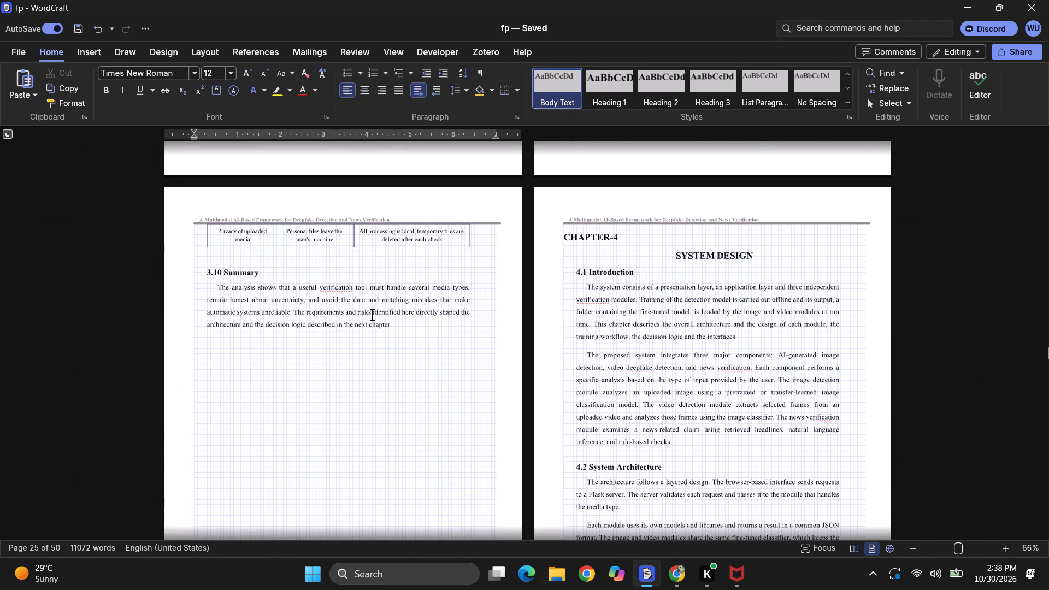
pyautogui.scroll(2, 372, 315)
pyautogui.scroll(-2, 372, 315)
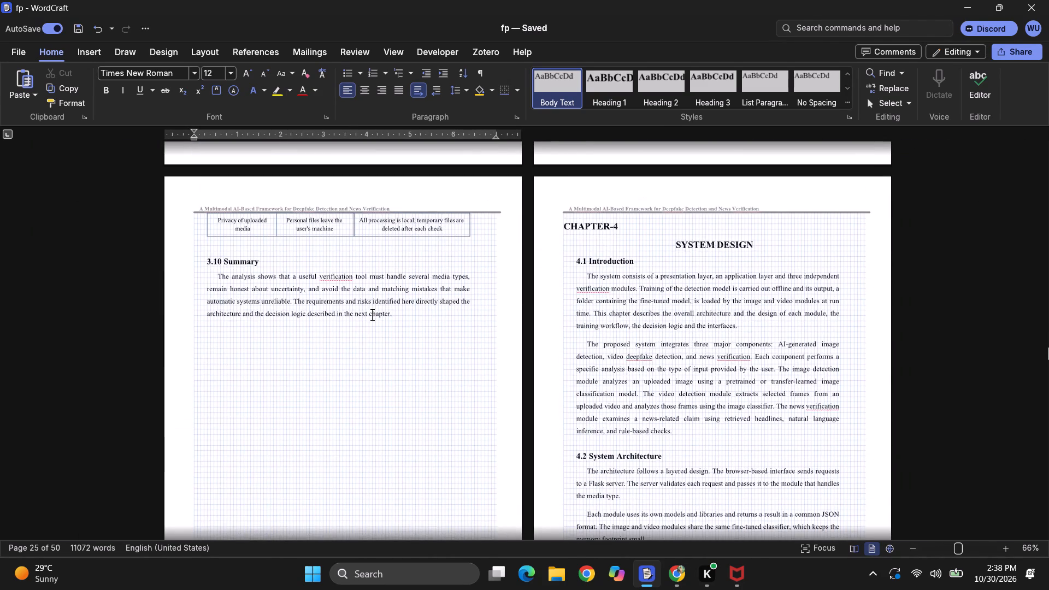
pyautogui.keyDown('ctrl'); pyautogui.scroll(-2, 372, 315); pyautogui.keyUp('ctrl')
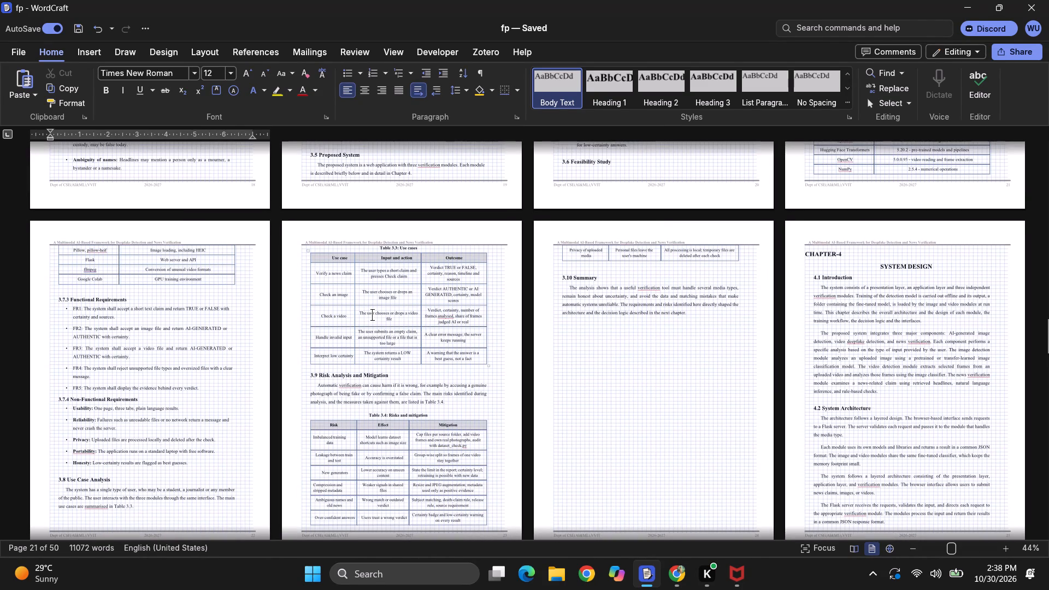
# Insert a blank line after the "Table 2.2: Comparison of approaches" caption, before the table's header row.
pyautogui.keyDown('ctrl'); pyautogui.scroll(2, 372, 315); pyautogui.keyUp('ctrl')
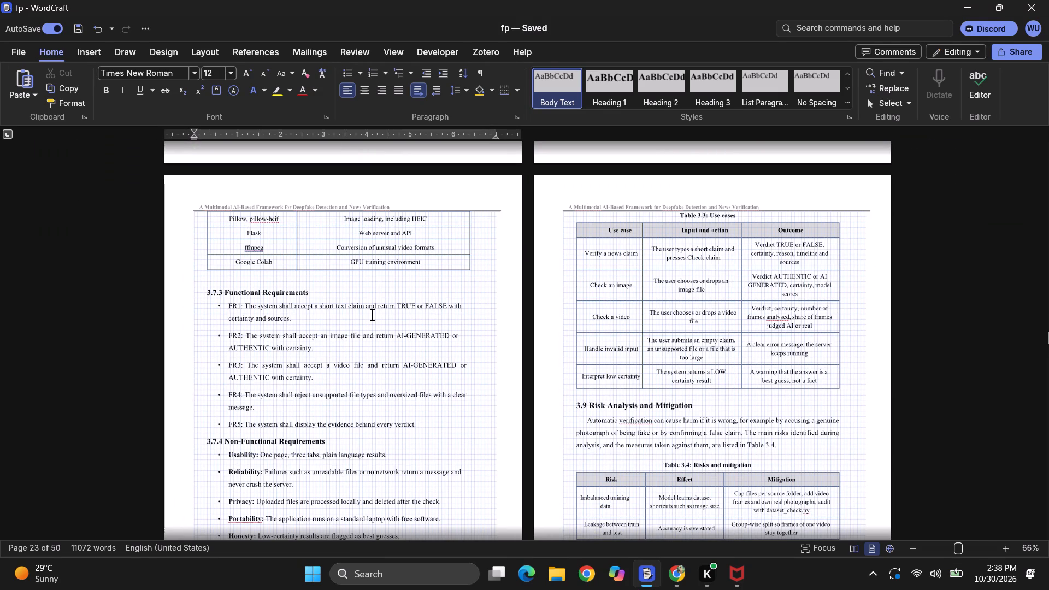
pyautogui.scroll(3, 372, 315)
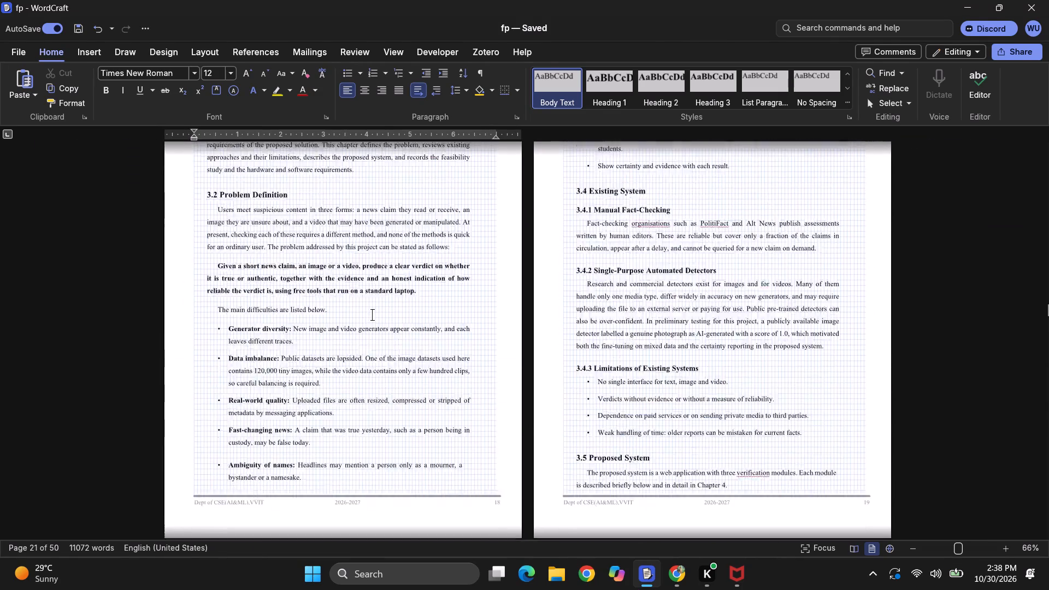
pyautogui.scroll(5, 372, 315)
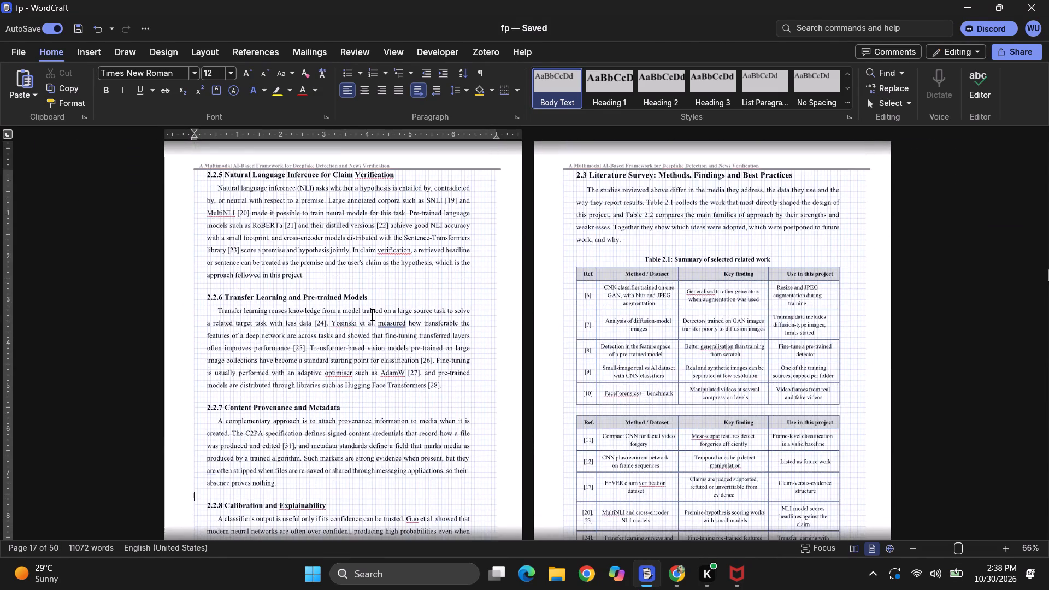
pyautogui.scroll(-1, 372, 315)
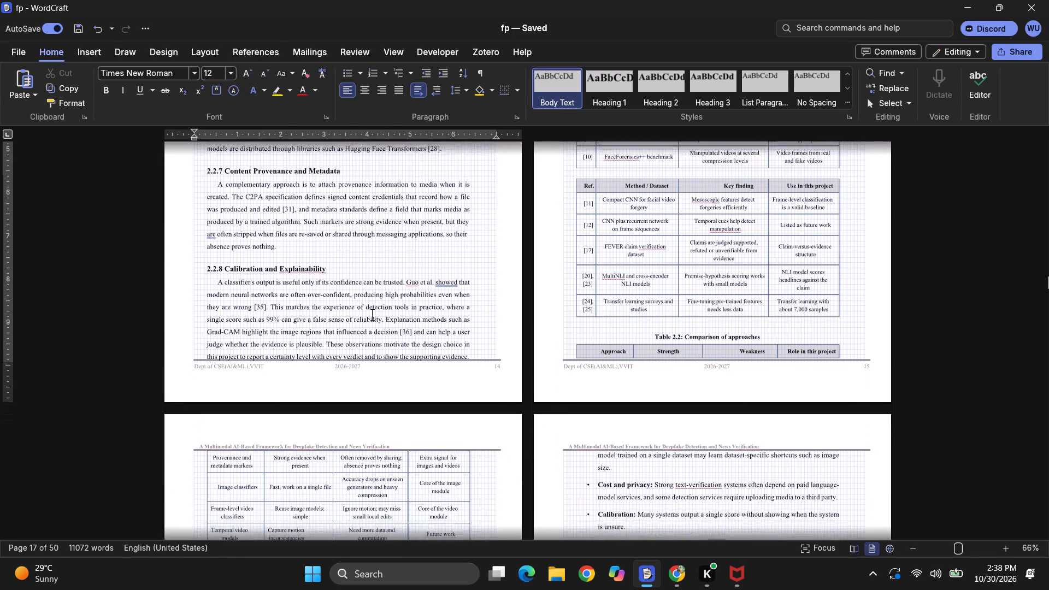
pyautogui.scroll(-2, 372, 315)
pyautogui.scroll(1, 372, 315)
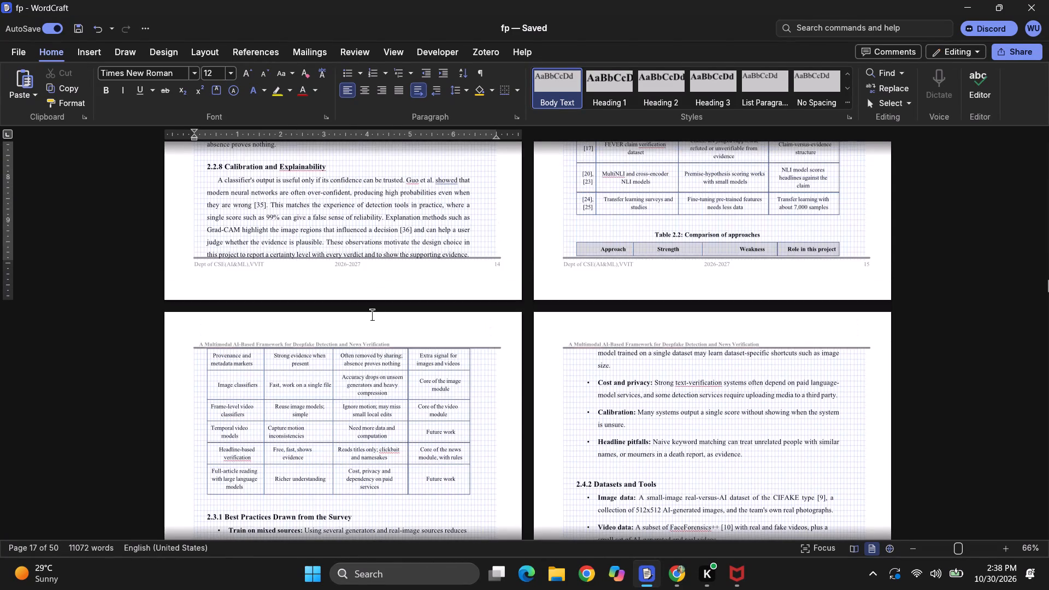
pyautogui.click(769, 233)
pyautogui.press('Return')
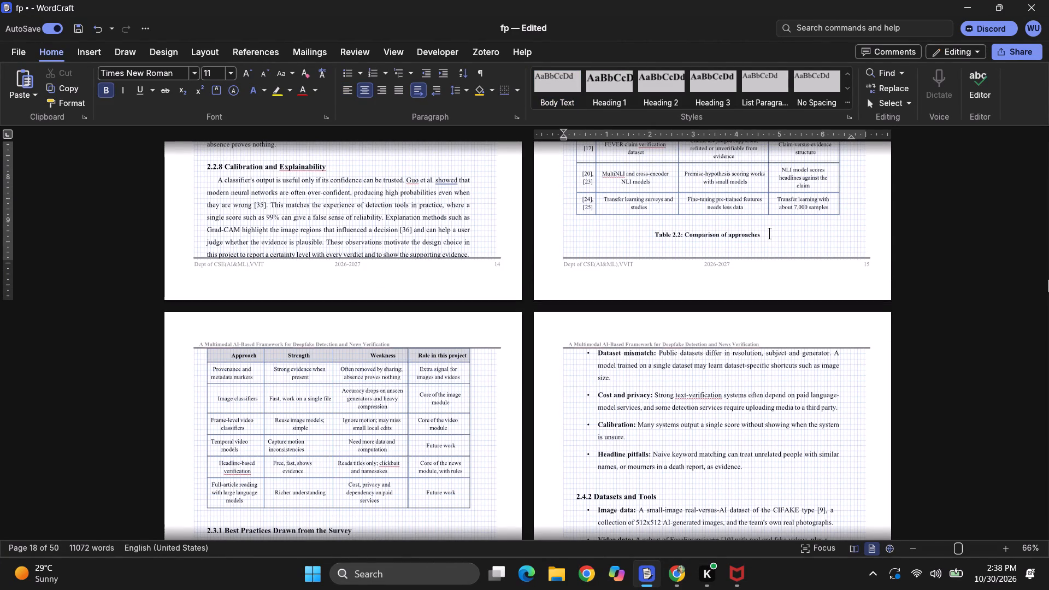
# Remove a blank line above the "Table 2.2: Comparison of approaches" caption.
pyautogui.scroll(2, 769, 233)
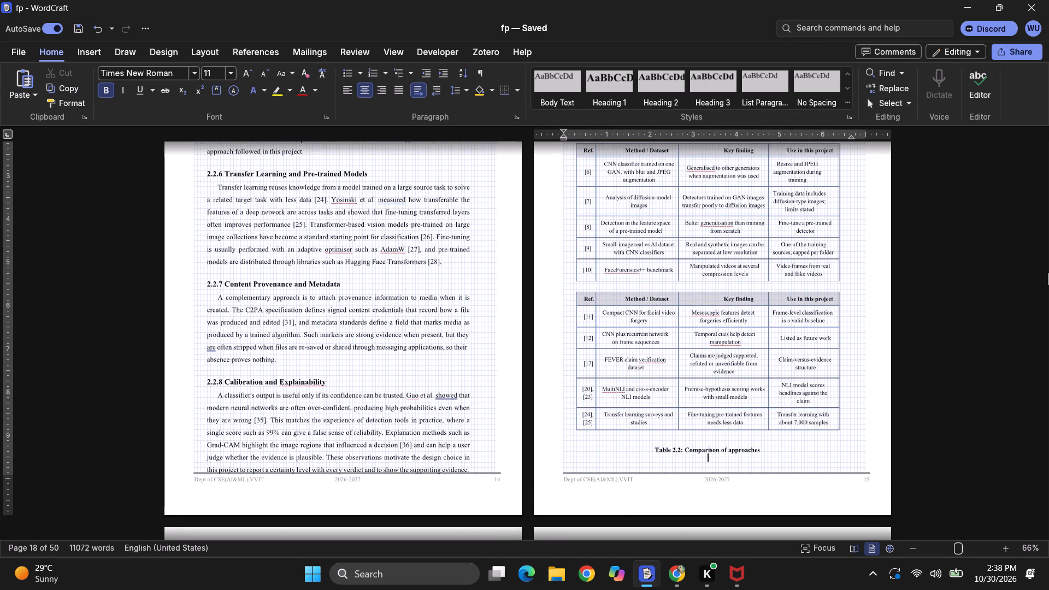
pyautogui.click(715, 443)
pyautogui.press('BackSpace')
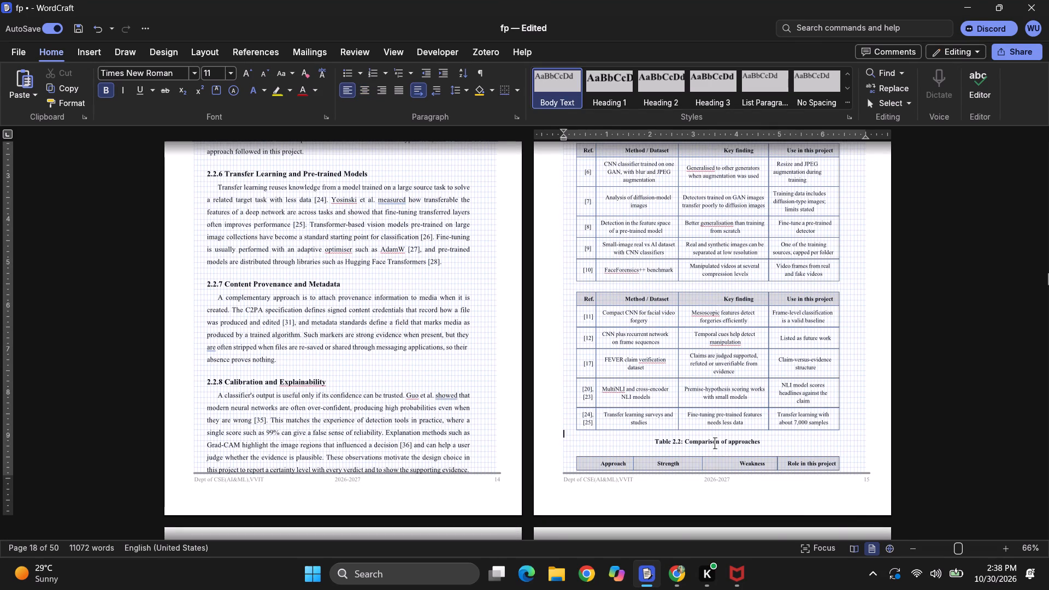
# Split section 2.3's introductory text so that "Together they show which ideas were adopted" starts a new paragraph.
pyautogui.scroll(1, 715, 443)
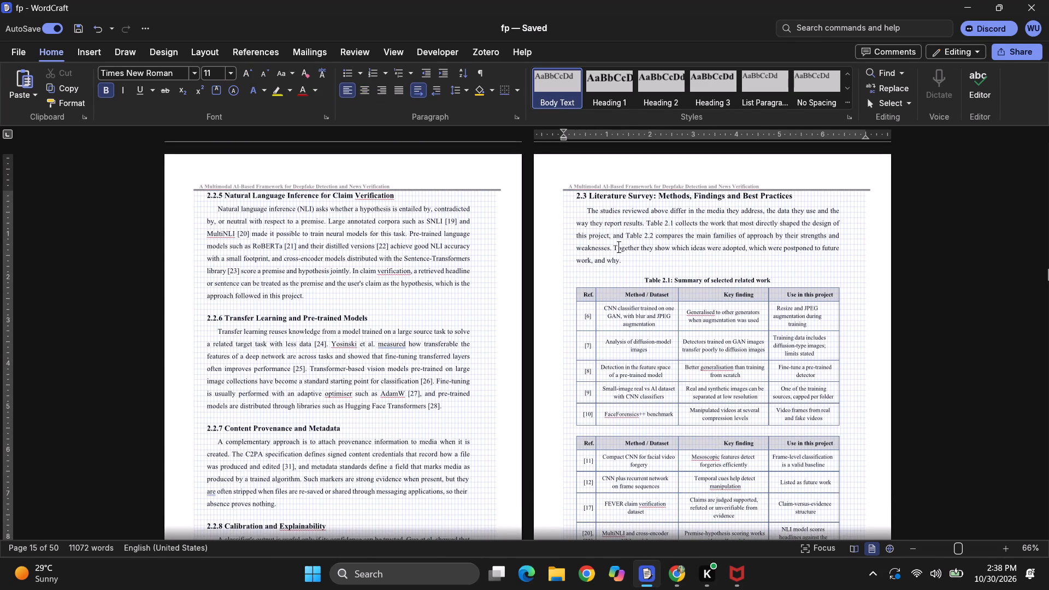
pyautogui.click(615, 249)
pyautogui.press('Return')
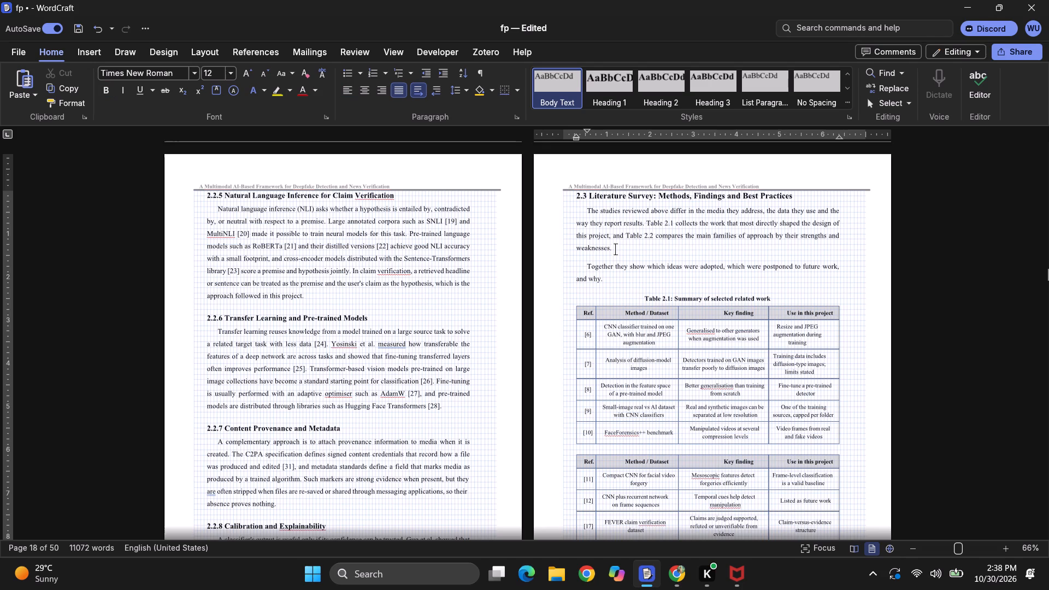
# Examine the layout of the rest of Chapter 2, from Table 2.2 through section 2.4.3, up to the start of Chapter 3.
pyautogui.scroll(-4, 615, 249)
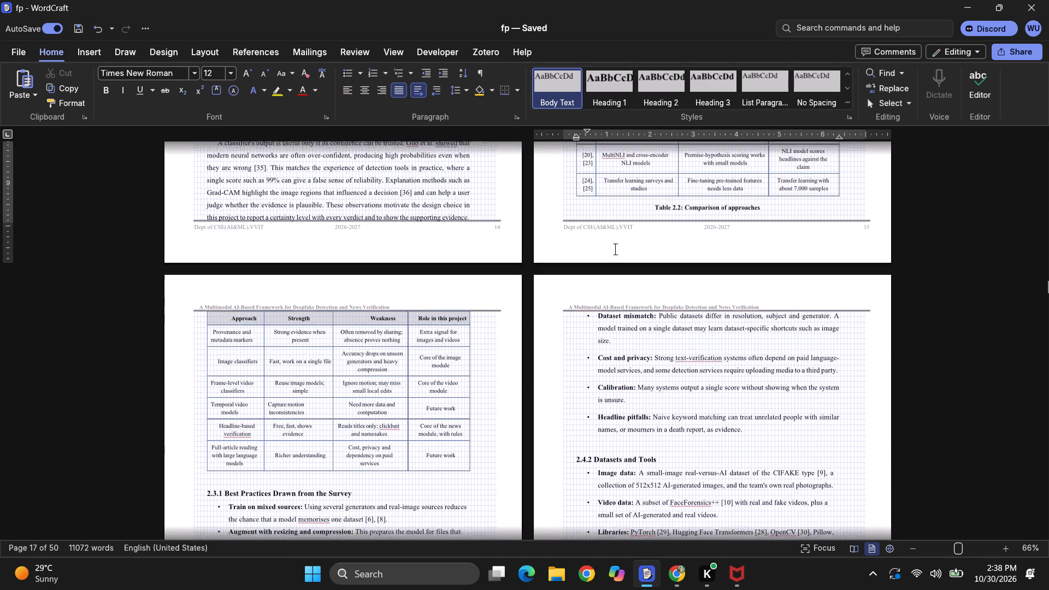
pyautogui.scroll(-2, 615, 249)
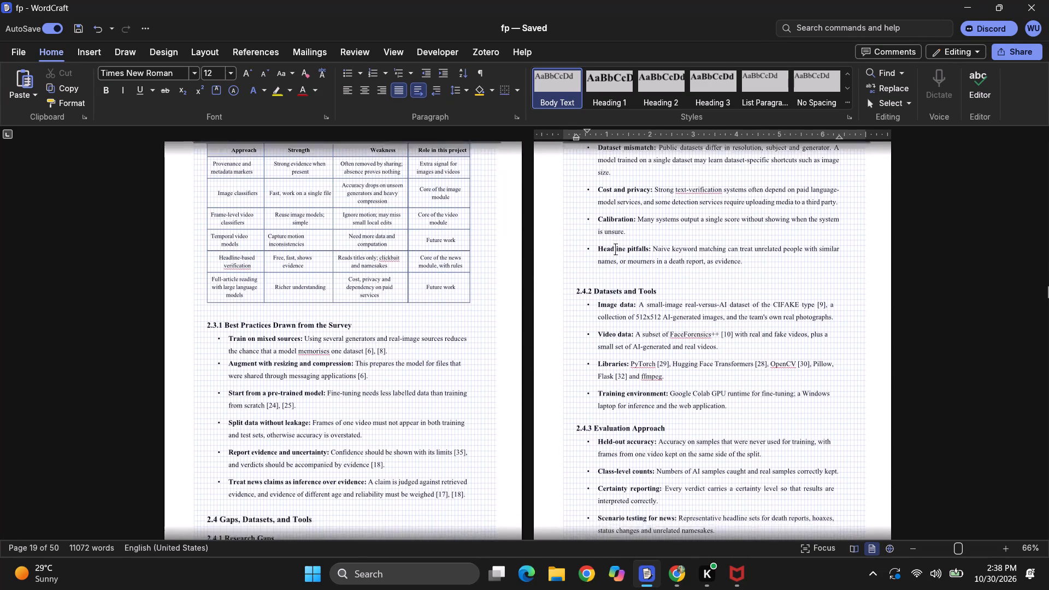
pyautogui.scroll(-2, 615, 249)
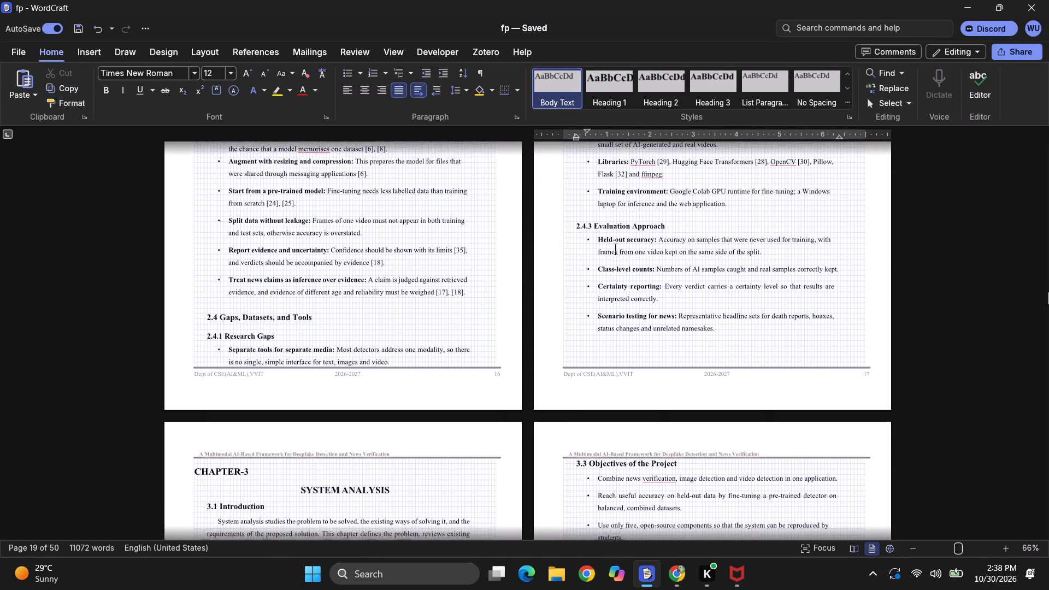
pyautogui.scroll(-1, 615, 249)
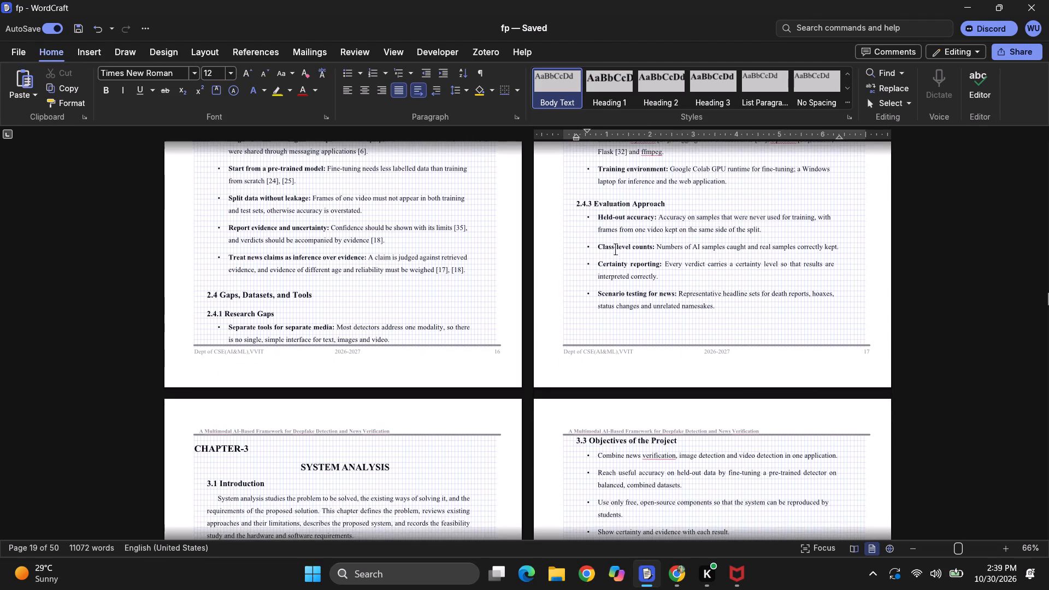
pyautogui.scroll(-2, 615, 249)
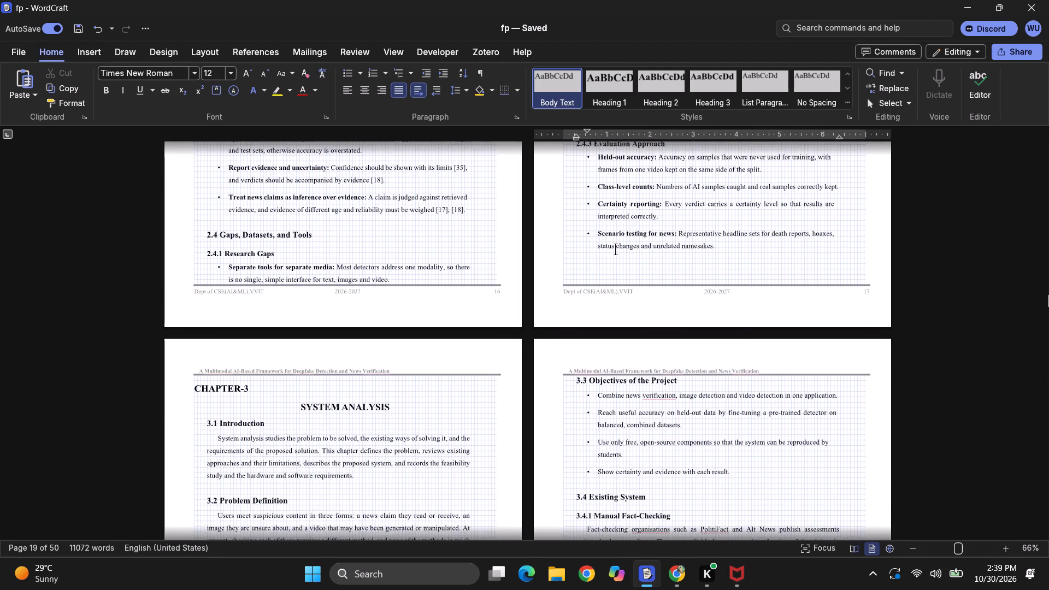
# Examine Chapter 3's layout, checking how section 3.6 and Tables 3.1, 3.2, 3.3 and 3.4 break across pages.
pyautogui.scroll(-2, 615, 249)
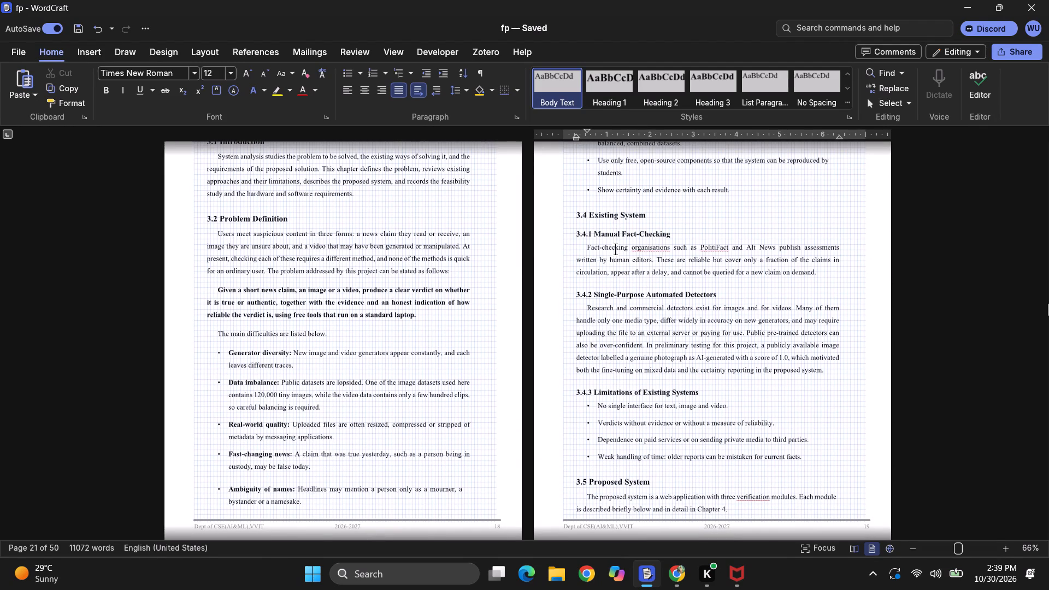
pyautogui.scroll(-2, 615, 249)
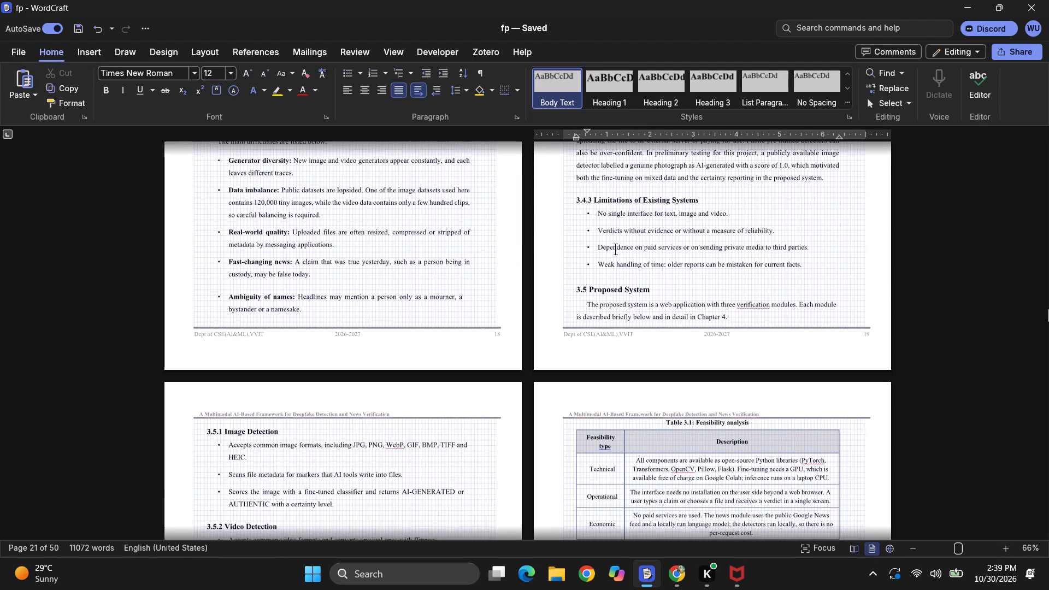
pyautogui.scroll(-3, 615, 249)
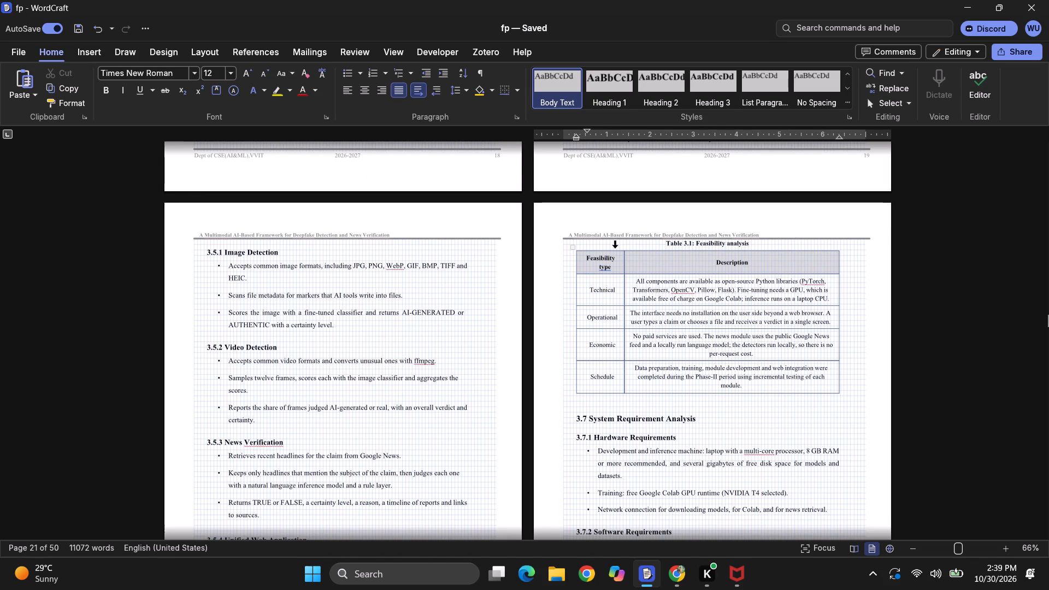
pyautogui.scroll(-2, 616, 247)
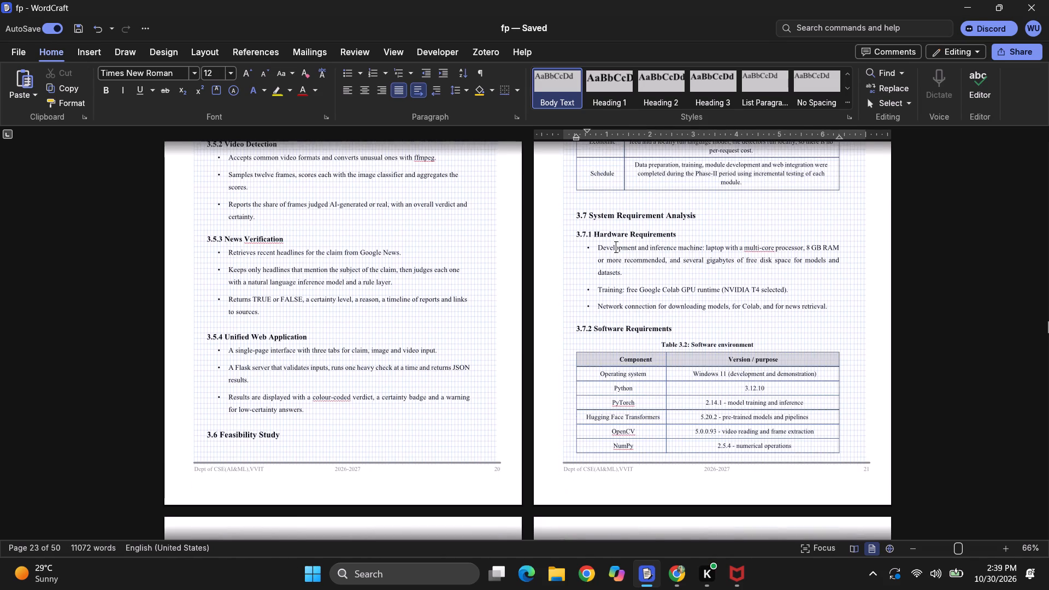
pyautogui.scroll(2, 616, 247)
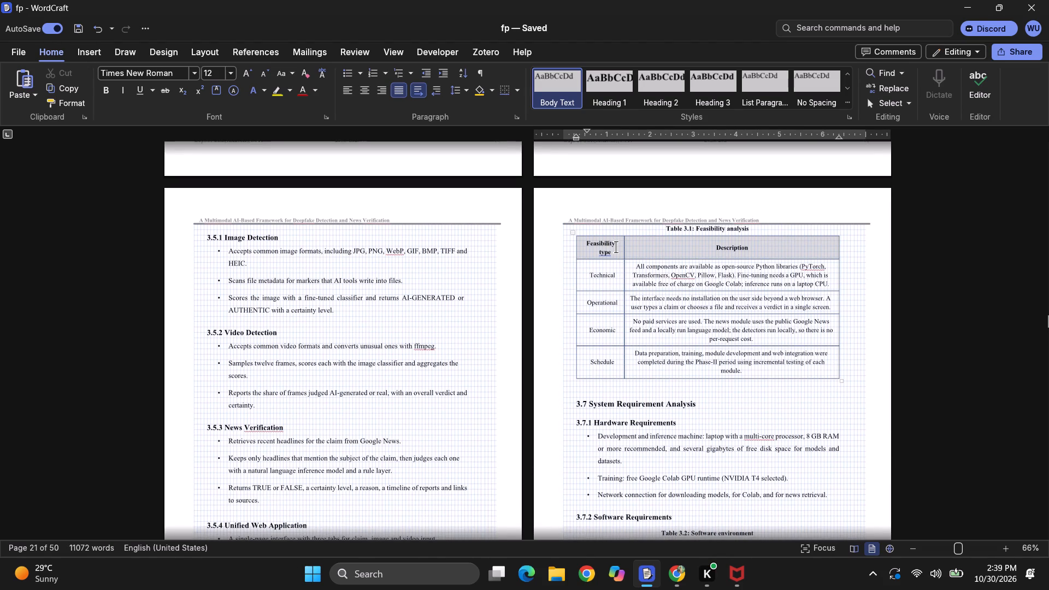
pyautogui.scroll(-2, 616, 247)
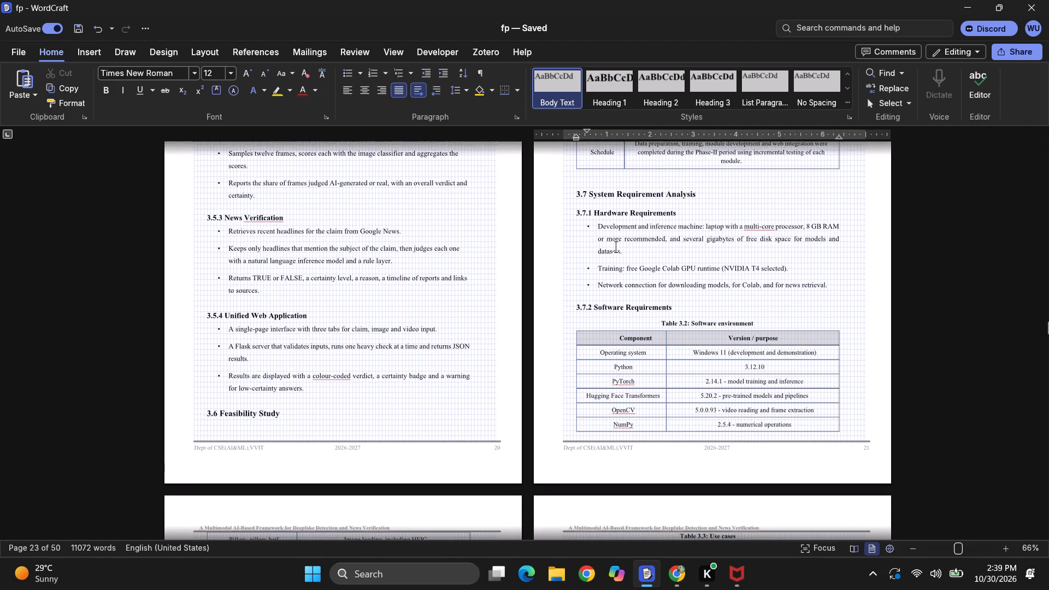
pyautogui.scroll(-2, 616, 247)
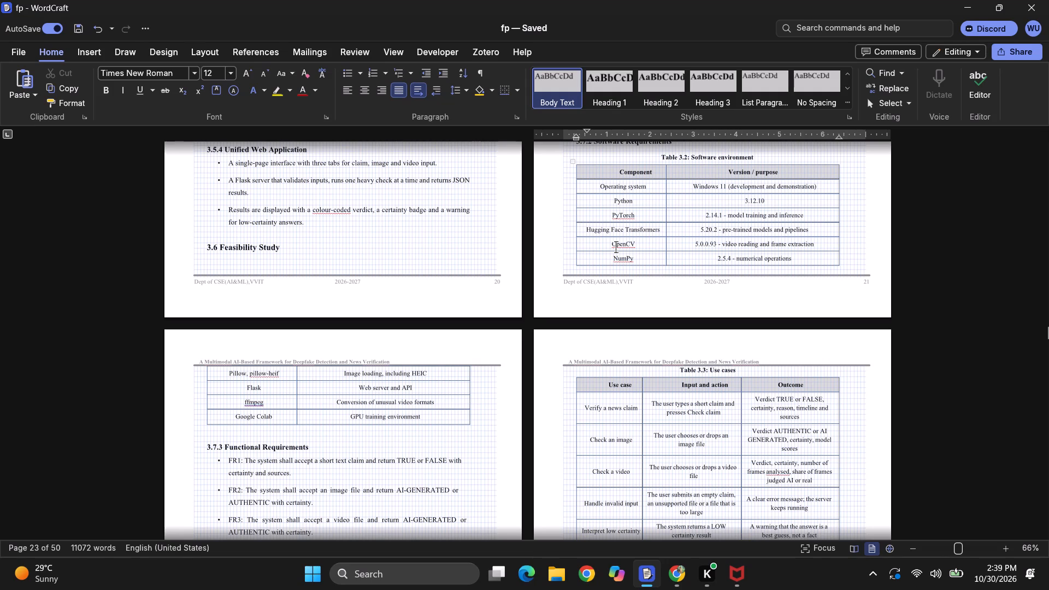
pyautogui.scroll(3, 616, 247)
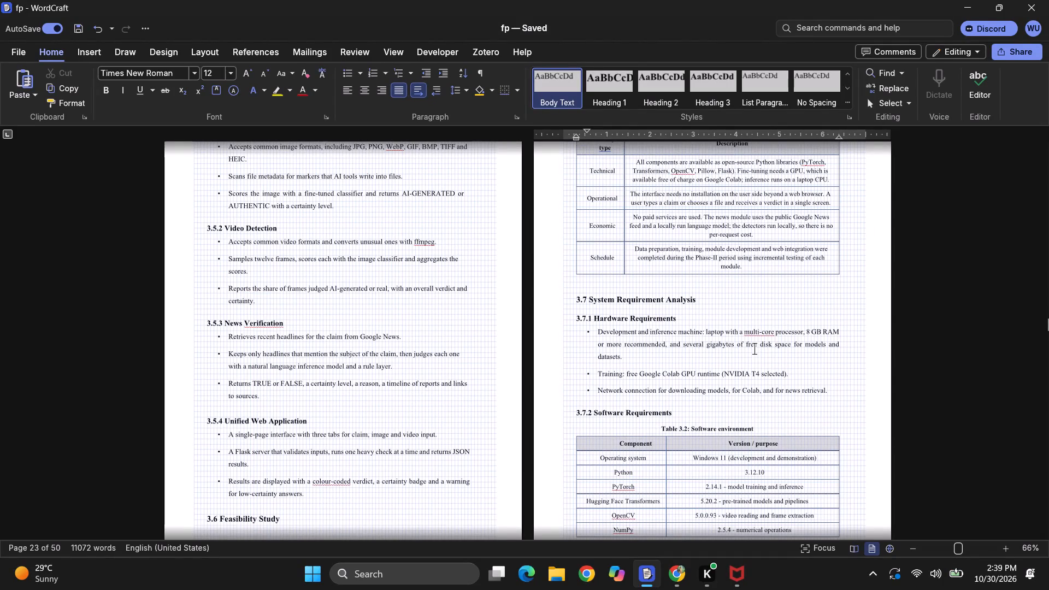
pyautogui.scroll(-1, 755, 349)
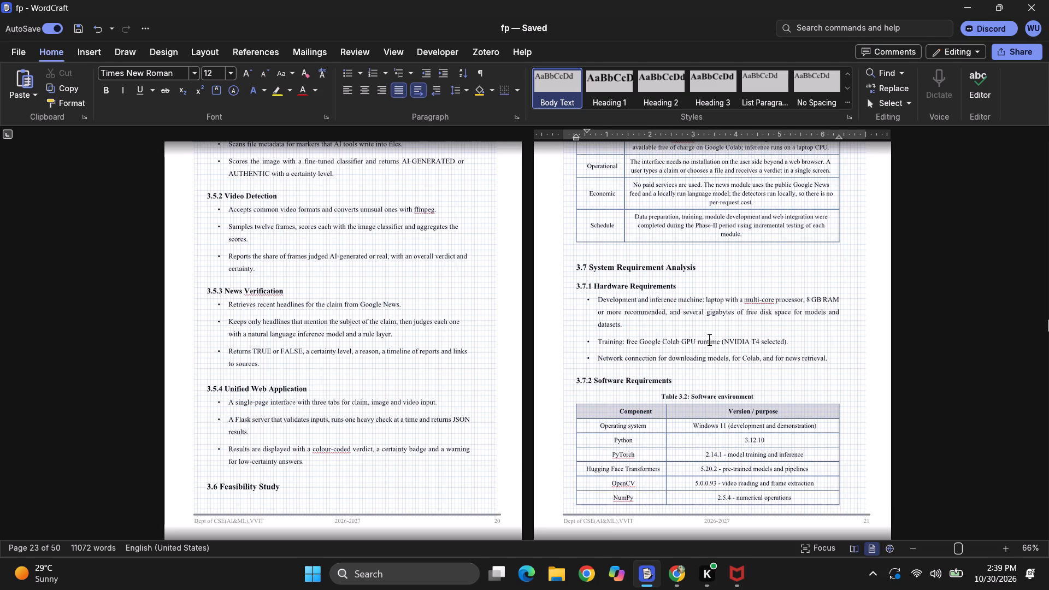
pyautogui.scroll(-1, 709, 340)
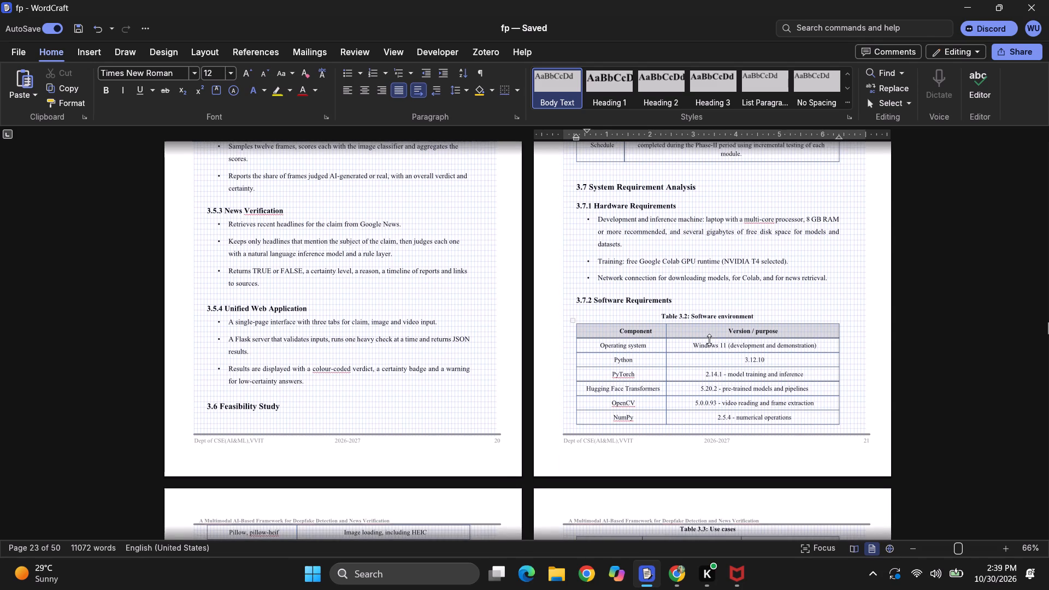
pyautogui.scroll(-1, 709, 340)
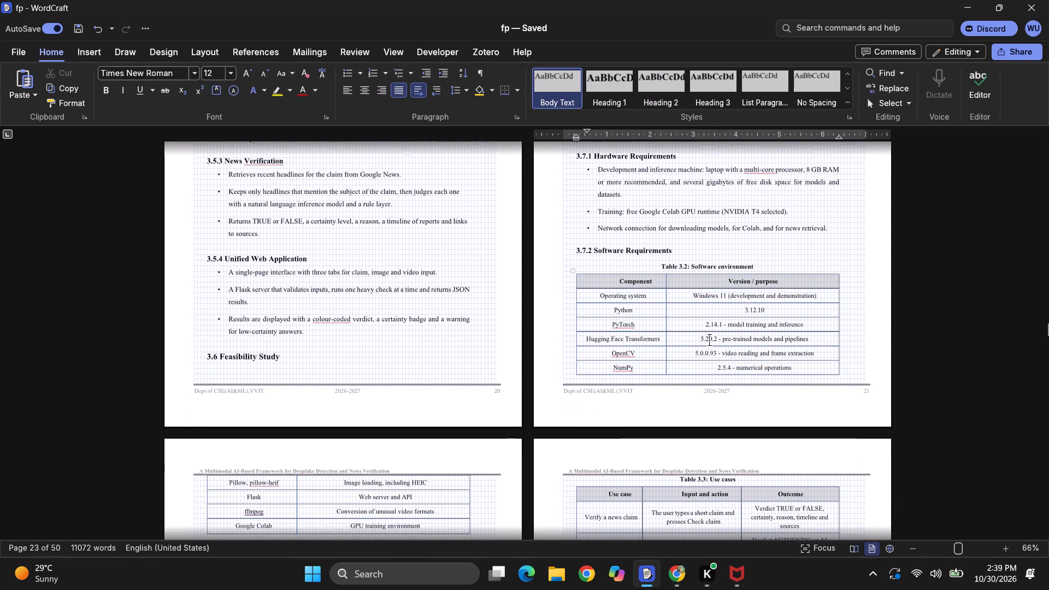
pyautogui.scroll(-2, 709, 340)
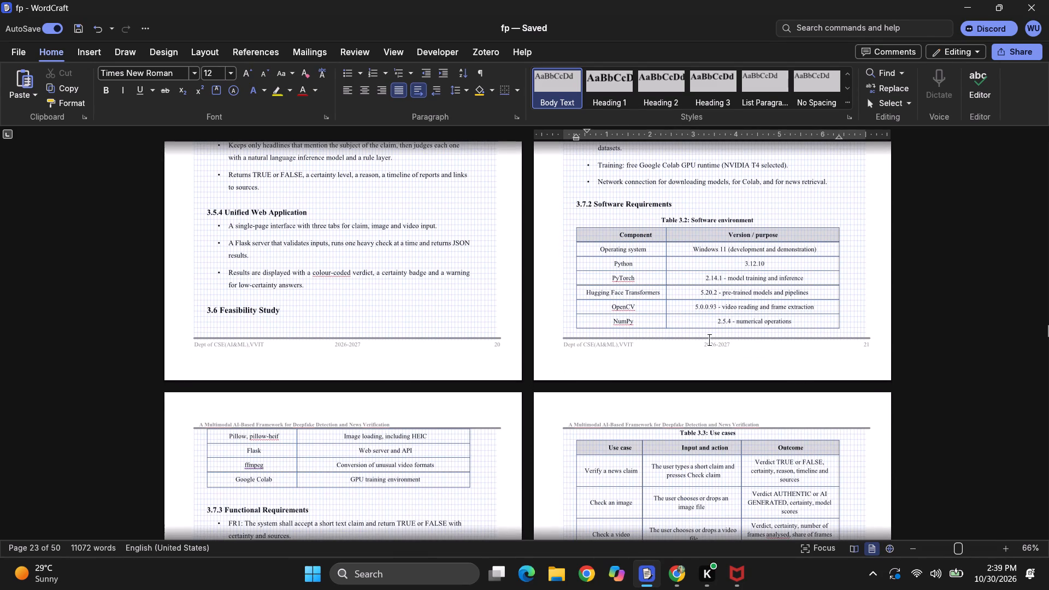
pyautogui.scroll(-1, 709, 340)
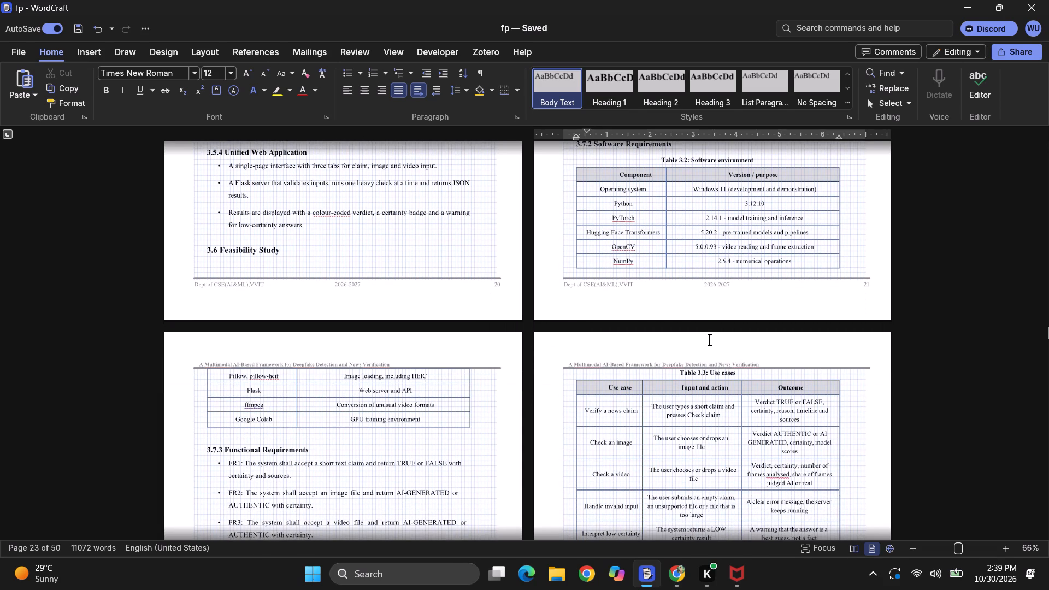
pyautogui.scroll(-1, 709, 340)
pyautogui.scroll(1, 709, 340)
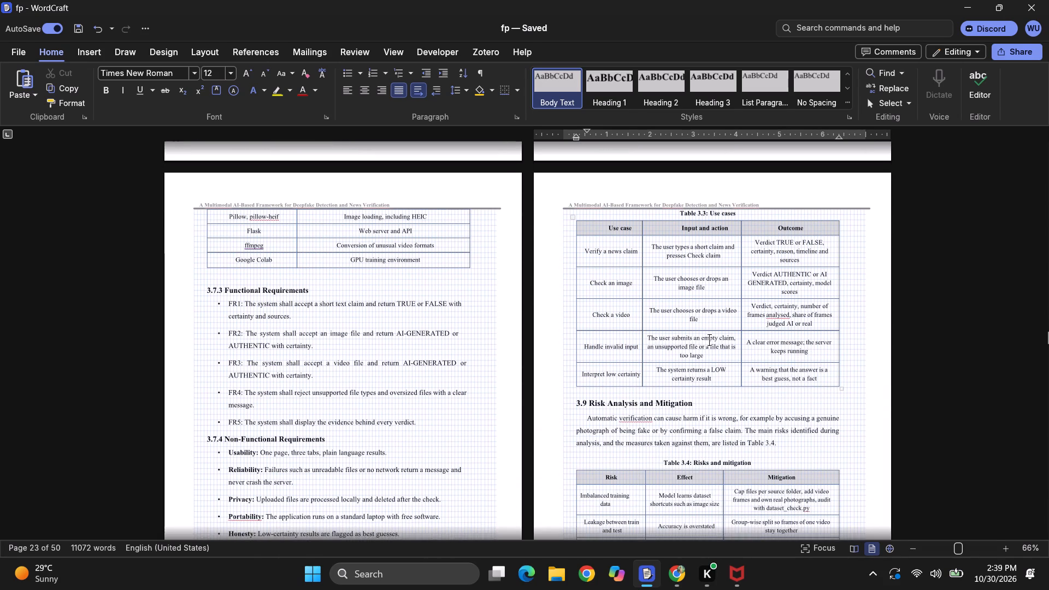
pyautogui.scroll(1, 709, 340)
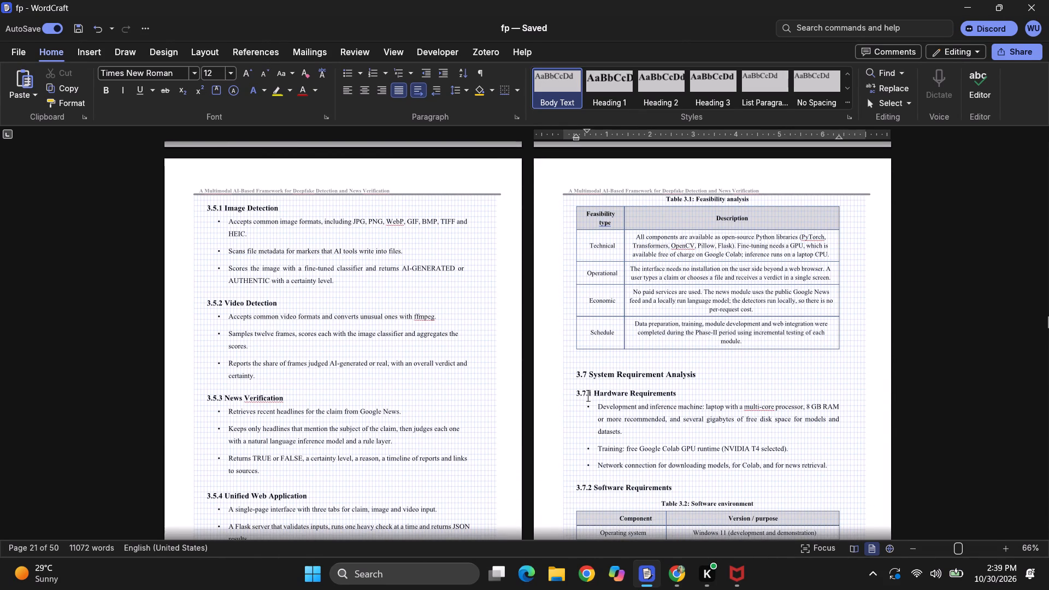
pyautogui.scroll(-5, 588, 396)
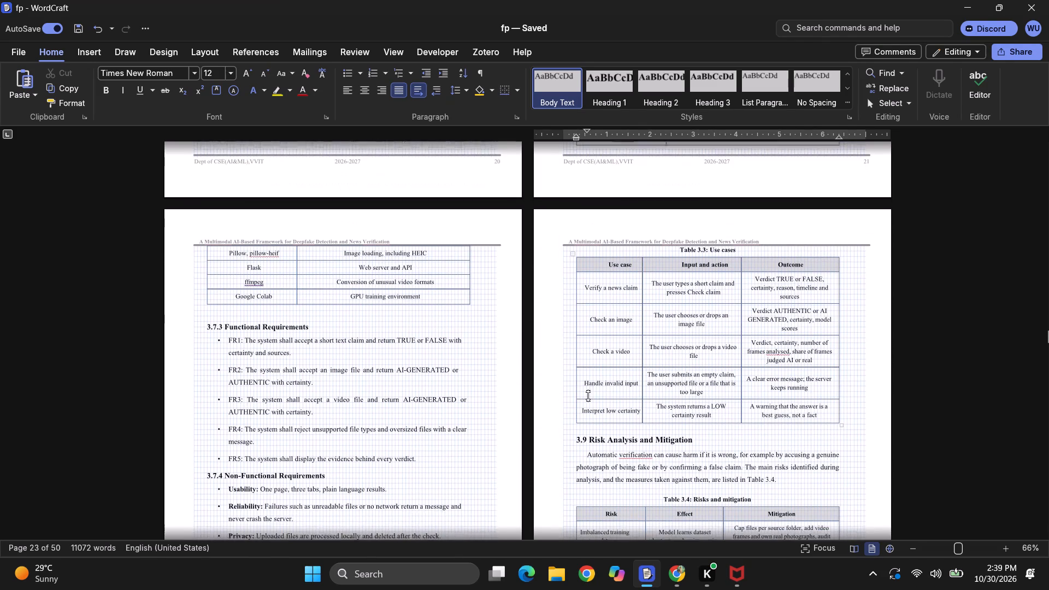
pyautogui.scroll(-2, 588, 396)
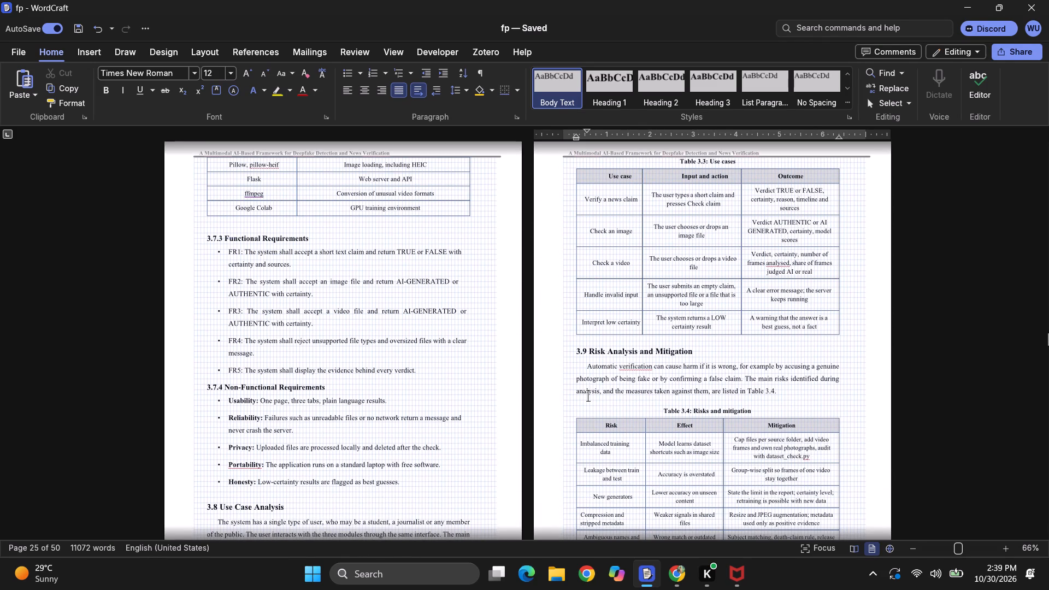
pyautogui.scroll(1, 588, 396)
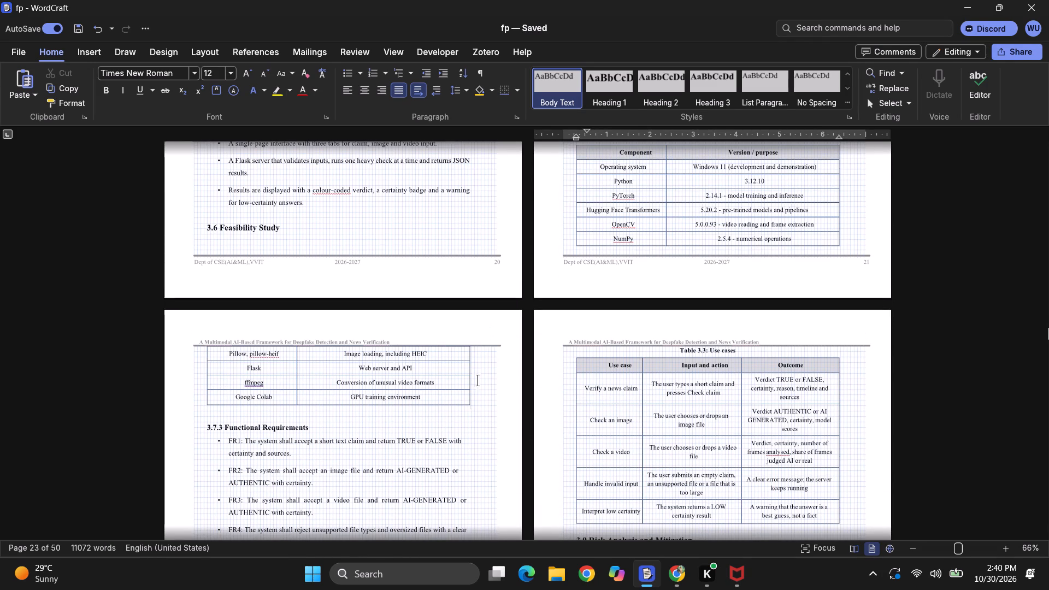
pyautogui.moveTo(478, 404); pyautogui.dragTo(221, 355)
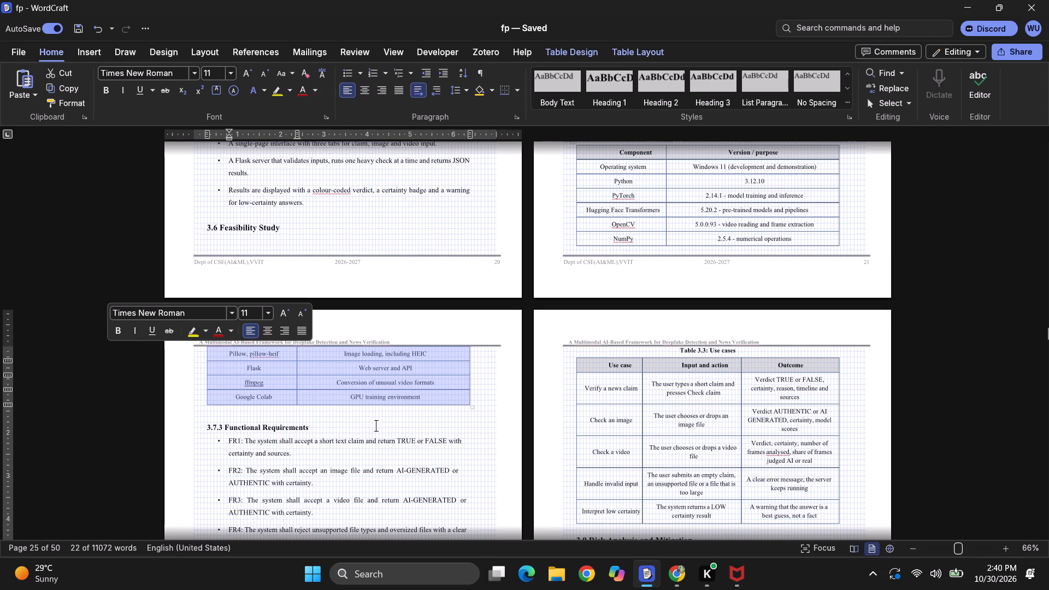
pyautogui.click(376, 426)
# Split section 3.8's paragraph so that "The user interacts with the three modules" starts a new paragraph.
pyautogui.scroll(-3, 376, 426)
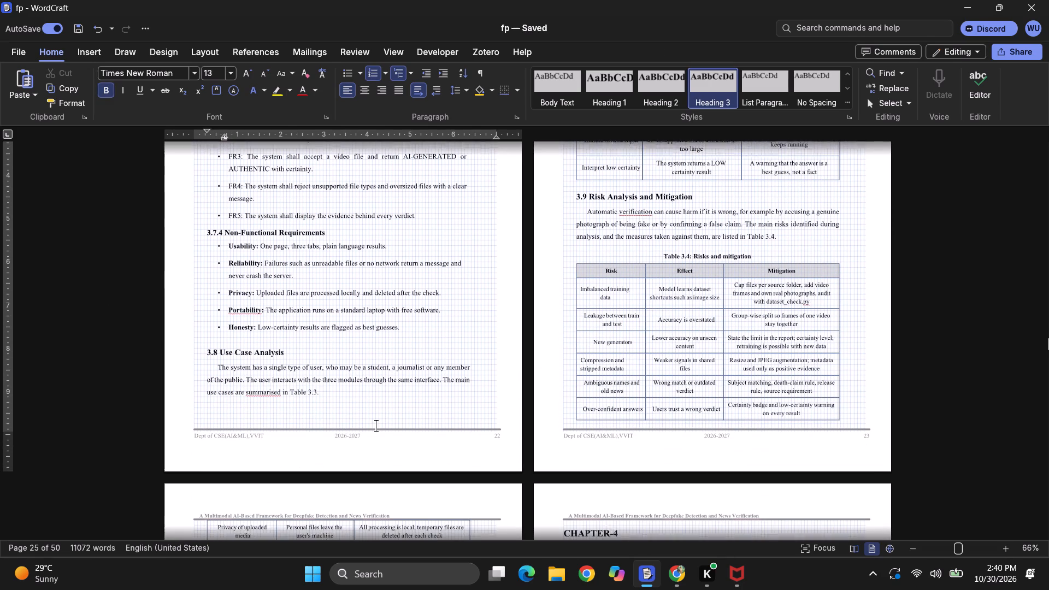
pyautogui.scroll(-1, 376, 426)
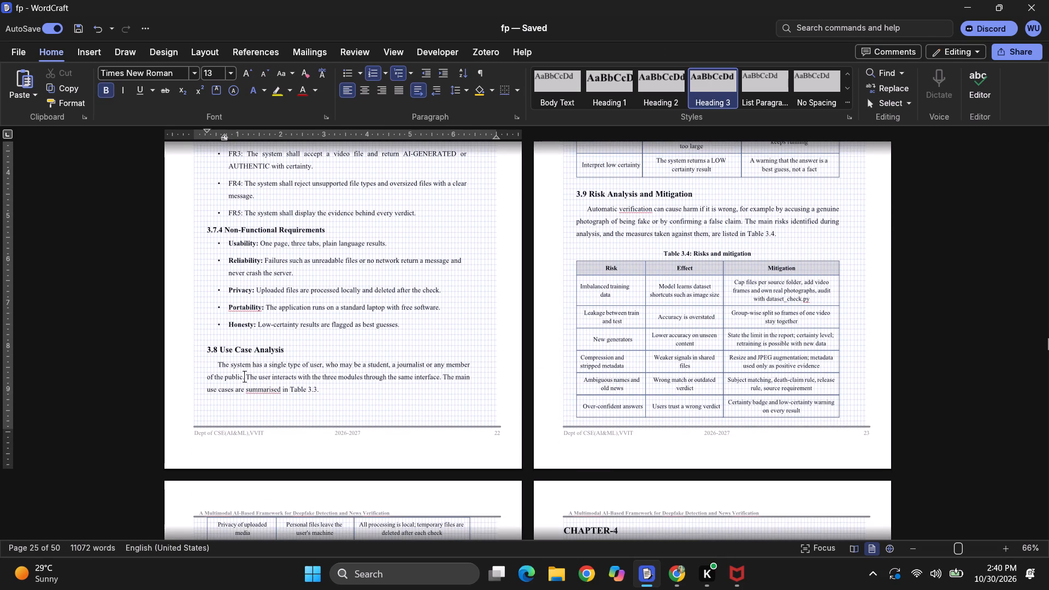
pyautogui.click(244, 376)
pyautogui.click(246, 376)
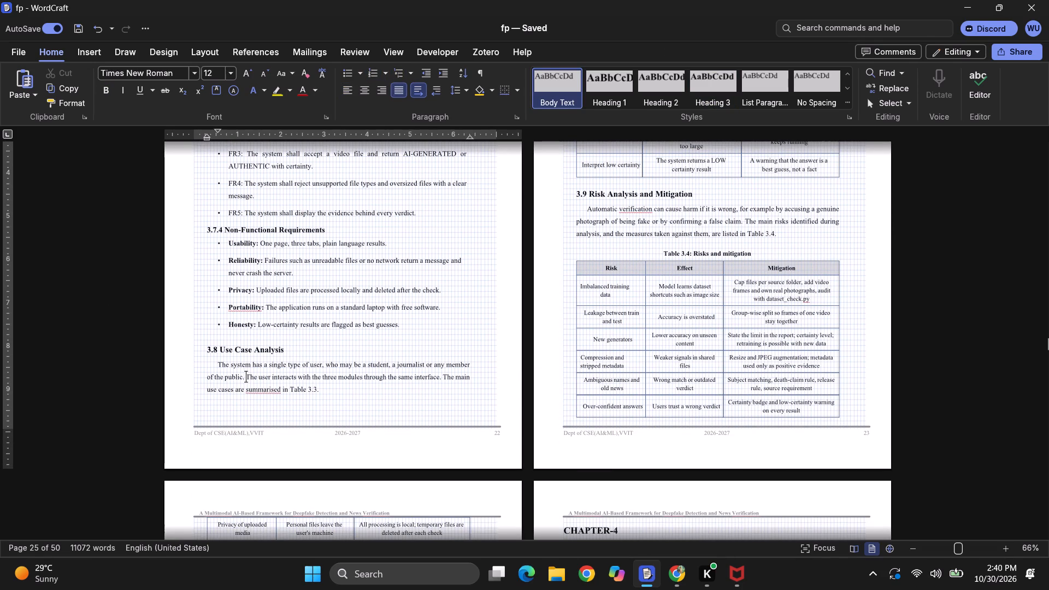
pyautogui.press('Return')
# Remove the two blank lines above the "Table 3.3: Use cases" caption.
pyautogui.scroll(1, 235, 363)
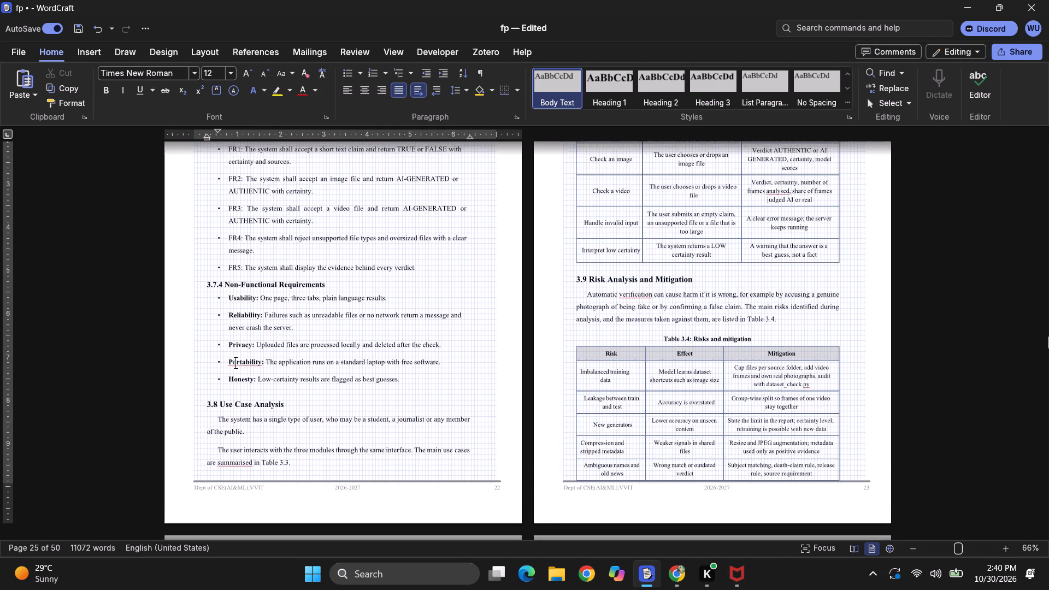
pyautogui.scroll(1, 235, 363)
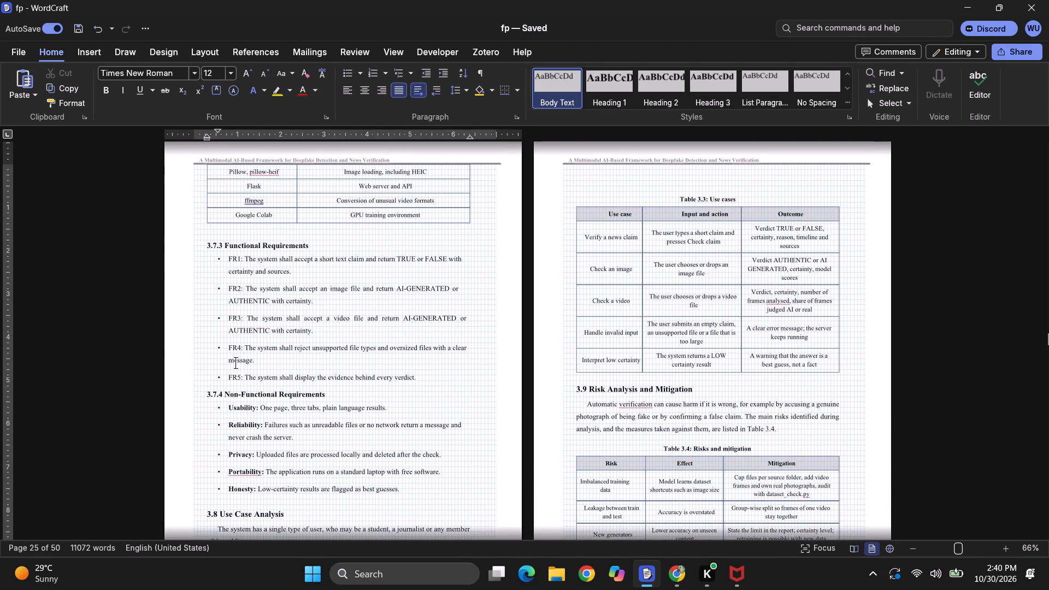
pyautogui.scroll(1, 235, 363)
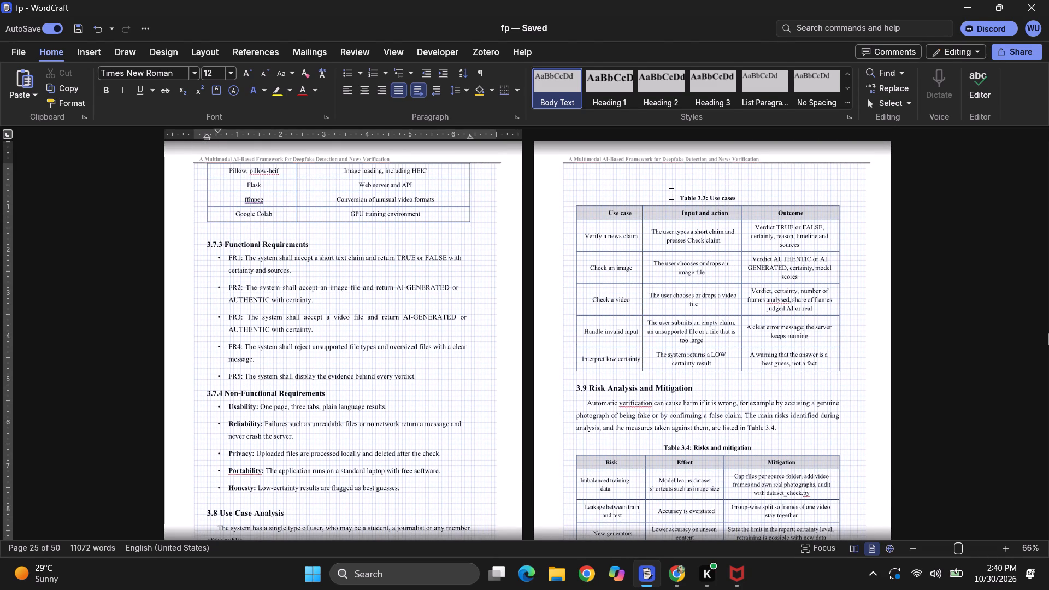
pyautogui.click(671, 194)
pyautogui.press('BackSpace')
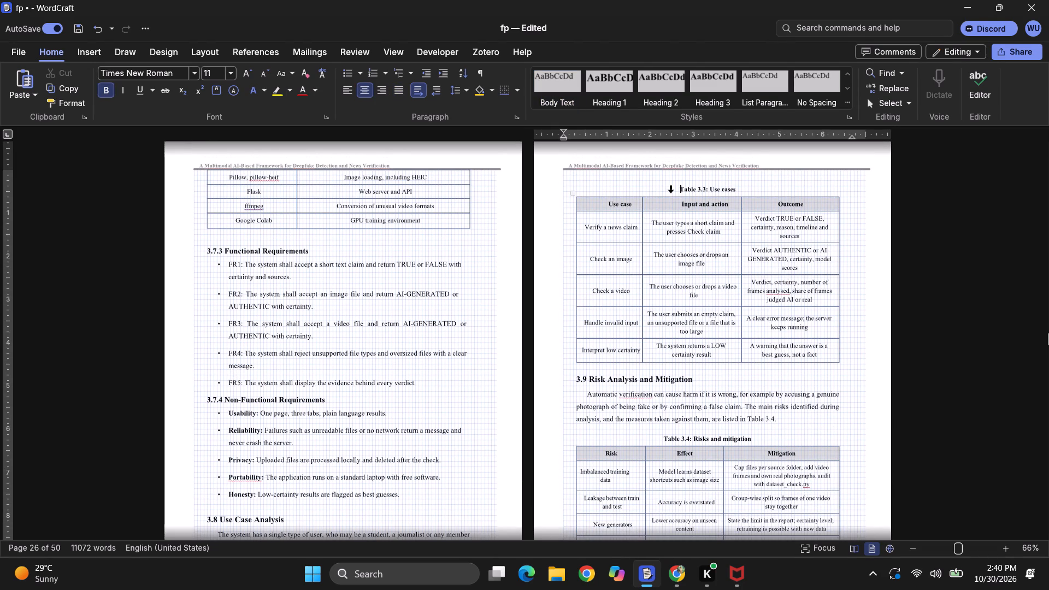
pyautogui.press('BackSpace')
# Clear the text from Table 3.4's last row, "Privacy of uploaded media", which has spilled onto the page with section 3.10.
pyautogui.scroll(-3, 671, 194)
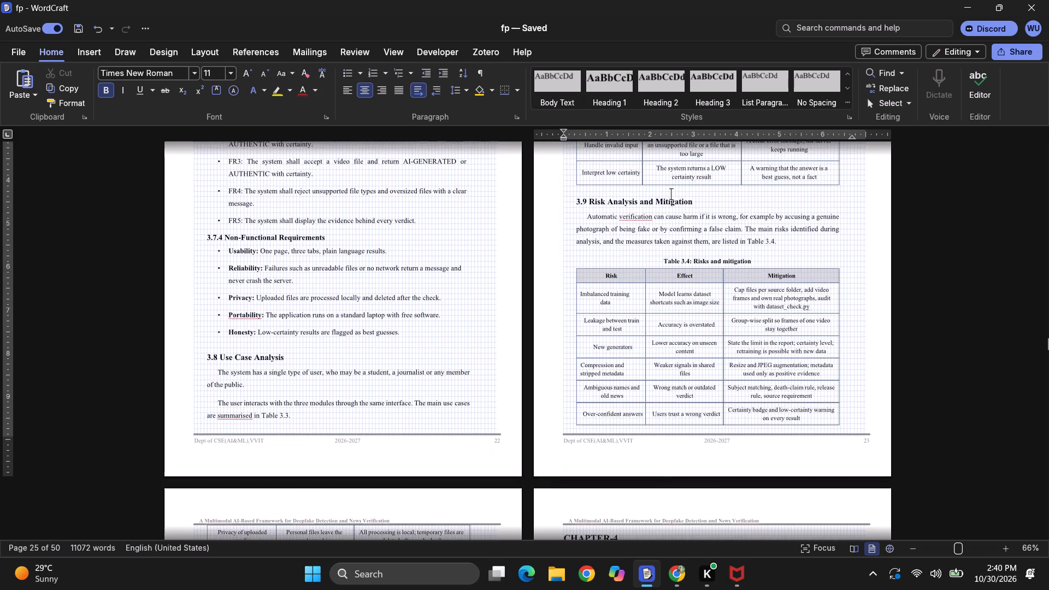
pyautogui.scroll(-1, 671, 194)
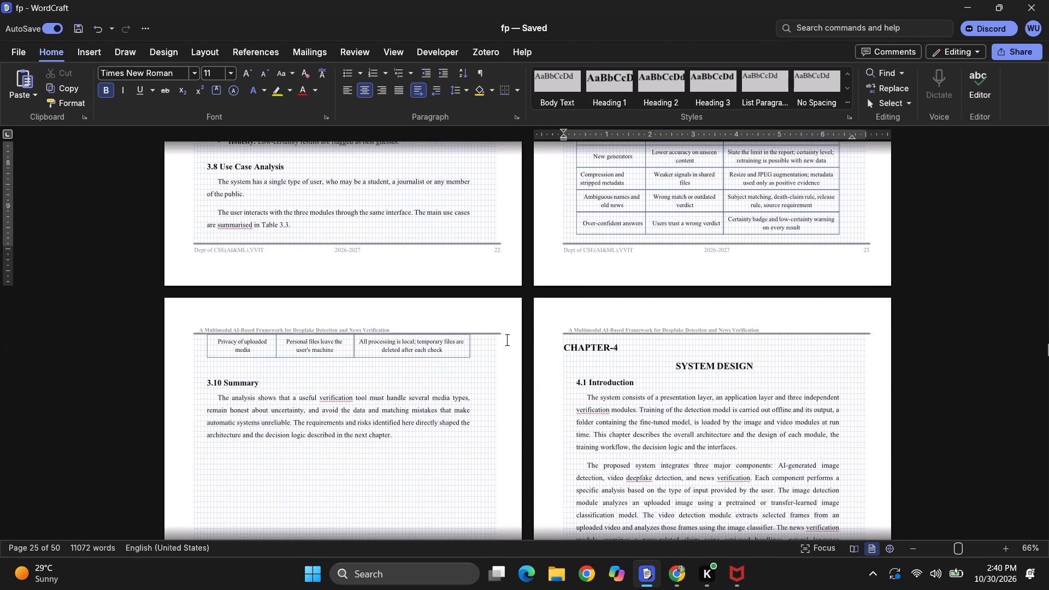
pyautogui.moveTo(490, 362); pyautogui.dragTo(193, 332)
pyautogui.press('Delete')
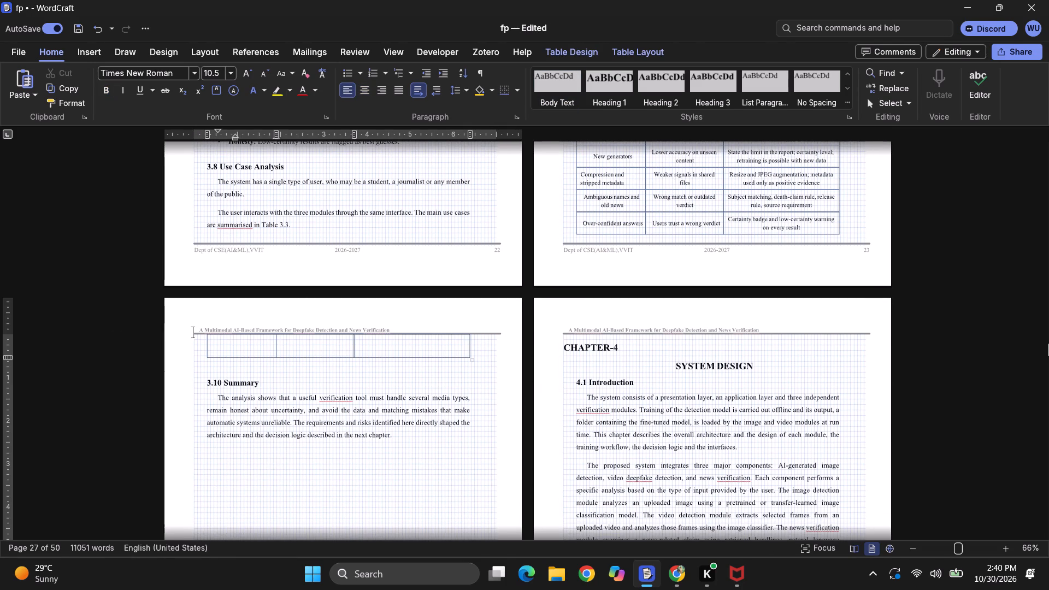
pyautogui.press('Delete')
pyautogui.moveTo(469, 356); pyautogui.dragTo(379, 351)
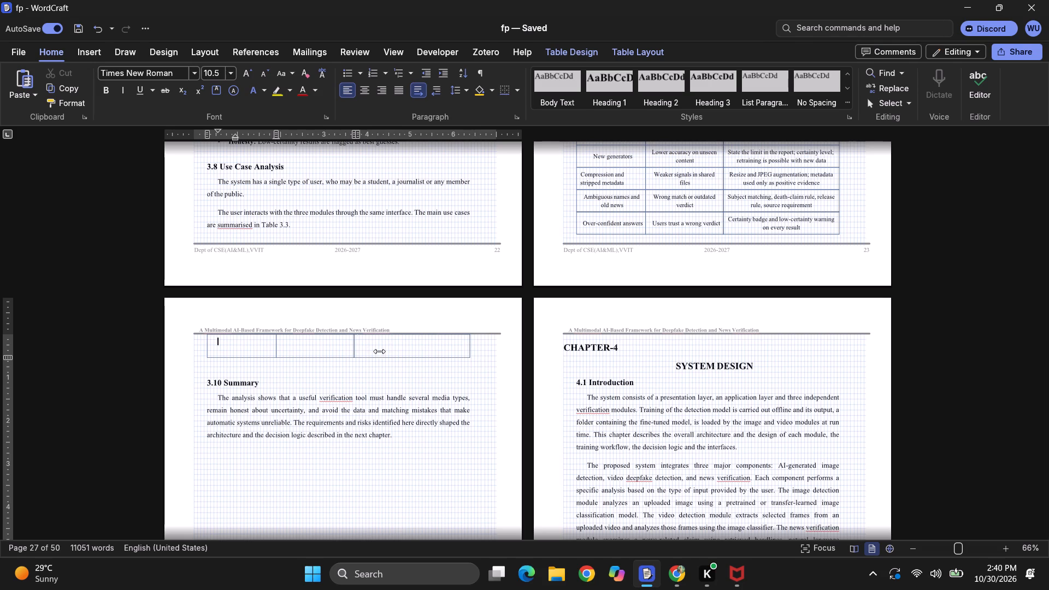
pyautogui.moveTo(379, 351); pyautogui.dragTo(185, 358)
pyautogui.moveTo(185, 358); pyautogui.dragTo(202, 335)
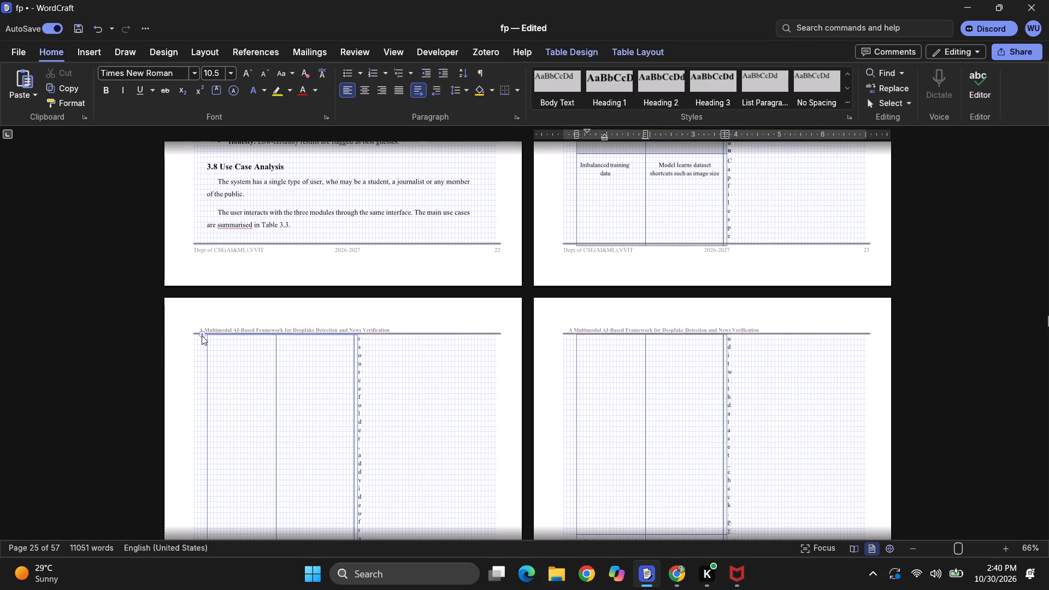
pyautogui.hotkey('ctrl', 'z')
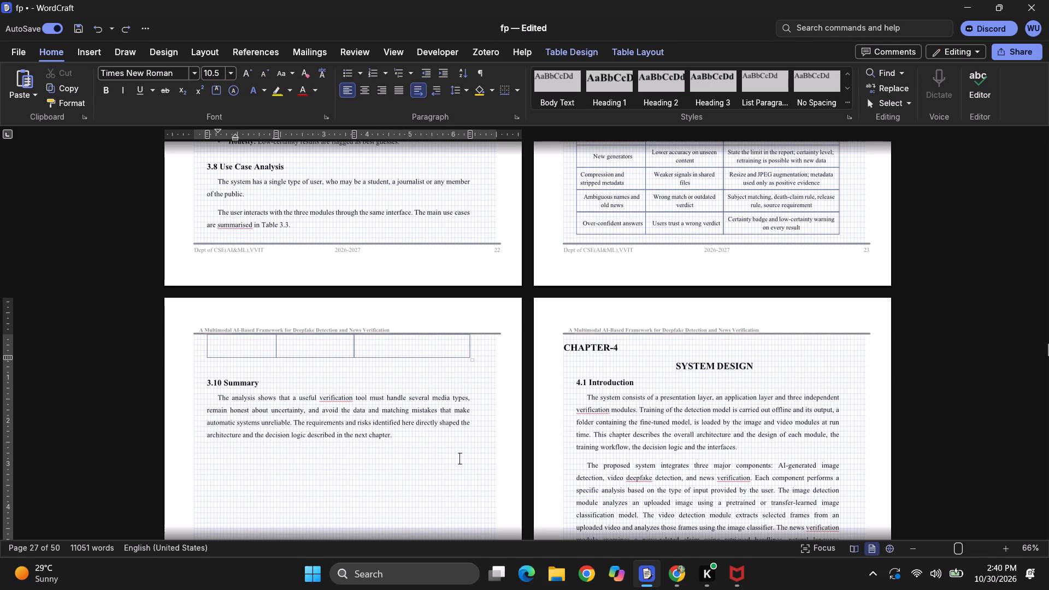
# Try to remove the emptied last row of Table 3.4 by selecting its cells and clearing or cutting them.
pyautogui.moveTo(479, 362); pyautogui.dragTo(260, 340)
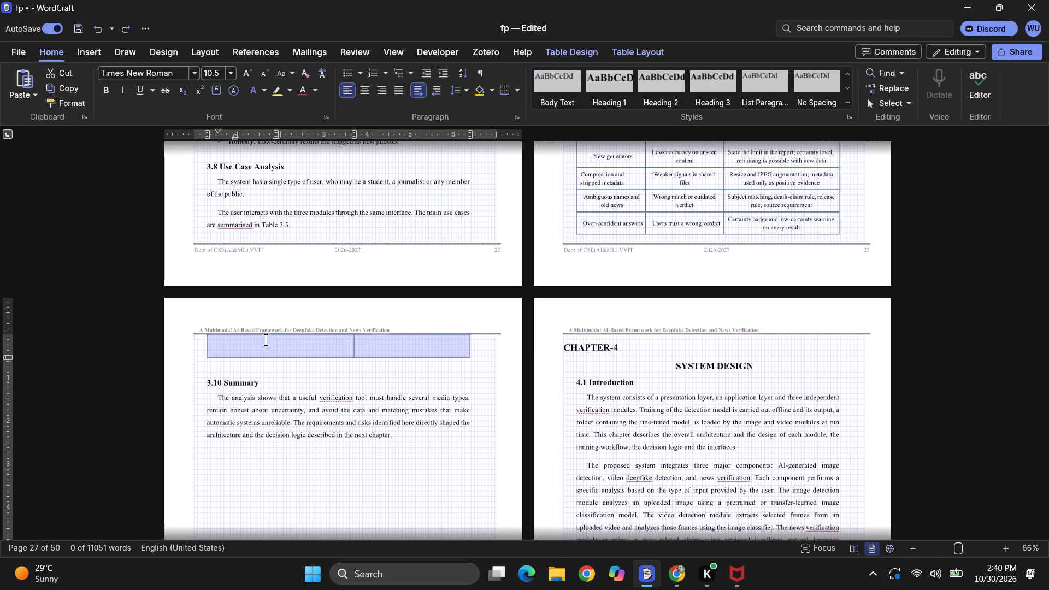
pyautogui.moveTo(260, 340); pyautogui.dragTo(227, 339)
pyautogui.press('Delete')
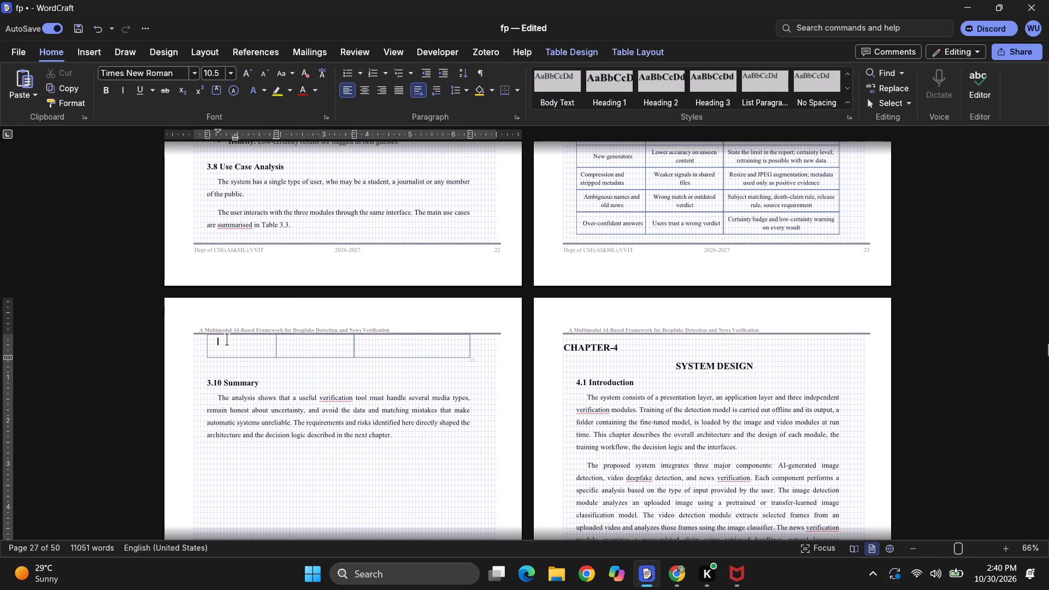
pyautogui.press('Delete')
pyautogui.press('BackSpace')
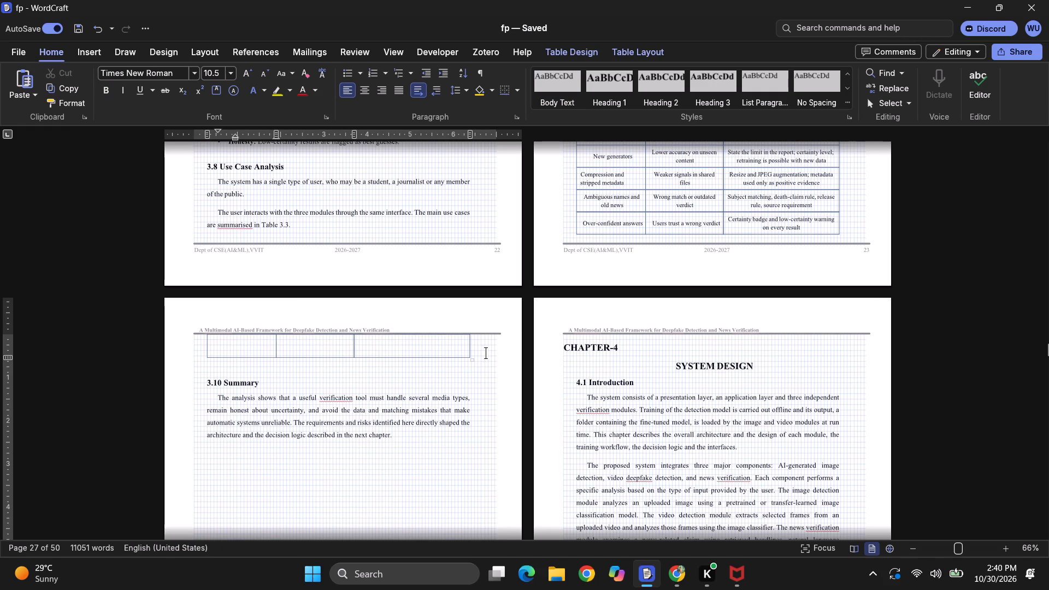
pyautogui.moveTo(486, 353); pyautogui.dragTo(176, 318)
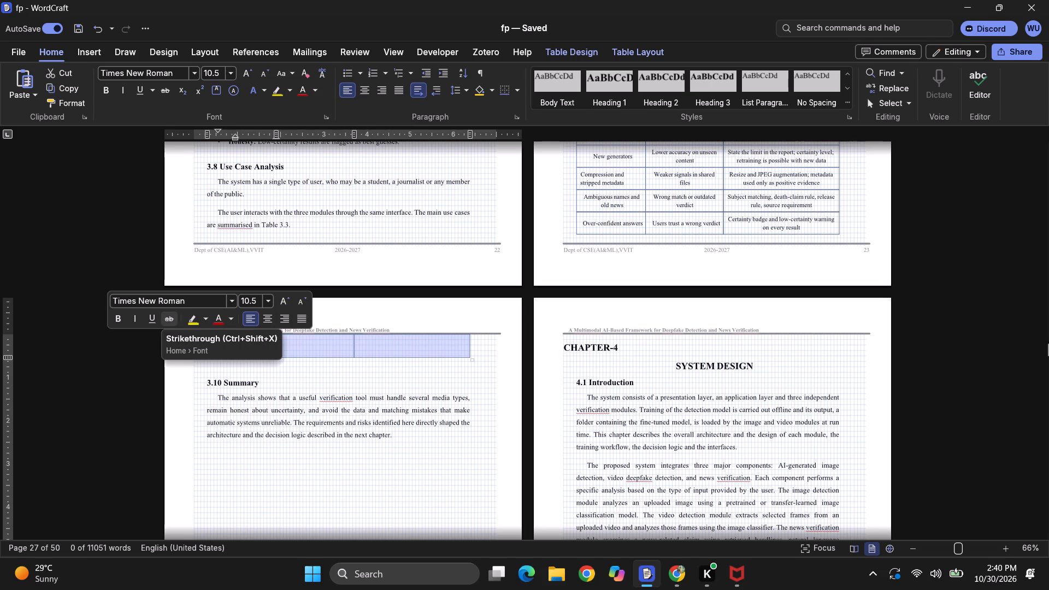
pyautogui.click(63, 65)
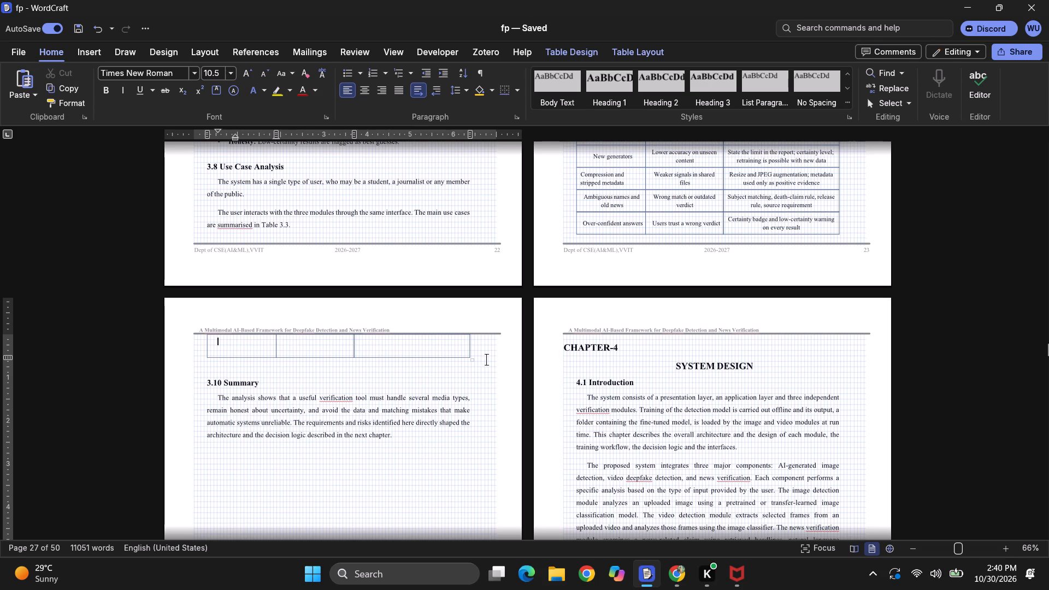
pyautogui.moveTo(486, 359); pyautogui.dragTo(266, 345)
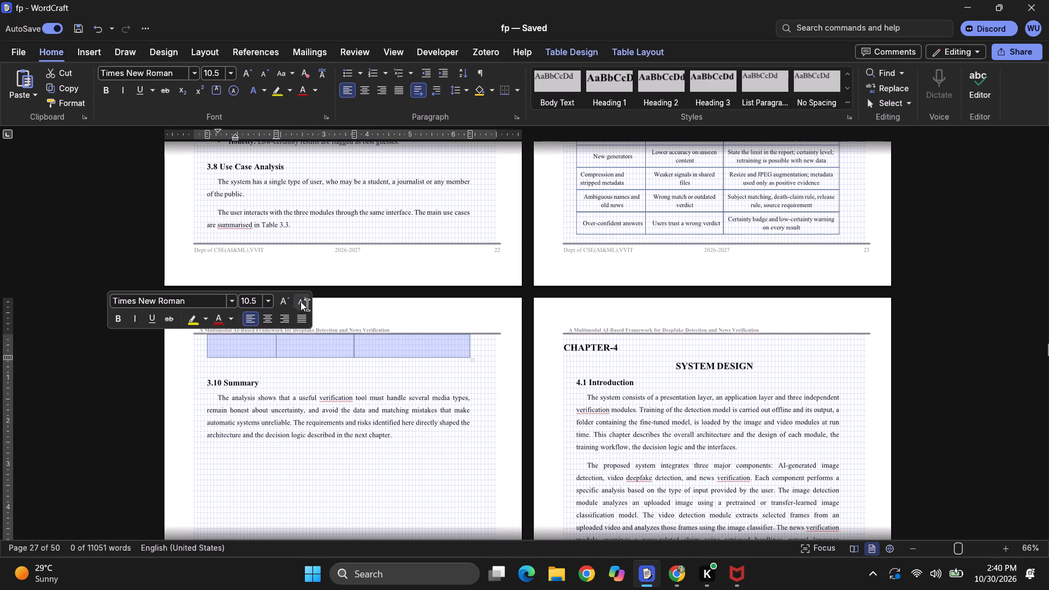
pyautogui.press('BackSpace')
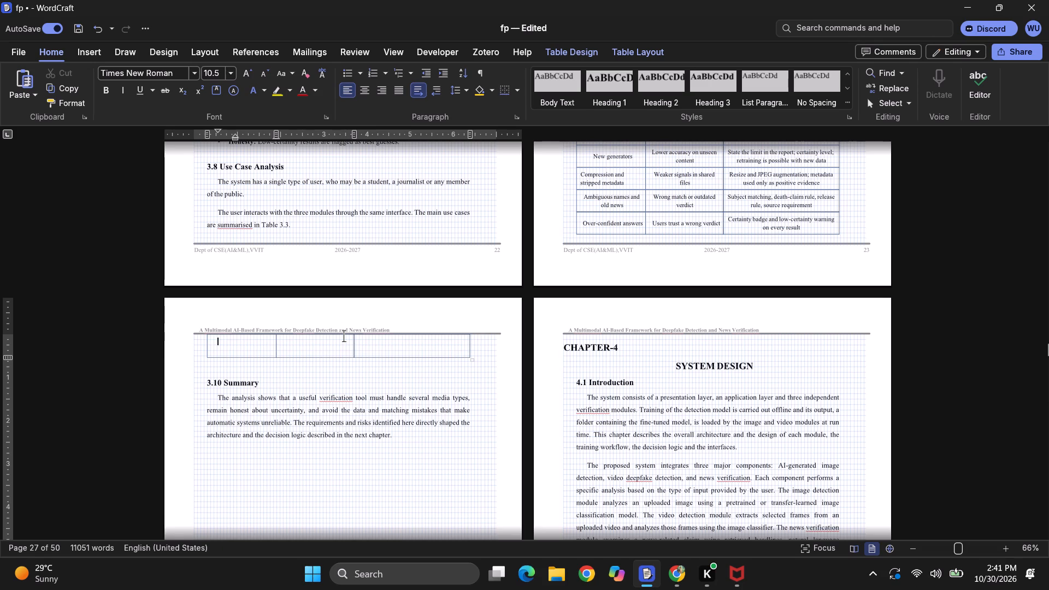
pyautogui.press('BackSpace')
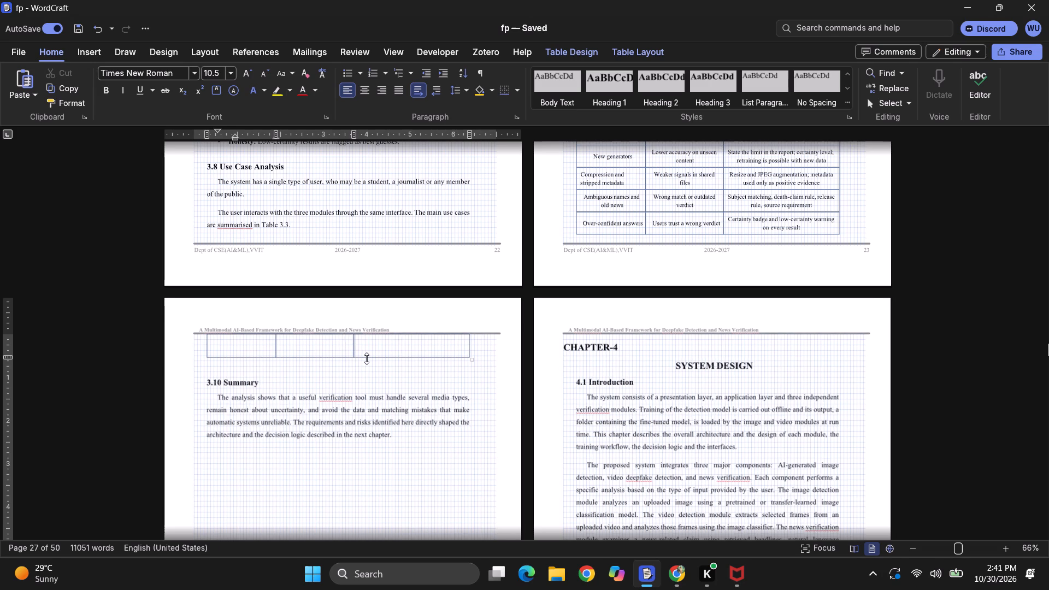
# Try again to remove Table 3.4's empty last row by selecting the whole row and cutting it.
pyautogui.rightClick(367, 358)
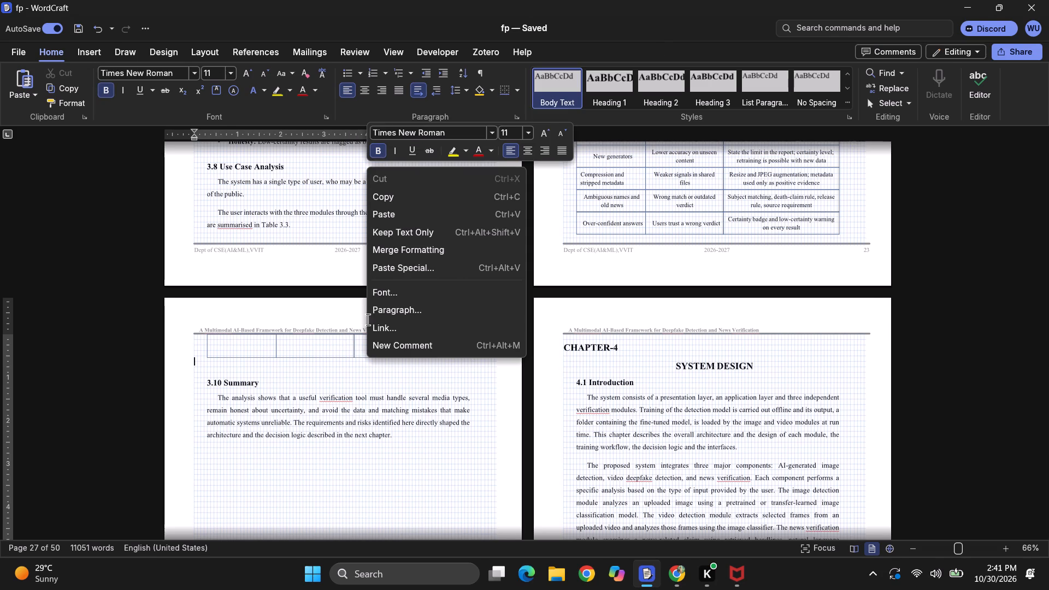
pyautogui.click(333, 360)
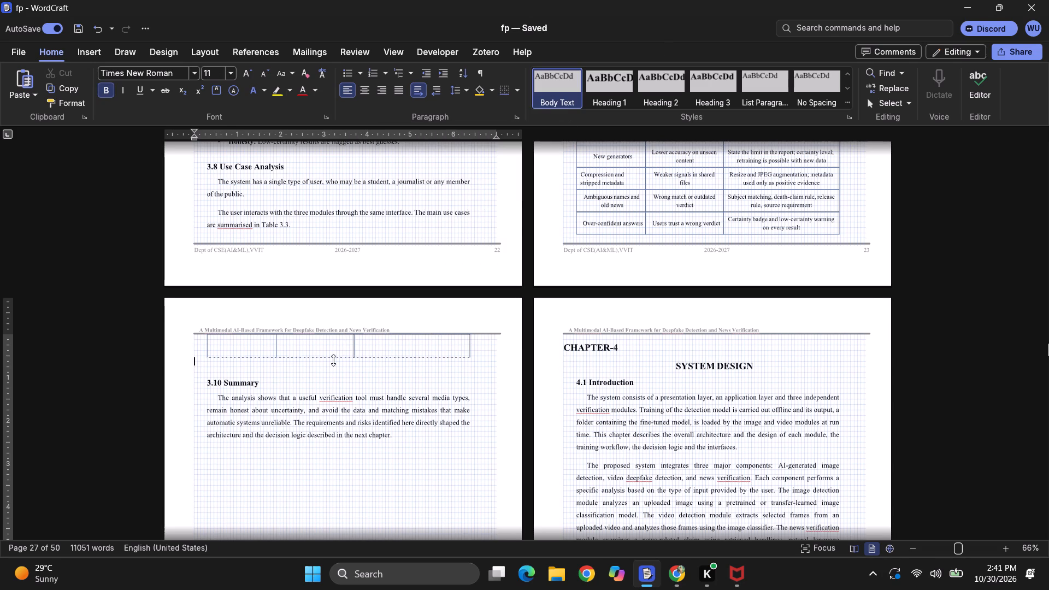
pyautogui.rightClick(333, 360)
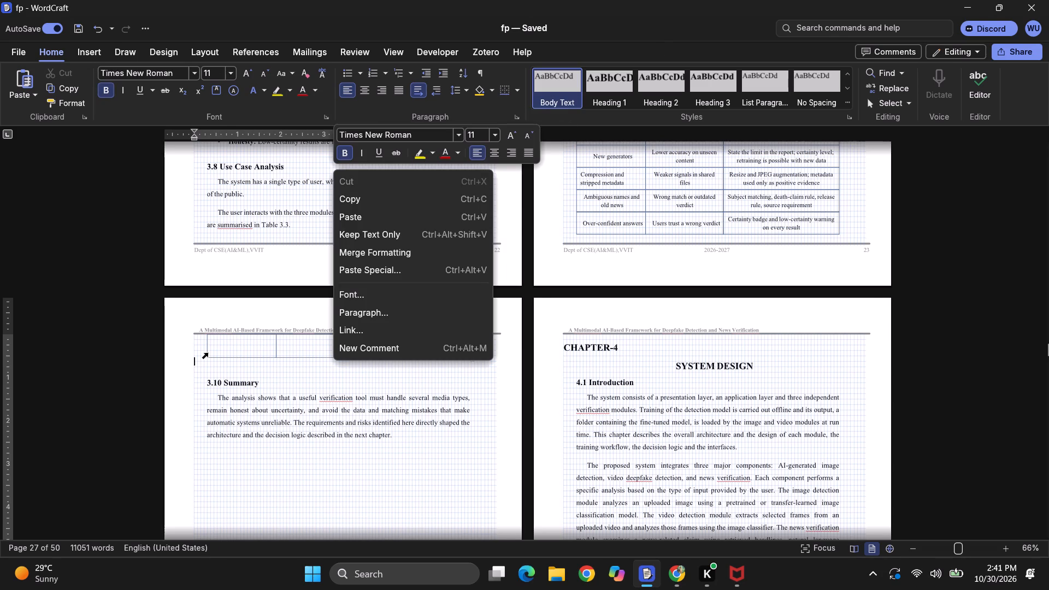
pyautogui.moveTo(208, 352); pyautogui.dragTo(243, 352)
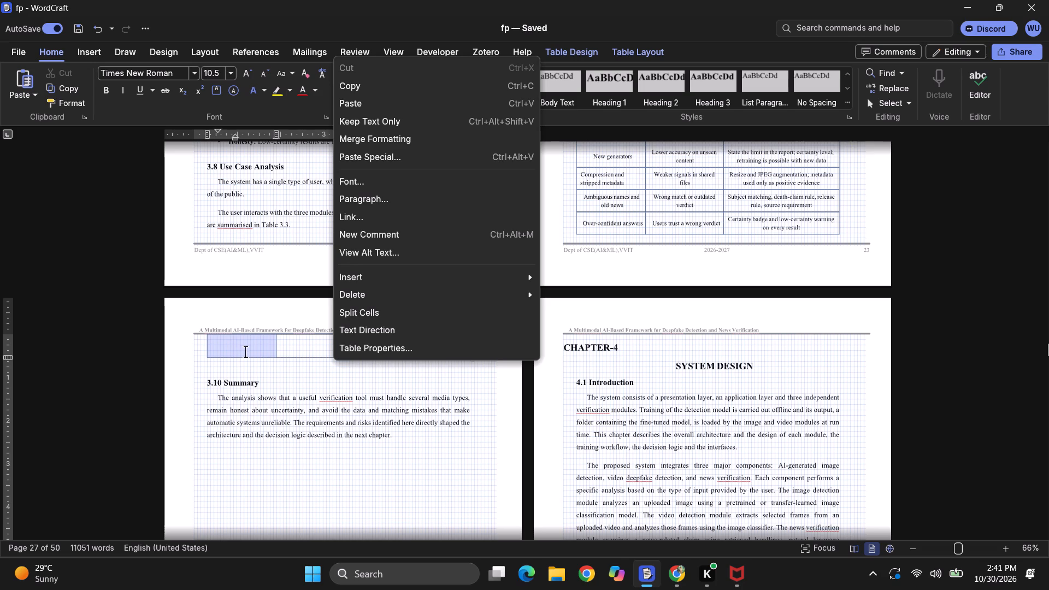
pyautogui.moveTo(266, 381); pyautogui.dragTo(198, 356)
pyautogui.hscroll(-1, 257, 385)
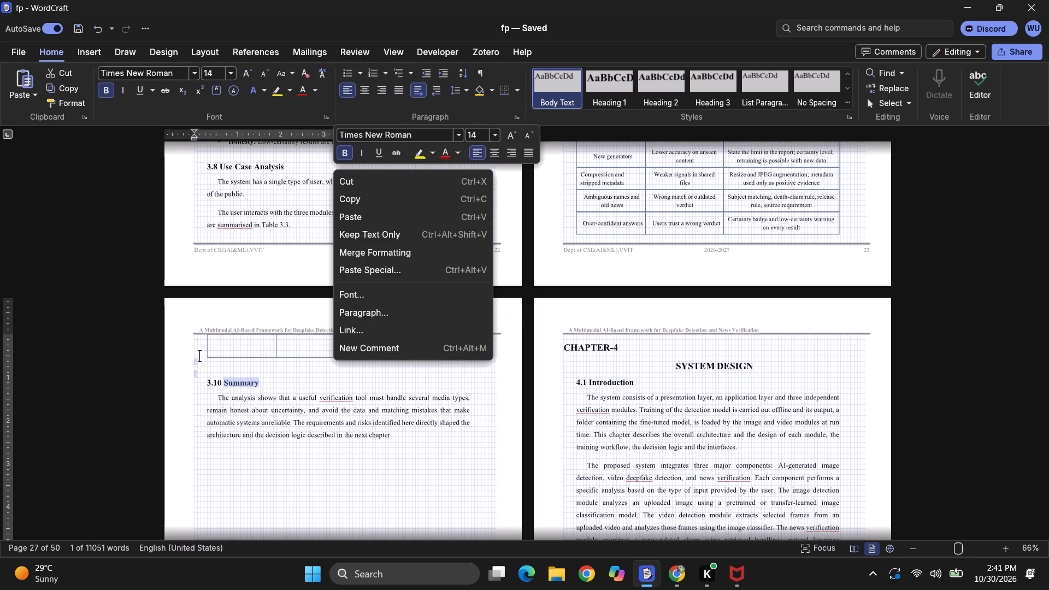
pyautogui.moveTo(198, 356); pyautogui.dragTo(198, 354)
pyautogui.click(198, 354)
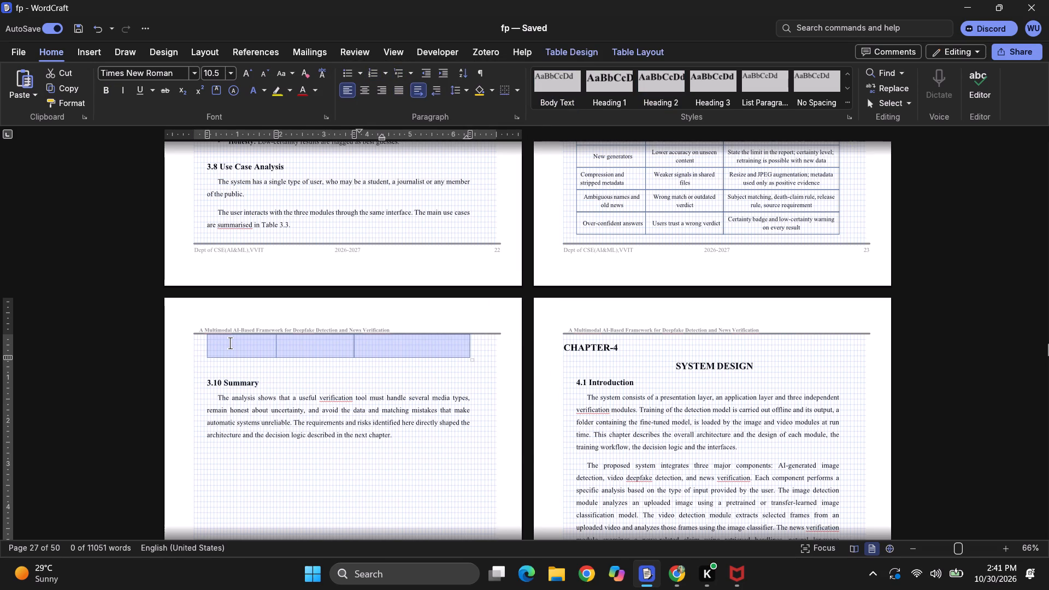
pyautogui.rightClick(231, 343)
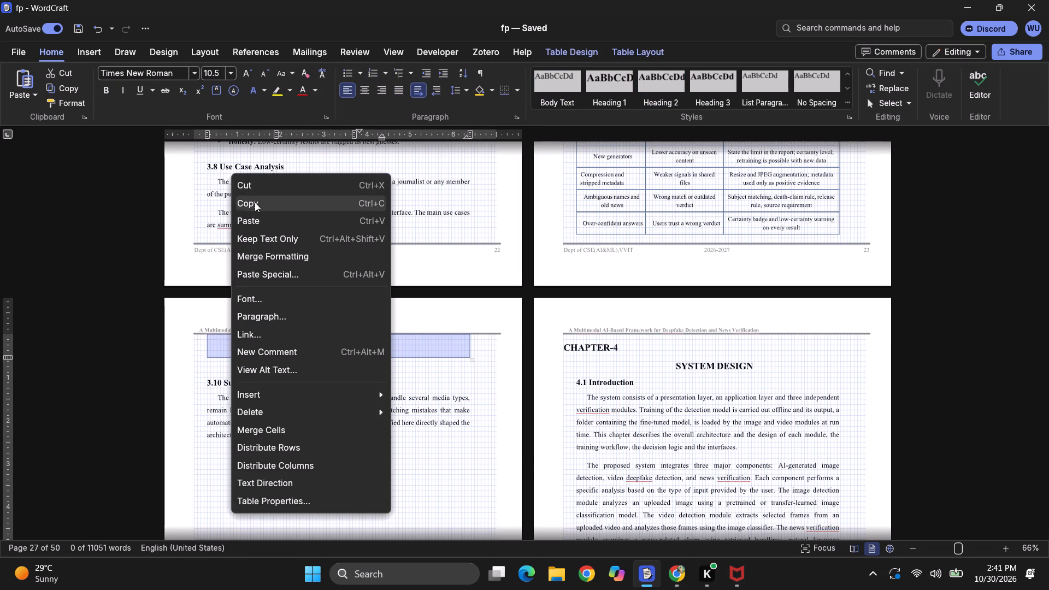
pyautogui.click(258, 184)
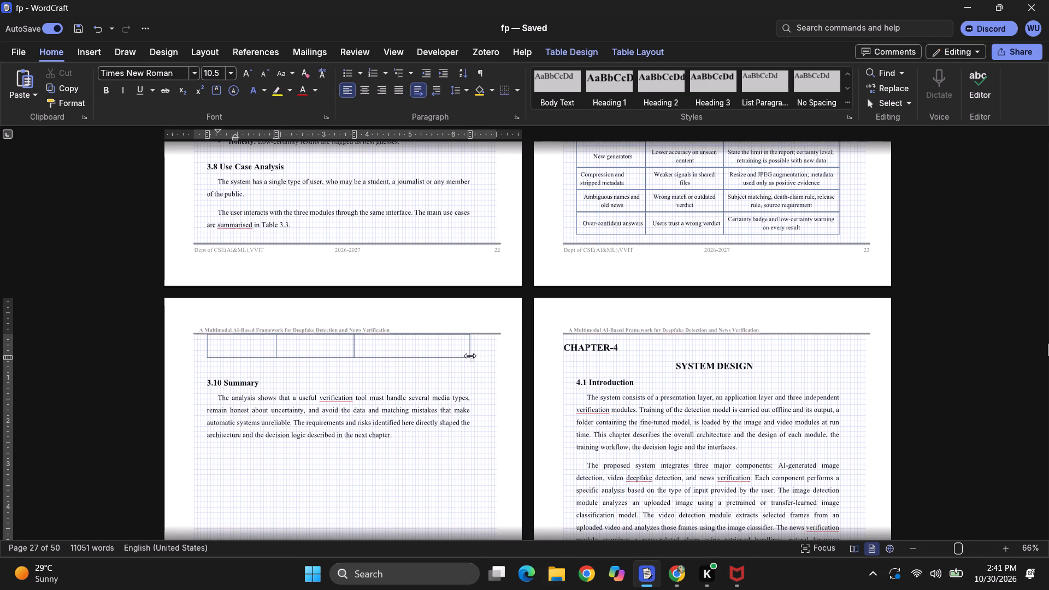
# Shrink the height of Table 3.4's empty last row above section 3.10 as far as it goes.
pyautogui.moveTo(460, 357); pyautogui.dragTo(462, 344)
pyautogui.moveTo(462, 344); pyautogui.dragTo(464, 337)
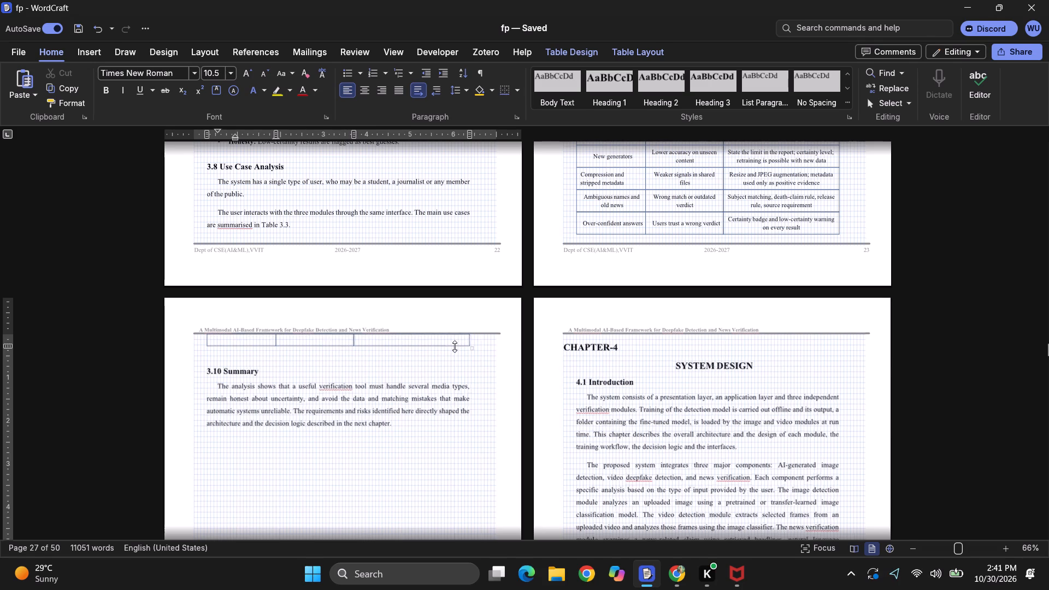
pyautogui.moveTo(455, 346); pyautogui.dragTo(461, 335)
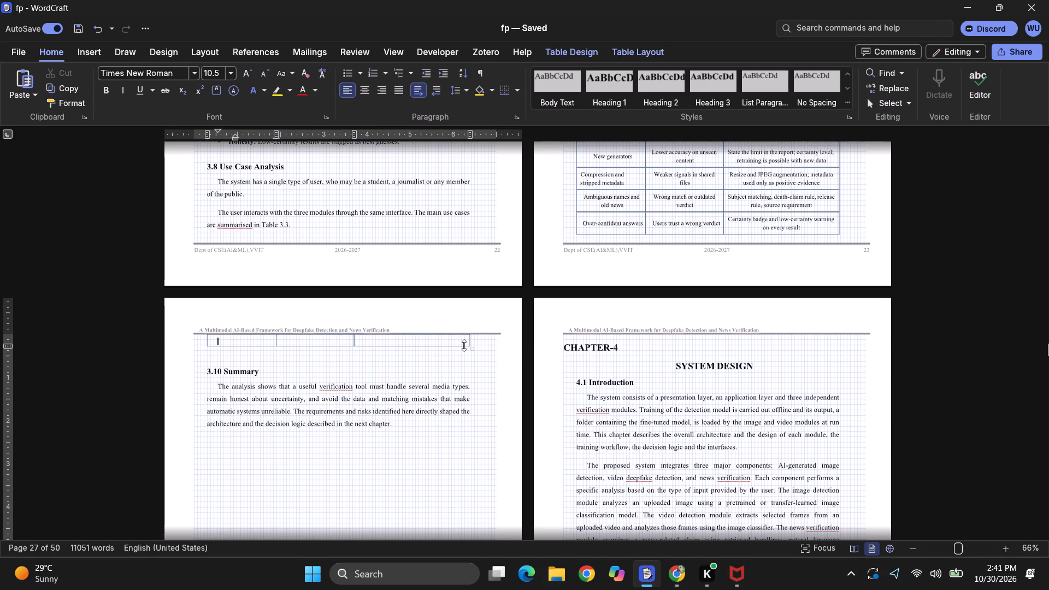
# Delete the empty last row of Table 3.4, above the "3.10 Summary" heading.
pyautogui.rightClick(464, 345)
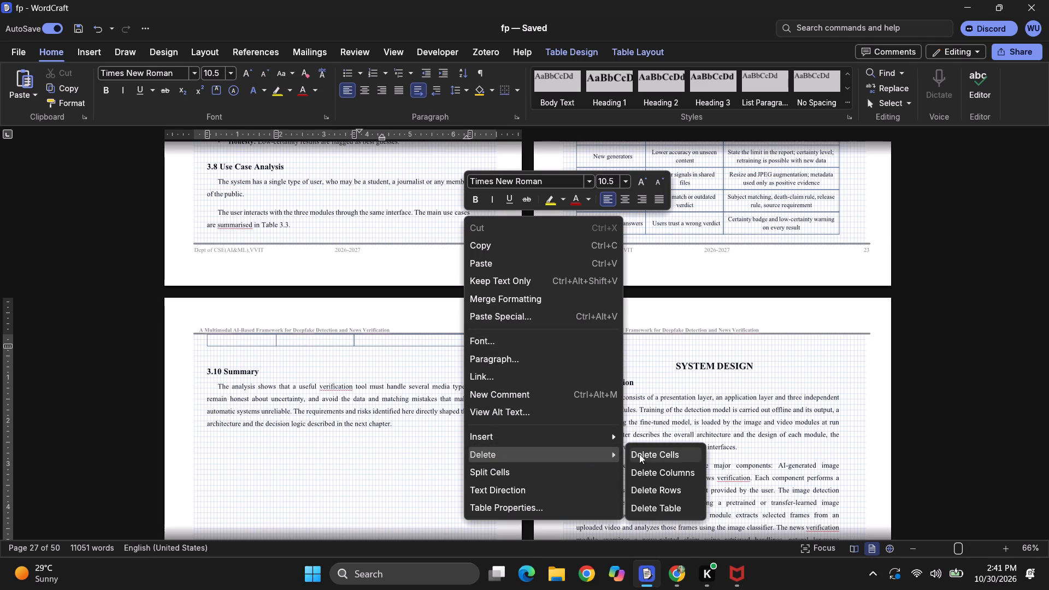
pyautogui.click(638, 486)
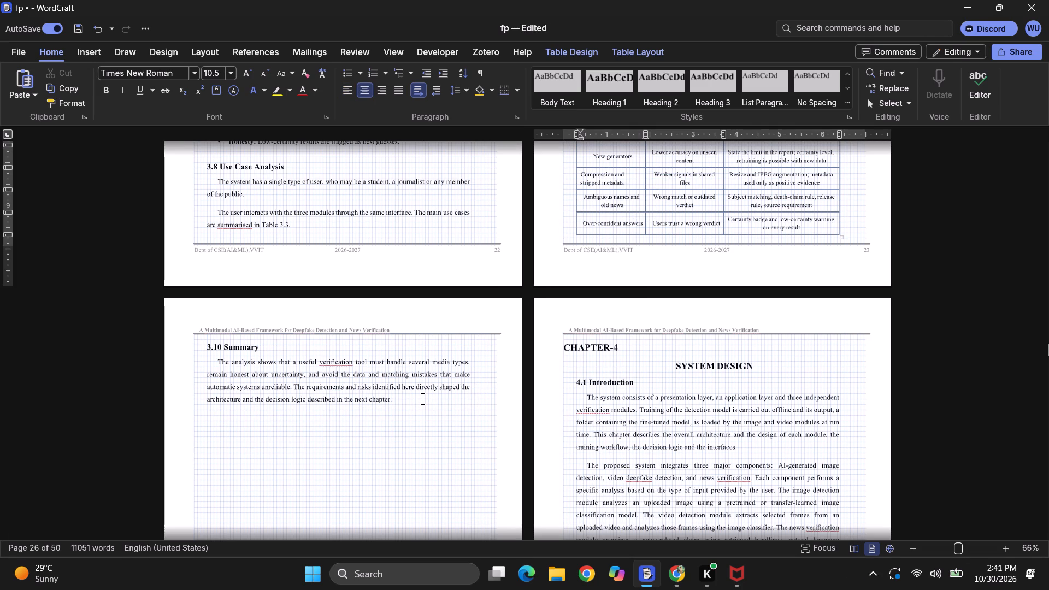
# Split section 4.3's first paragraph in Chapter 4 so that "The first is a metadata scan" starts a new paragraph.
pyautogui.scroll(-4, 423, 399)
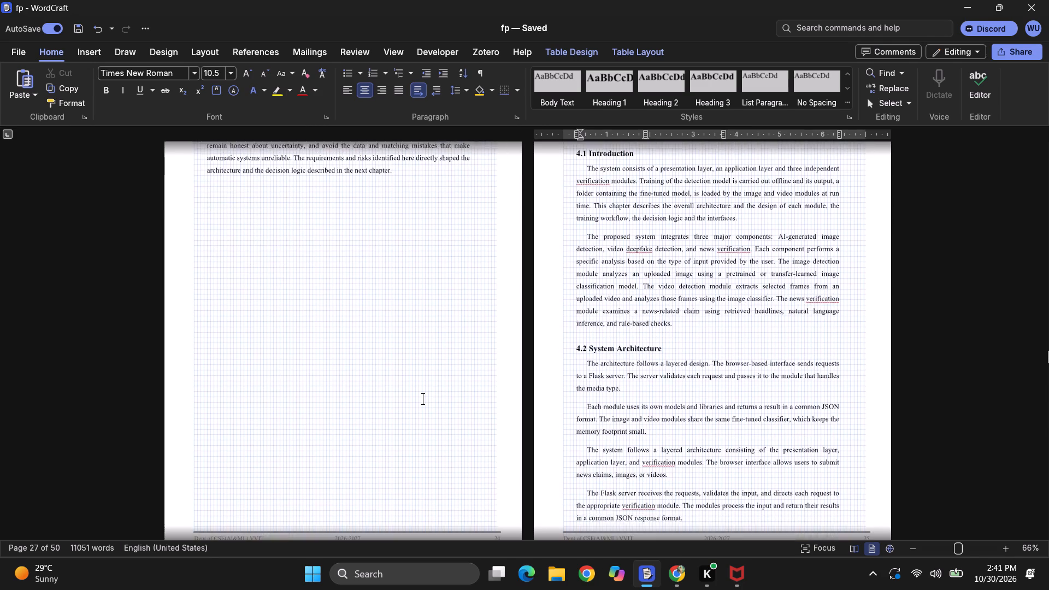
pyautogui.scroll(-4, 423, 399)
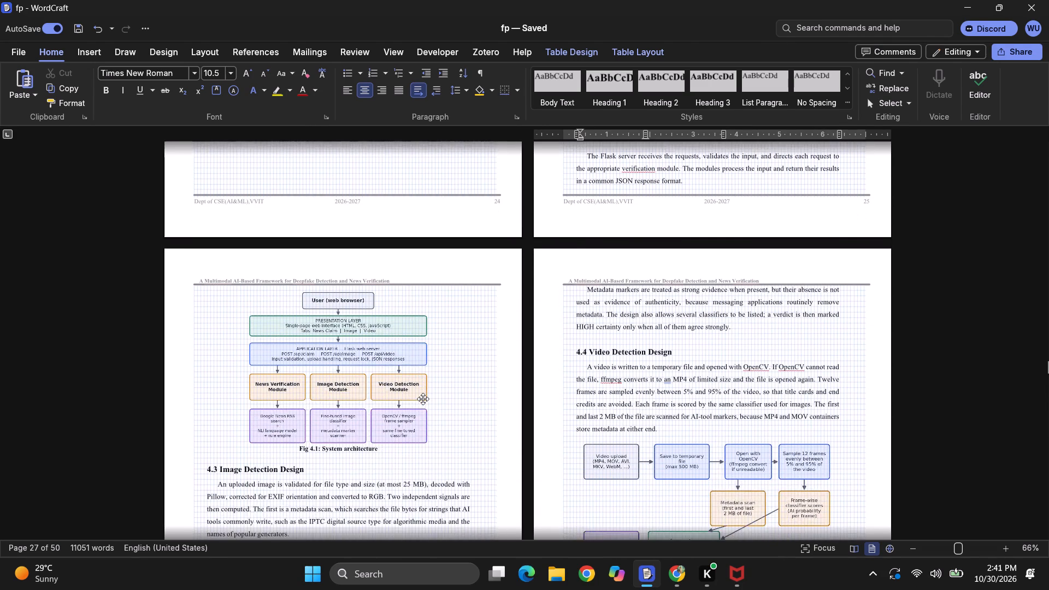
pyautogui.scroll(-2, 423, 399)
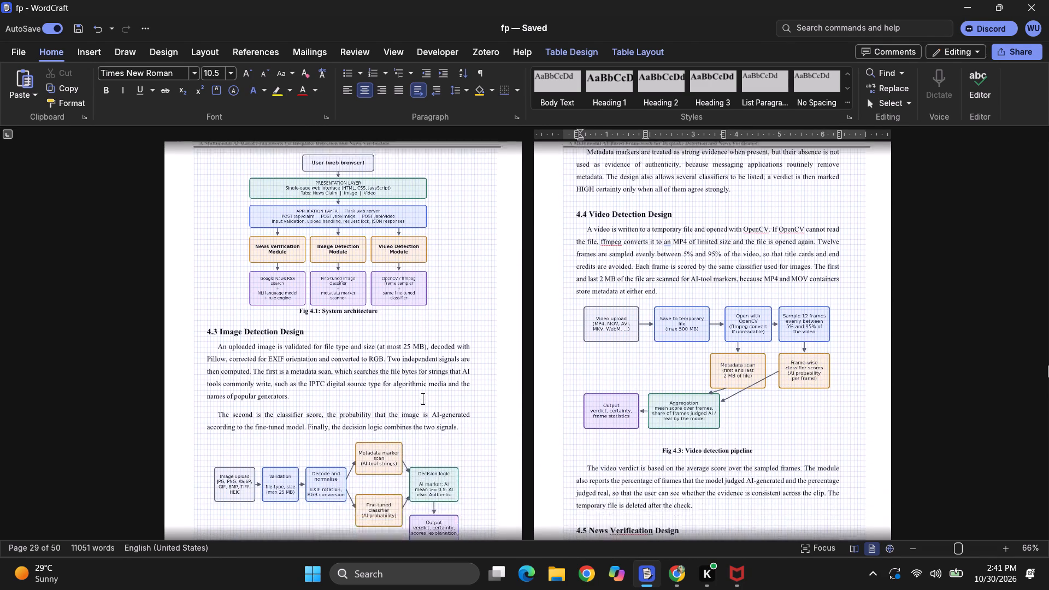
pyautogui.scroll(-2, 423, 399)
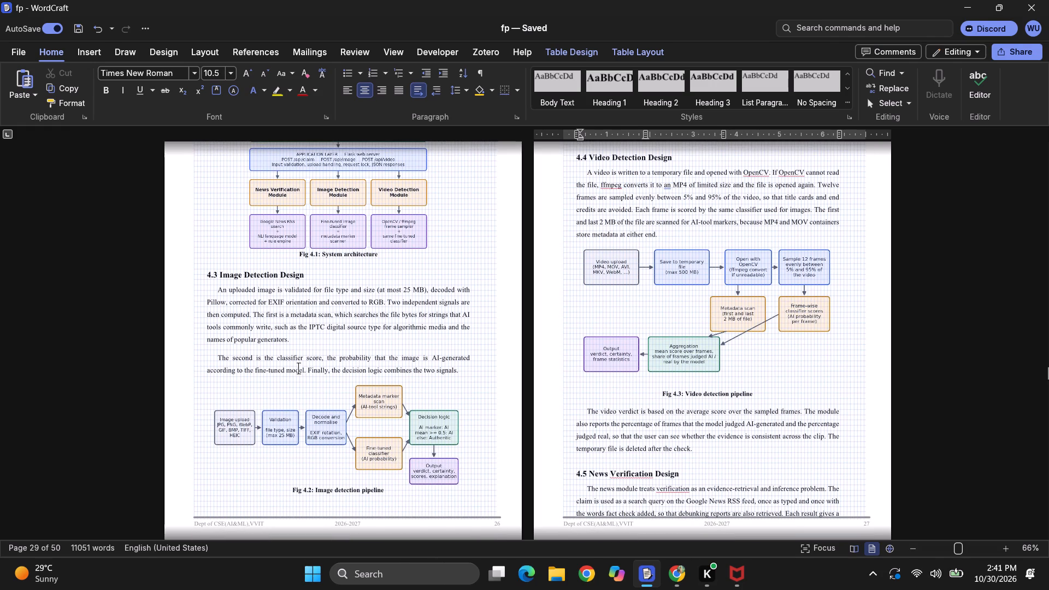
pyautogui.click(253, 315)
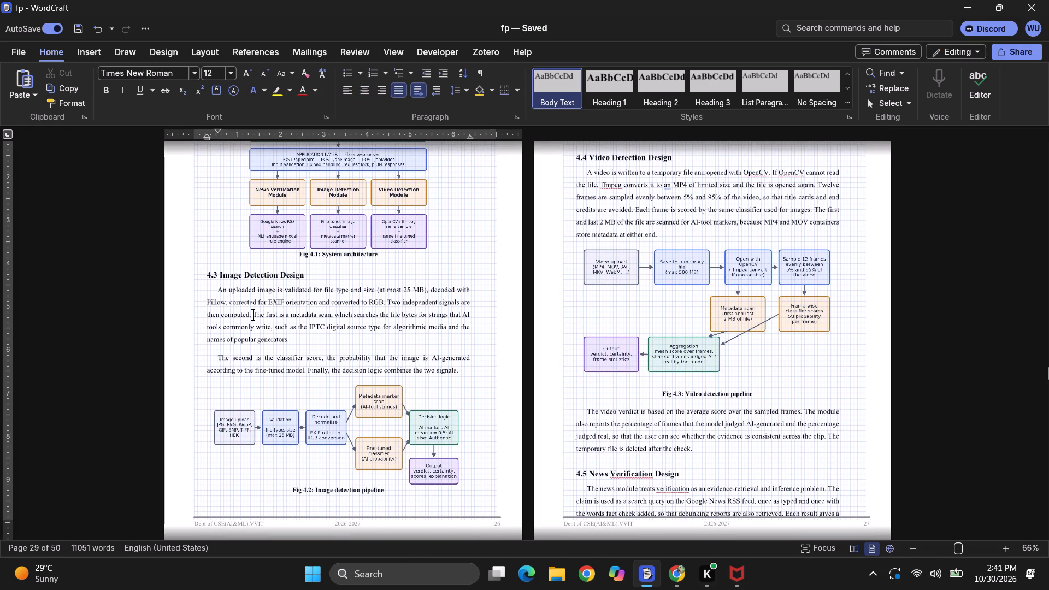
pyautogui.click(253, 315)
pyautogui.press('Return')
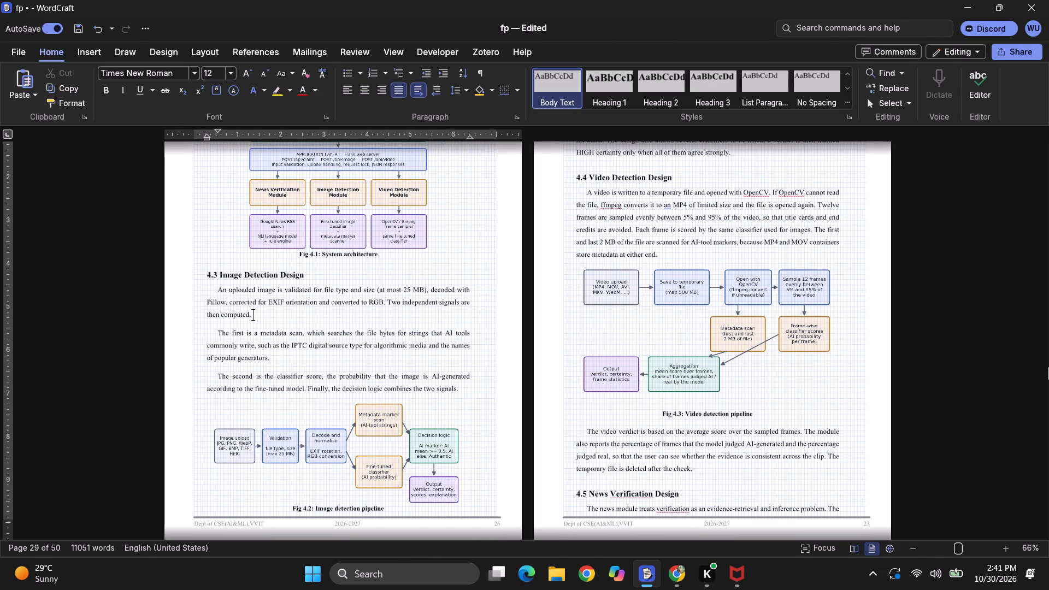
# Remove the blank space above the "Metadata markers are treated as strong evidence" paragraph, just before section 4.4.
pyautogui.scroll(1, 253, 315)
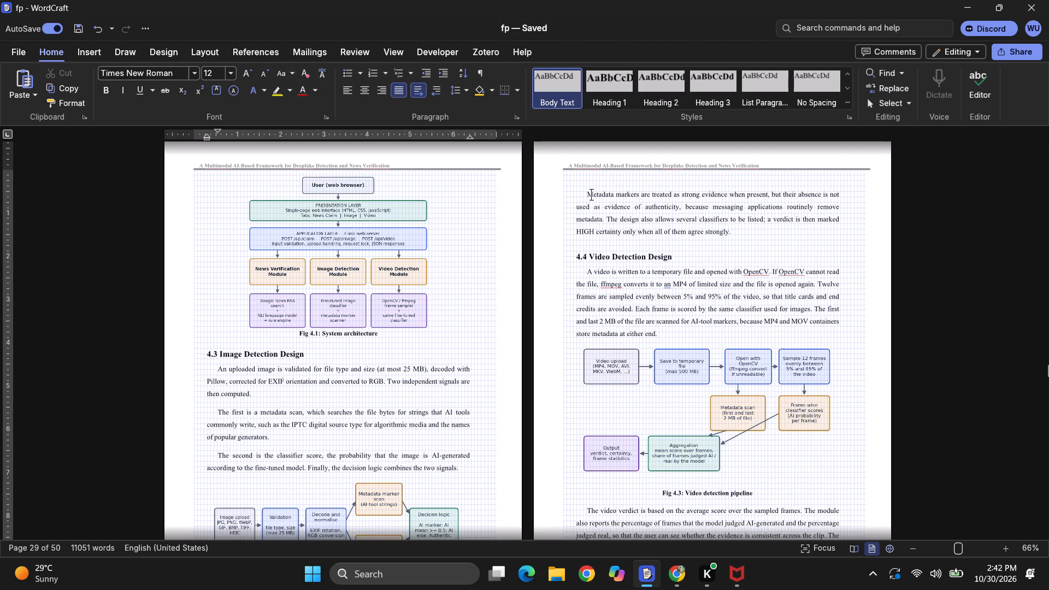
pyautogui.click(586, 192)
pyautogui.press('BackSpace')
pyautogui.press('BackSpace')
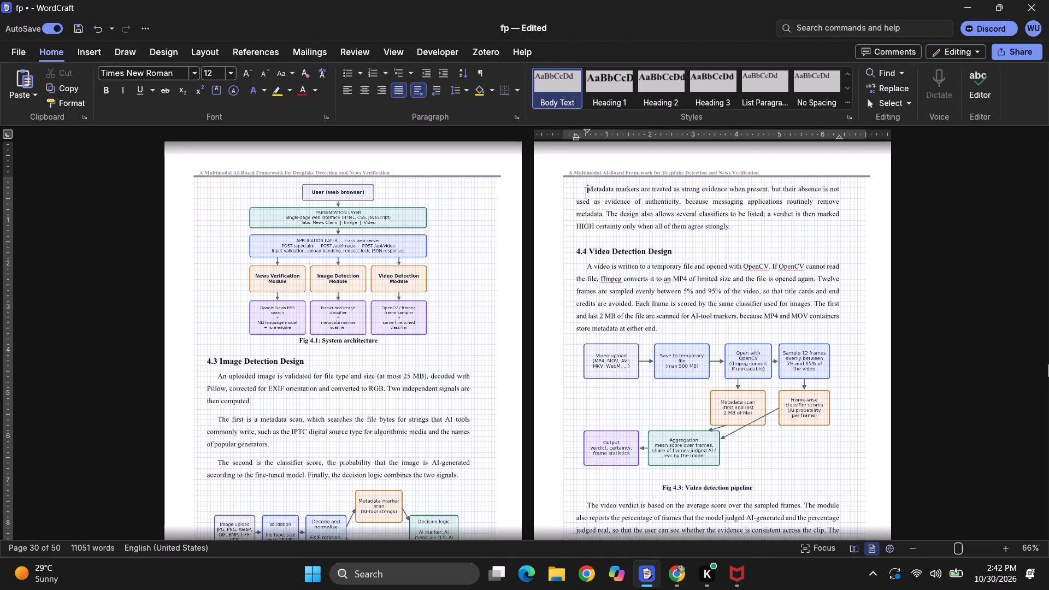
# Review the layout of sections 4.4 to 4.7, including how Tables 4.1 and 4.2 break across the pages.
pyautogui.scroll(-2, 586, 192)
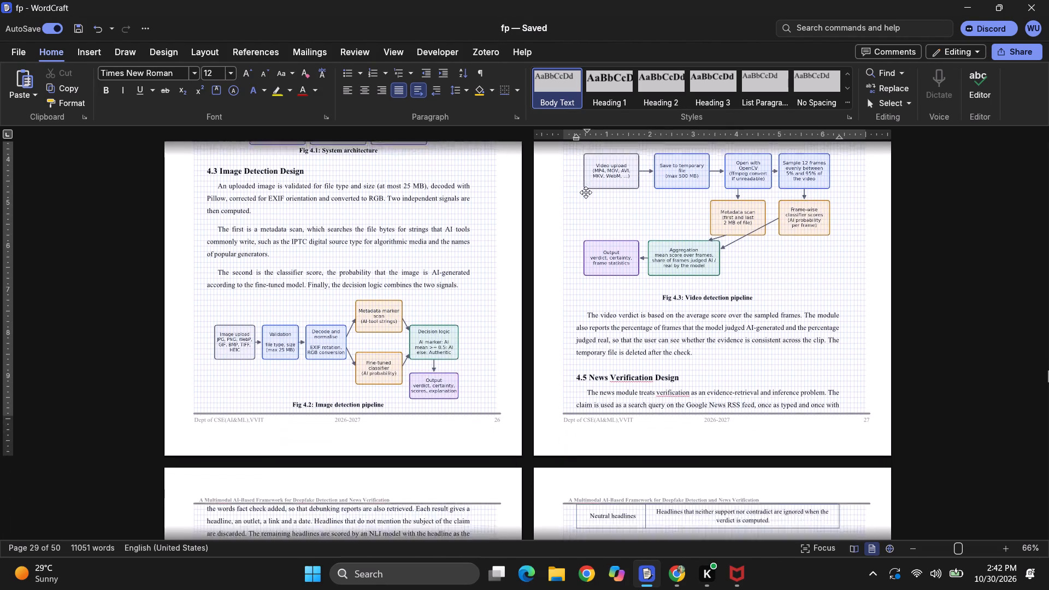
pyautogui.scroll(-4, 586, 192)
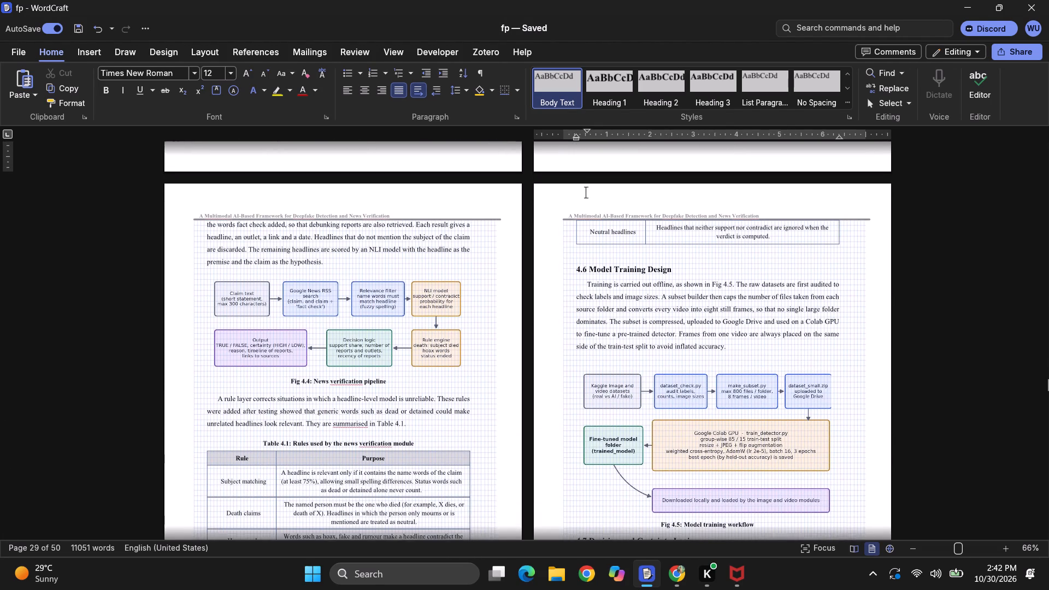
pyautogui.scroll(-1, 586, 192)
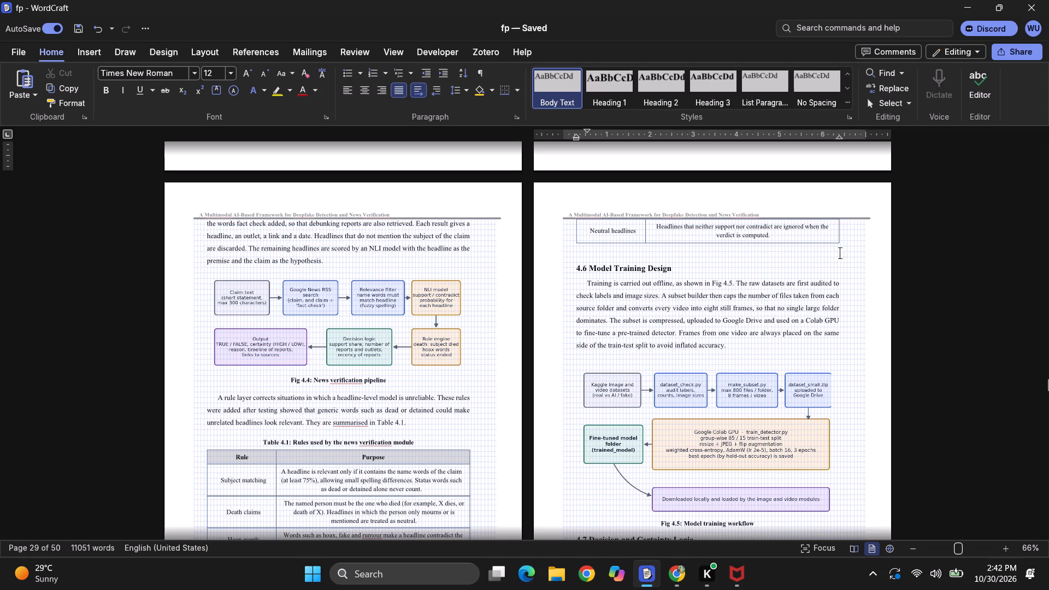
pyautogui.moveTo(845, 249); pyautogui.dragTo(697, 252)
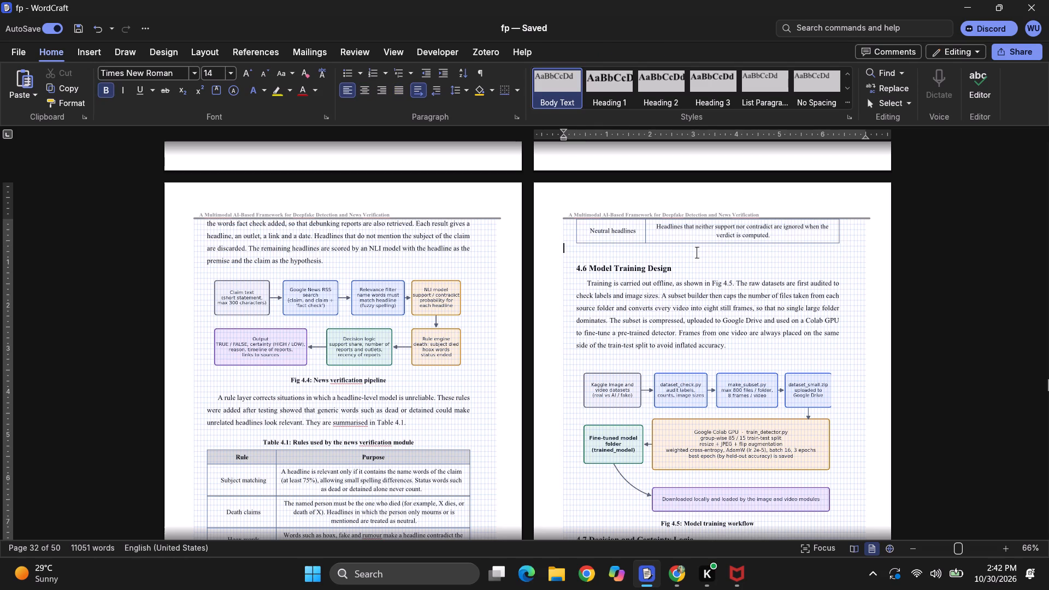
pyautogui.scroll(-1, 697, 252)
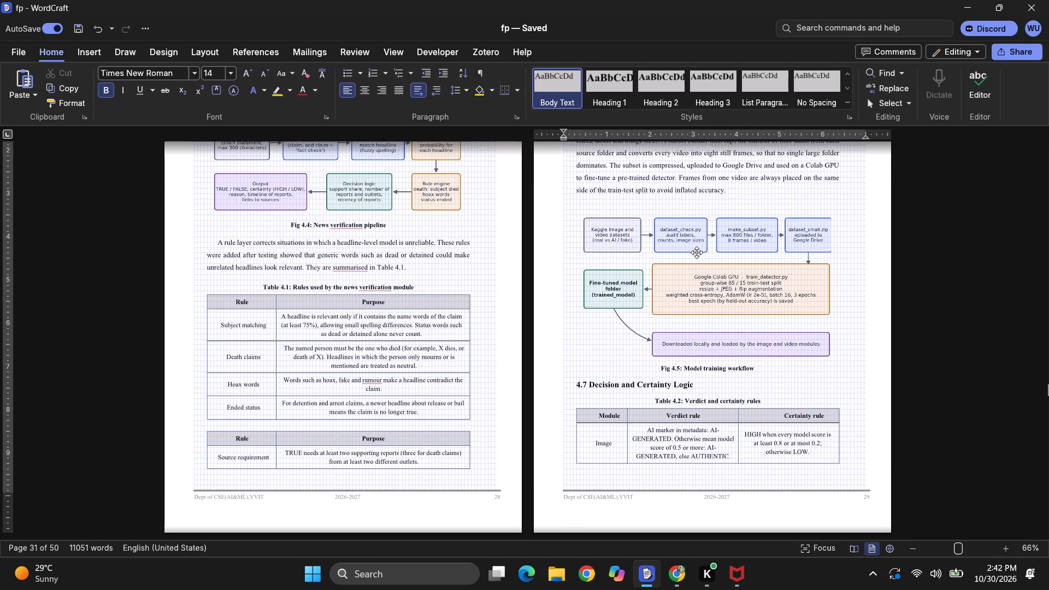
pyautogui.scroll(-3, 697, 252)
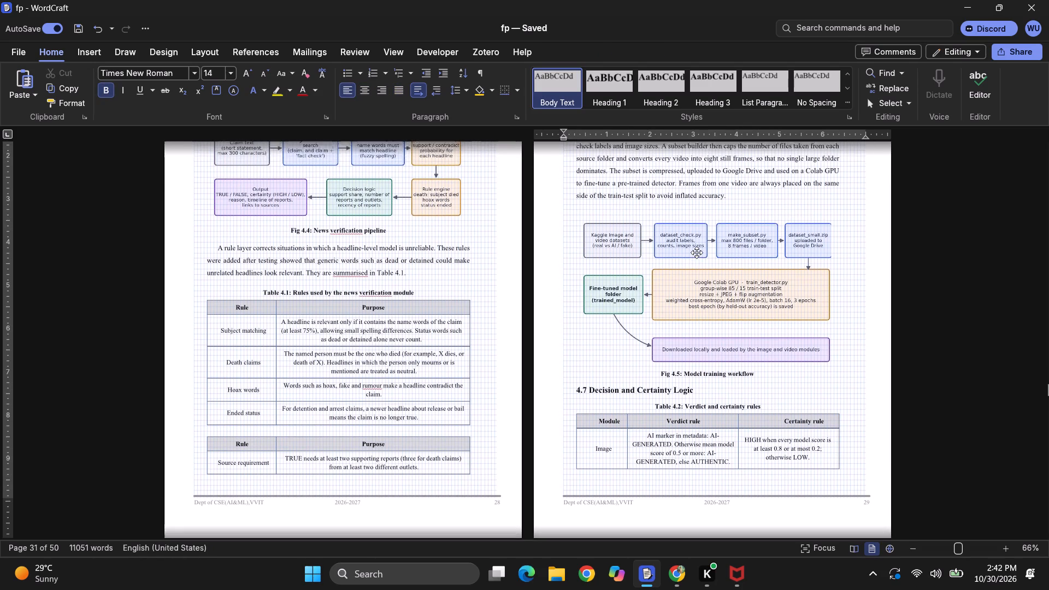
pyautogui.scroll(-1, 697, 252)
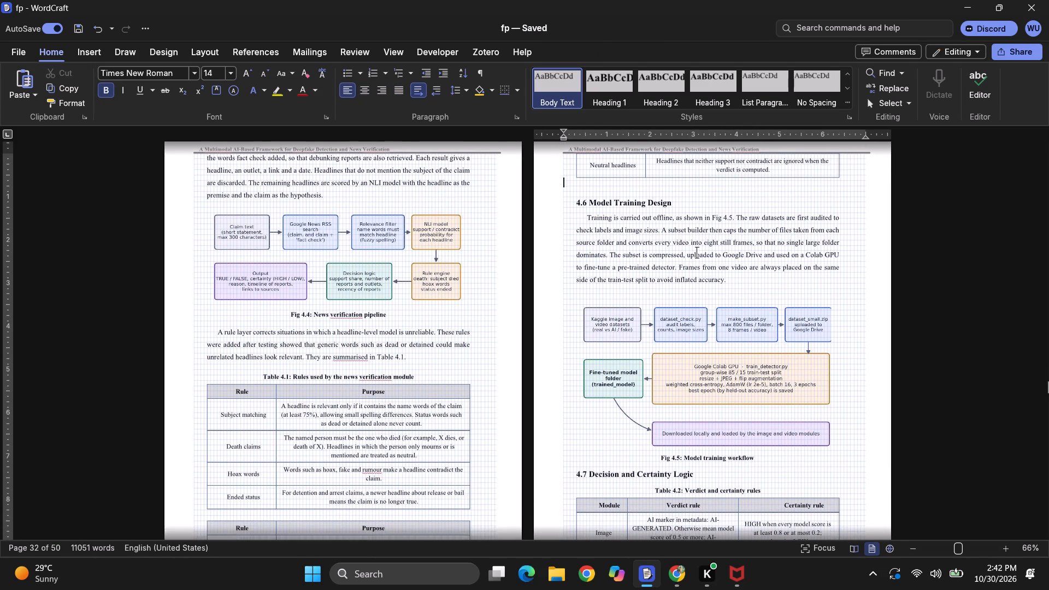
pyautogui.scroll(-1, 697, 252)
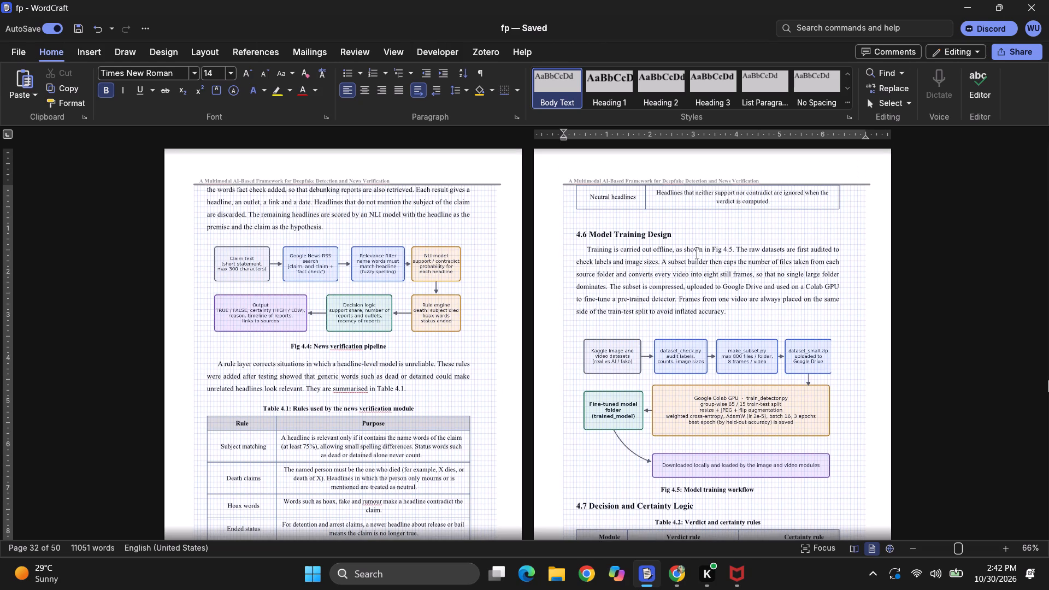
pyautogui.scroll(-1, 697, 252)
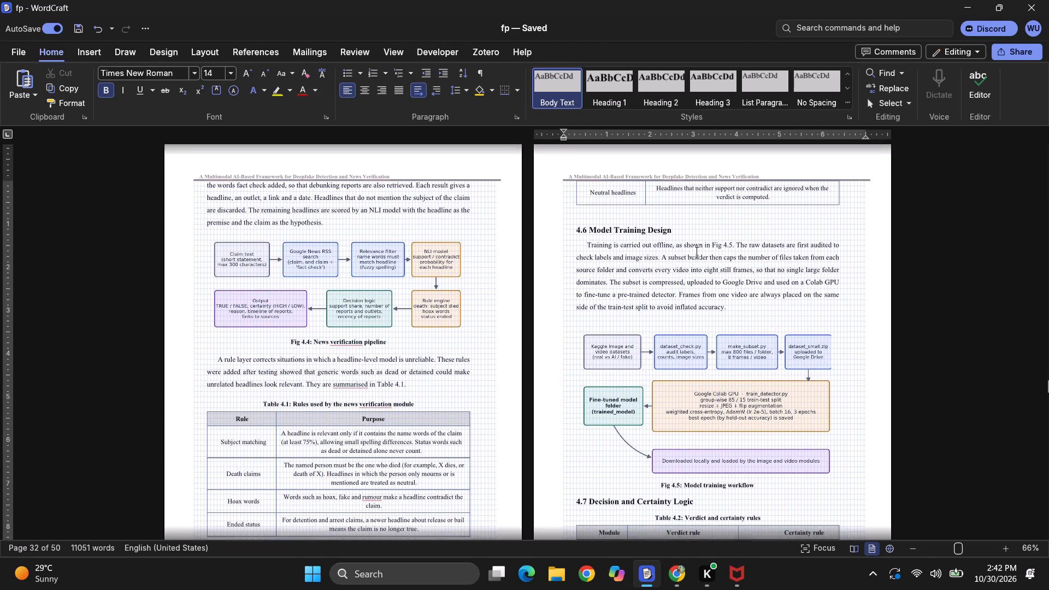
pyautogui.scroll(-1, 697, 252)
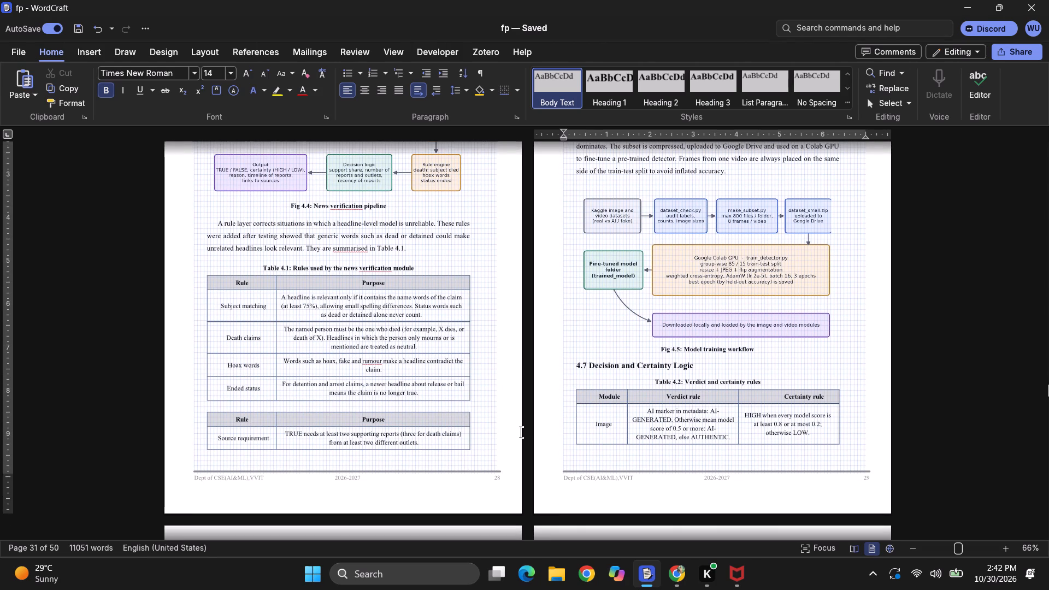
pyautogui.moveTo(482, 445); pyautogui.dragTo(347, 445)
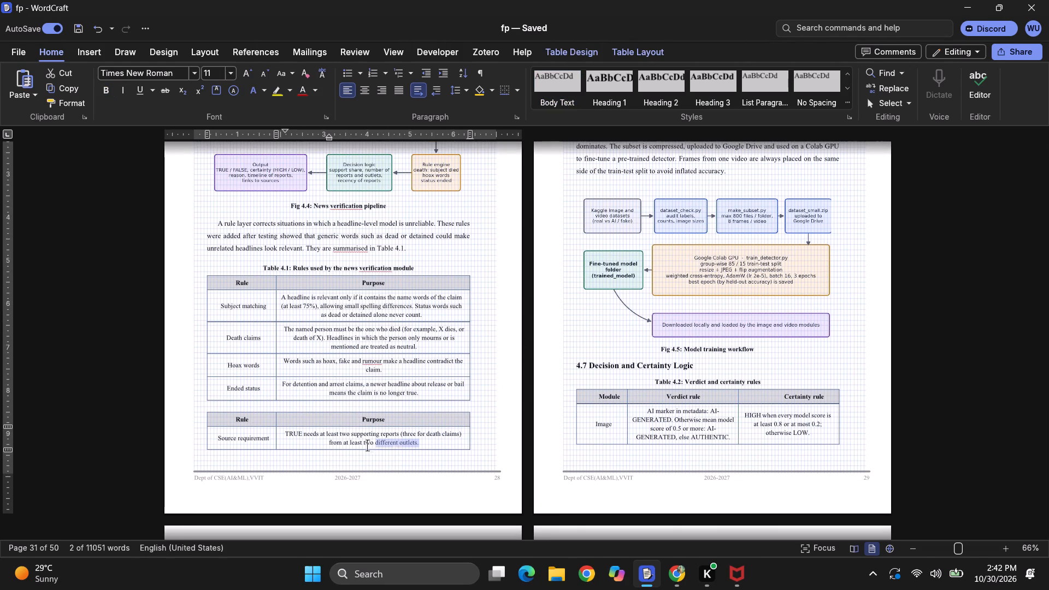
pyautogui.moveTo(347, 445); pyautogui.dragTo(252, 421)
# Split section 4.5's opening paragraph so that "The remaining headlines are scored by an NLI model" starts a new paragraph.
pyautogui.scroll(2, 275, 375)
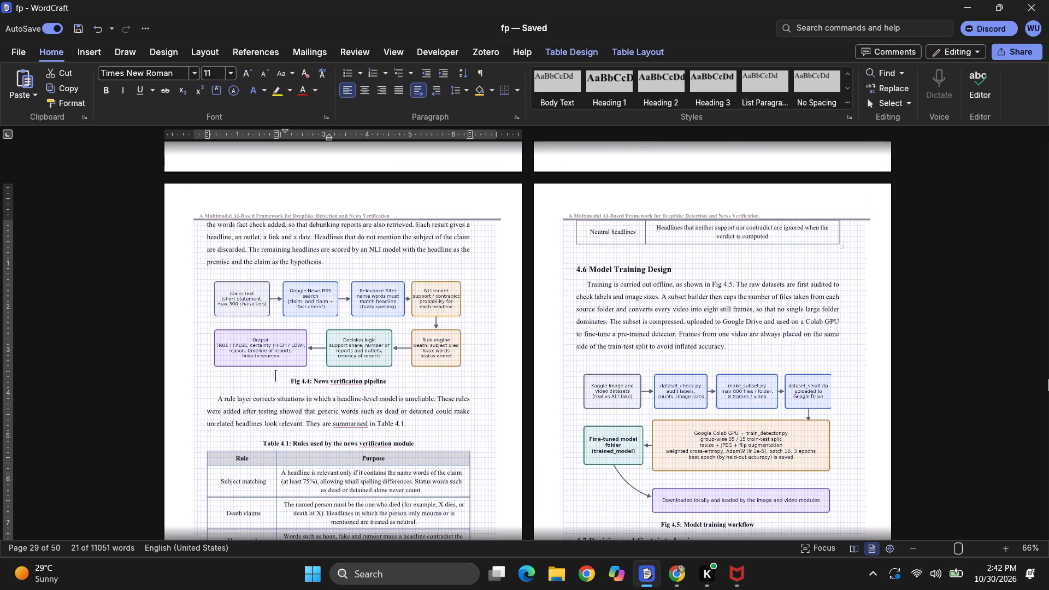
pyautogui.scroll(2, 275, 375)
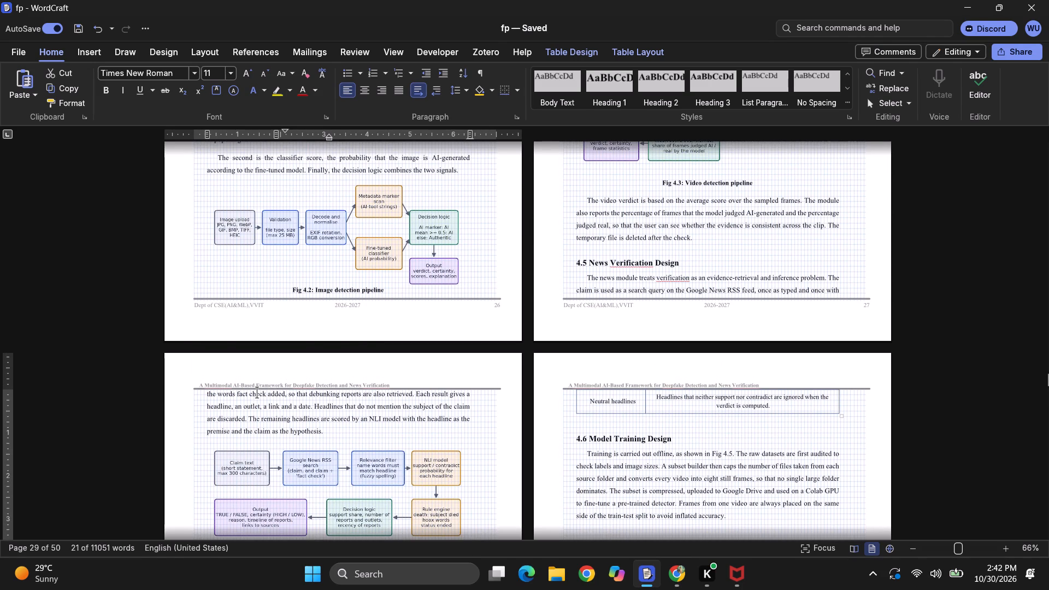
pyautogui.scroll(1, 257, 392)
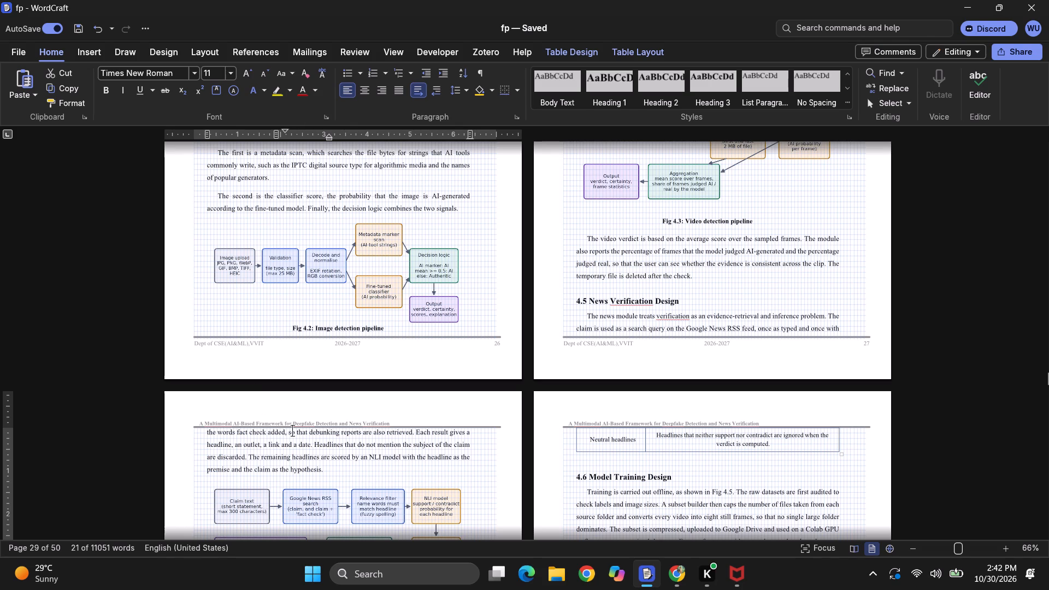
pyautogui.click(250, 456)
pyautogui.press('Return')
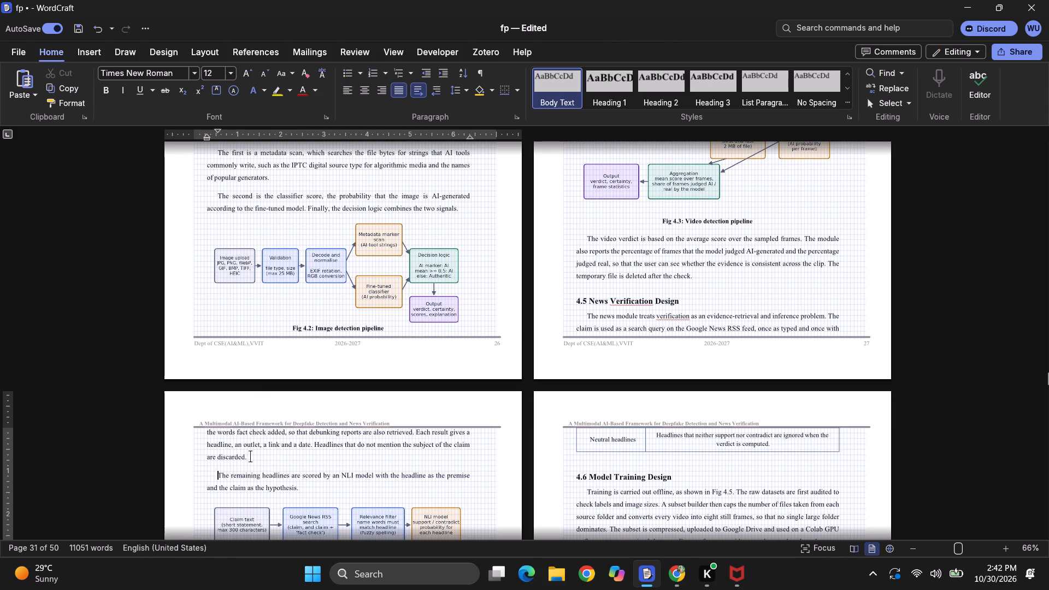
# Split the paragraph below Fig 4.4 so that "They are summarised in Table 4.1." starts a new paragraph.
pyautogui.scroll(-2, 250, 456)
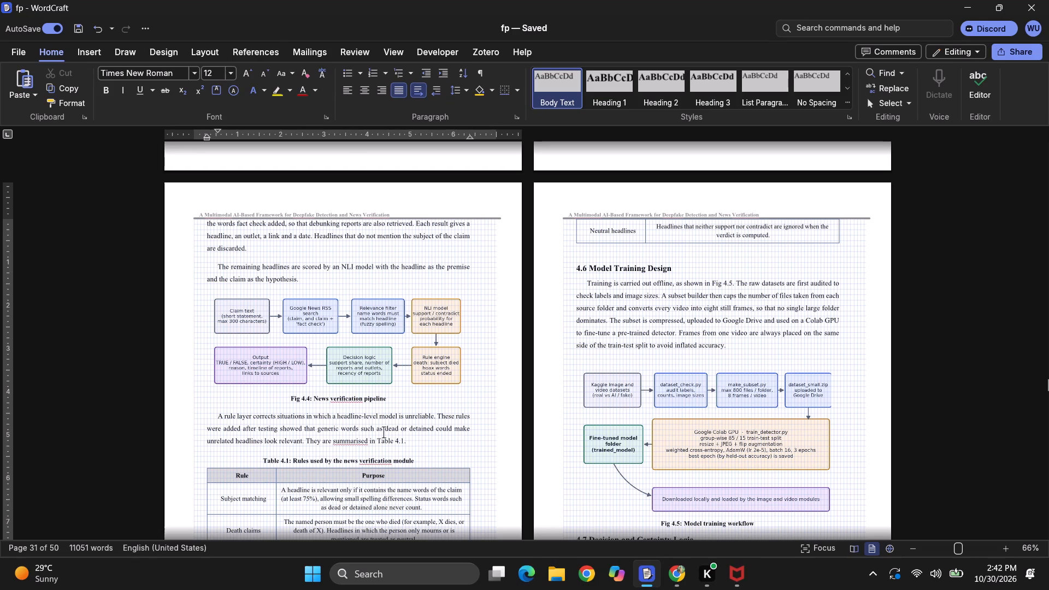
pyautogui.click(307, 444)
pyautogui.click(307, 444)
pyautogui.press('Return')
# Insert two blank lines between the parts of Table 4.1 to push the repeated Rule/Purpose header onto the next page.
pyautogui.scroll(-1, 307, 441)
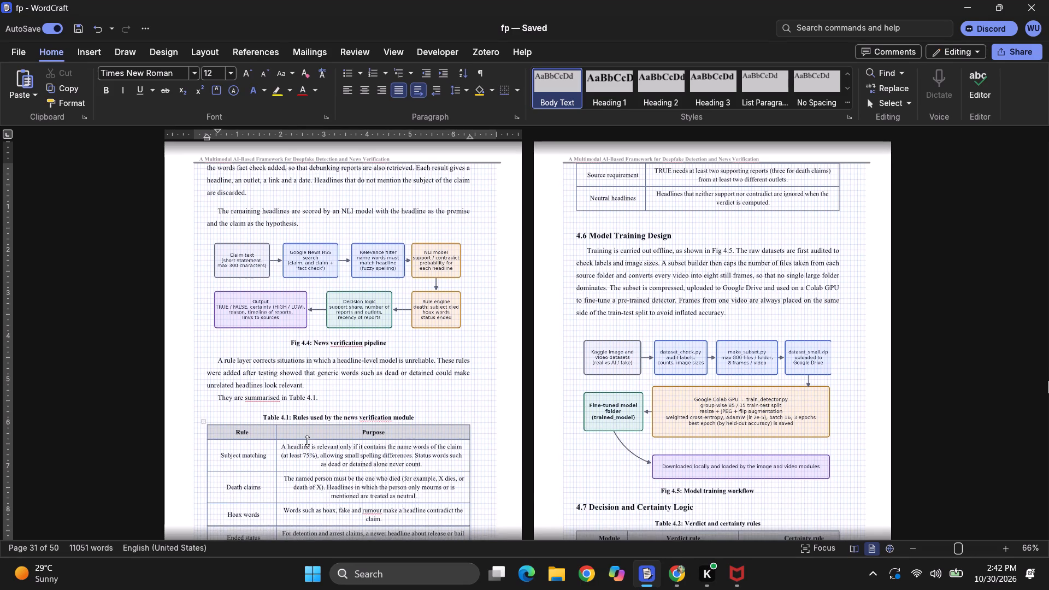
pyautogui.scroll(-1, 307, 441)
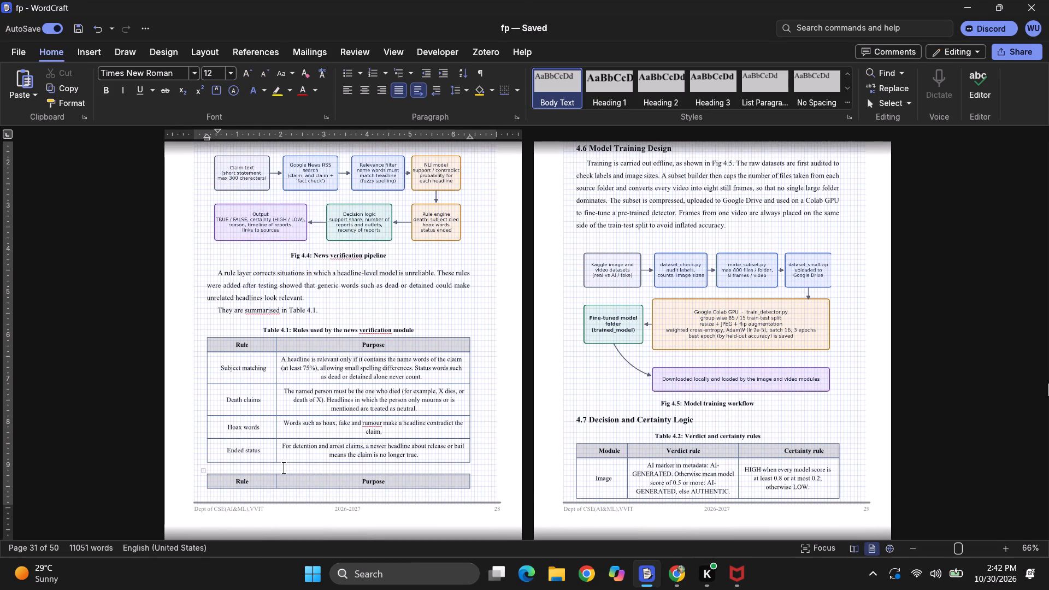
pyautogui.click(284, 468)
pyautogui.press('Return')
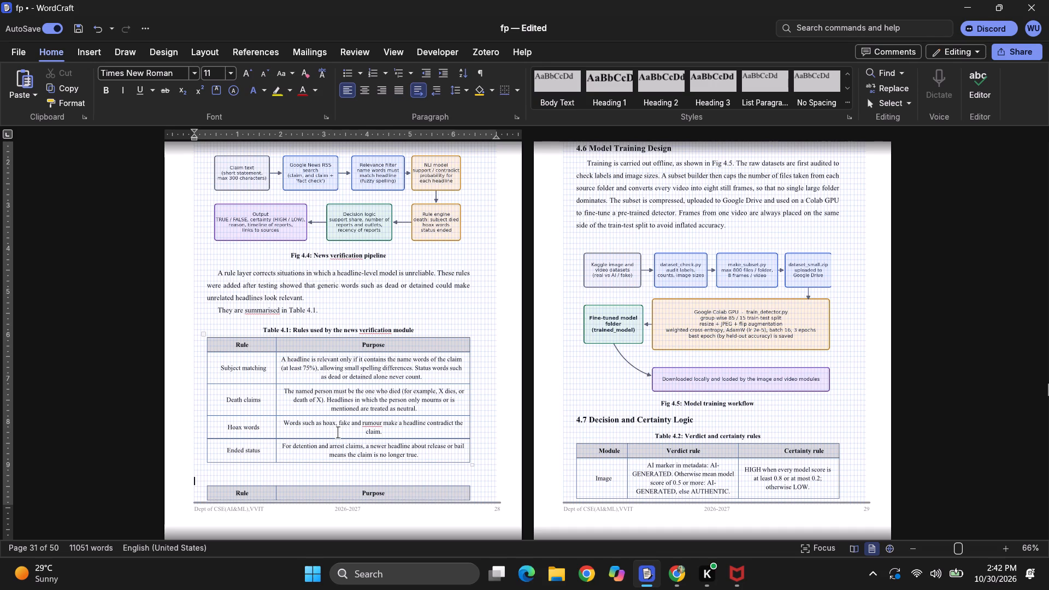
pyautogui.press('Return')
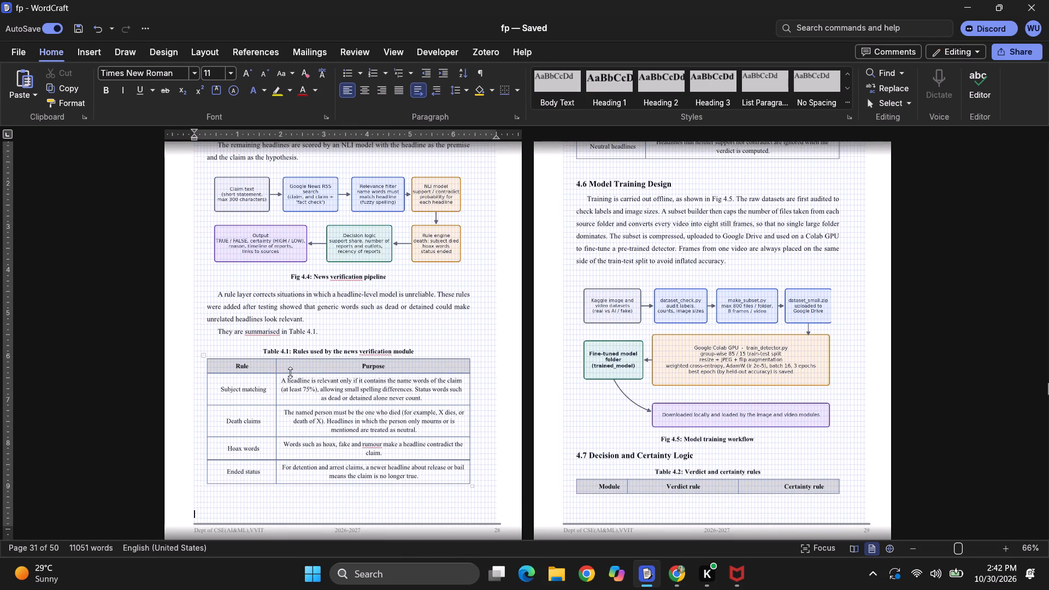
# Slightly increase the heights of Table 4.1's header, Subject matching, Death claims and Hoax words rows to fill the page.
pyautogui.moveTo(291, 371); pyautogui.dragTo(291, 385)
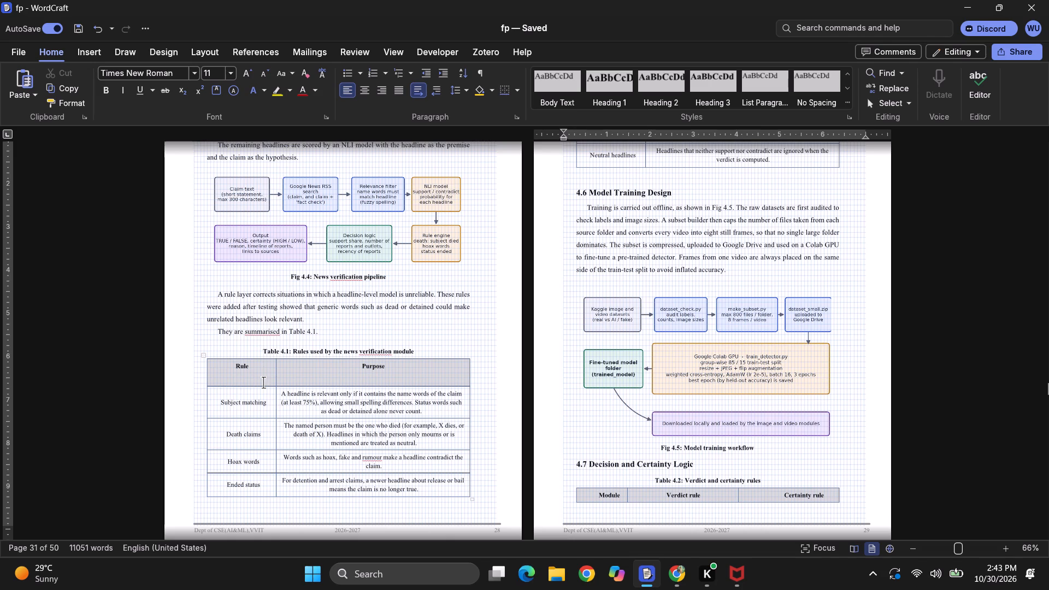
pyautogui.moveTo(261, 388); pyautogui.dragTo(264, 381)
pyautogui.moveTo(264, 381); pyautogui.dragTo(264, 381)
pyautogui.click(303, 411)
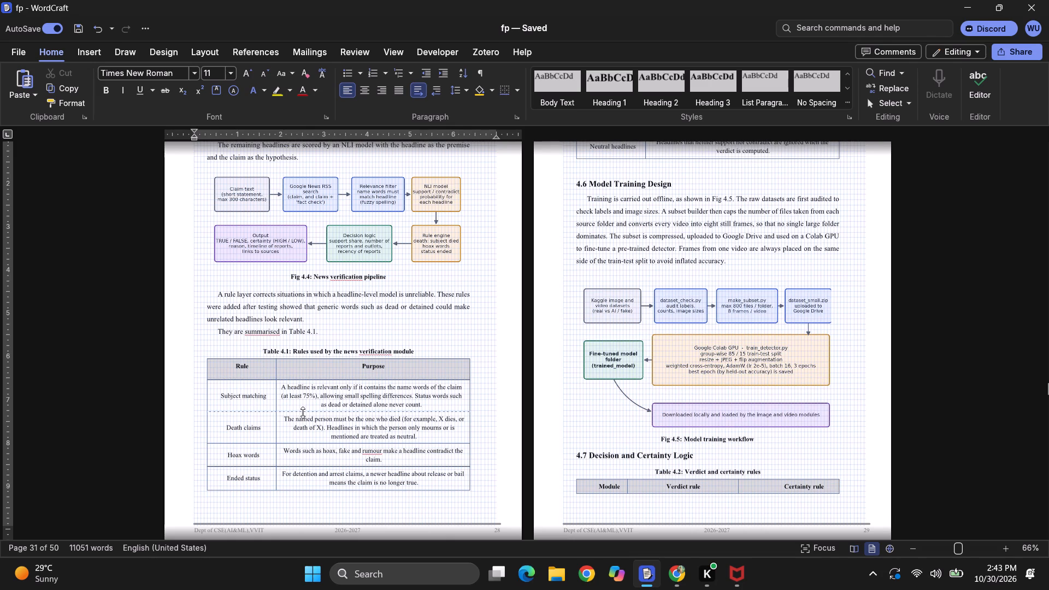
pyautogui.click(321, 445)
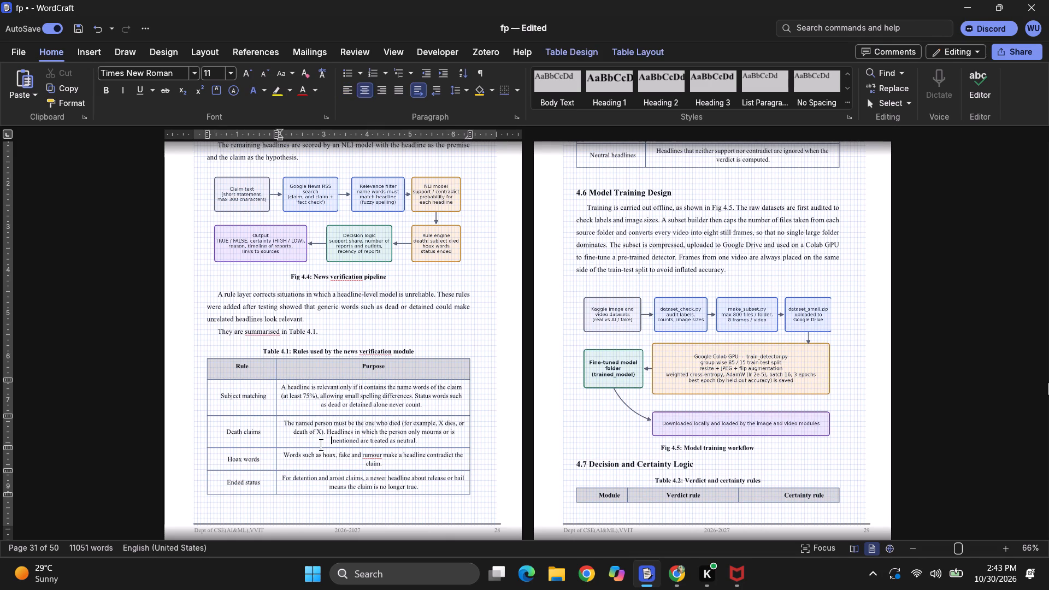
pyautogui.doubleClick(321, 449)
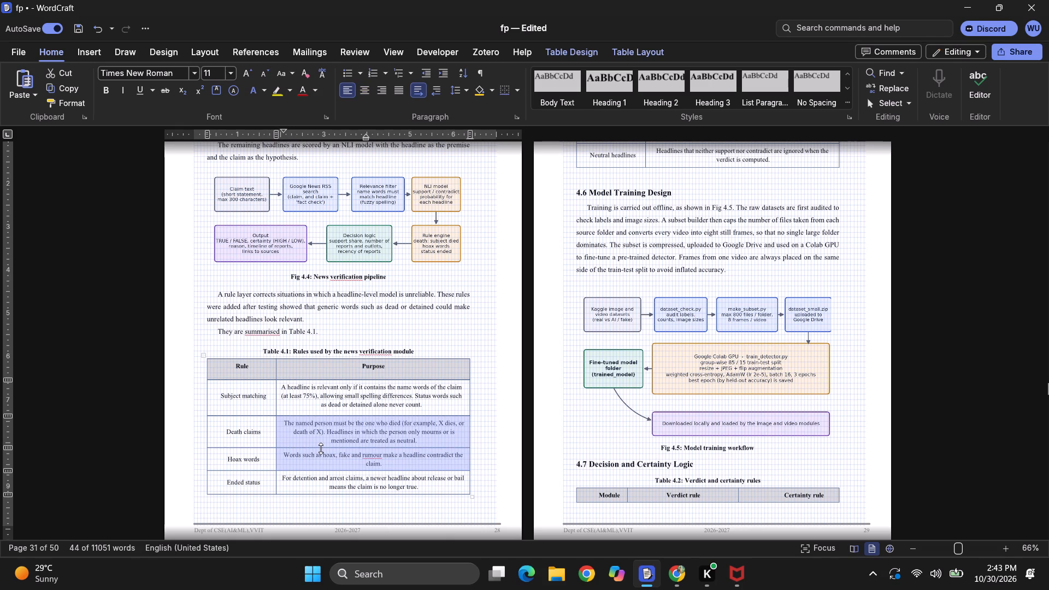
pyautogui.click(263, 445)
pyautogui.click(270, 456)
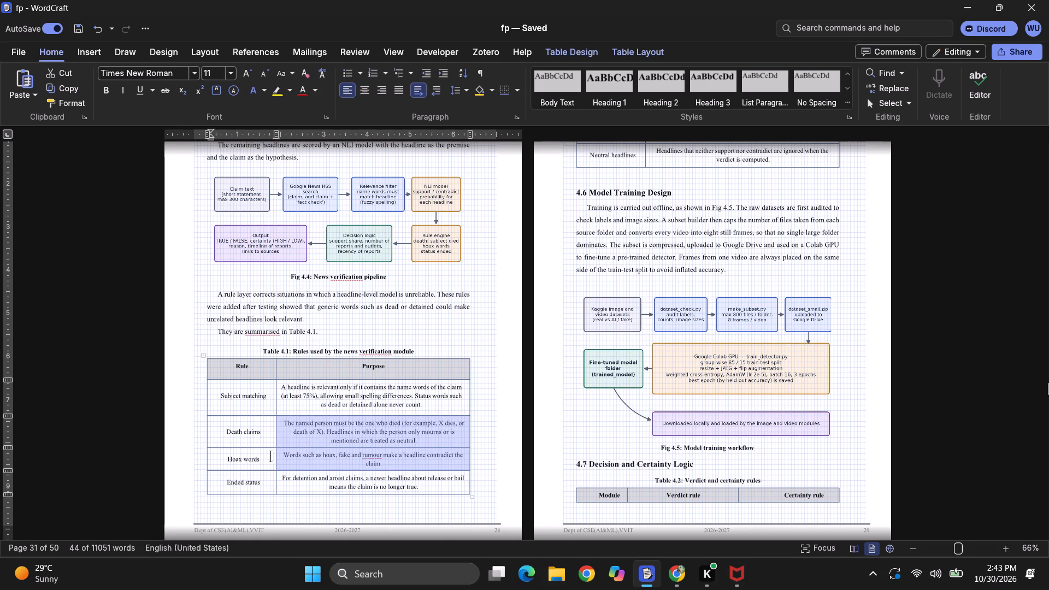
pyautogui.click(294, 447)
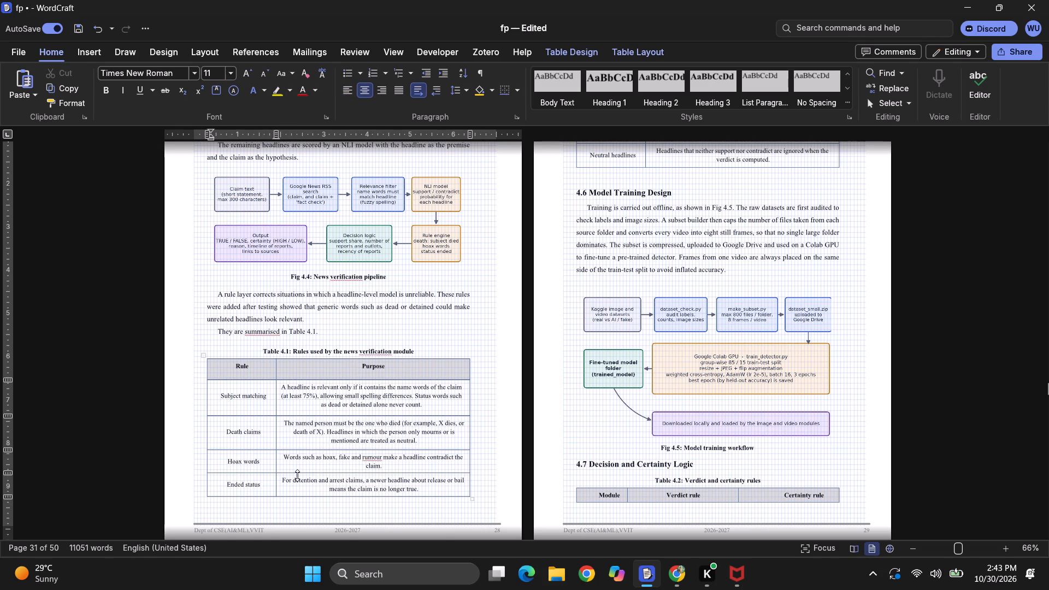
pyautogui.click(297, 475)
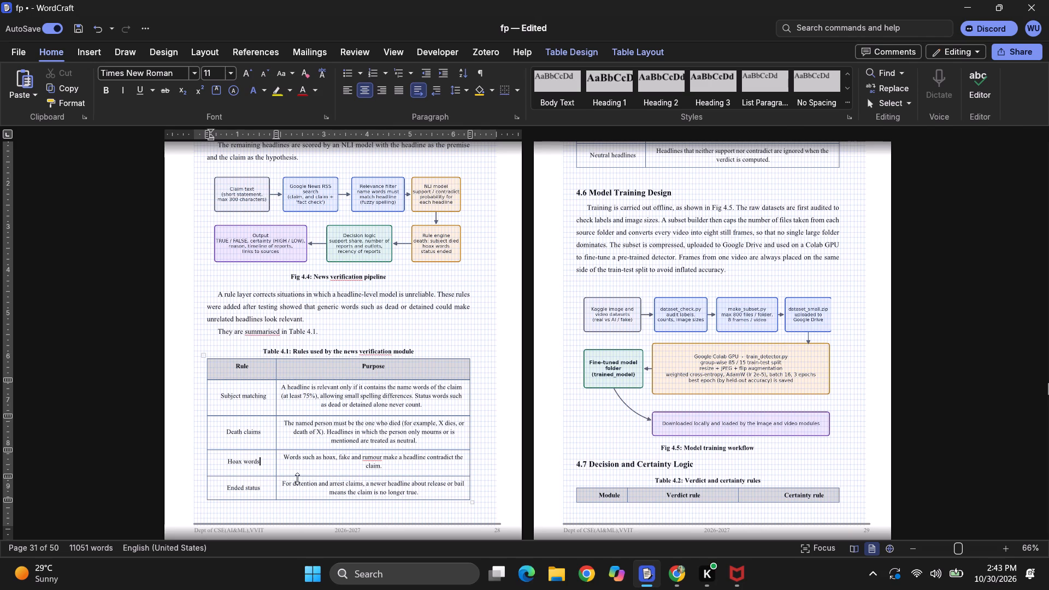
# Split section 4.6's paragraph so that "The subset is compressed, uploaded to Google Drive" starts a new paragraph.
pyautogui.scroll(1, 297, 479)
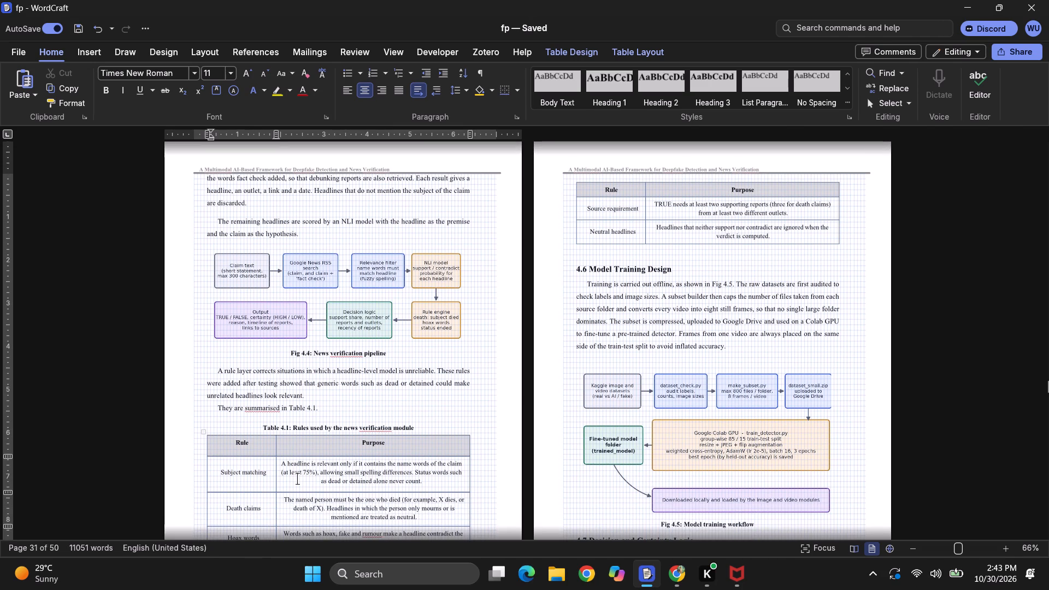
pyautogui.click(297, 479)
pyautogui.scroll(-2, 297, 479)
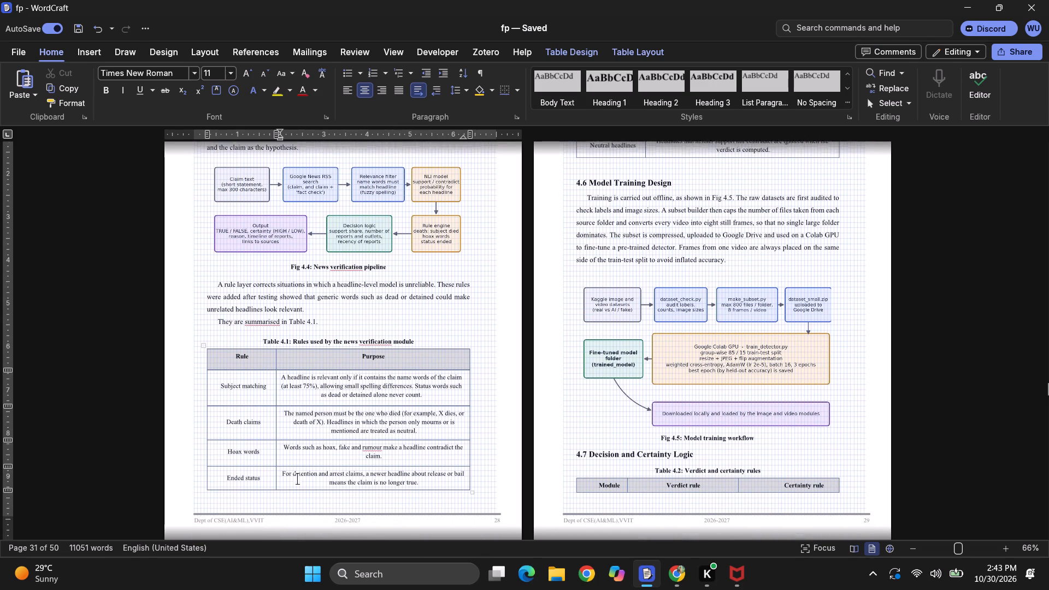
pyautogui.scroll(-2, 297, 479)
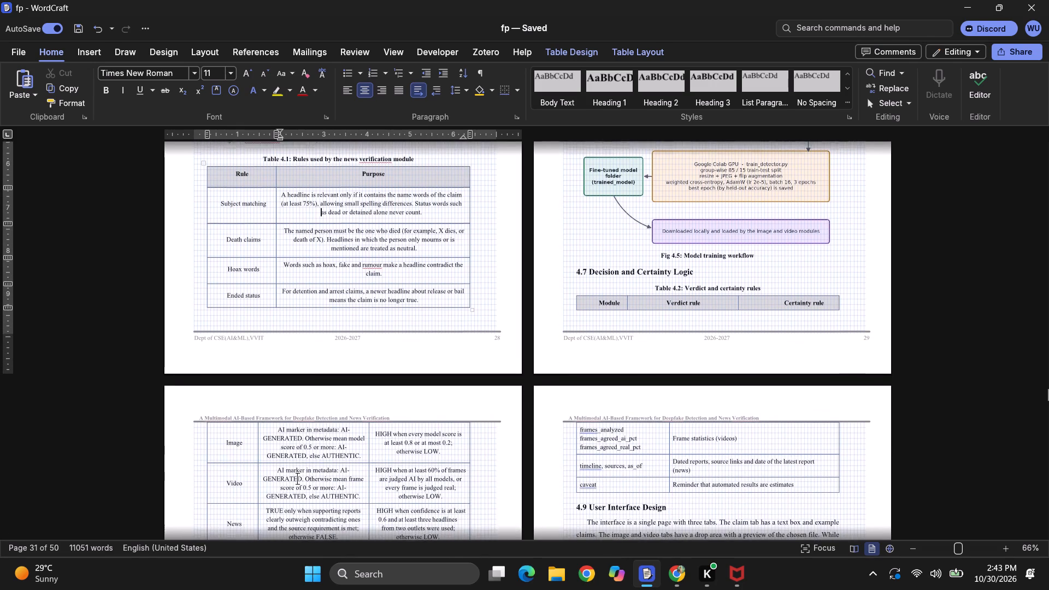
pyautogui.scroll(-1, 297, 479)
pyautogui.scroll(1, 390, 535)
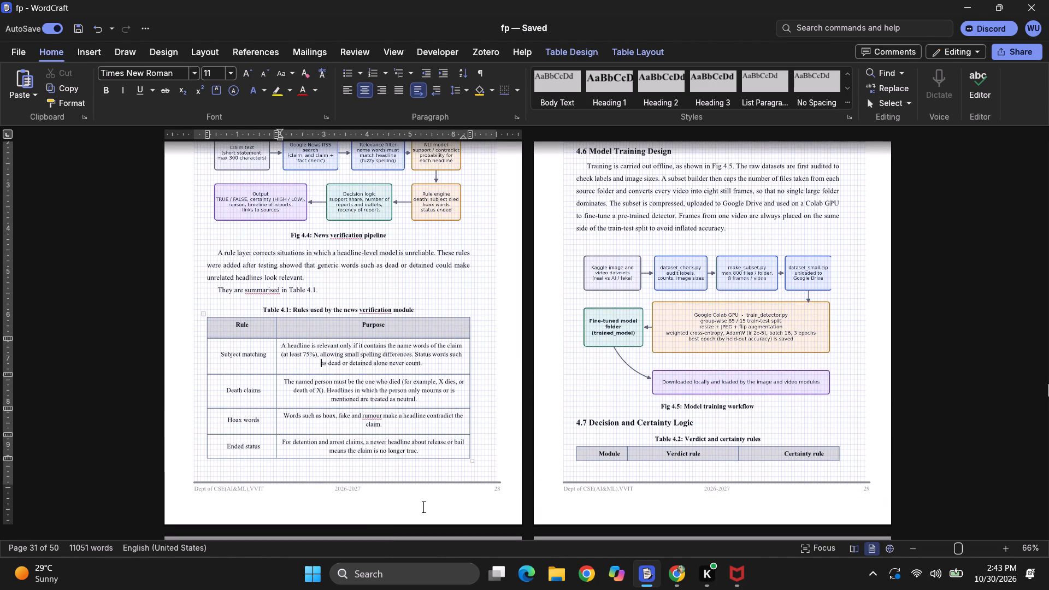
pyautogui.click(610, 206)
pyautogui.press('Return')
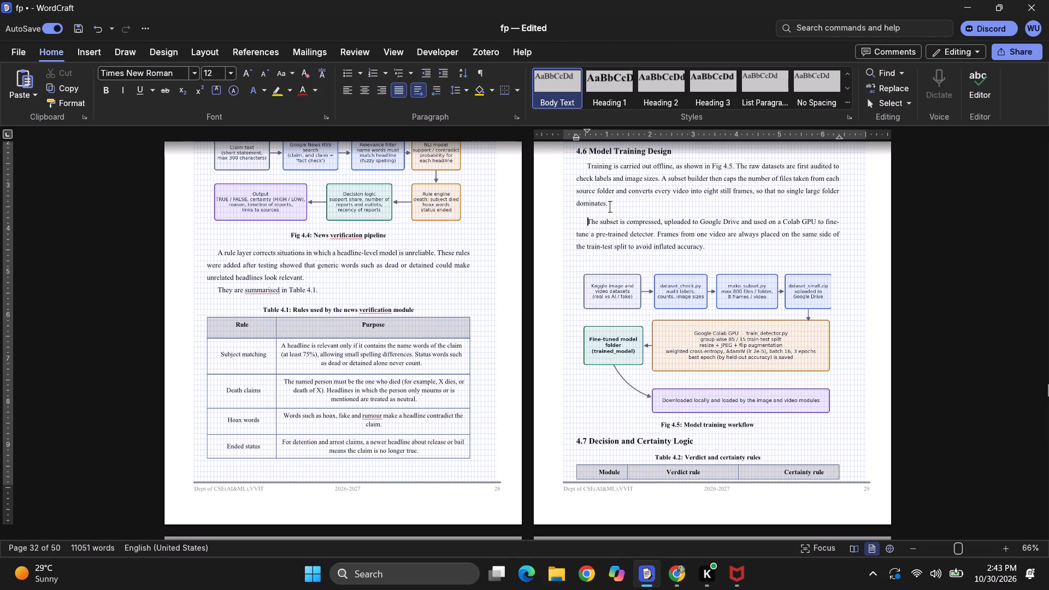
# Remove the blank line between section 4.6's text and the model training workflow figure.
pyautogui.scroll(1, 625, 202)
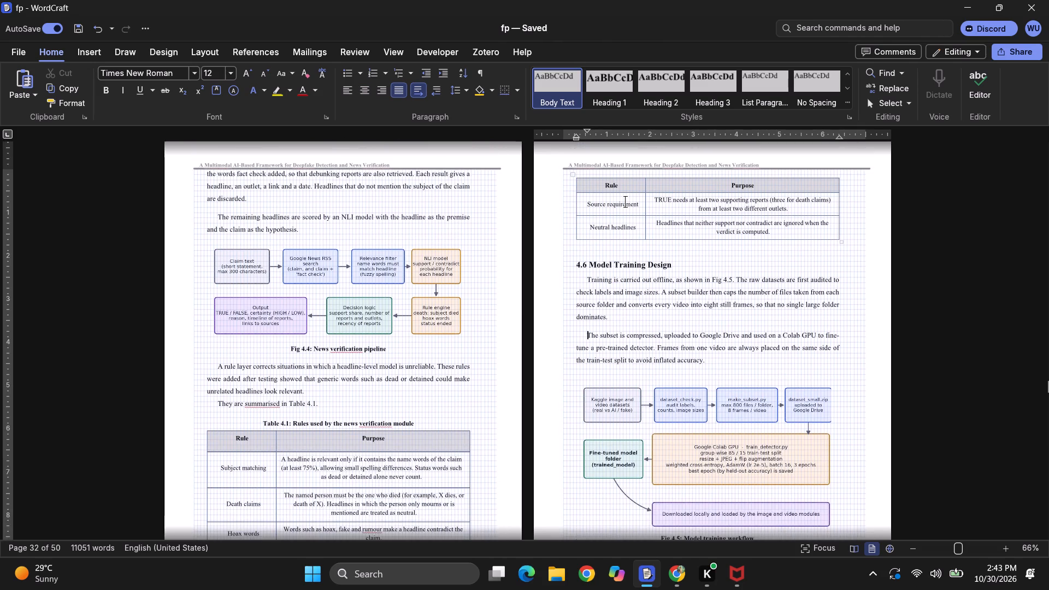
pyautogui.scroll(-1, 625, 202)
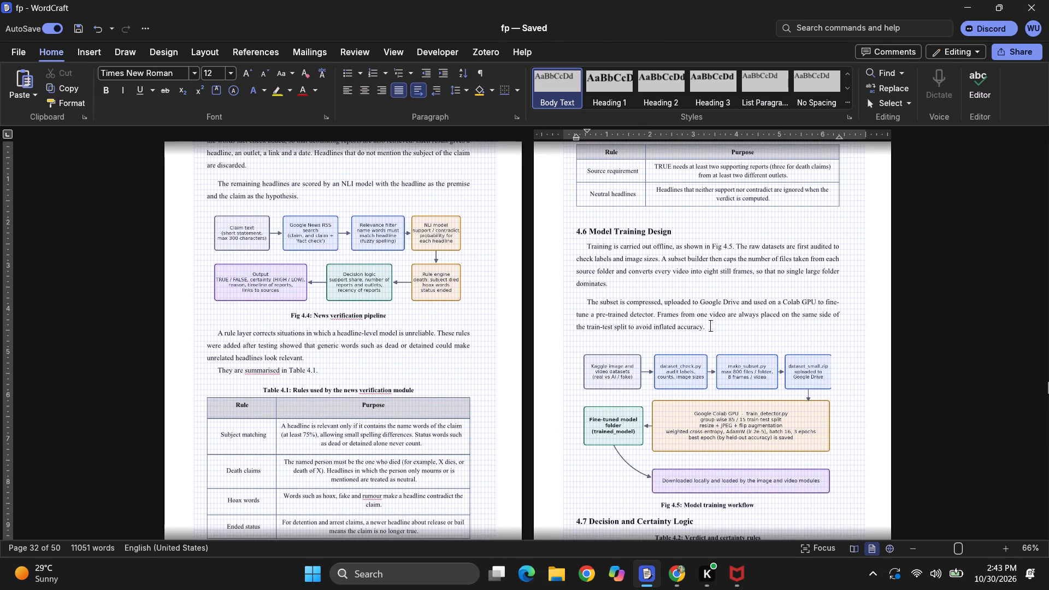
pyautogui.click(705, 346)
pyautogui.press('BackSpace')
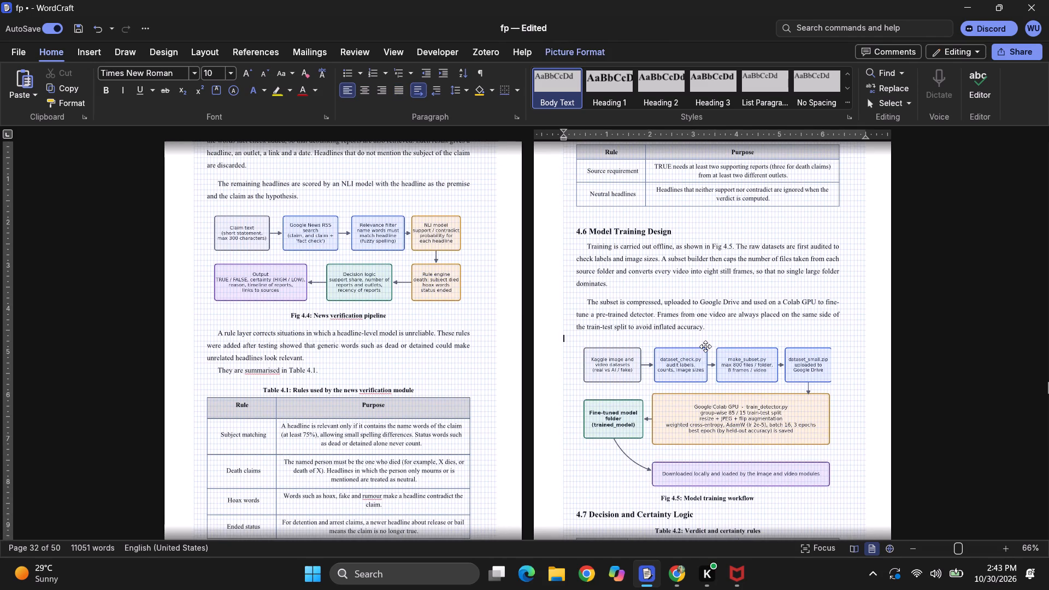
# Insert blank lines below the 4.7 Decision and Certainty Logic heading to push Table 4.2 and its caption onto the next page.
pyautogui.scroll(-1, 705, 346)
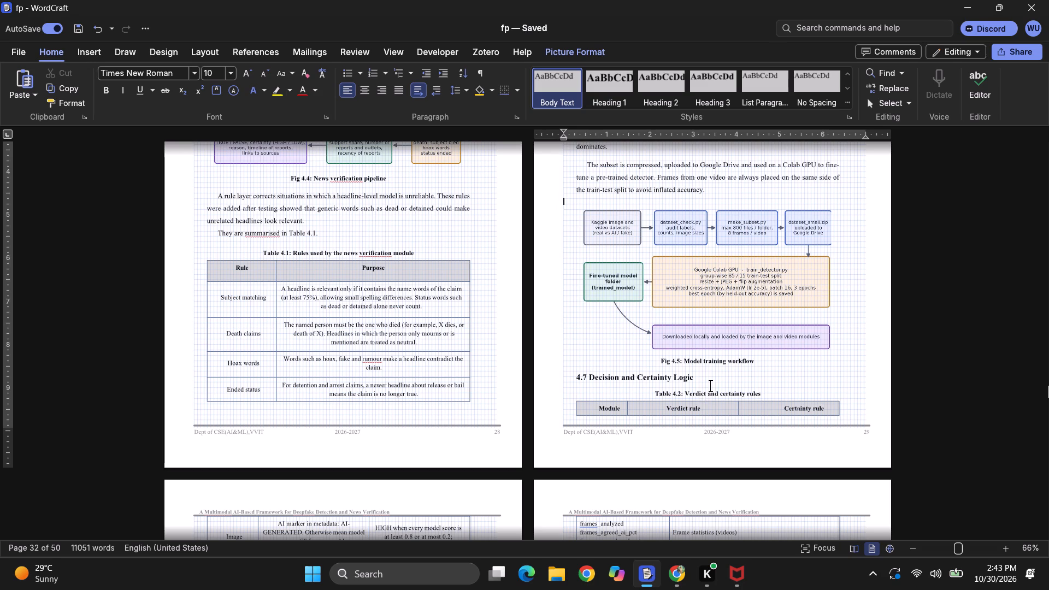
pyautogui.click(710, 386)
pyautogui.press('Return')
pyautogui.press('Return')
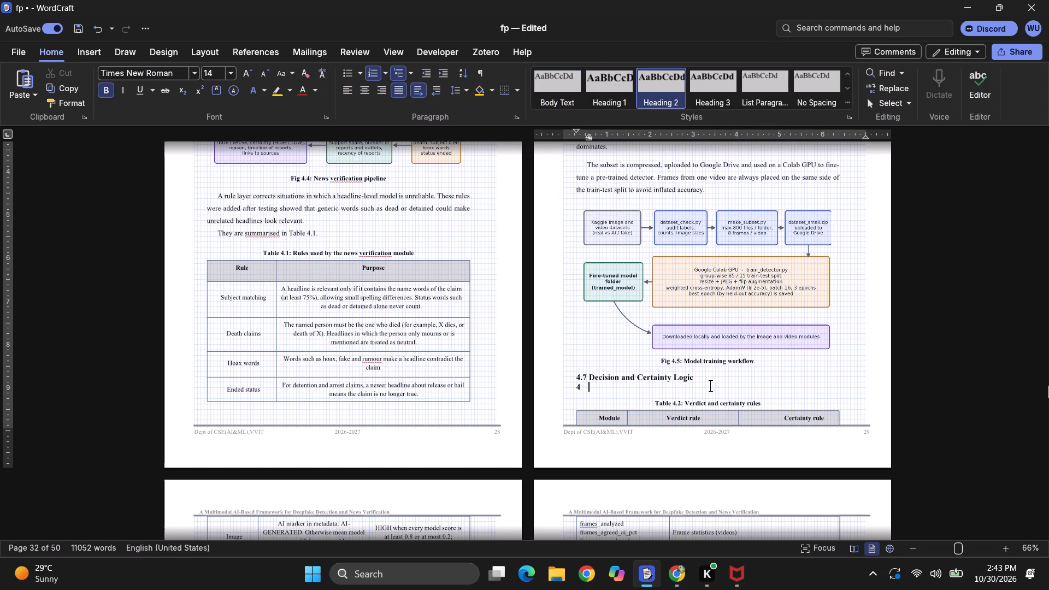
pyautogui.press('Return')
pyautogui.press('Return')
pyautogui.press('Return')
pyautogui.press('Return')
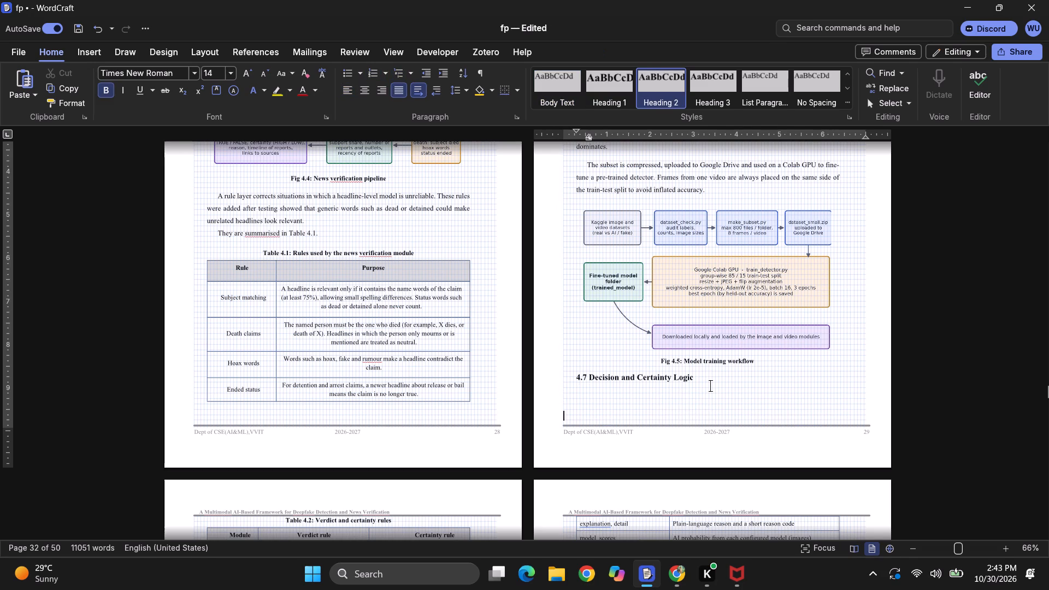
# Split section 4.6's first paragraph so that "A subset builder then caps the number of files" starts a new paragraph.
pyautogui.scroll(-1, 710, 386)
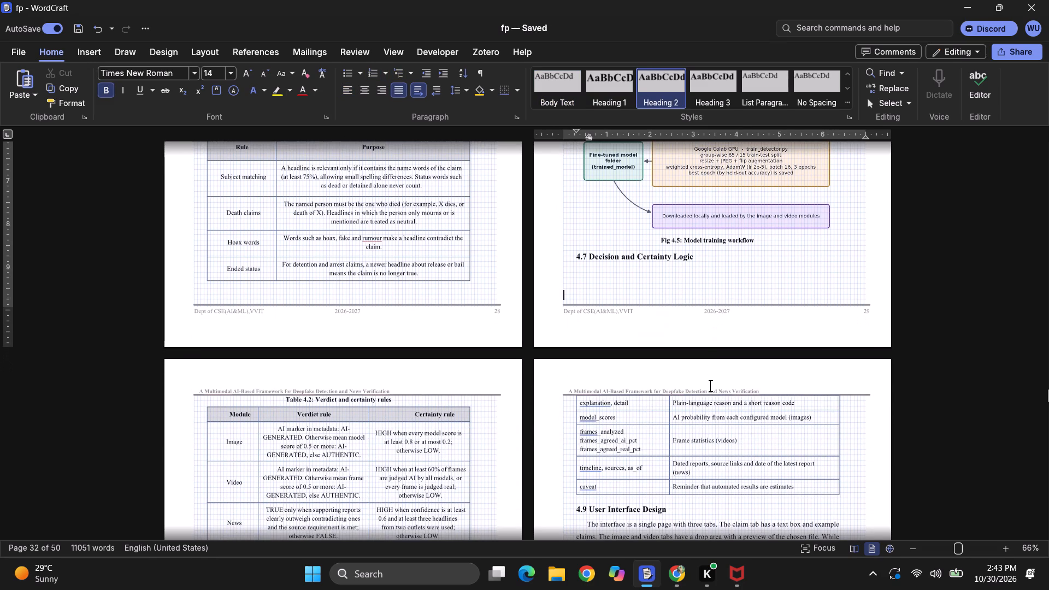
pyautogui.scroll(-1, 710, 386)
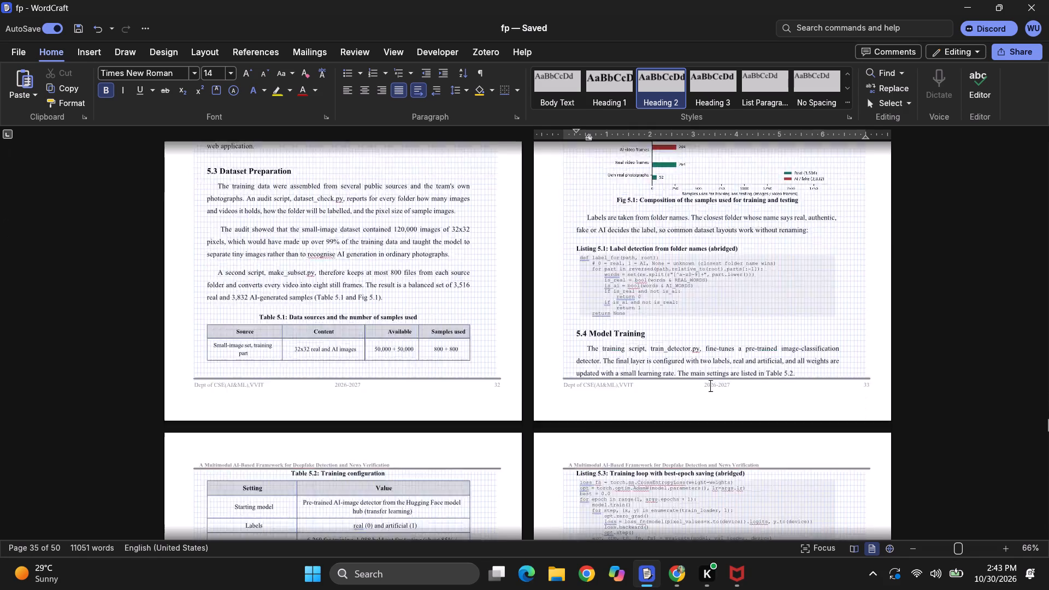
pyautogui.scroll(-1, 710, 386)
pyautogui.scroll(7, 710, 386)
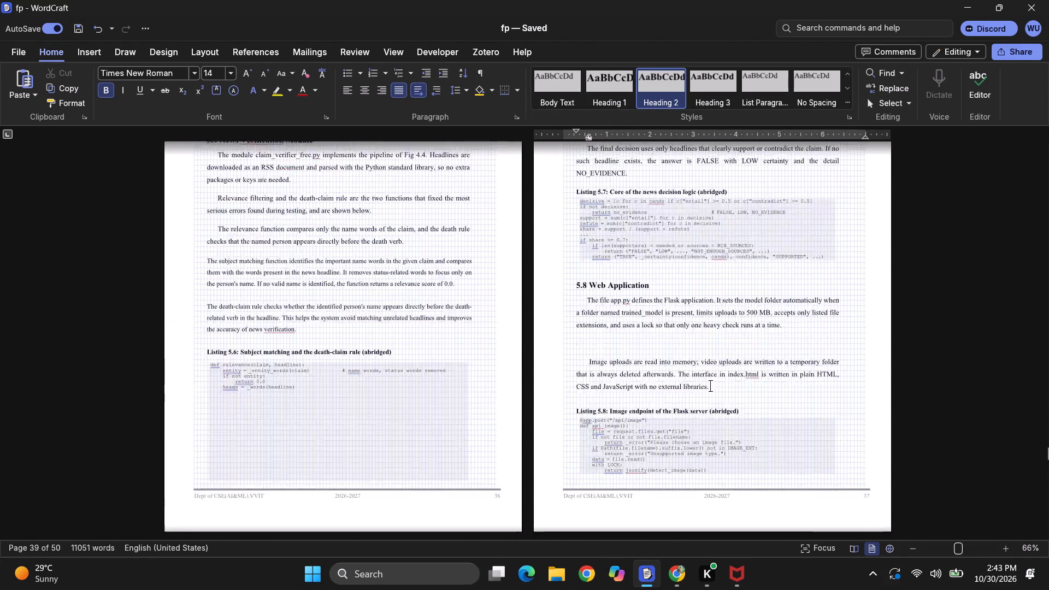
pyautogui.scroll(10, 710, 386)
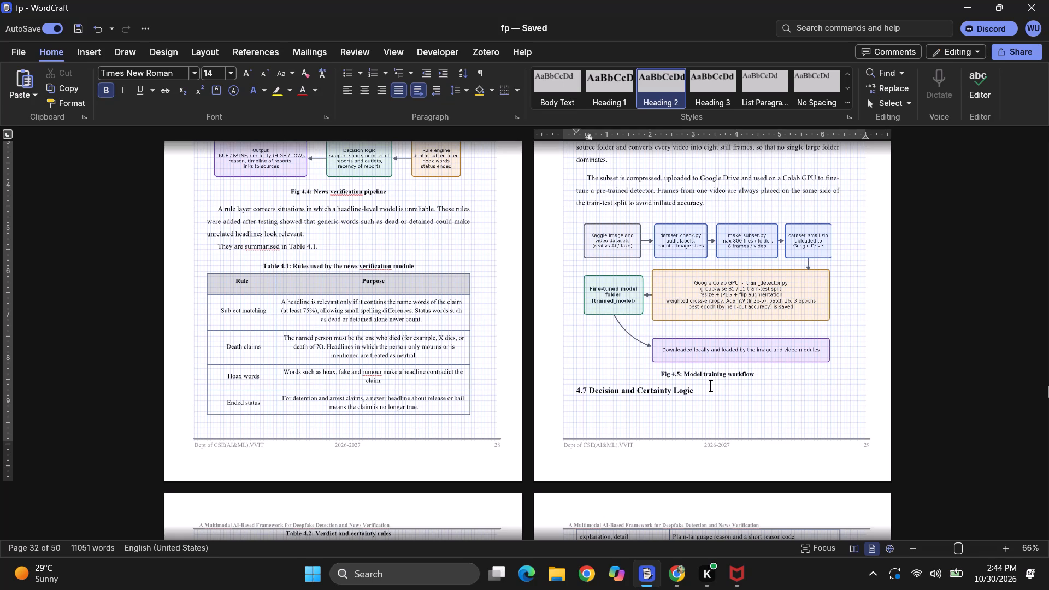
pyautogui.scroll(2, 710, 386)
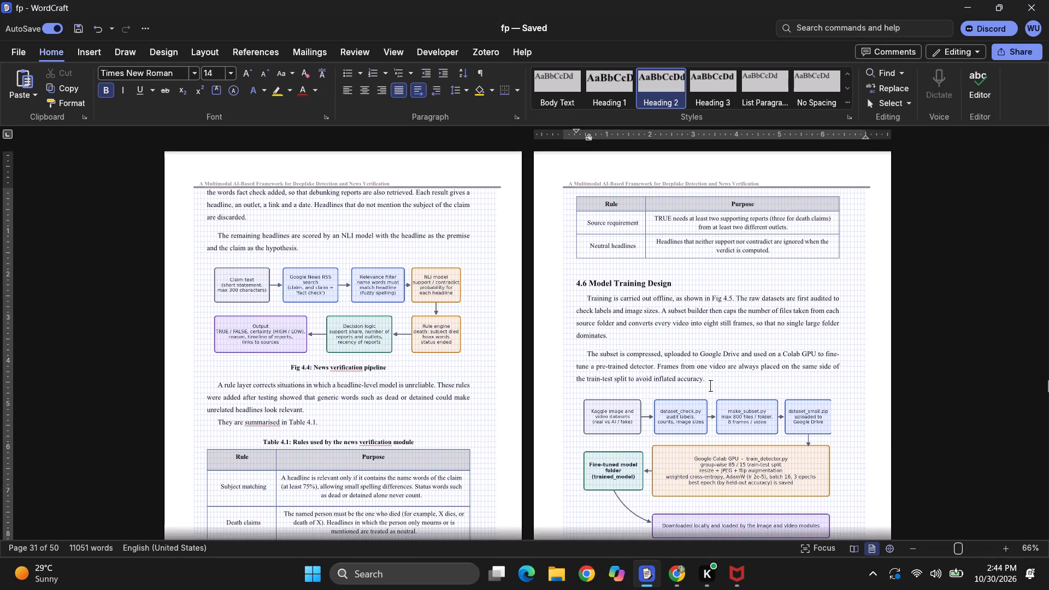
pyautogui.scroll(1, 710, 386)
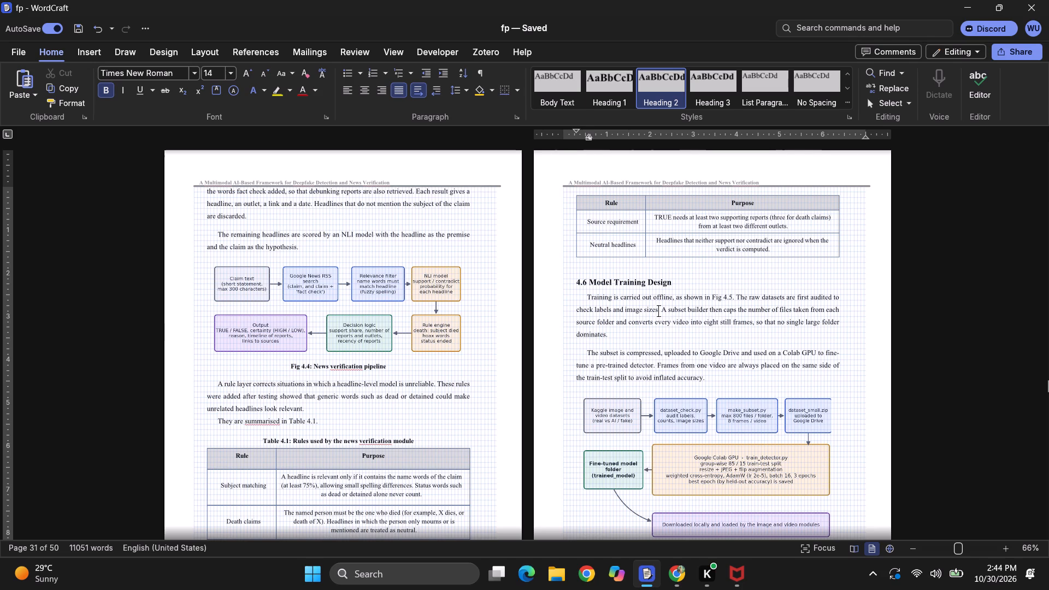
pyautogui.click(658, 311)
pyautogui.click(662, 310)
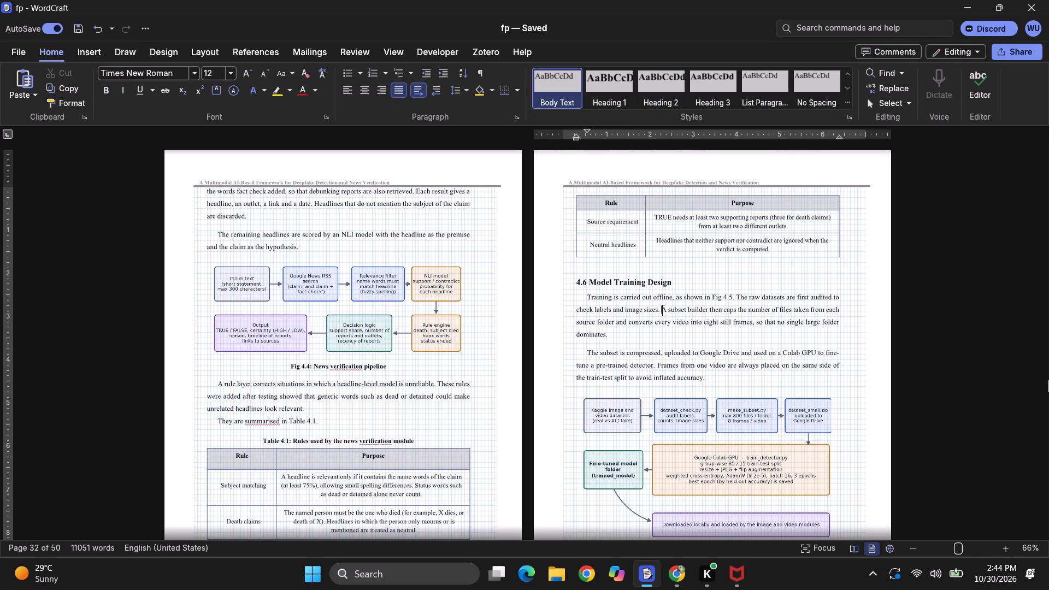
pyautogui.press('Return')
# Add a blank line between the Fig 4.5 caption and the 4.7 Decision and Certainty Logic heading.
pyautogui.scroll(-3, 662, 310)
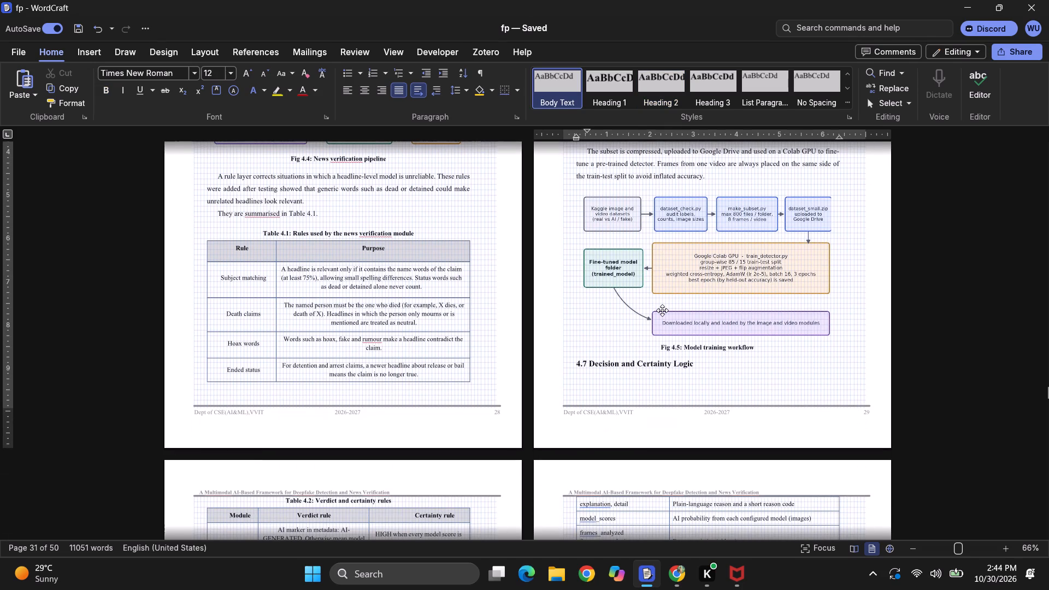
pyautogui.click(634, 354)
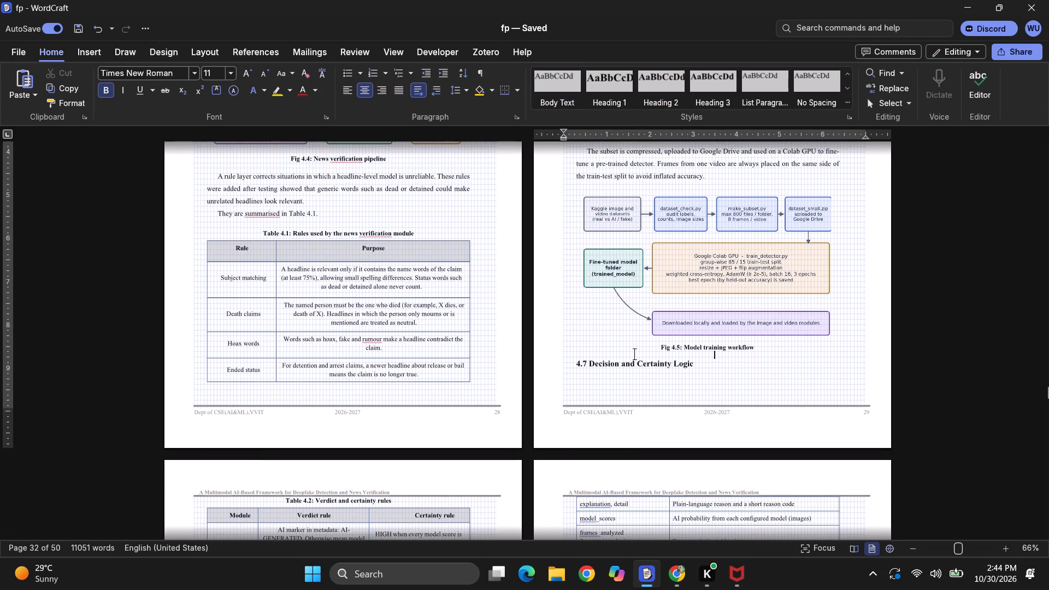
pyautogui.press('Return')
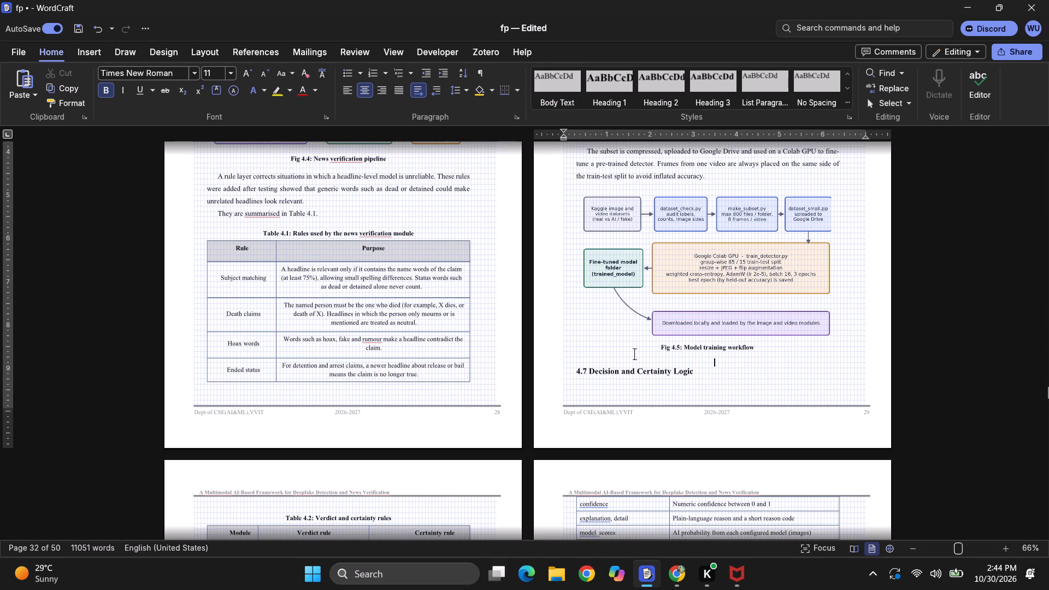
# Remove the blank line above the Table 4.2 caption at the start of its page.
pyautogui.click(338, 510)
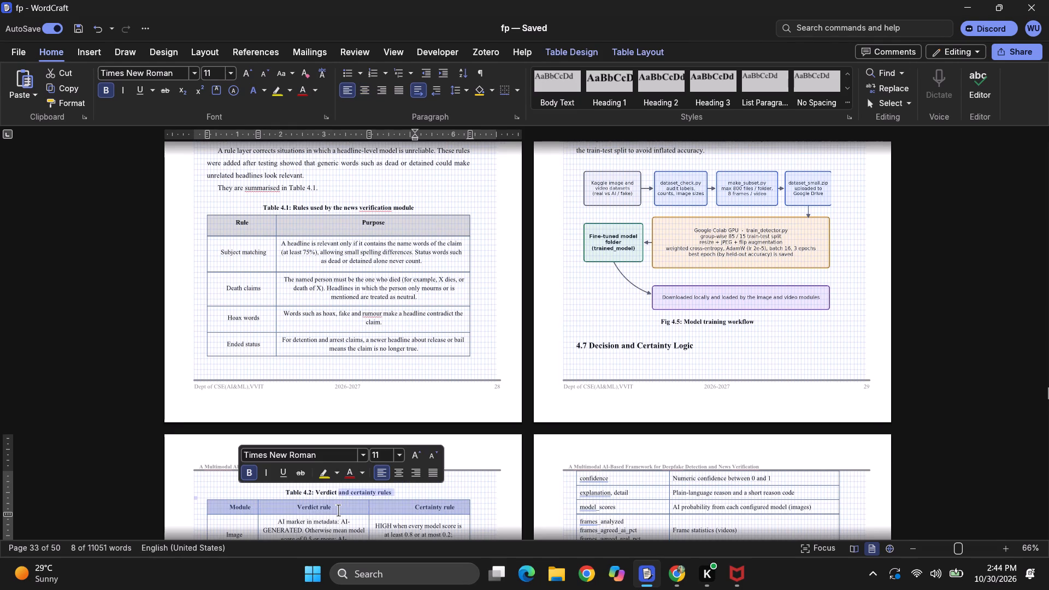
pyautogui.click(281, 497)
pyautogui.click(285, 494)
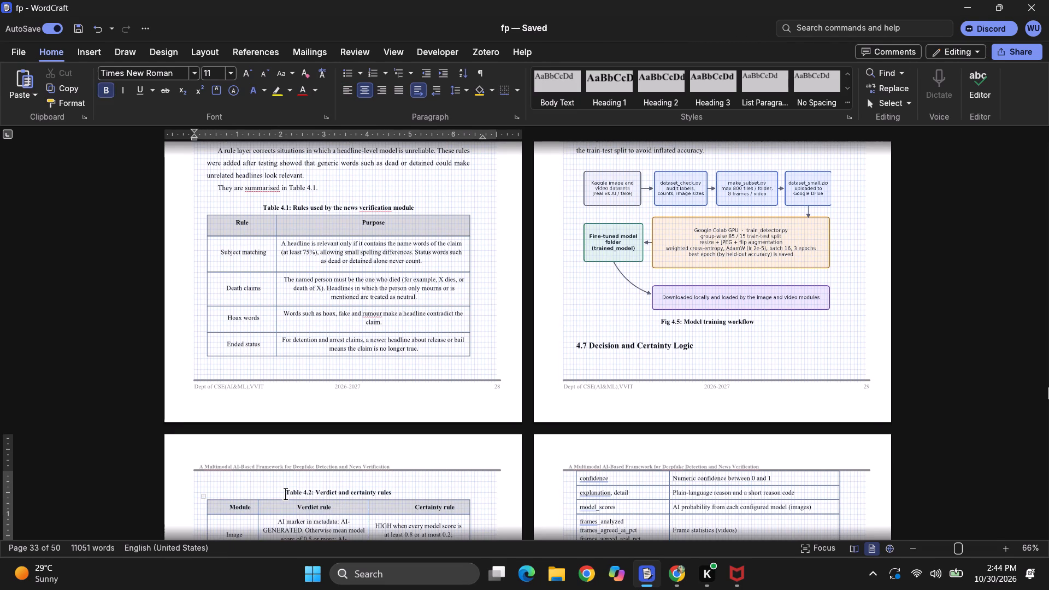
pyautogui.press('BackSpace')
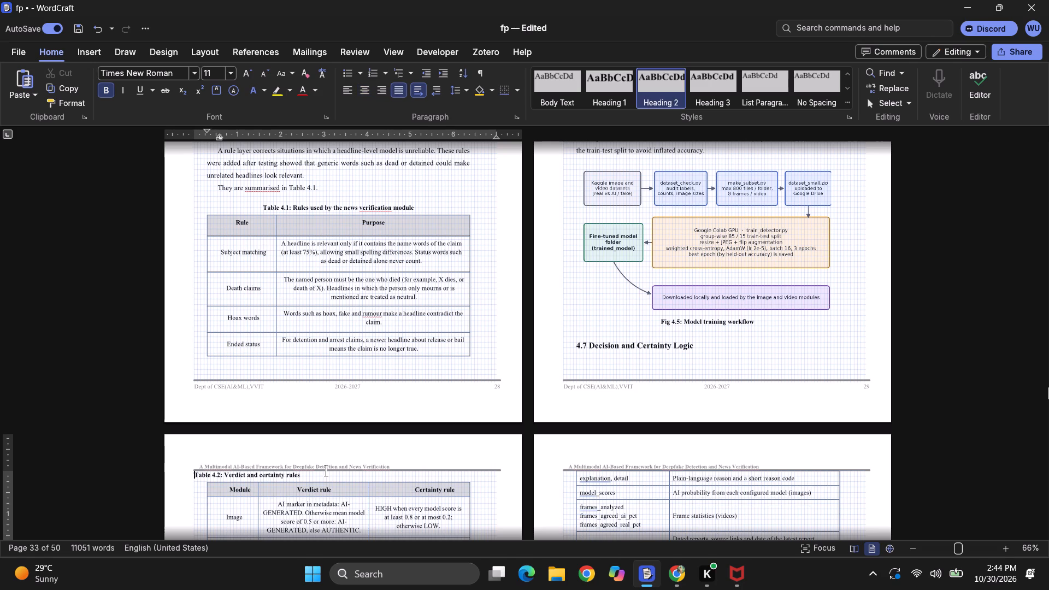
# Centre the caption "Table 4.2: Verdict and certainty rules" above its table.
pyautogui.moveTo(326, 470); pyautogui.dragTo(233, 475)
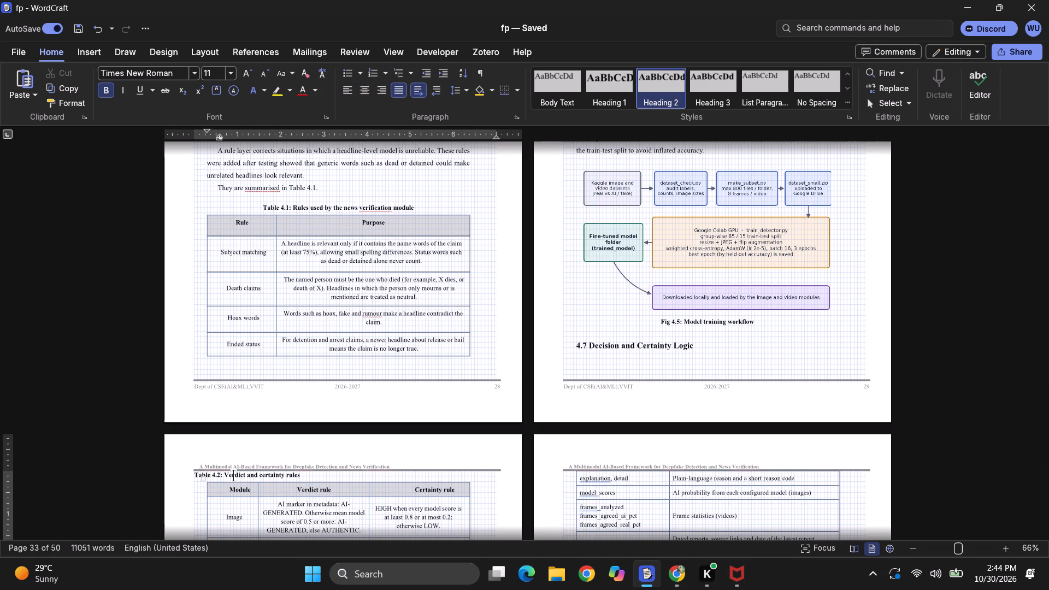
pyautogui.moveTo(233, 475); pyautogui.dragTo(304, 476)
pyautogui.moveTo(304, 476); pyautogui.dragTo(198, 465)
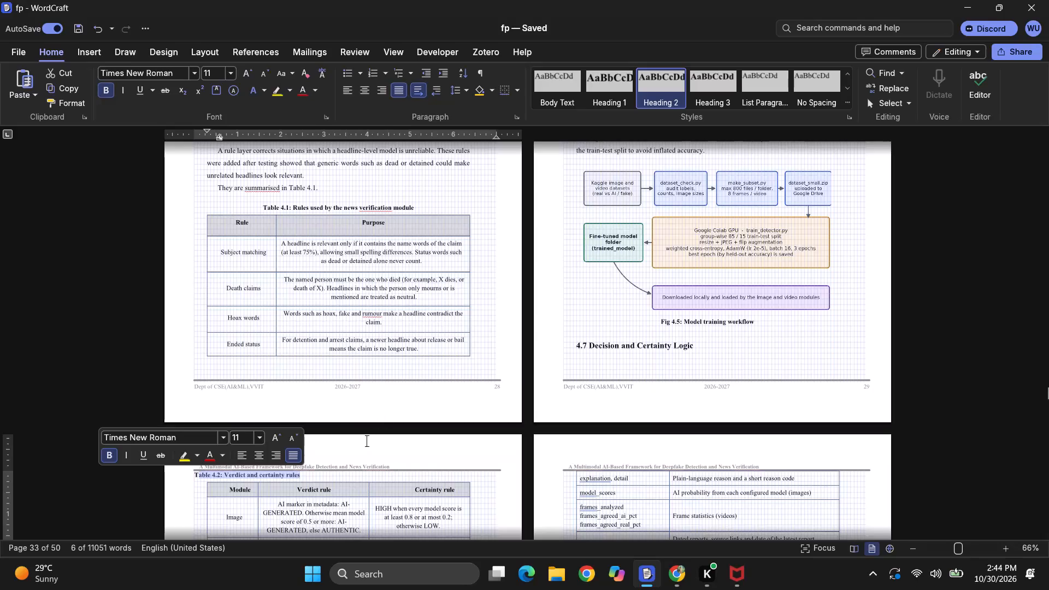
pyautogui.click(332, 478)
pyautogui.moveTo(332, 478); pyautogui.dragTo(194, 469)
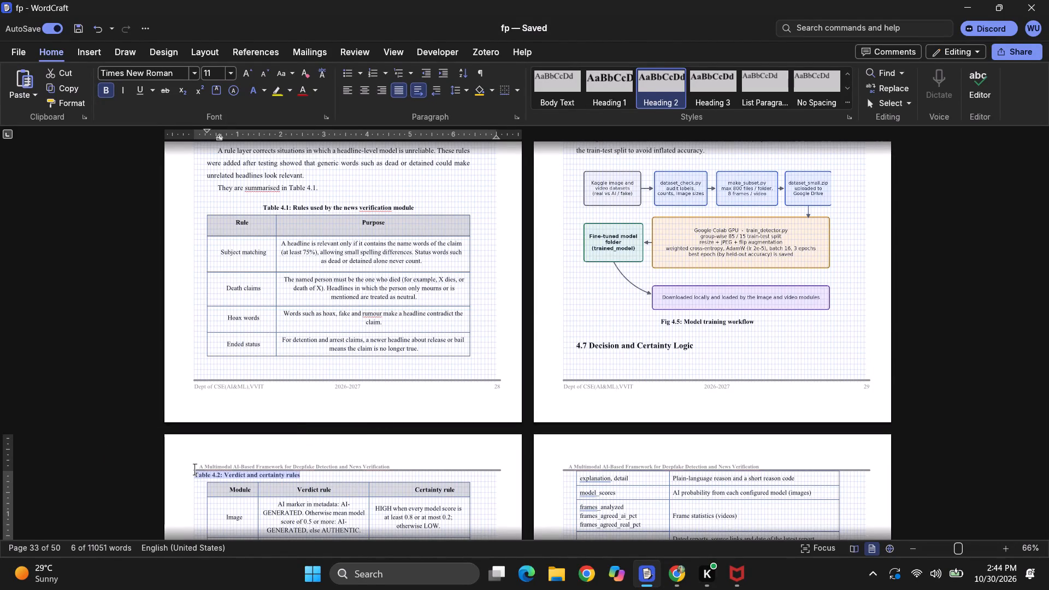
pyautogui.moveTo(194, 469); pyautogui.dragTo(192, 470)
pyautogui.click(367, 84)
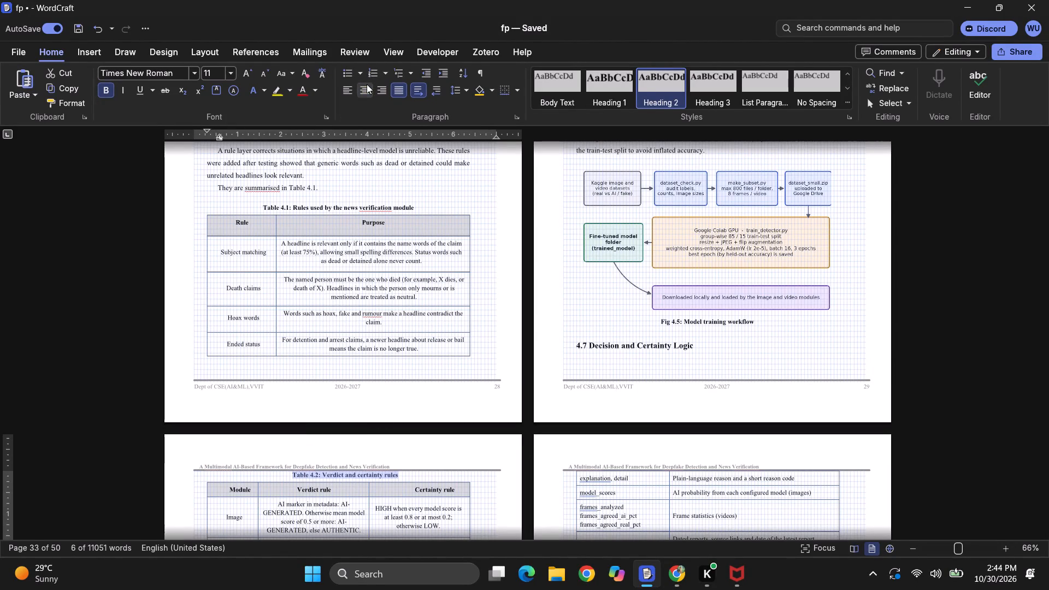
# Examine the page layout from section 4.7 through Table 4.2, section 4.8 with Table 4.3, and section 4.9.
pyautogui.scroll(-1, 419, 278)
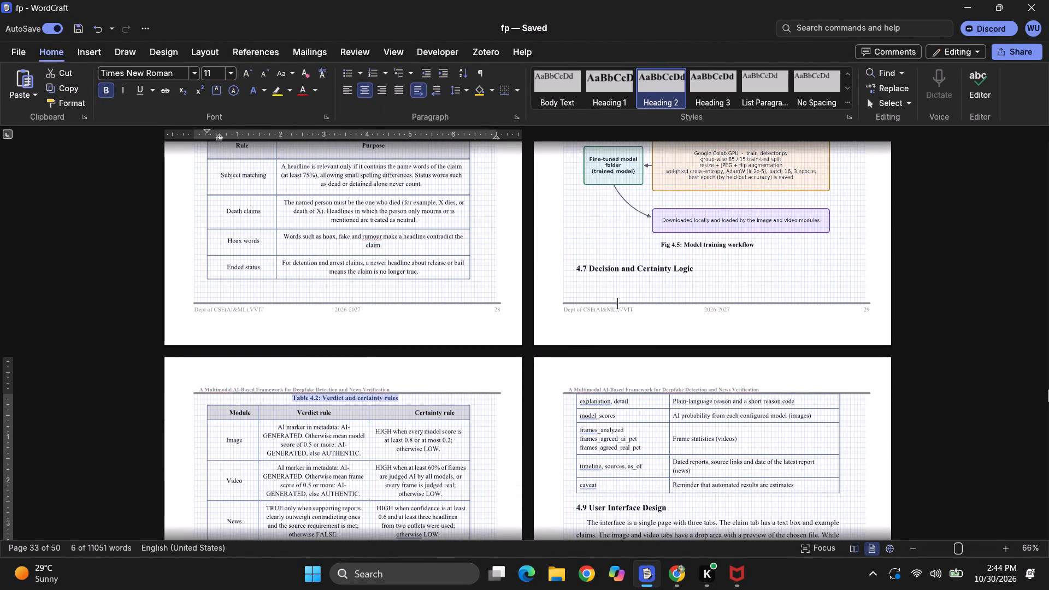
pyautogui.click(599, 293)
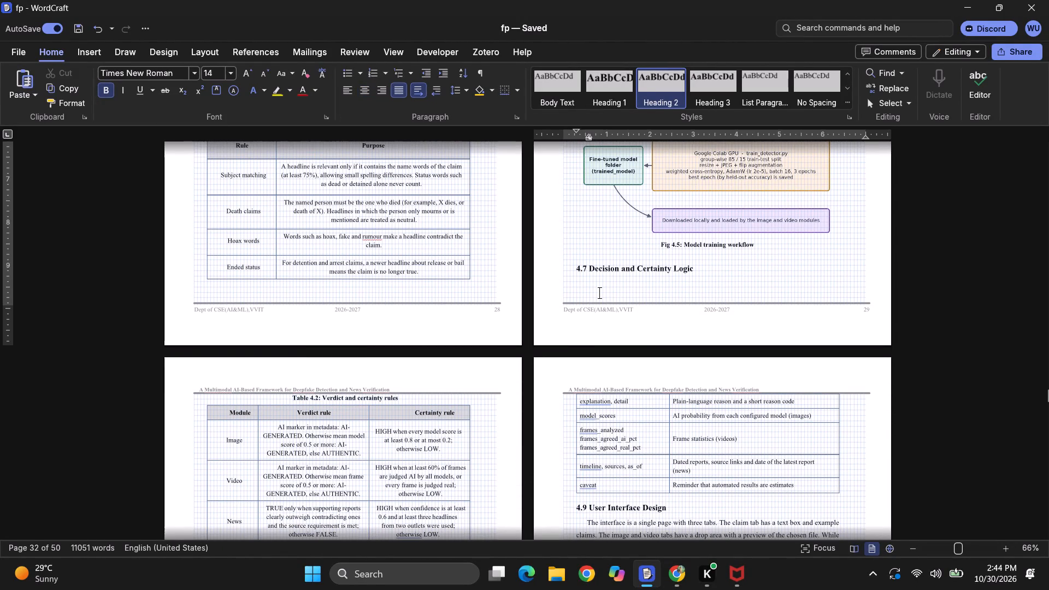
pyautogui.scroll(-1, 599, 293)
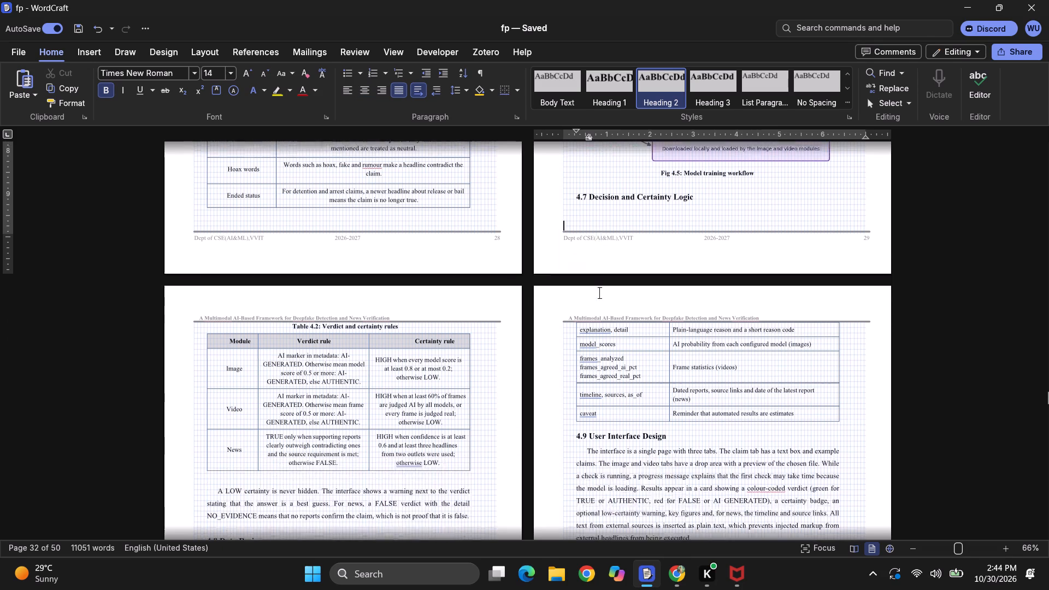
pyautogui.scroll(-2, 599, 293)
pyautogui.scroll(1, 599, 293)
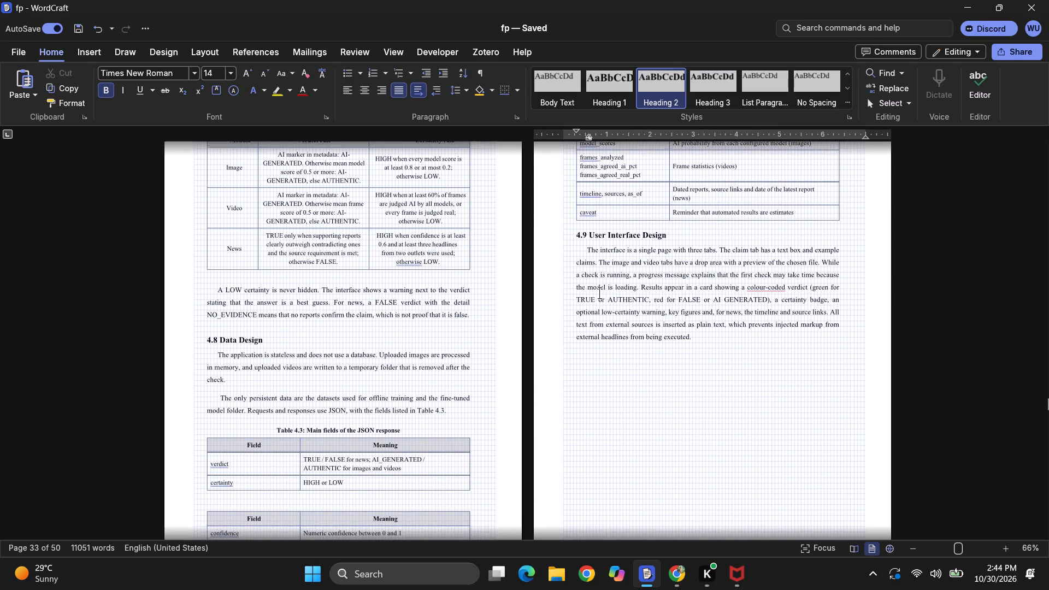
pyautogui.scroll(1, 599, 293)
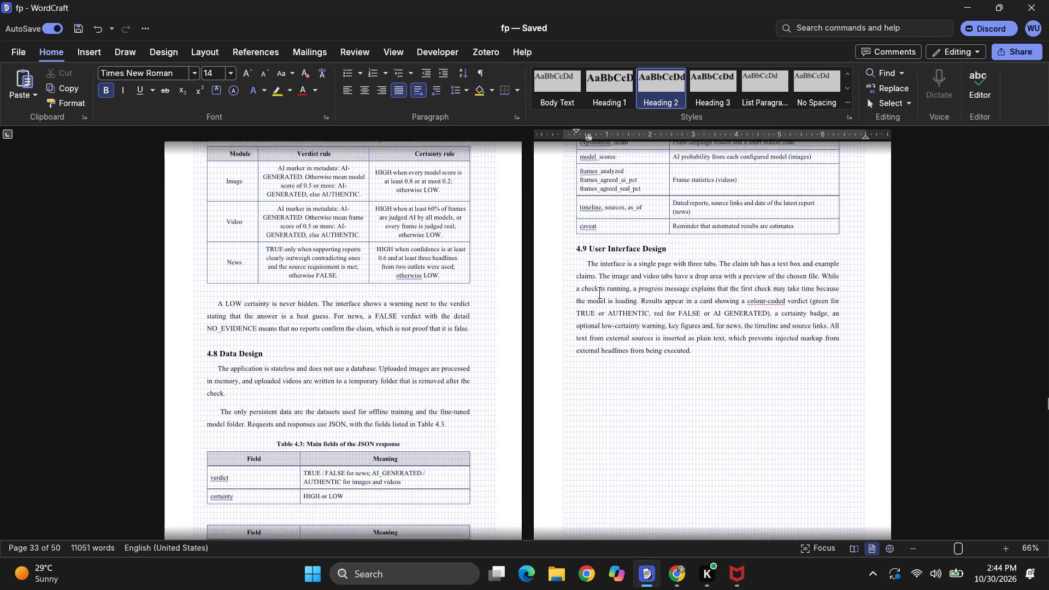
pyautogui.scroll(1, 599, 293)
pyautogui.scroll(-3, 599, 293)
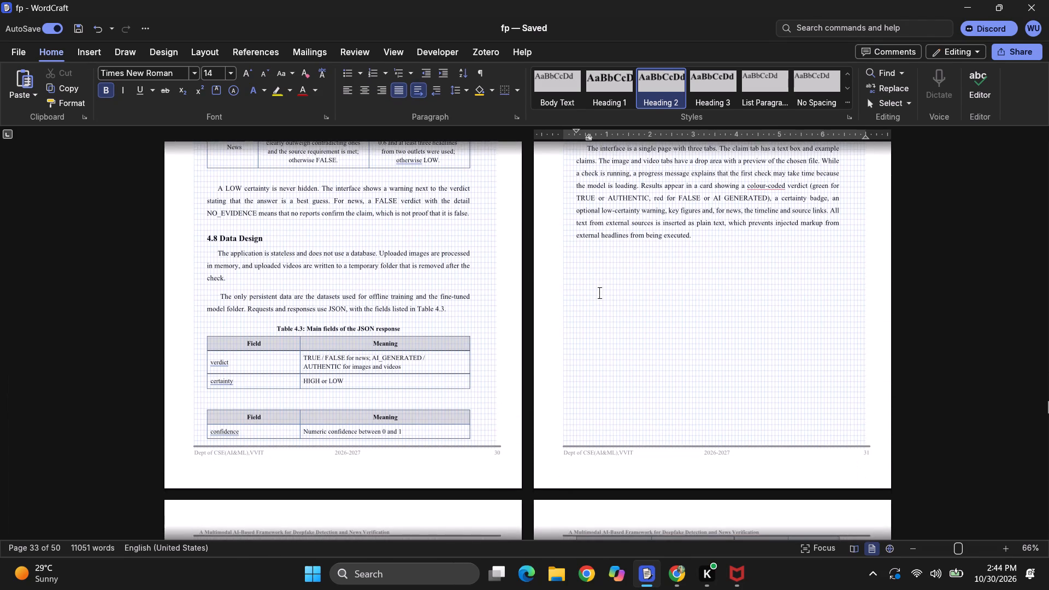
# Examine the page layout from section 4.6 through the end of Chapter 4 and the opening pages of Chapter 5.
pyautogui.scroll(3, 599, 293)
pyautogui.keyDown('ctrl'); pyautogui.scroll(-3, 599, 293); pyautogui.keyUp('ctrl')
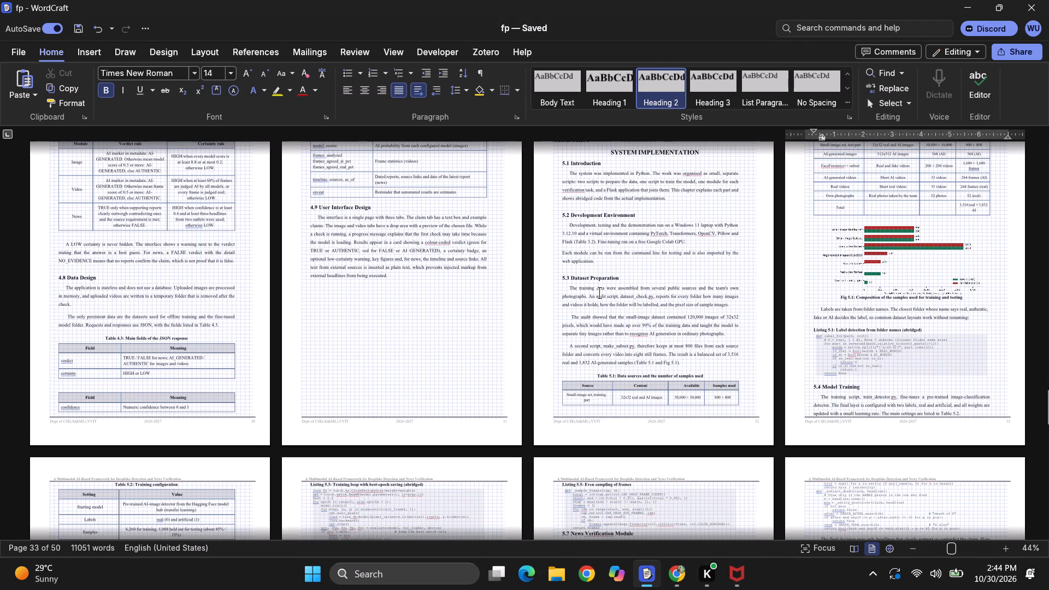
pyautogui.scroll(-1, 599, 293)
pyautogui.keyDown('ctrl'); pyautogui.scroll(2, 599, 293); pyautogui.keyUp('ctrl')
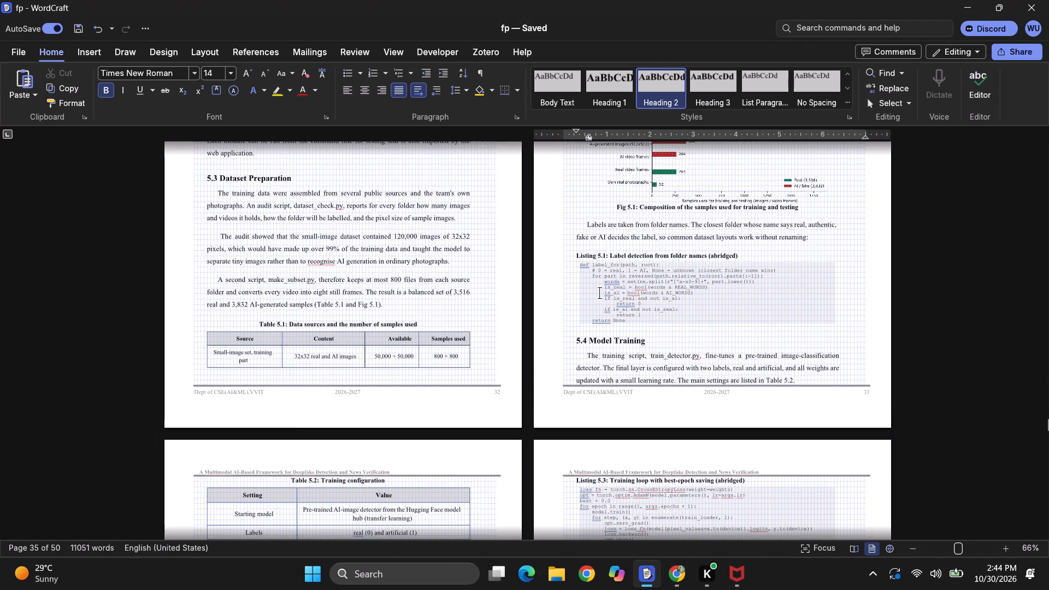
pyautogui.scroll(1, 599, 293)
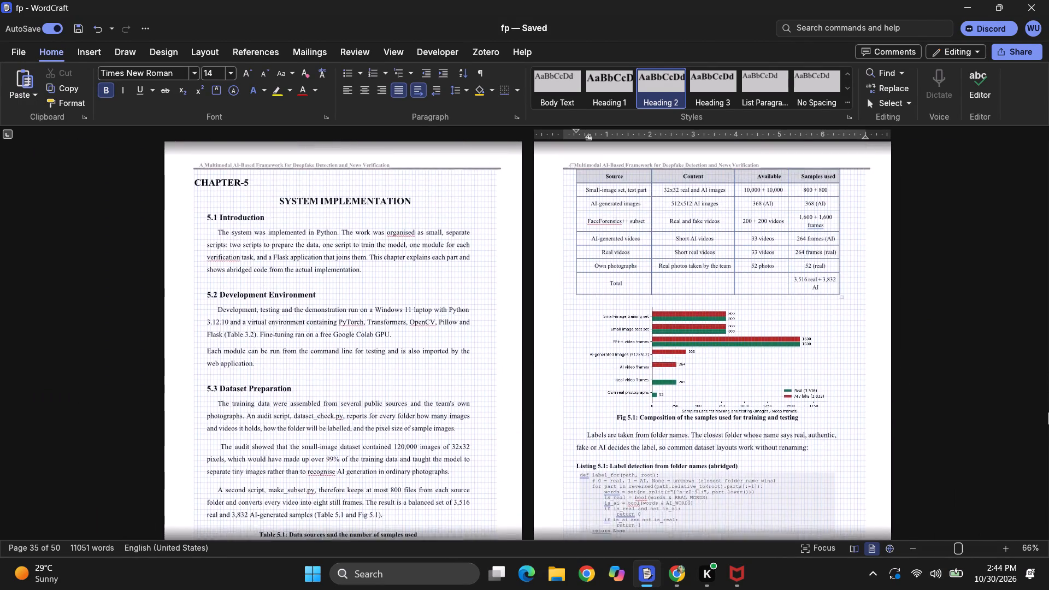
pyautogui.scroll(3, 599, 293)
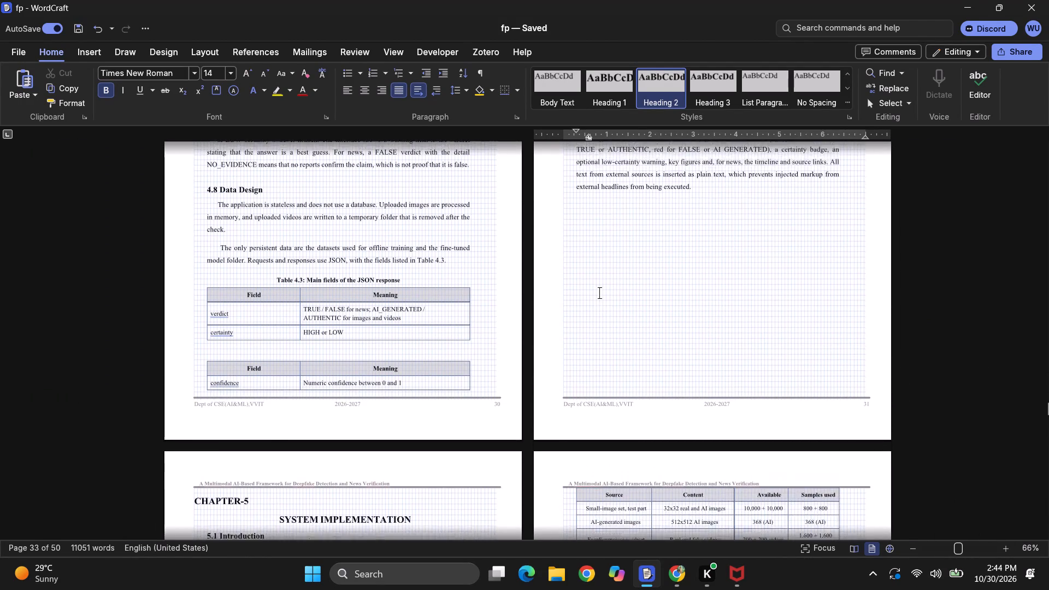
pyautogui.scroll(1, 599, 293)
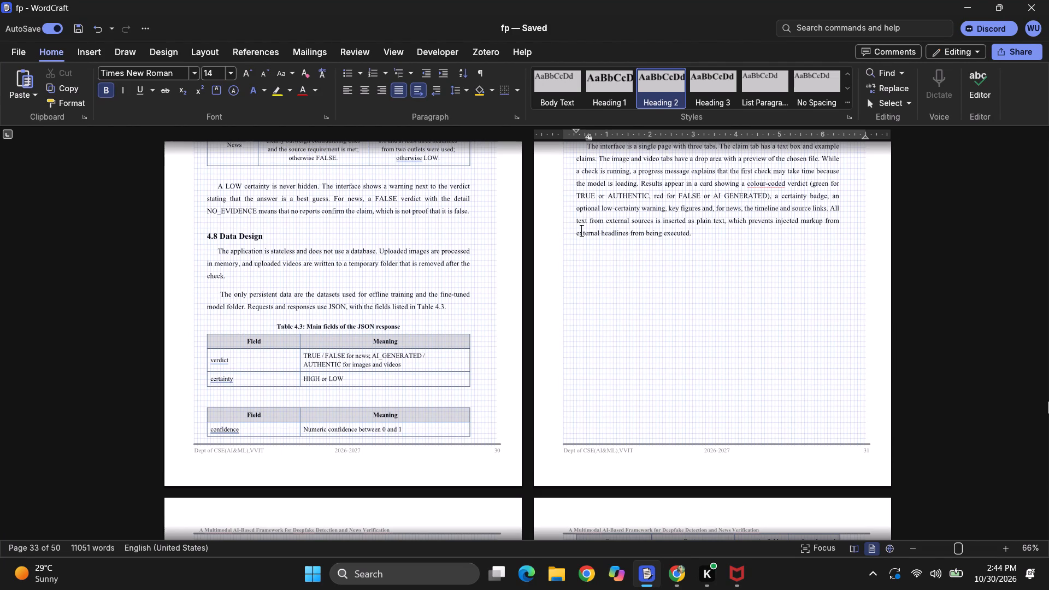
pyautogui.scroll(3, 581, 233)
pyautogui.scroll(-1, 581, 233)
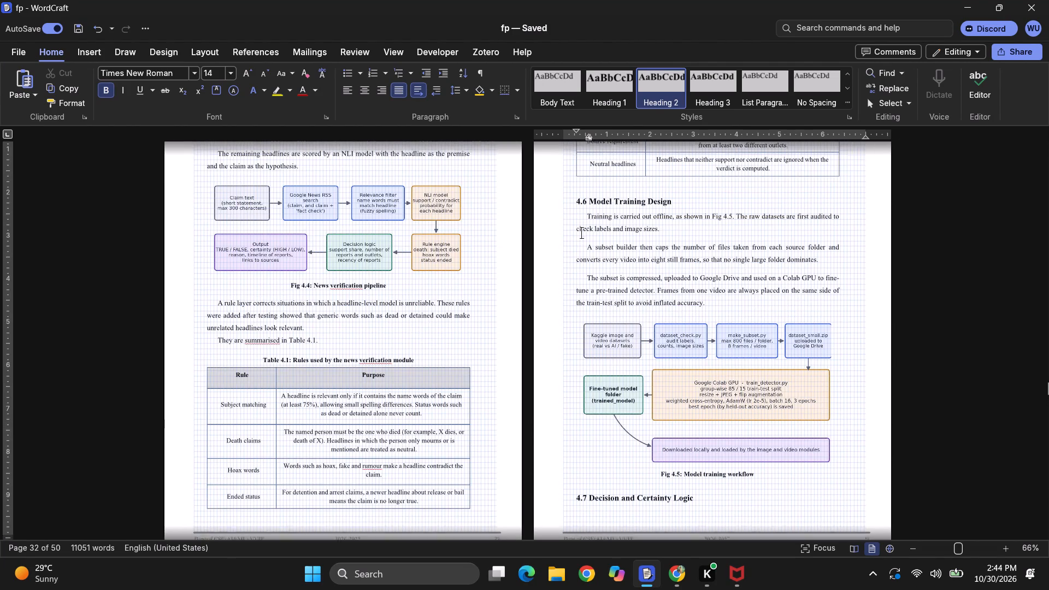
pyautogui.scroll(-2, 581, 233)
# Enlarge the Fig 4.5 model training workflow image proportionally and stretch it slightly taller to fill the page's spare space.
pyautogui.click(581, 233)
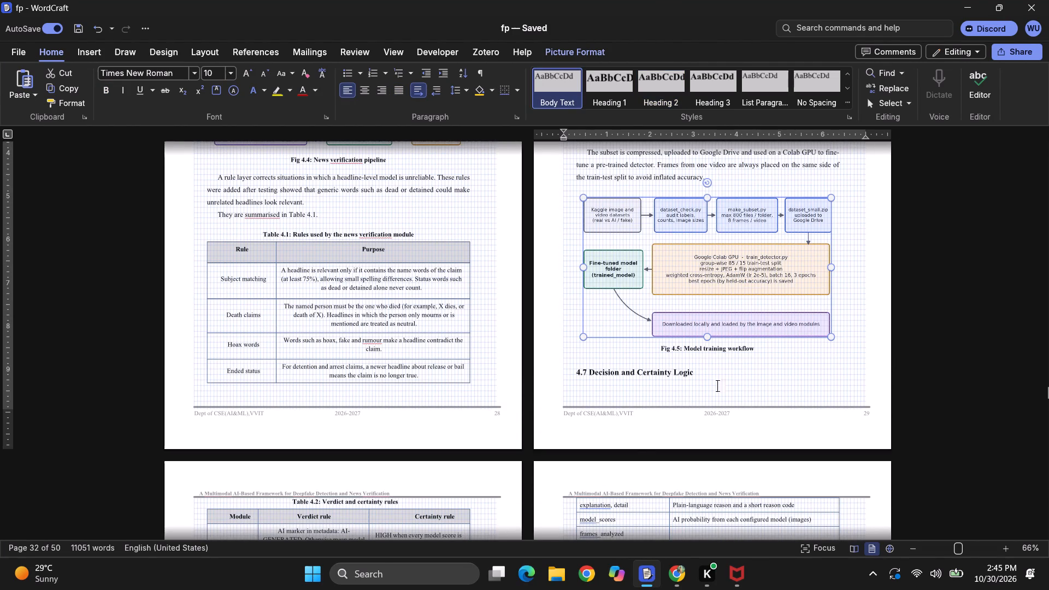
pyautogui.click(788, 355)
pyautogui.click(745, 279)
pyautogui.moveTo(830, 337); pyautogui.dragTo(836, 345)
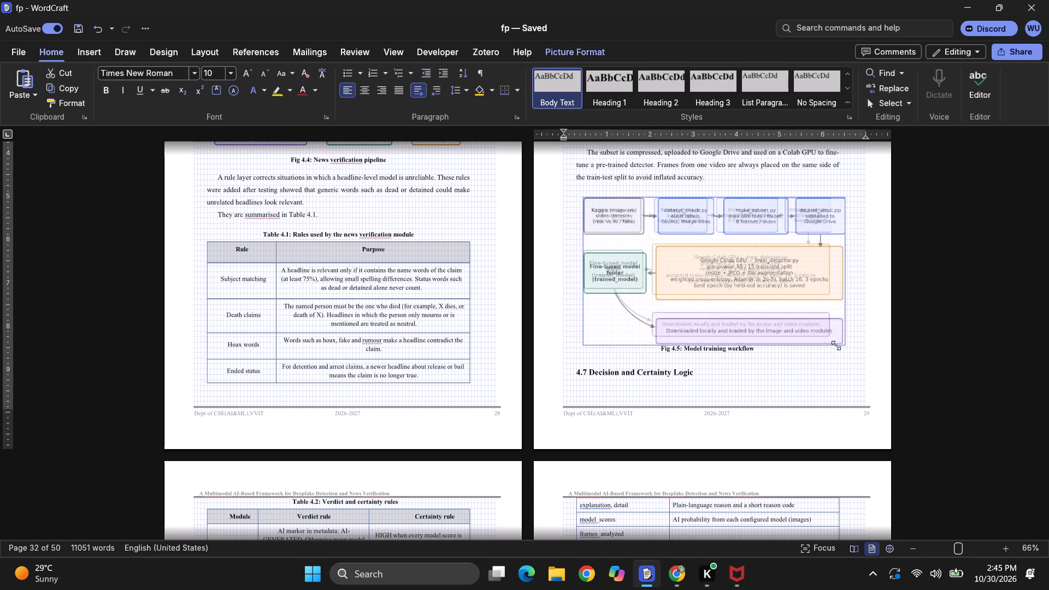
pyautogui.moveTo(836, 345); pyautogui.dragTo(836, 350)
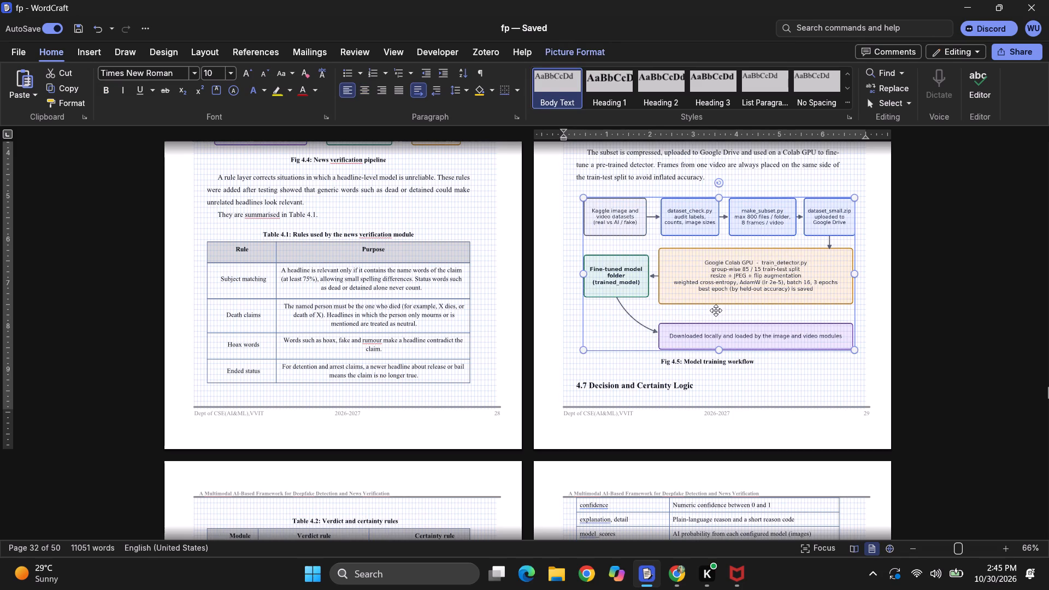
pyautogui.moveTo(718, 351); pyautogui.dragTo(715, 366)
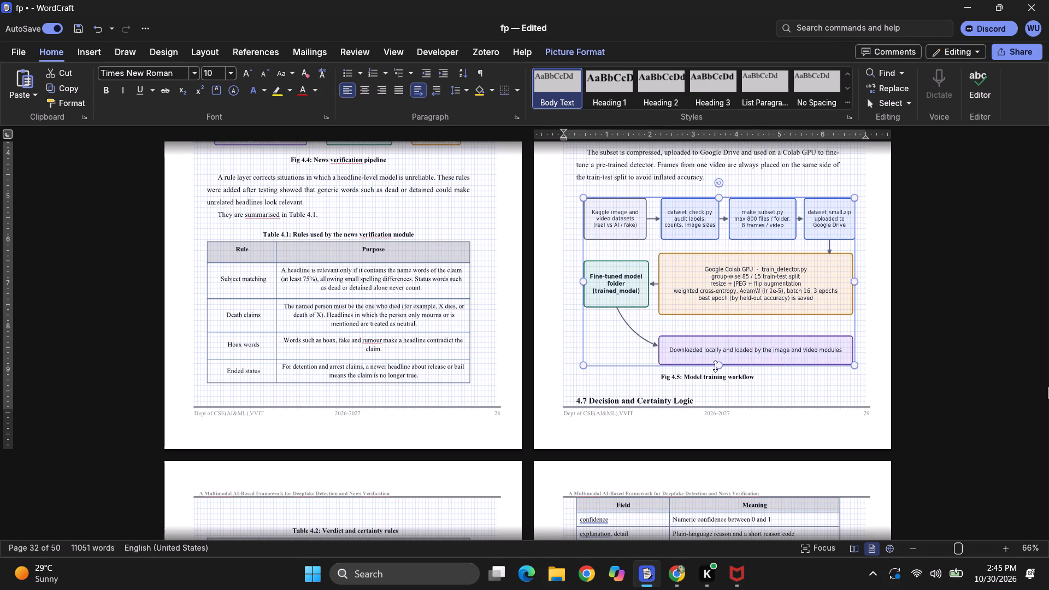
# Add a blank line below the Fig 4.5 caption to push the 4.7 Decision and Certainty Logic heading to the next page.
pyautogui.click(688, 390)
pyautogui.press('Return')
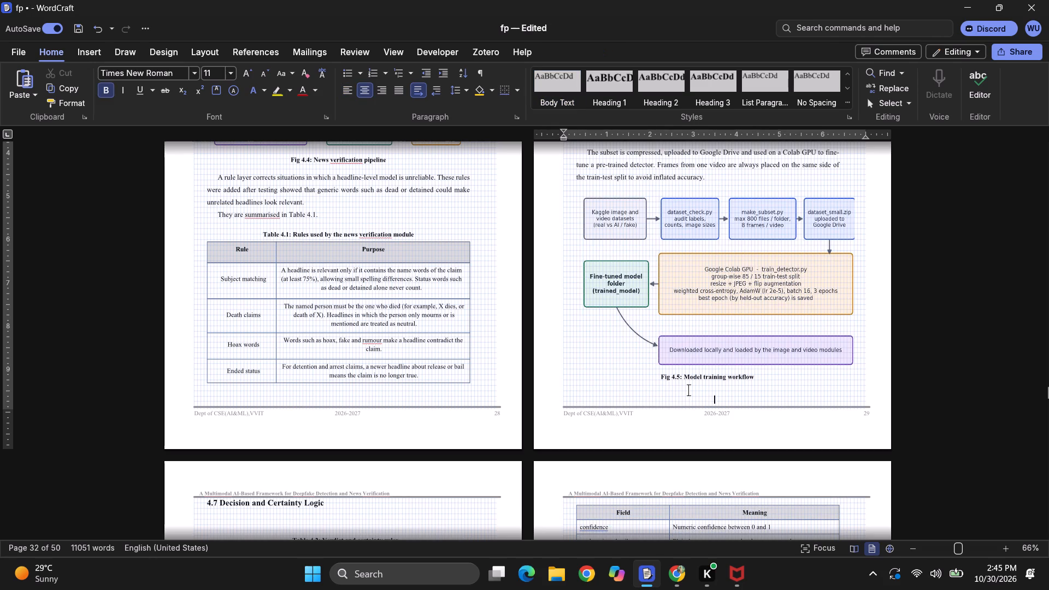
# Reduce the gap between the 4.7 Decision and Certainty Logic heading and the Table 4.2 caption to a single blank line.
pyautogui.scroll(-1, 688, 390)
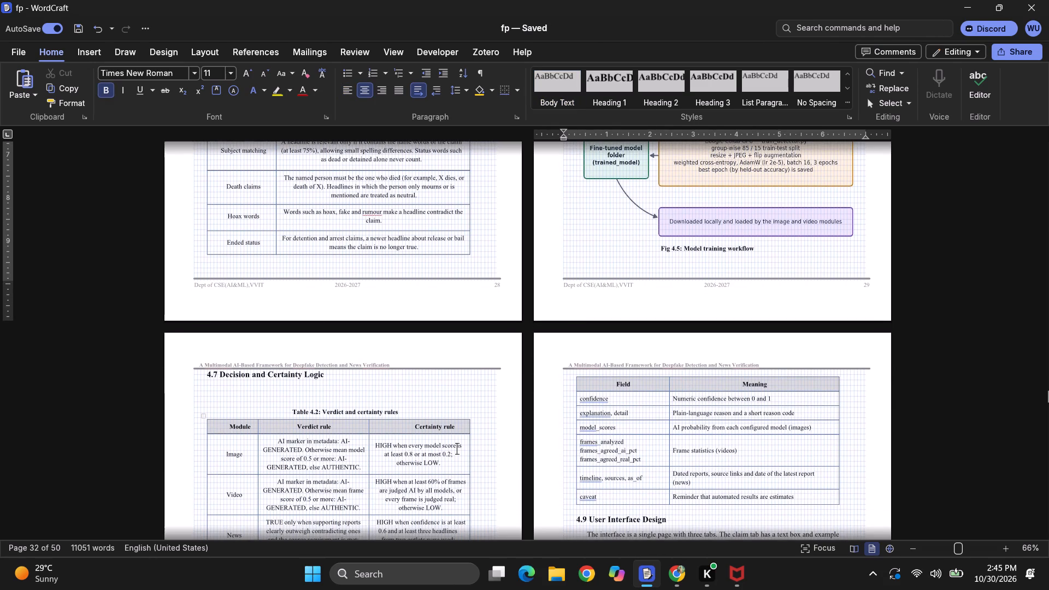
pyautogui.click(291, 402)
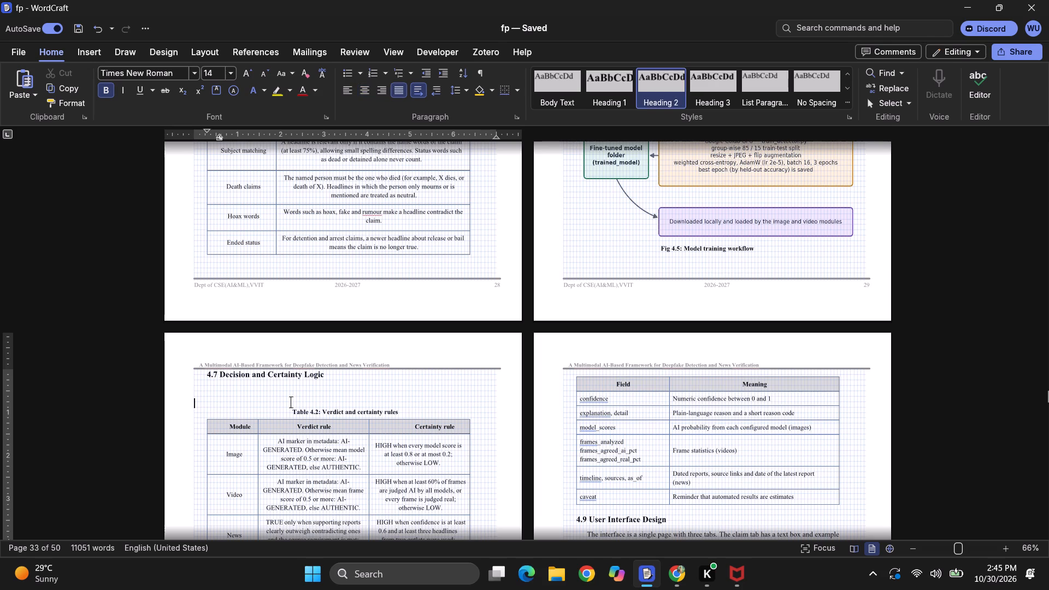
pyautogui.press('BackSpace')
pyautogui.press('BackSpace')
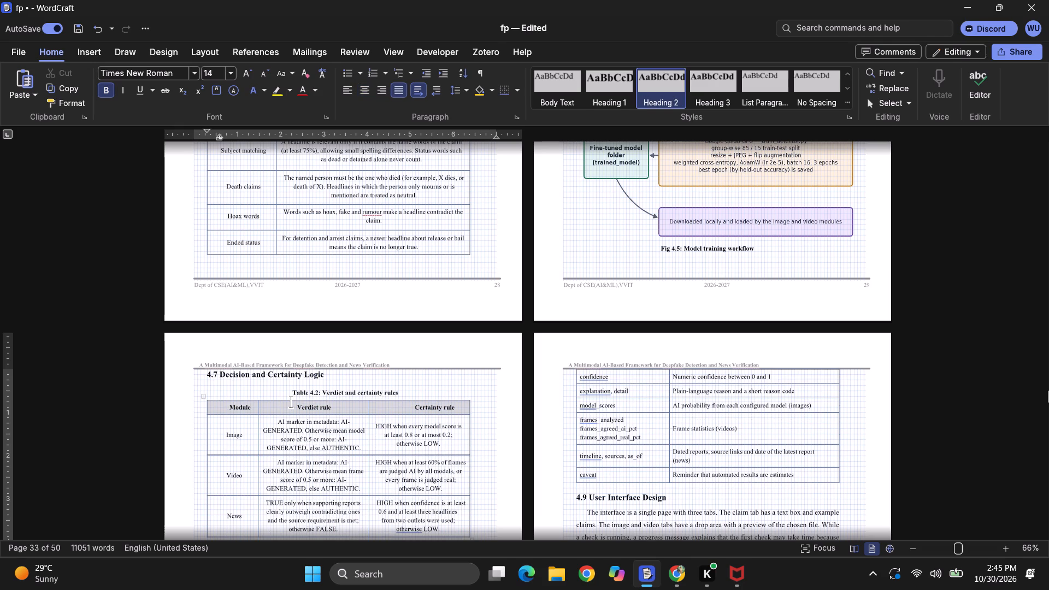
pyautogui.scroll(-1, 291, 402)
pyautogui.press('Return')
pyautogui.scroll(-1, 291, 402)
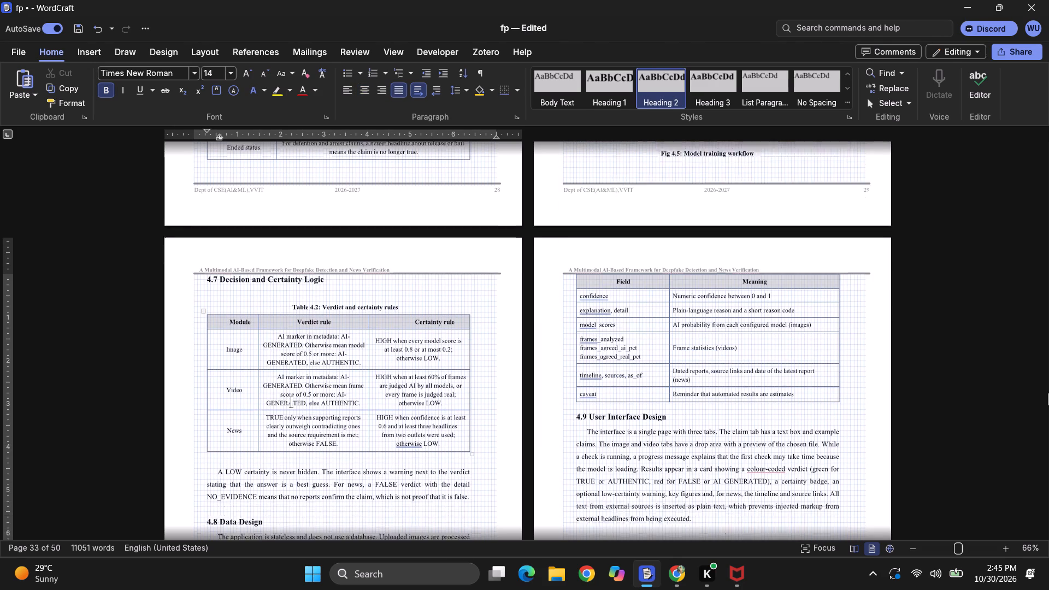
pyautogui.scroll(-1, 291, 402)
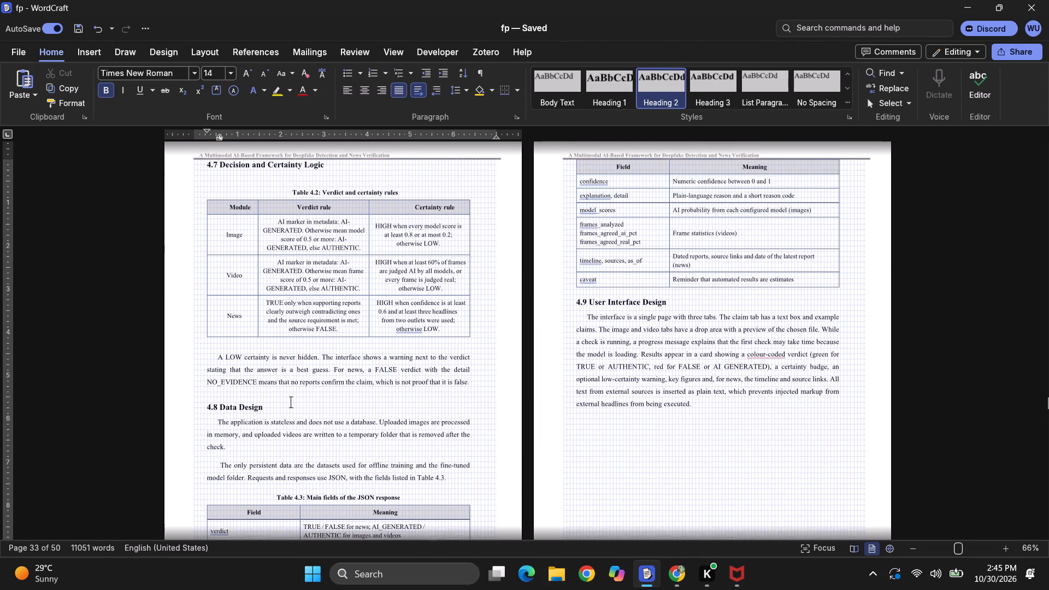
pyautogui.scroll(-1, 291, 402)
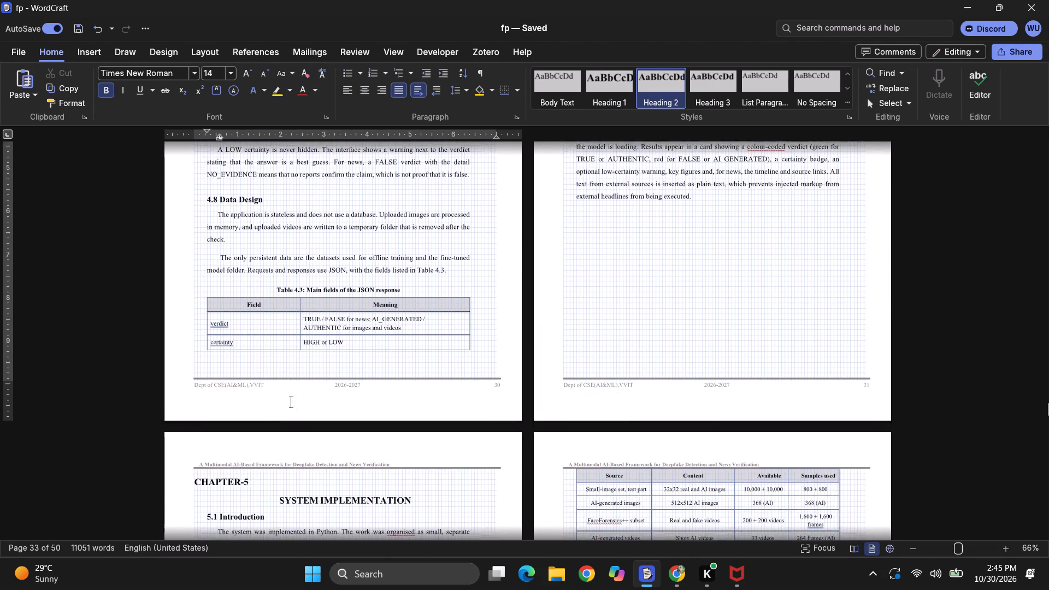
pyautogui.scroll(-1, 291, 402)
pyautogui.scroll(2, 291, 402)
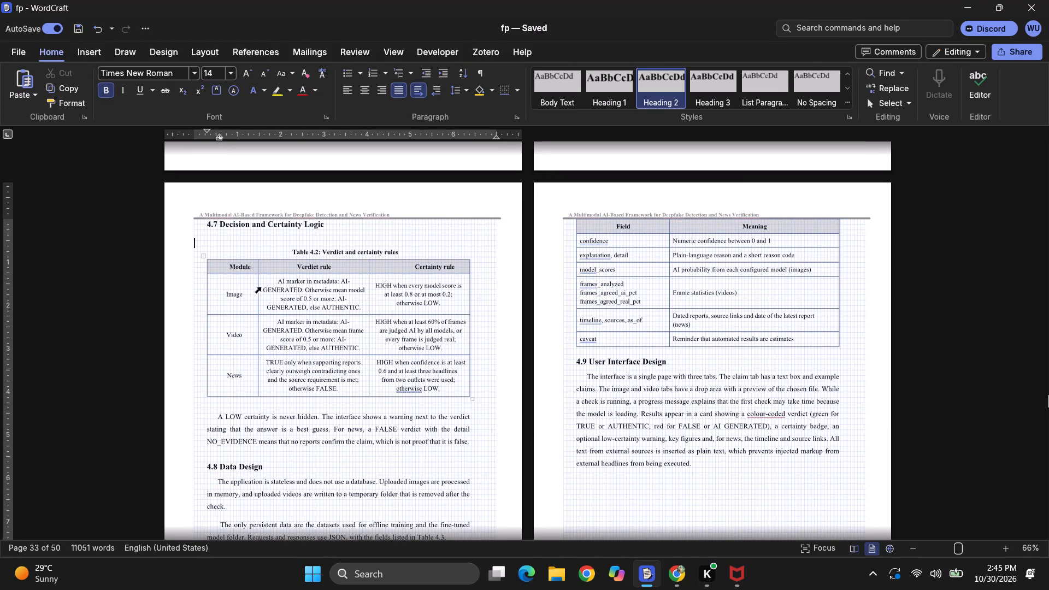
pyautogui.press('BackSpace')
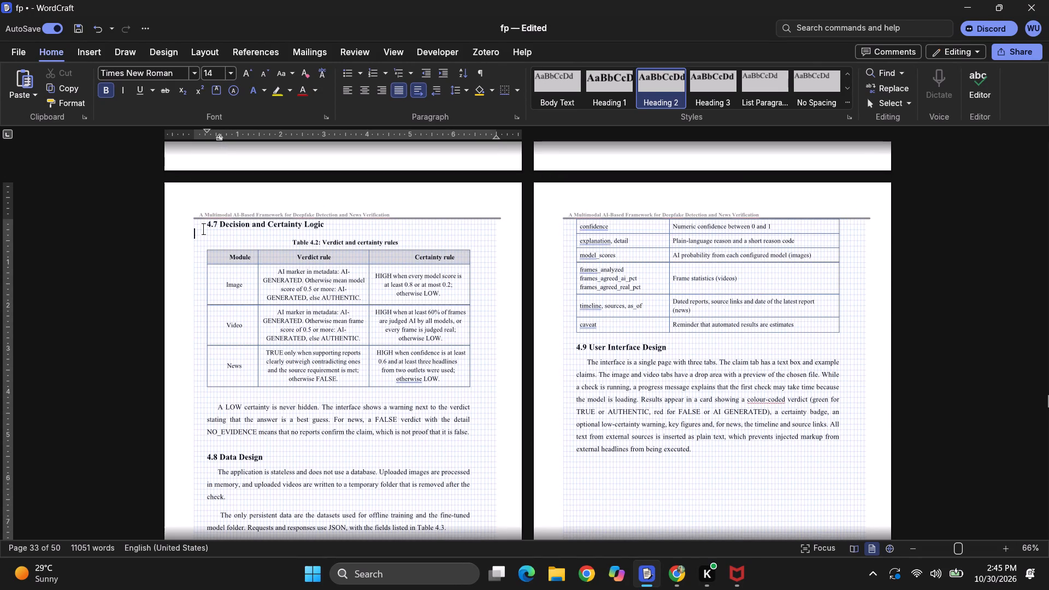
# Insert a blank line above the Decision and Certainty Logic heading and replace its automatic number with the plain text 4.7.
pyautogui.click(207, 226)
pyautogui.press('Left')
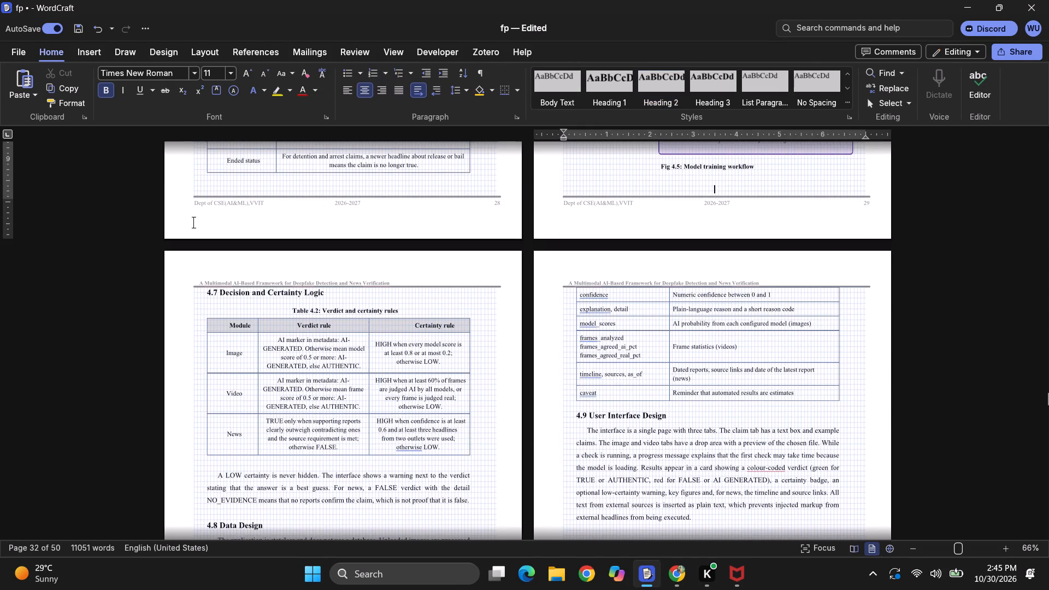
pyautogui.click(205, 290)
pyautogui.press('Return')
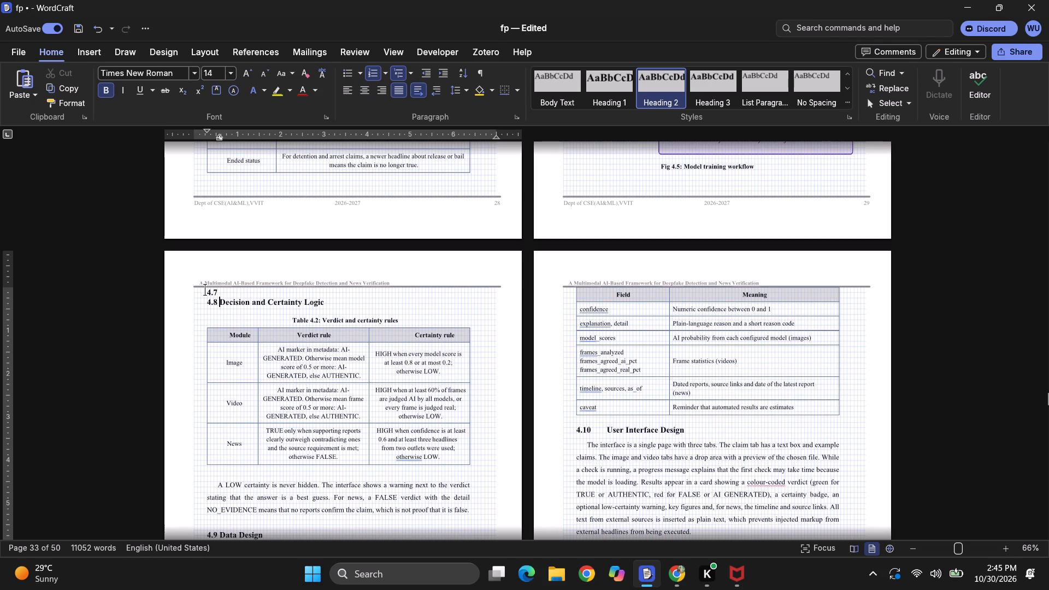
pyautogui.press('BackSpace')
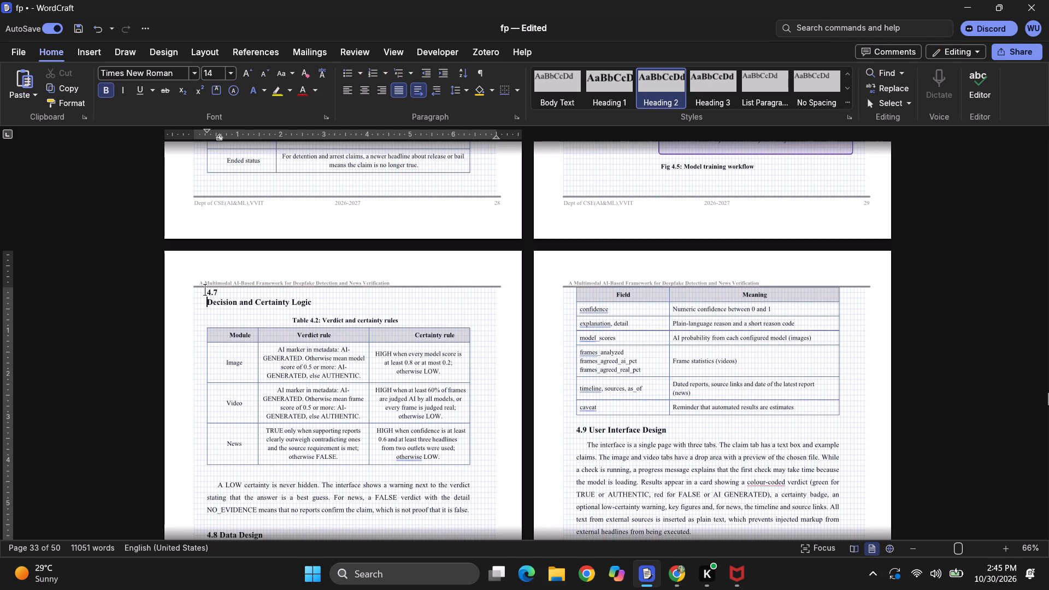
pyautogui.write('4.7')
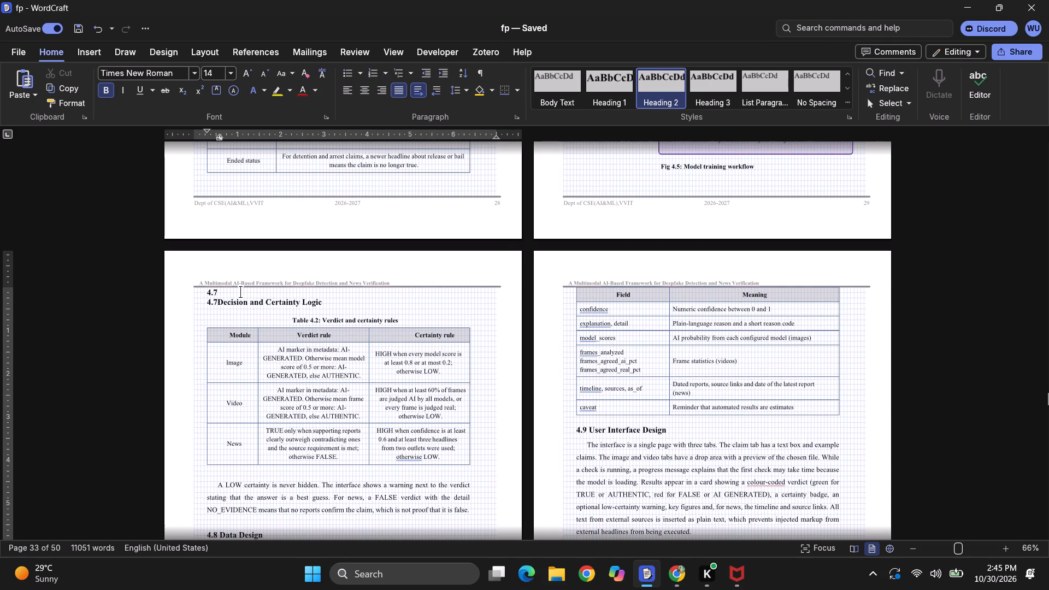
pyautogui.moveTo(228, 289); pyautogui.dragTo(208, 290)
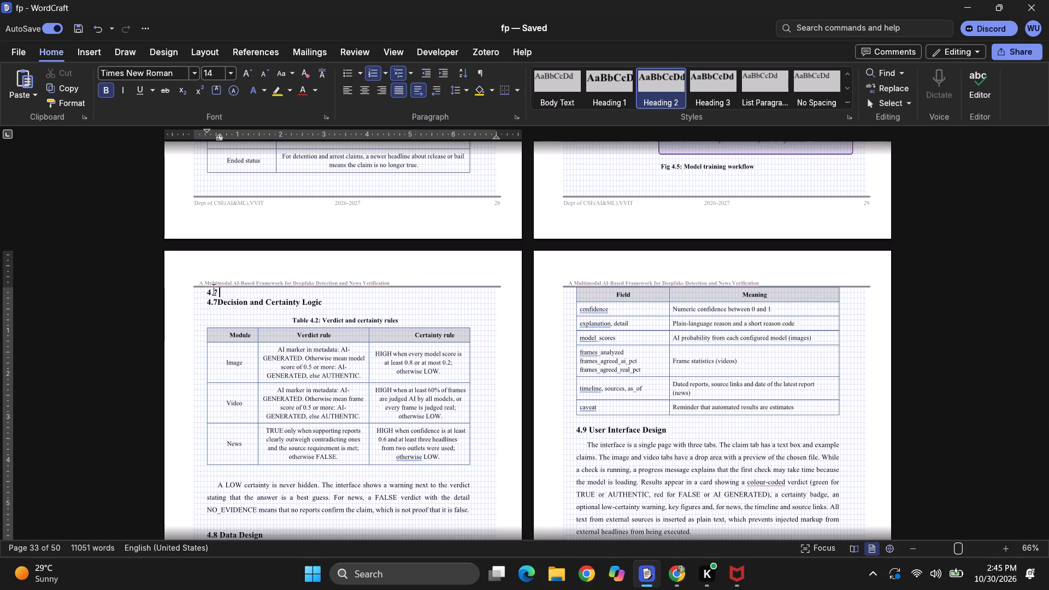
pyautogui.moveTo(208, 290); pyautogui.dragTo(192, 290)
pyautogui.press('BackSpace')
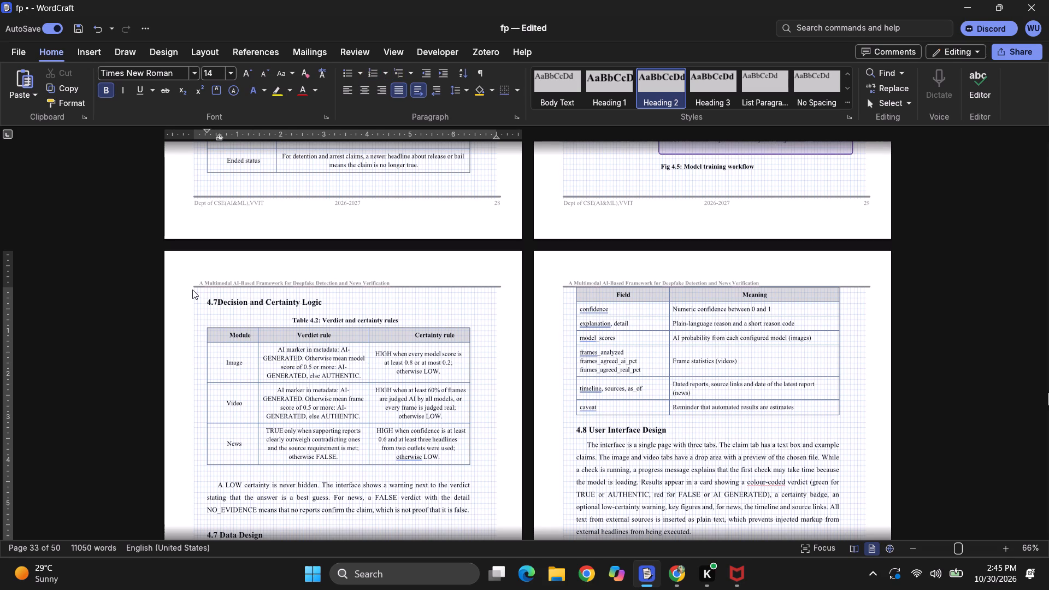
# Examine the page layout from Table 4.2 and the Data Design section through Chapter 5 up to Table 5.2 and section 5.5.
pyautogui.scroll(-2, 241, 340)
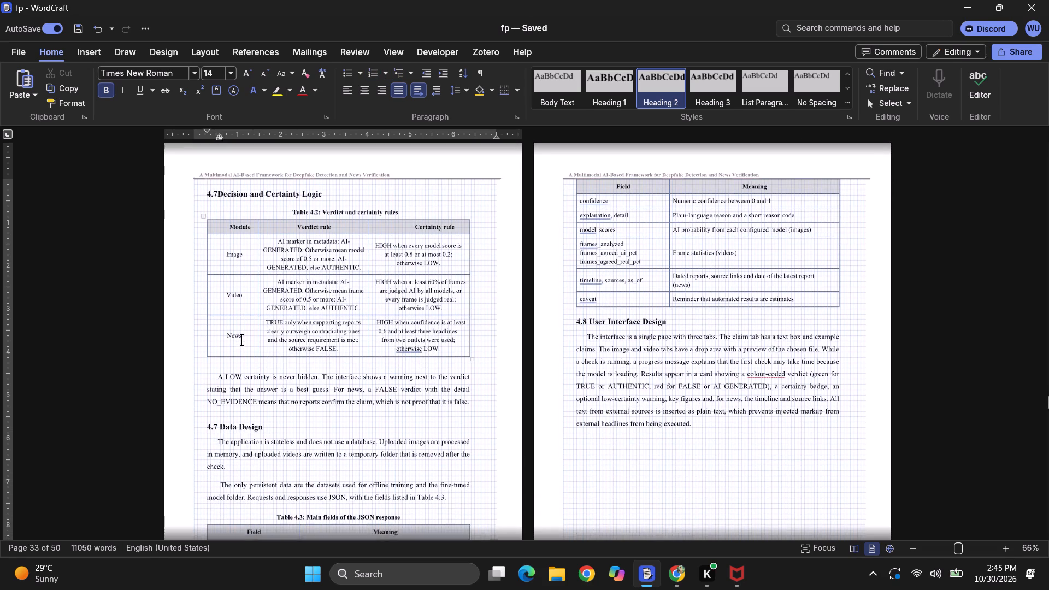
pyautogui.scroll(-1, 241, 340)
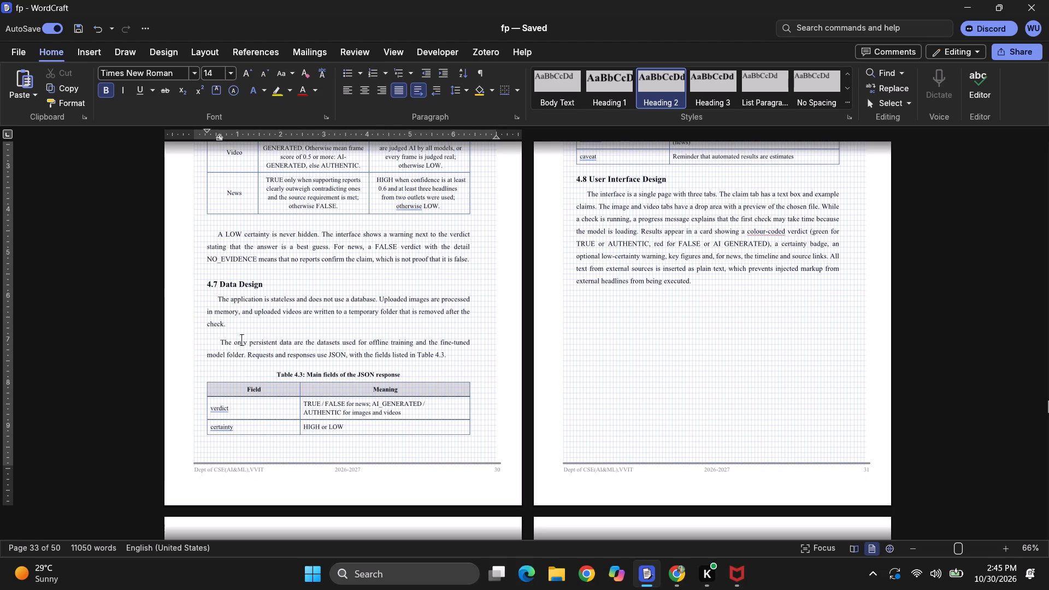
pyautogui.scroll(-2, 241, 340)
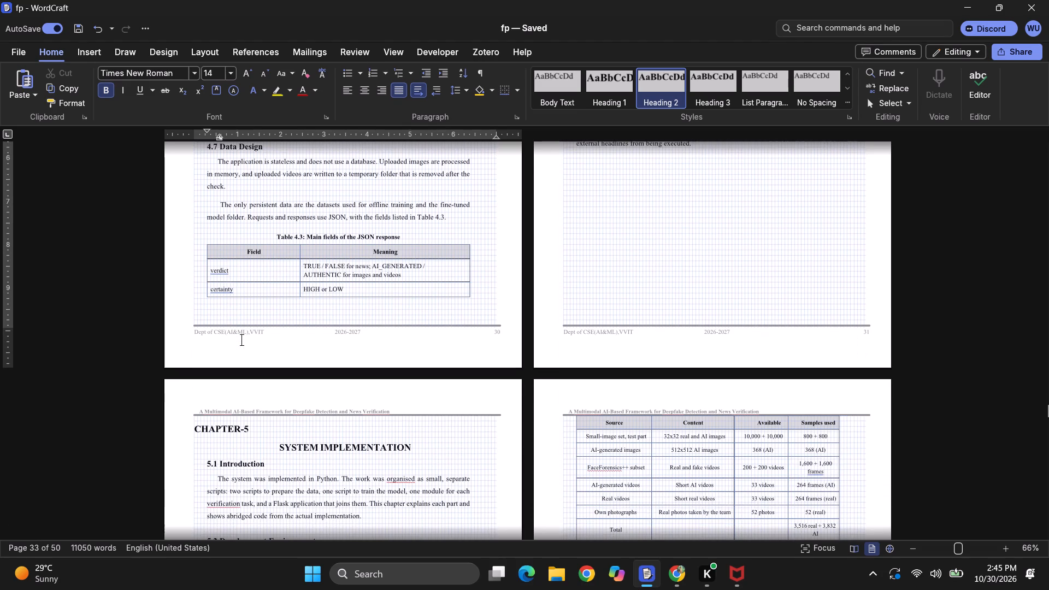
pyautogui.scroll(-2, 241, 340)
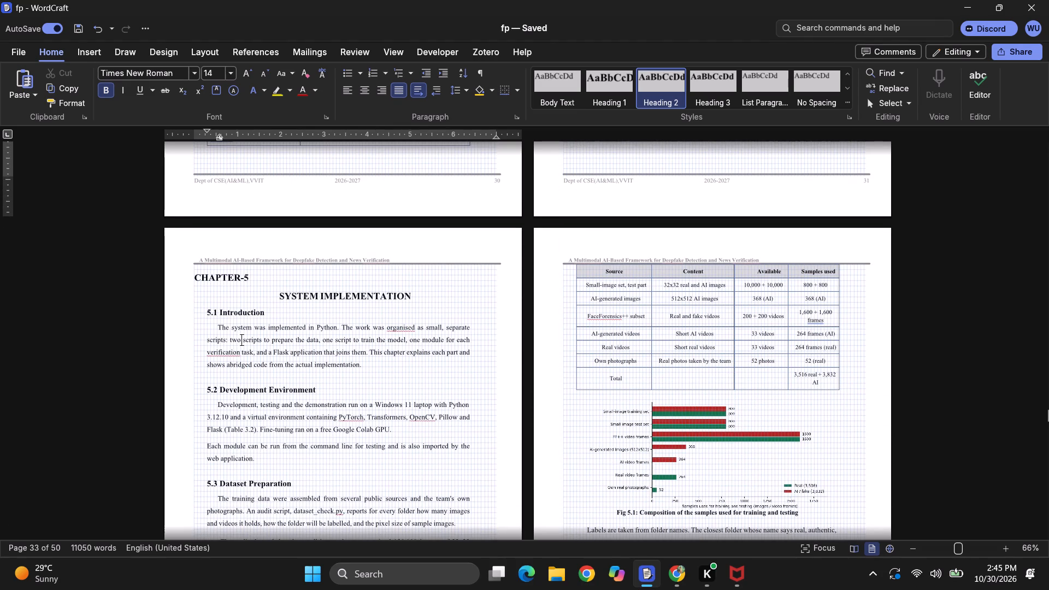
pyautogui.scroll(-1, 241, 340)
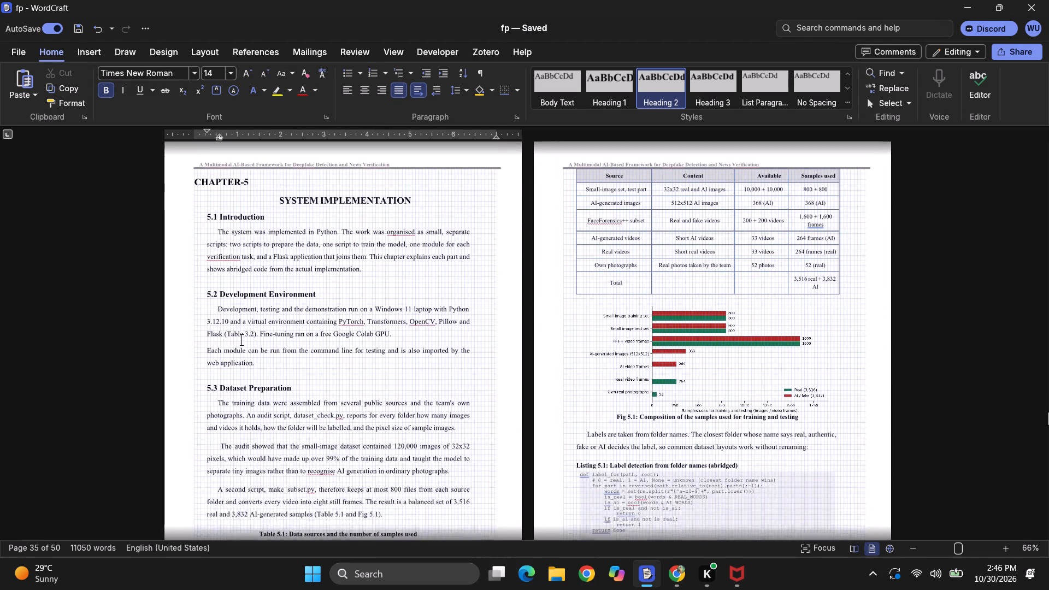
pyautogui.scroll(-2, 241, 340)
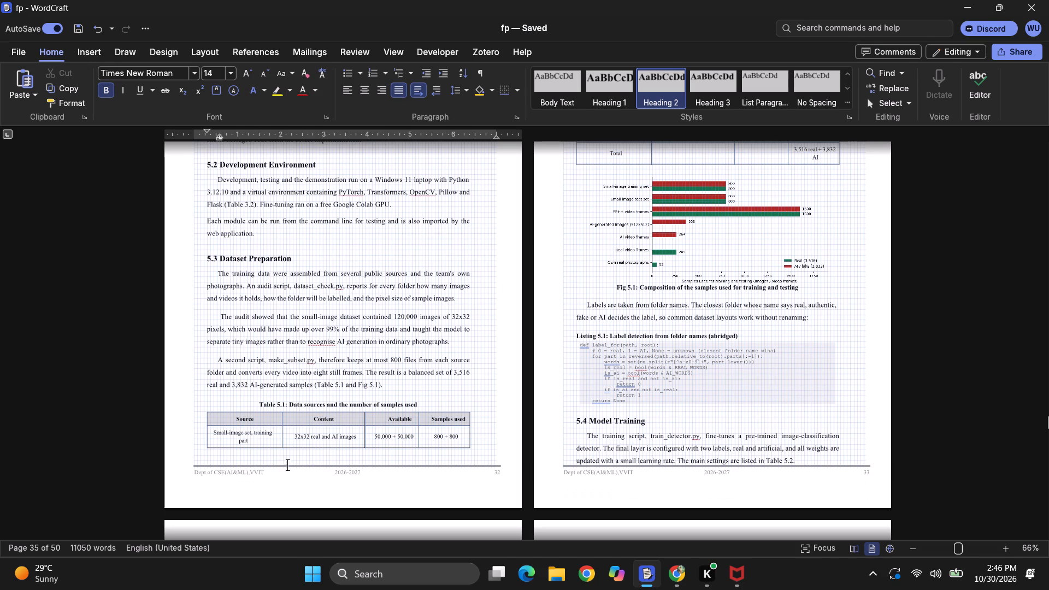
pyautogui.scroll(-1, 366, 417)
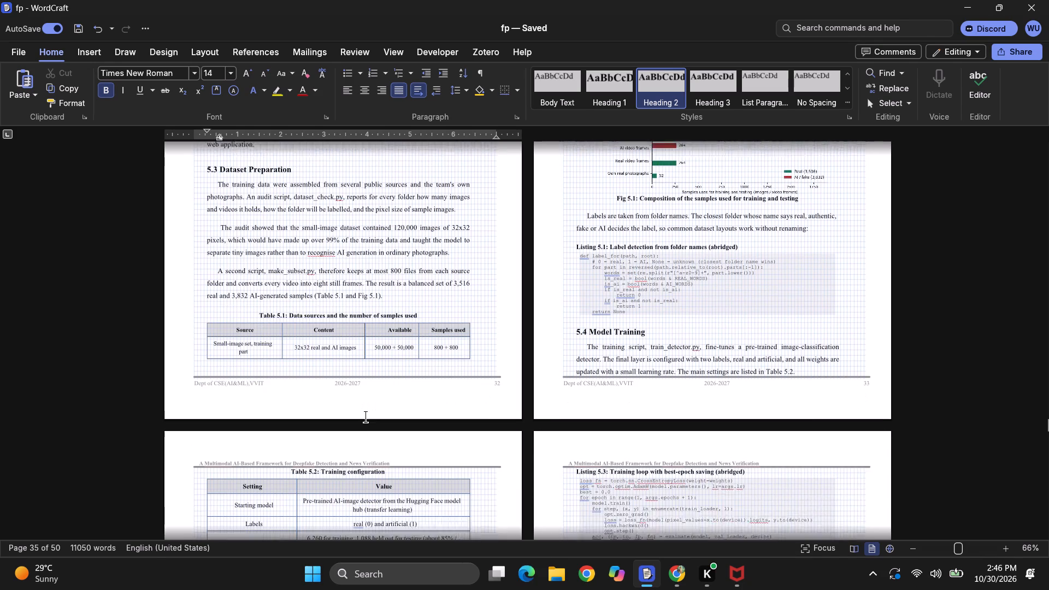
pyautogui.scroll(-3, 366, 417)
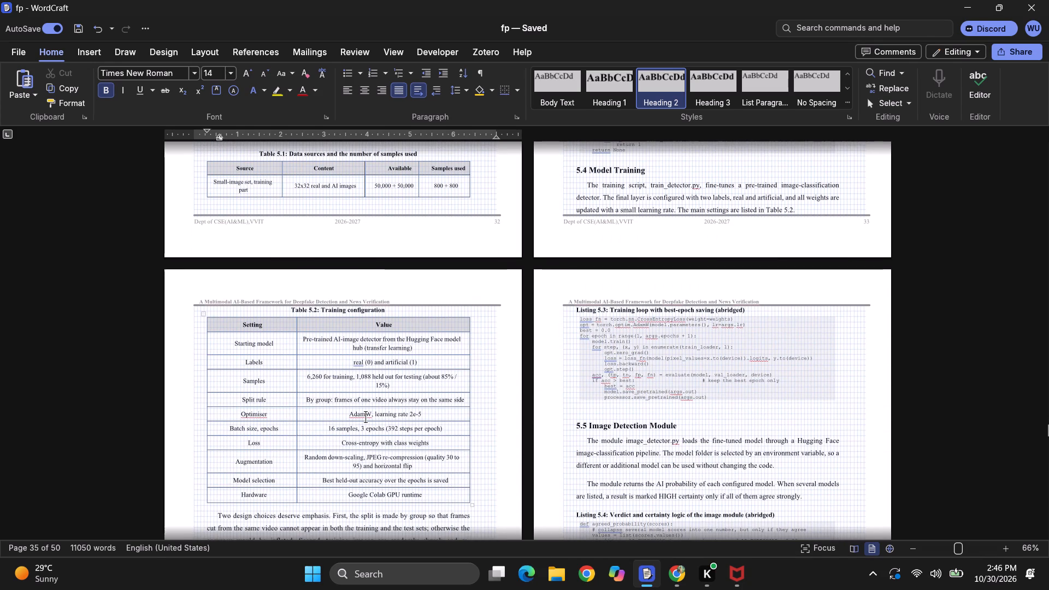
pyautogui.scroll(-1, 366, 417)
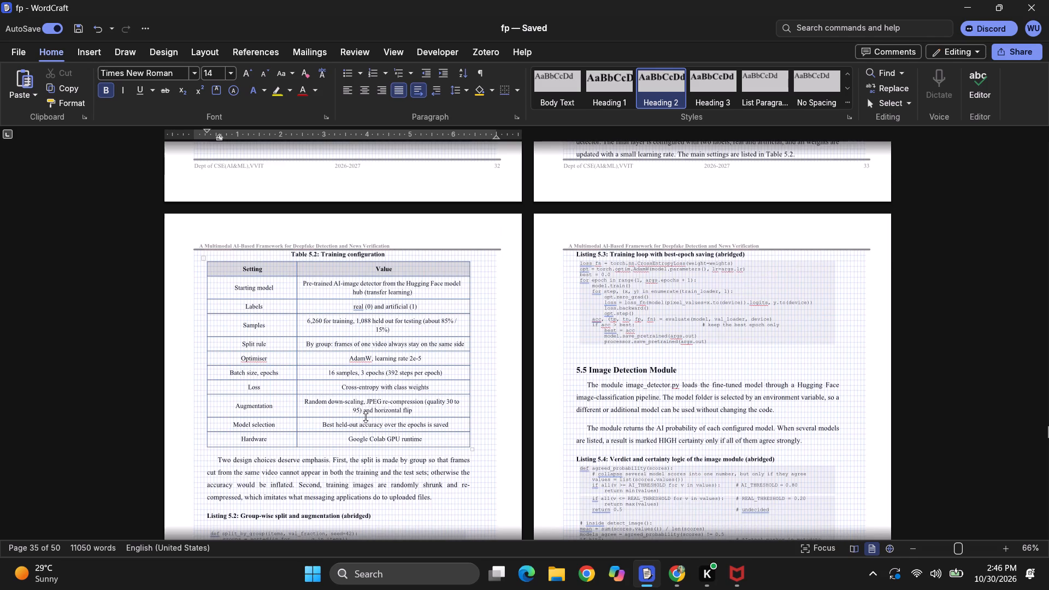
# Examine the Chapter 5 layout from Listing 5.2 through sections 5.5 to 5.8 and Listing 5.8.
pyautogui.scroll(-2, 366, 417)
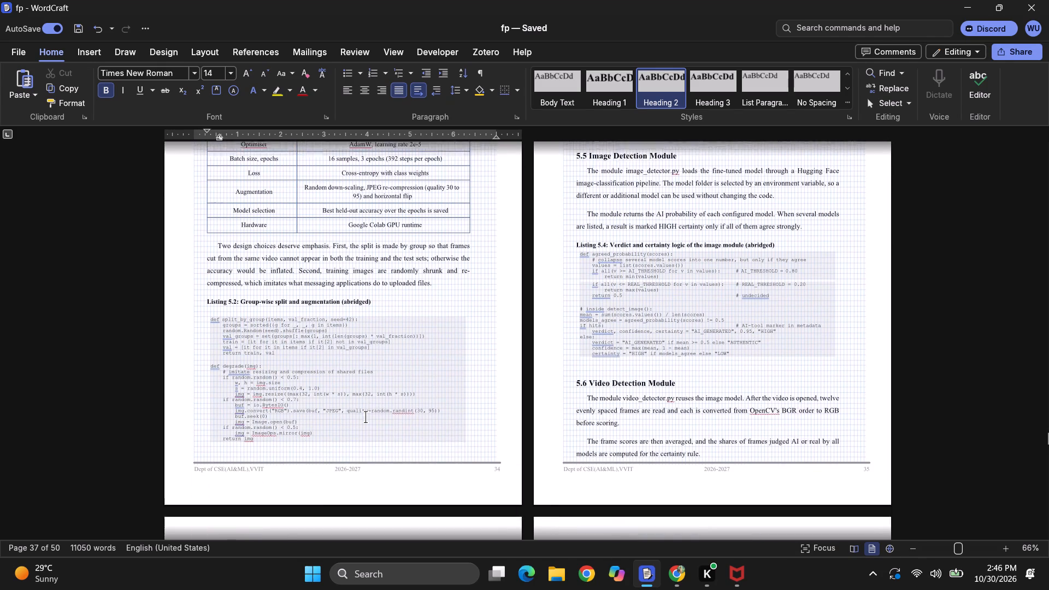
pyautogui.scroll(-3, 366, 417)
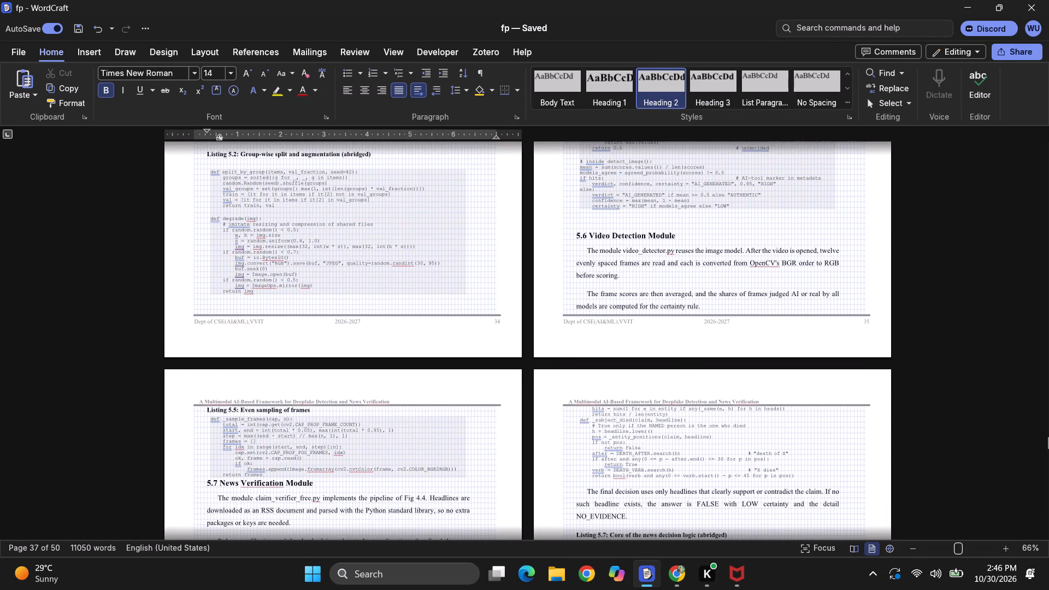
pyautogui.scroll(-2, 366, 417)
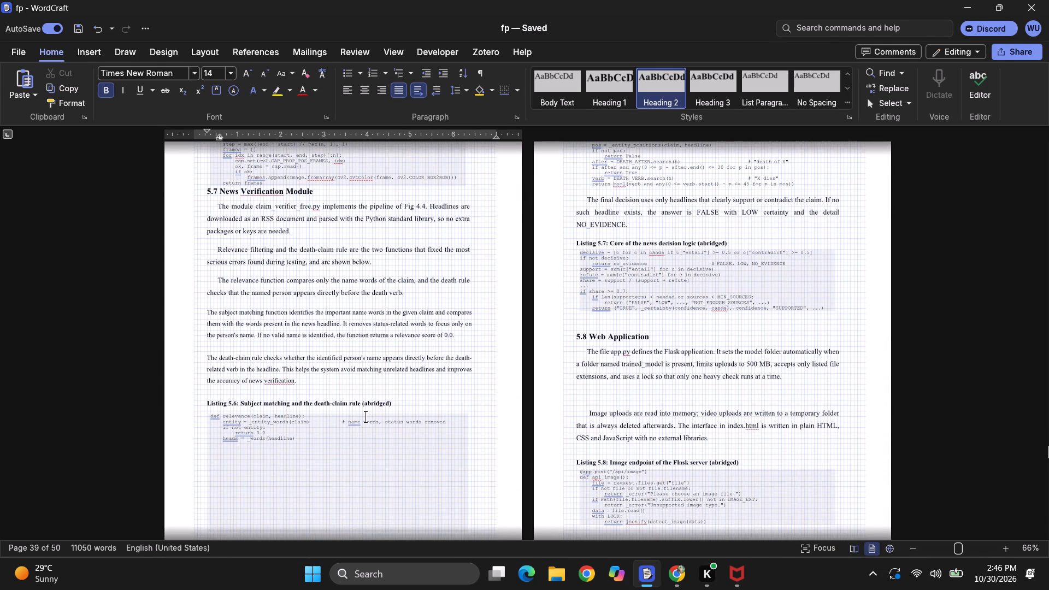
pyautogui.scroll(-1, 366, 417)
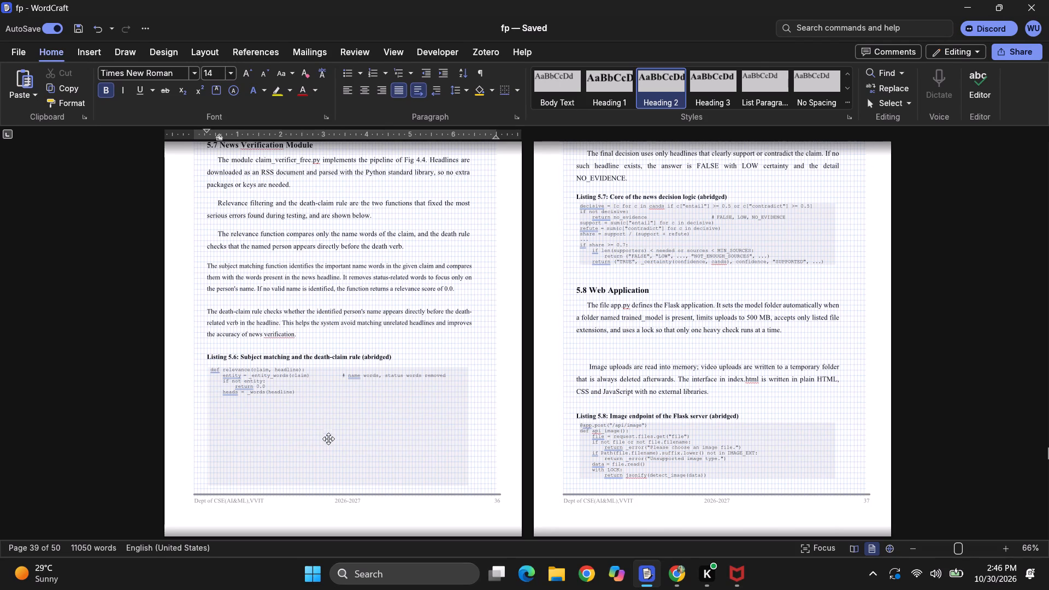
pyautogui.hscroll(1, 369, 451)
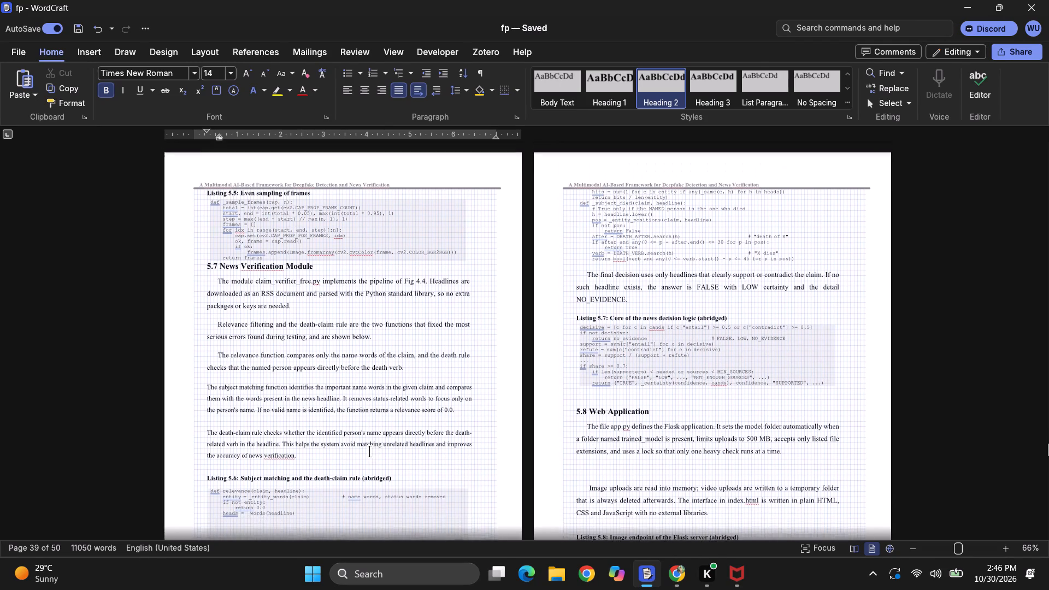
pyautogui.hscroll(1, 369, 451)
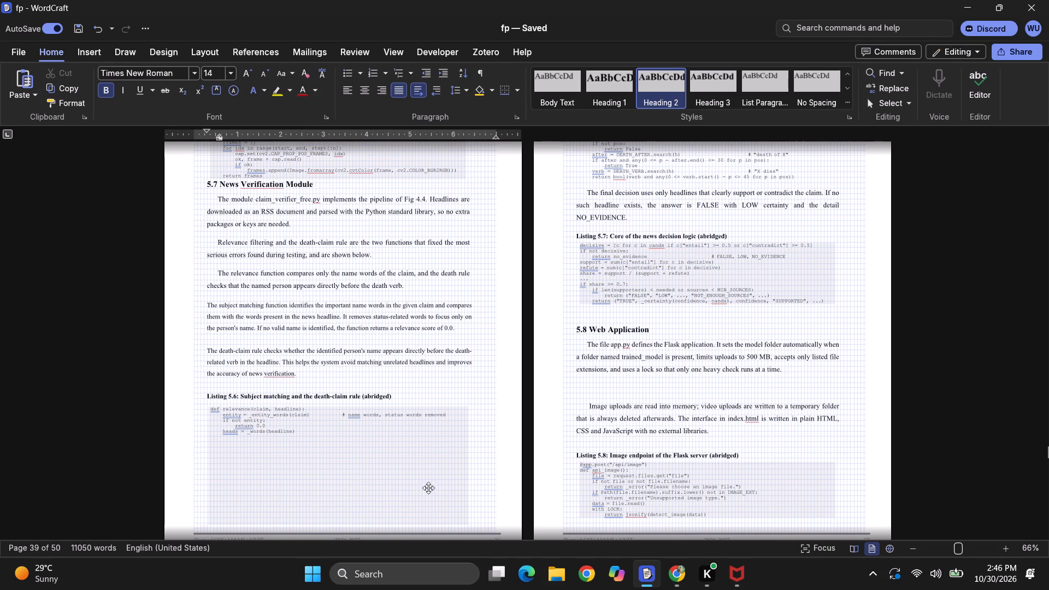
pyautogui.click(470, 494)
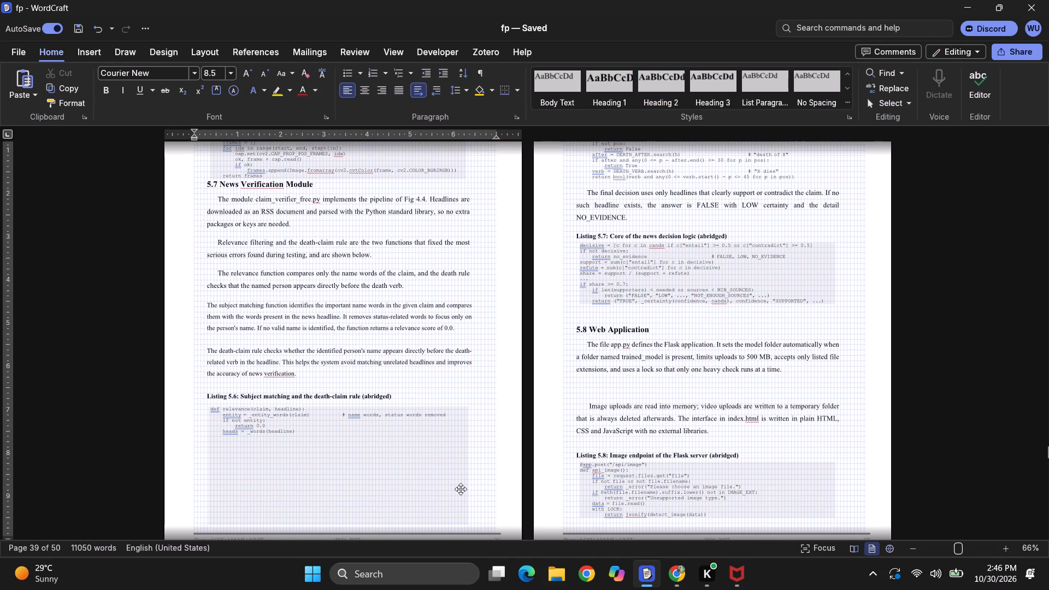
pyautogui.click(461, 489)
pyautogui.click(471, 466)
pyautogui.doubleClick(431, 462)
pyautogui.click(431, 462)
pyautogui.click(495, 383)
# Examine the page layout from the end of Chapter 5 through Chapter 6, up to Table 6.2 and section 6.6.
pyautogui.scroll(-1, 495, 383)
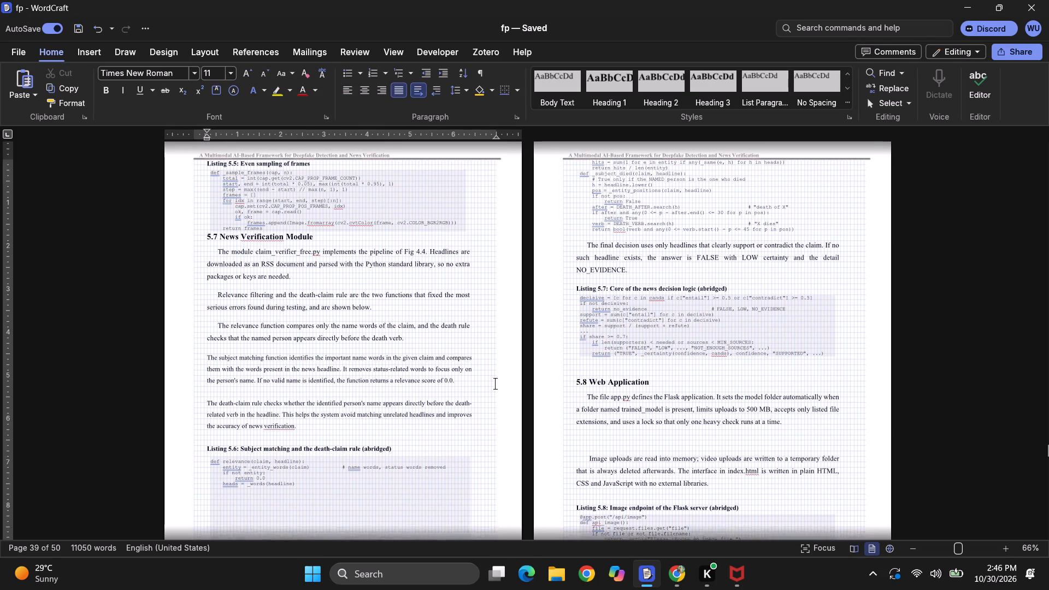
pyautogui.scroll(-1, 495, 383)
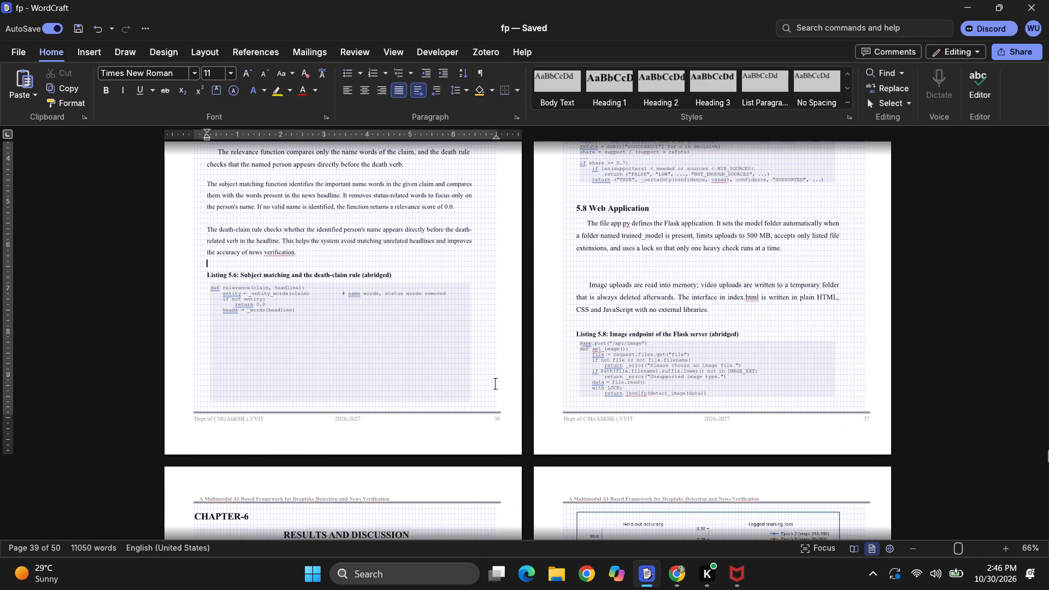
pyautogui.scroll(-1, 495, 383)
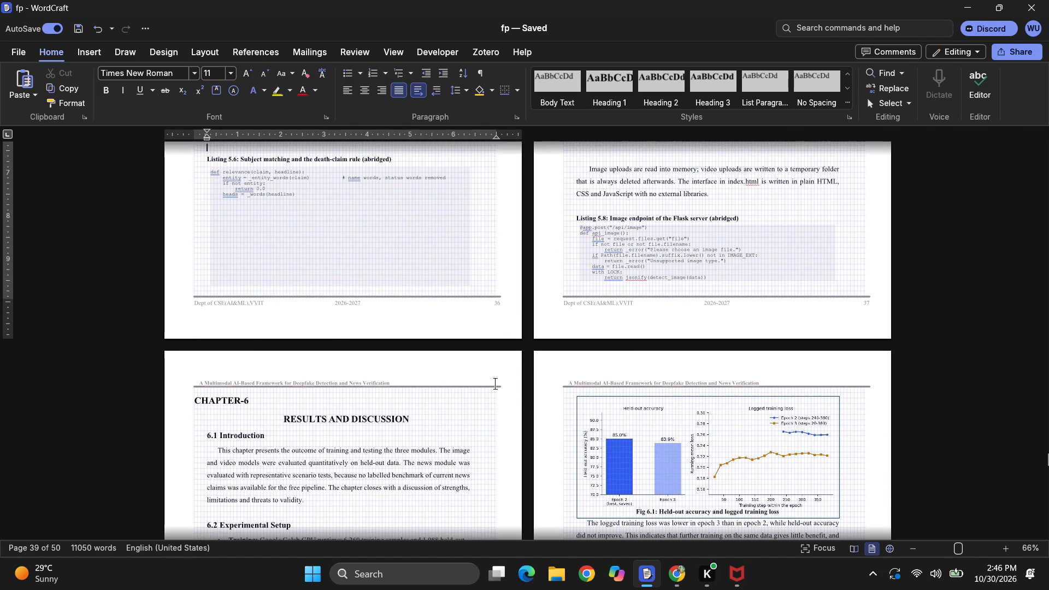
pyautogui.scroll(-1, 495, 383)
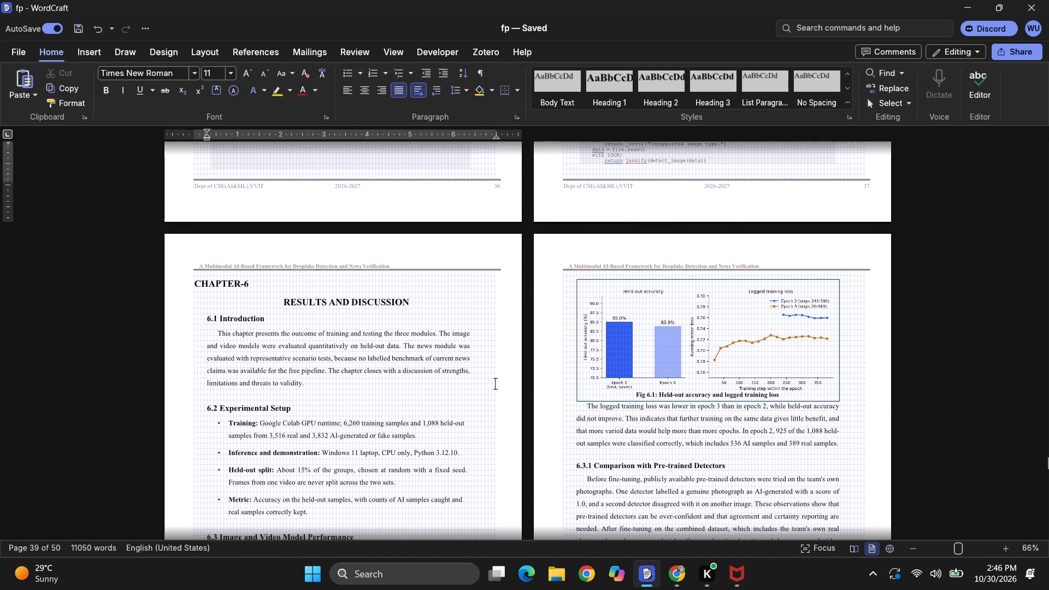
pyautogui.scroll(-1, 495, 383)
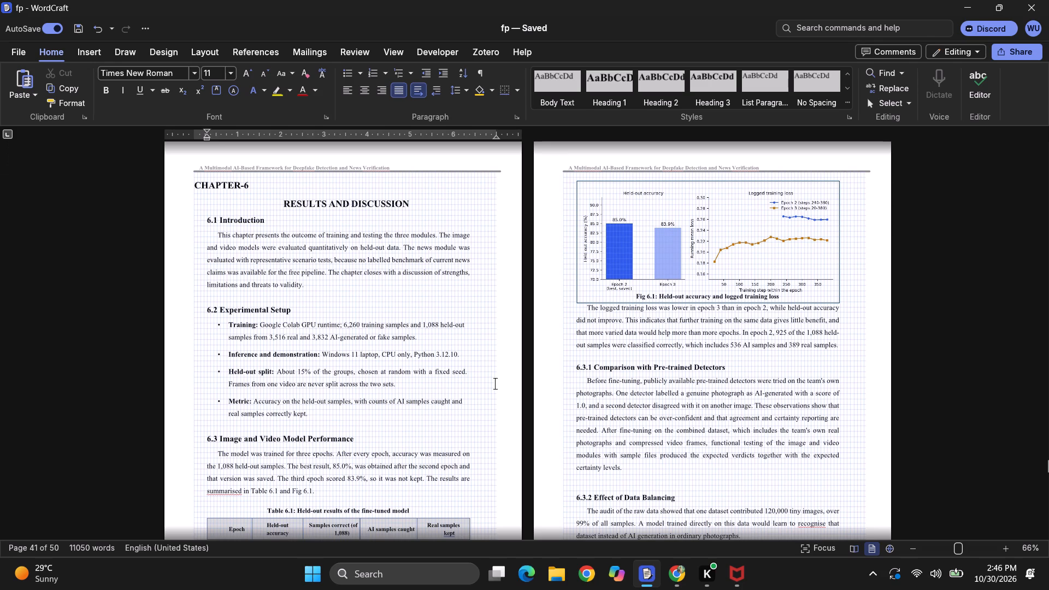
pyautogui.scroll(-2, 495, 383)
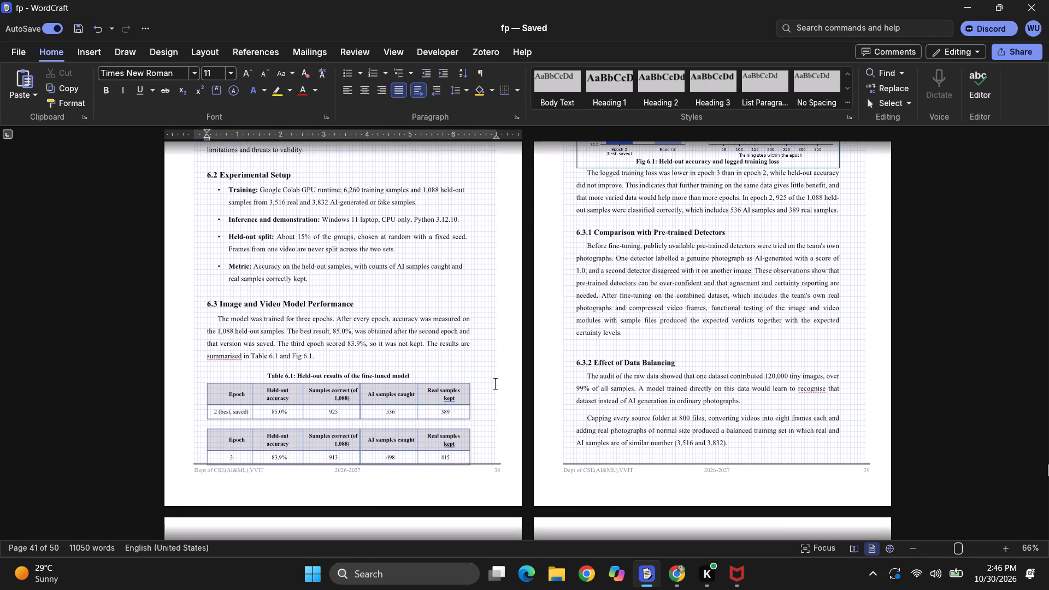
pyautogui.scroll(-4, 495, 383)
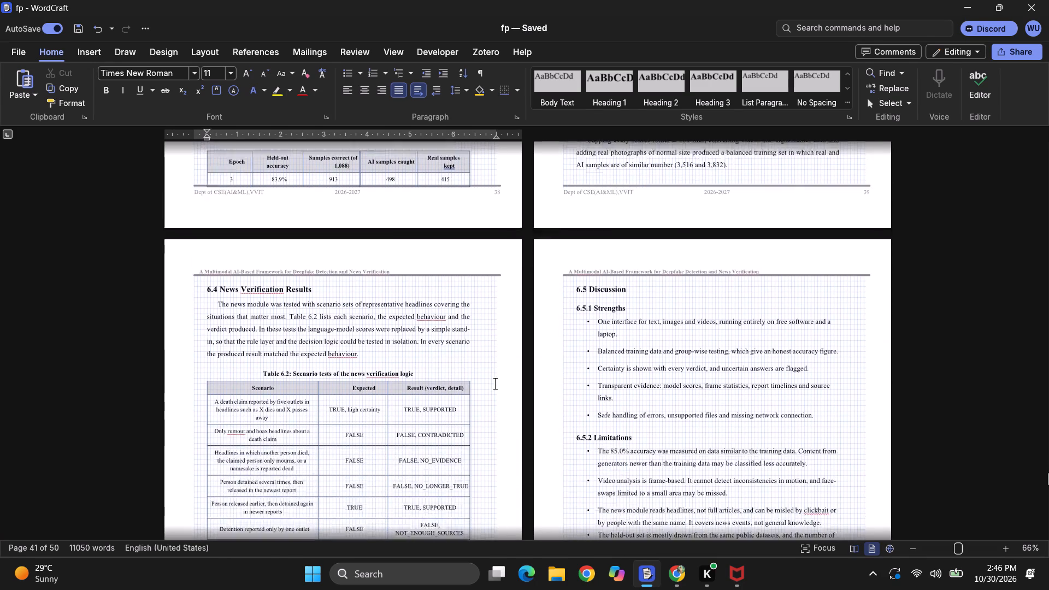
pyautogui.scroll(-2, 495, 383)
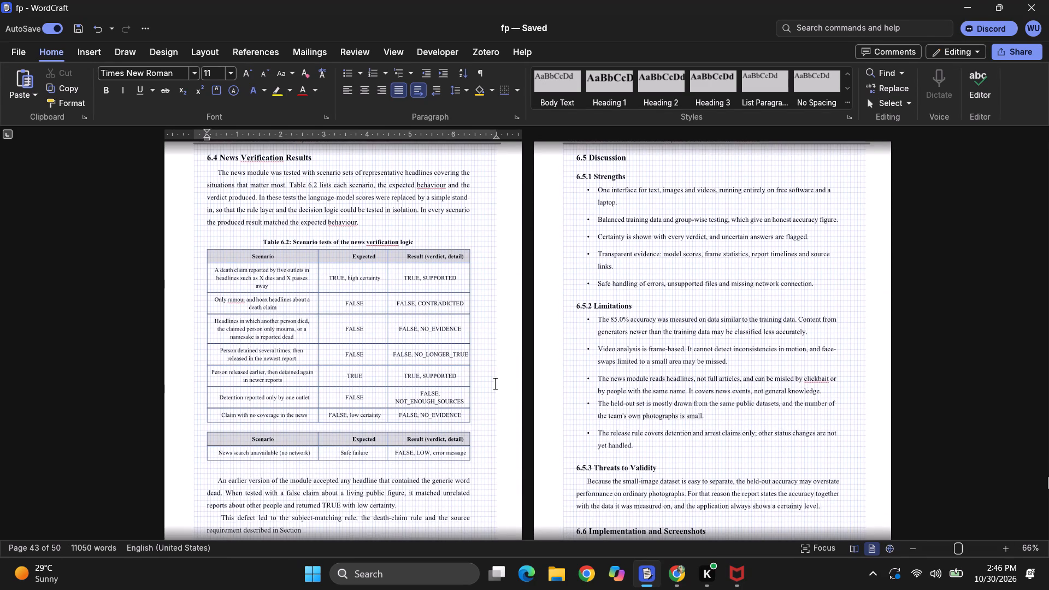
pyautogui.scroll(-1, 495, 383)
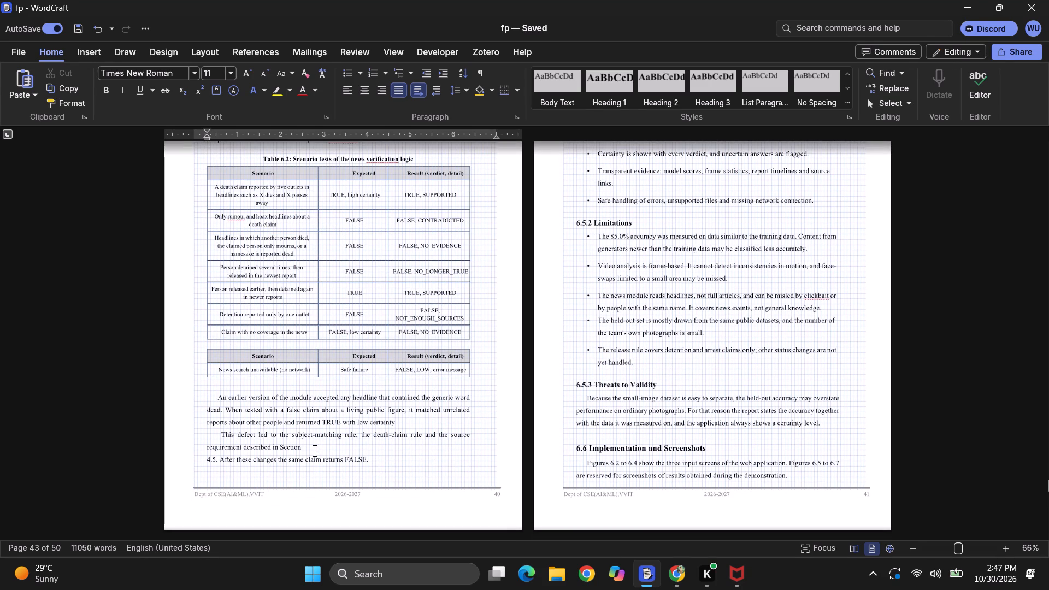
# Insert a blank line after "requirement described in Section" in the paragraph below Table 6.2.
pyautogui.click(313, 450)
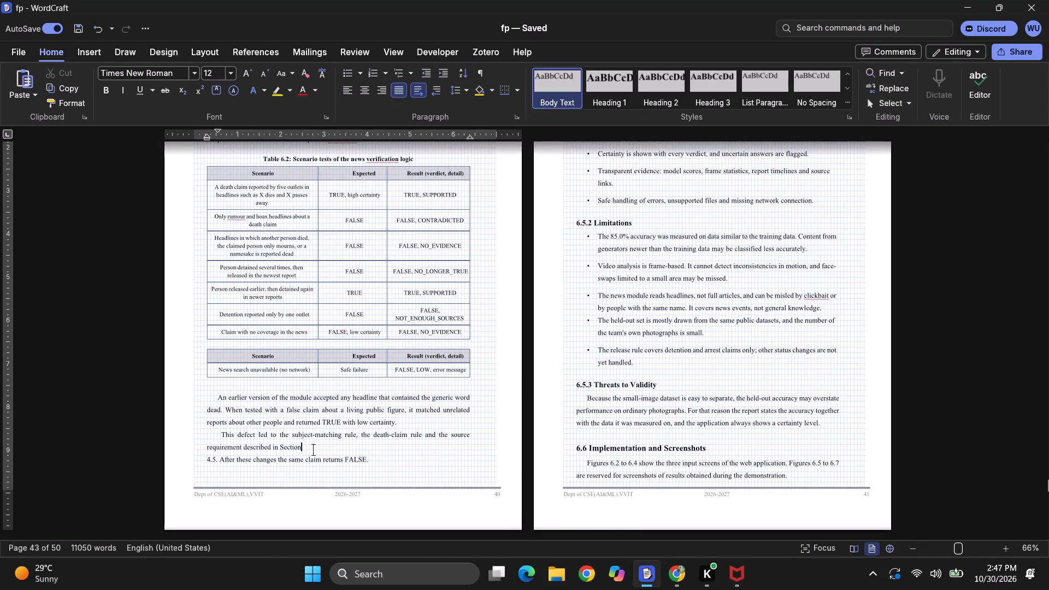
pyautogui.press('Return')
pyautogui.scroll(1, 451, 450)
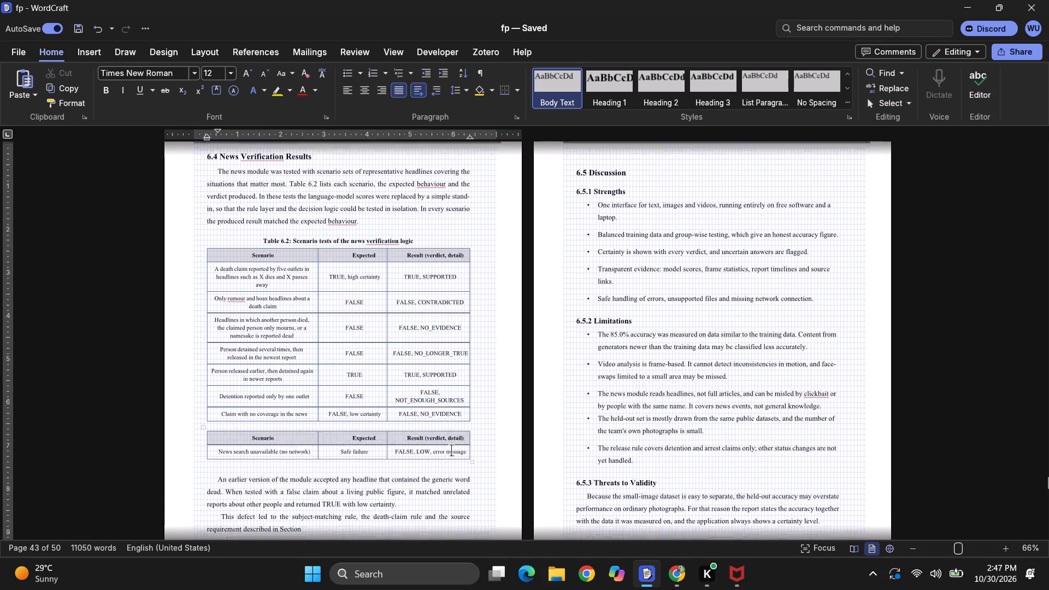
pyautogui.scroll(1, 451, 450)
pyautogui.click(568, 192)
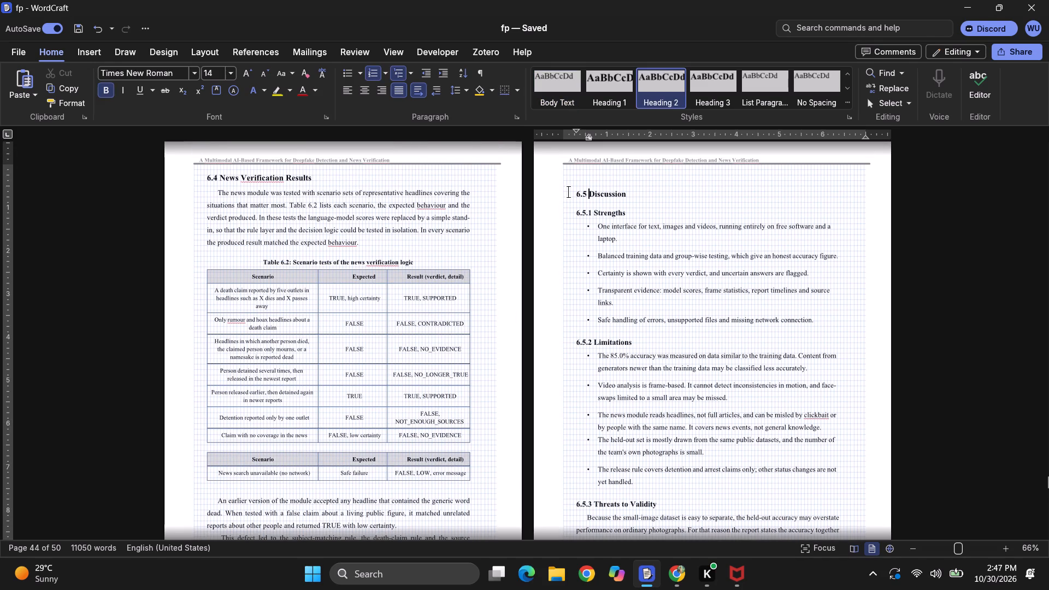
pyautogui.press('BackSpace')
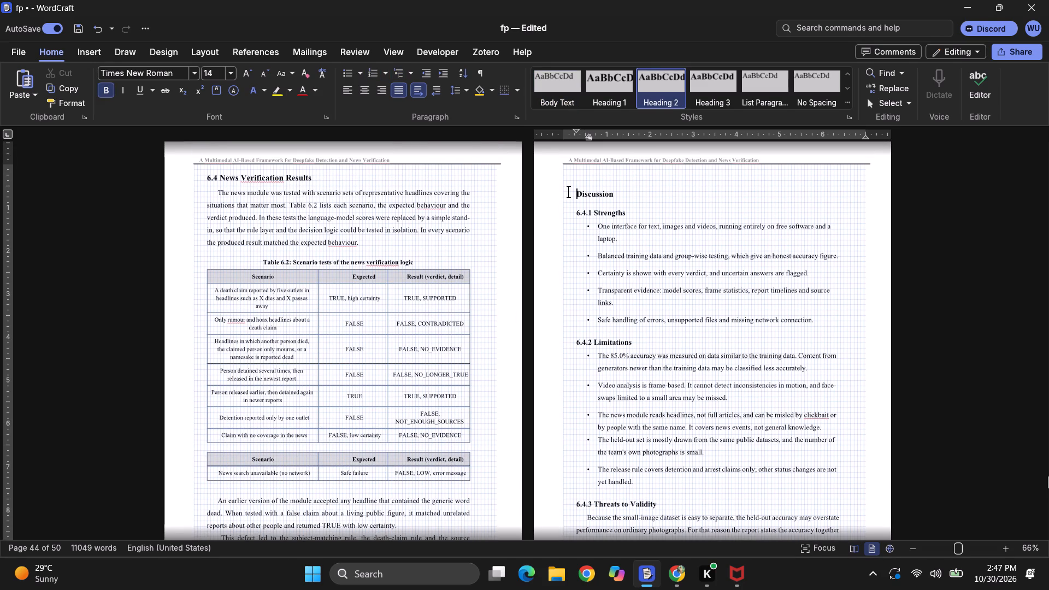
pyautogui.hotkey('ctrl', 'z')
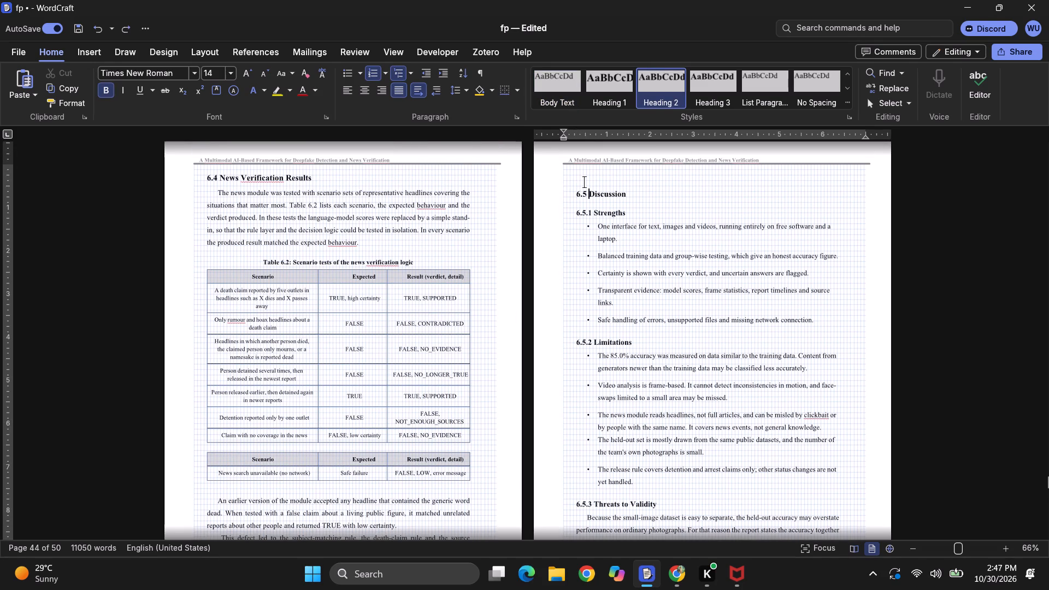
# Delete one blank line above the 6.5 Discussion heading.
pyautogui.click(584, 182)
pyautogui.press('BackSpace')
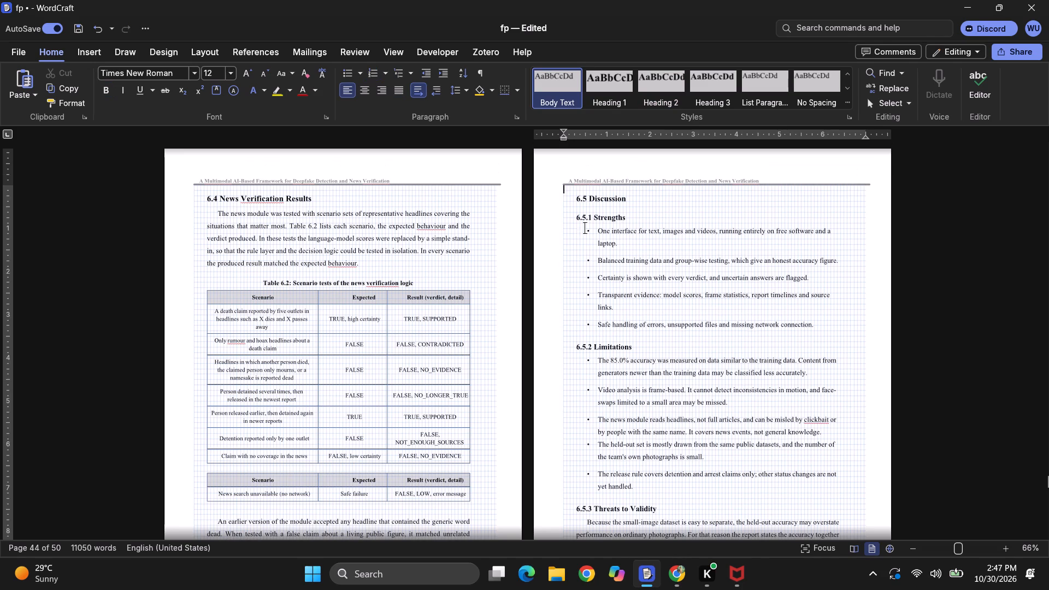
# Examine the placement of the application screenshots and their captions from Fig 6.2 to Fig 6.7 after section 6.6.
pyautogui.scroll(-2, 585, 273)
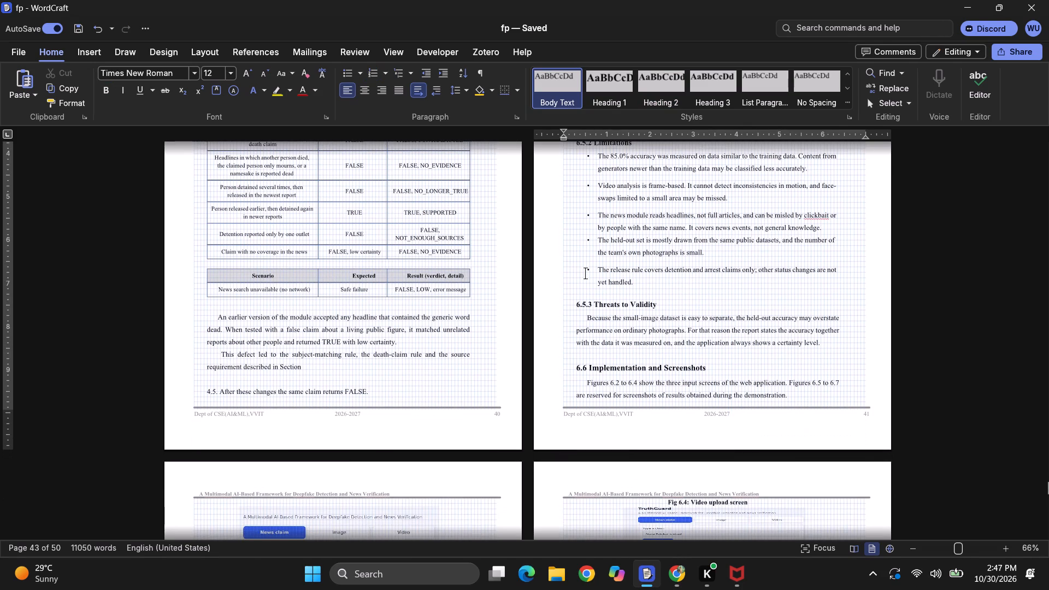
pyautogui.scroll(-1, 585, 273)
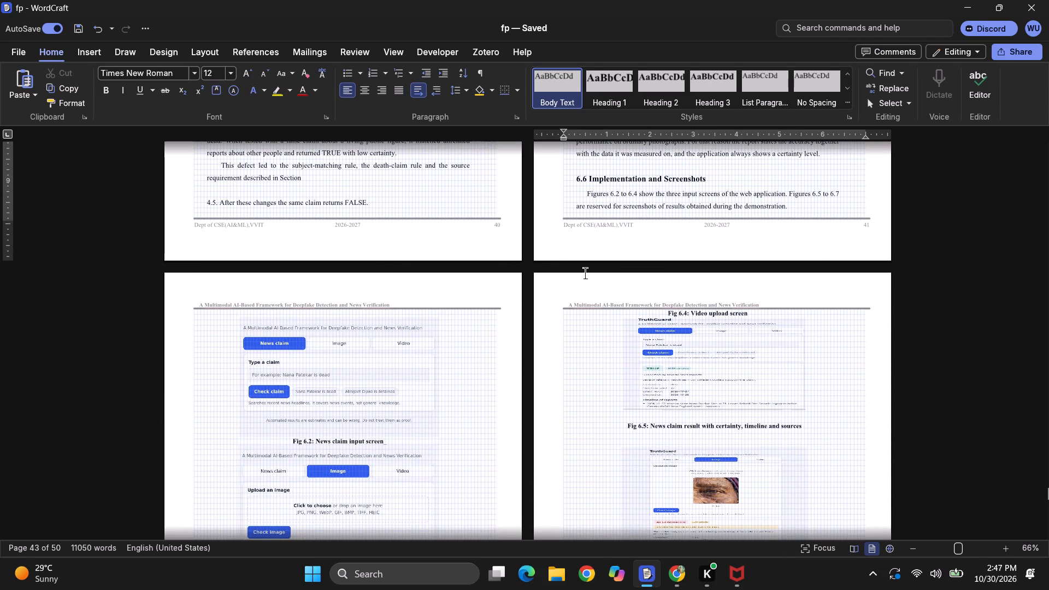
pyautogui.scroll(-2, 585, 273)
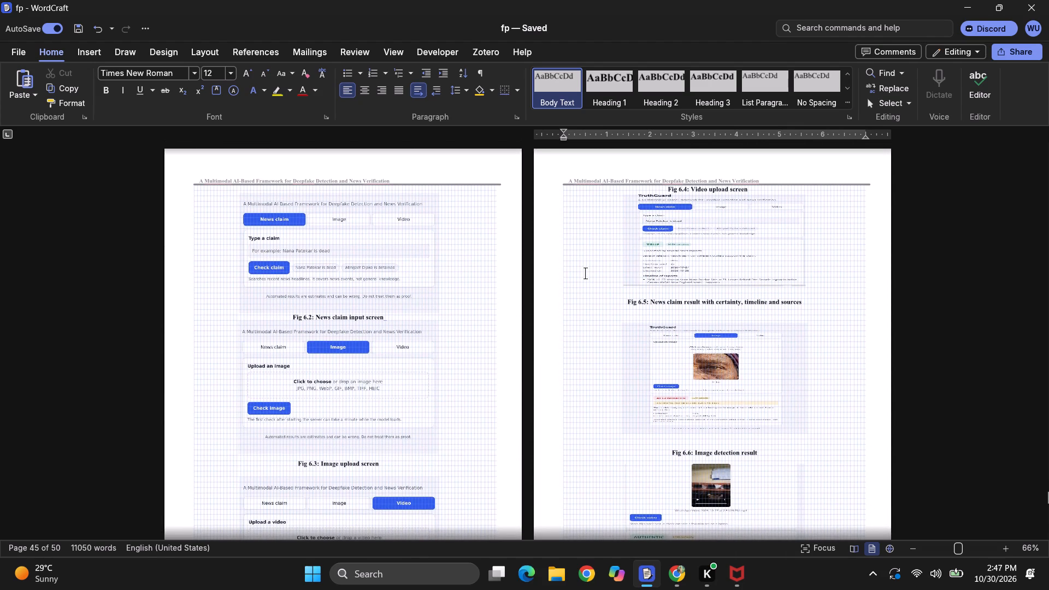
pyautogui.scroll(-1, 585, 273)
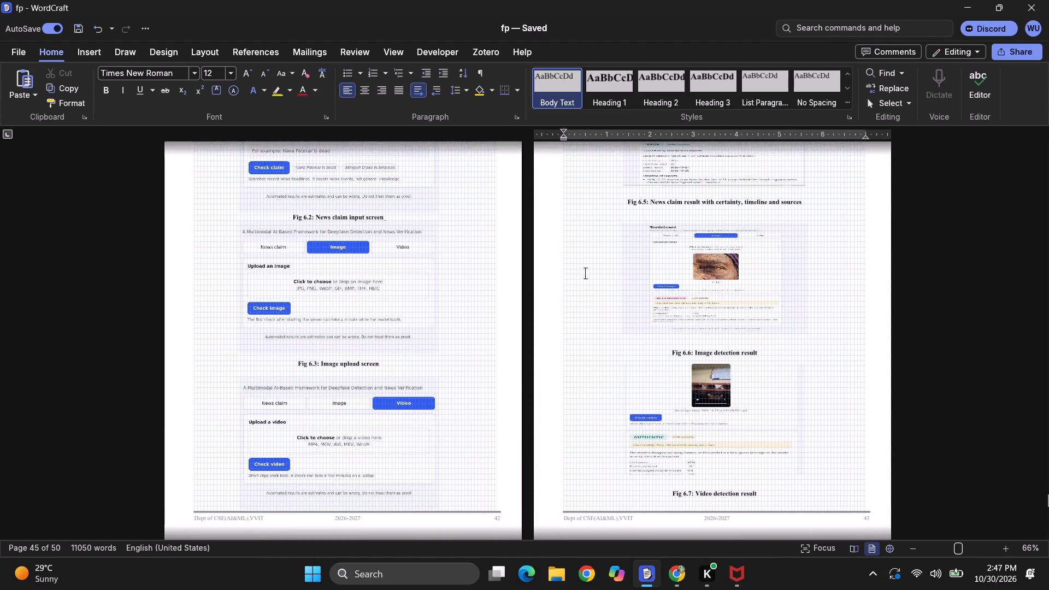
pyautogui.scroll(-1, 585, 273)
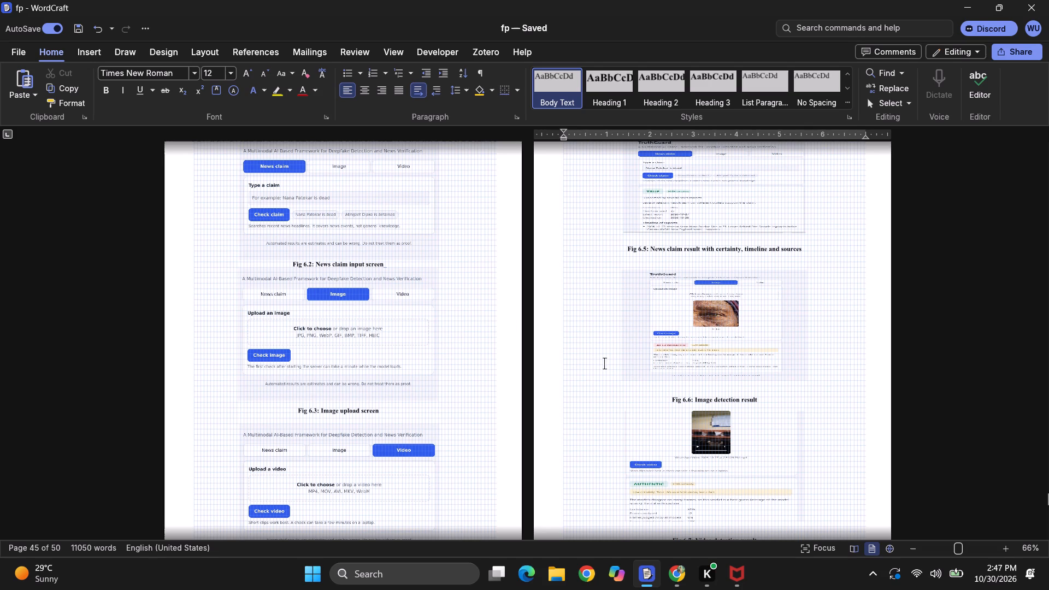
pyautogui.scroll(1, 582, 358)
pyautogui.scroll(-2, 582, 358)
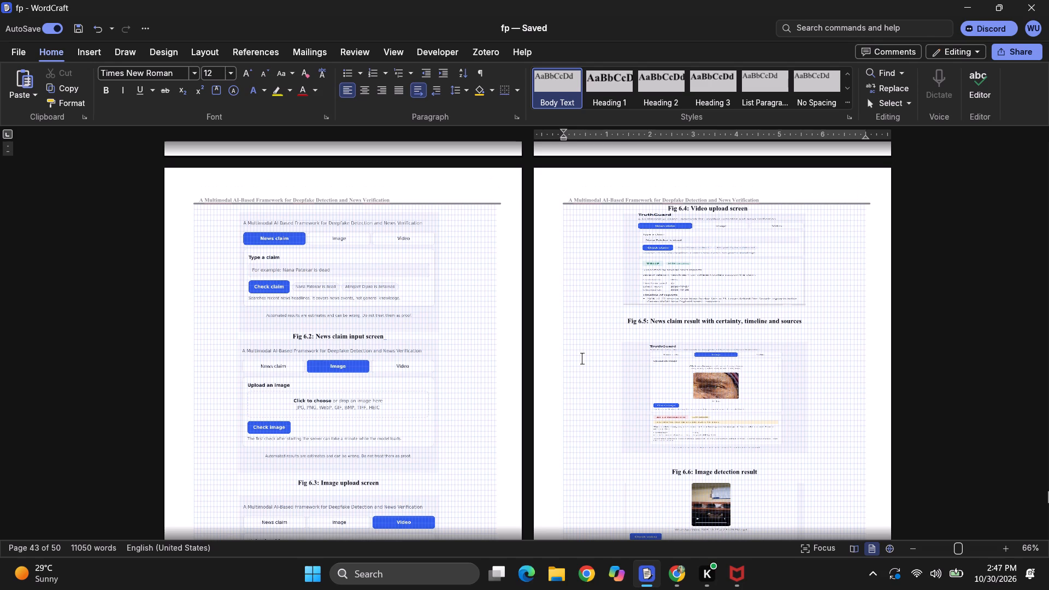
pyautogui.scroll(-2, 582, 358)
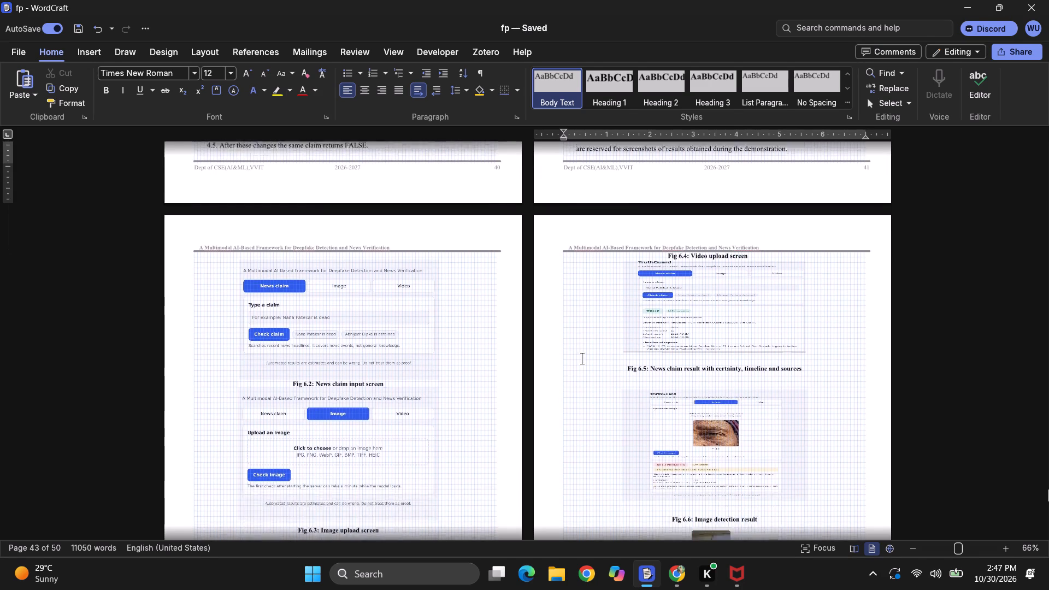
pyautogui.scroll(-1, 582, 358)
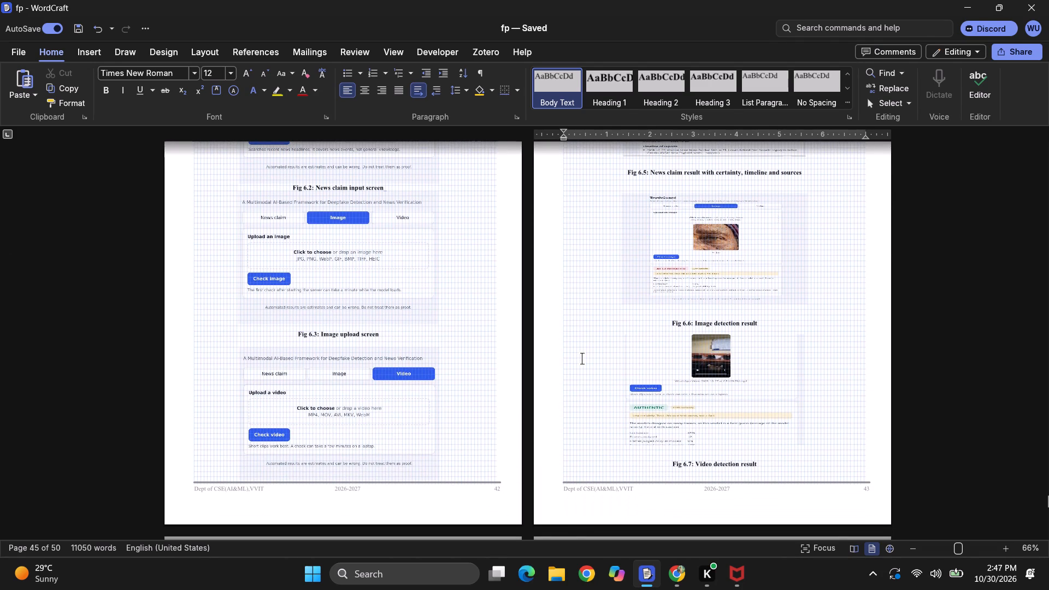
pyautogui.scroll(1, 582, 358)
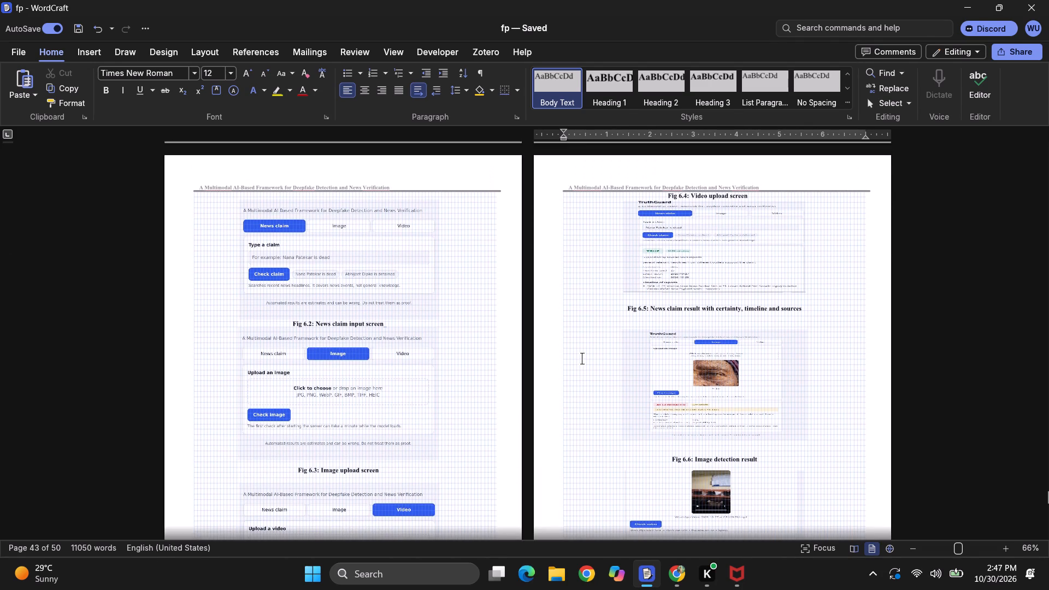
pyautogui.scroll(1, 582, 358)
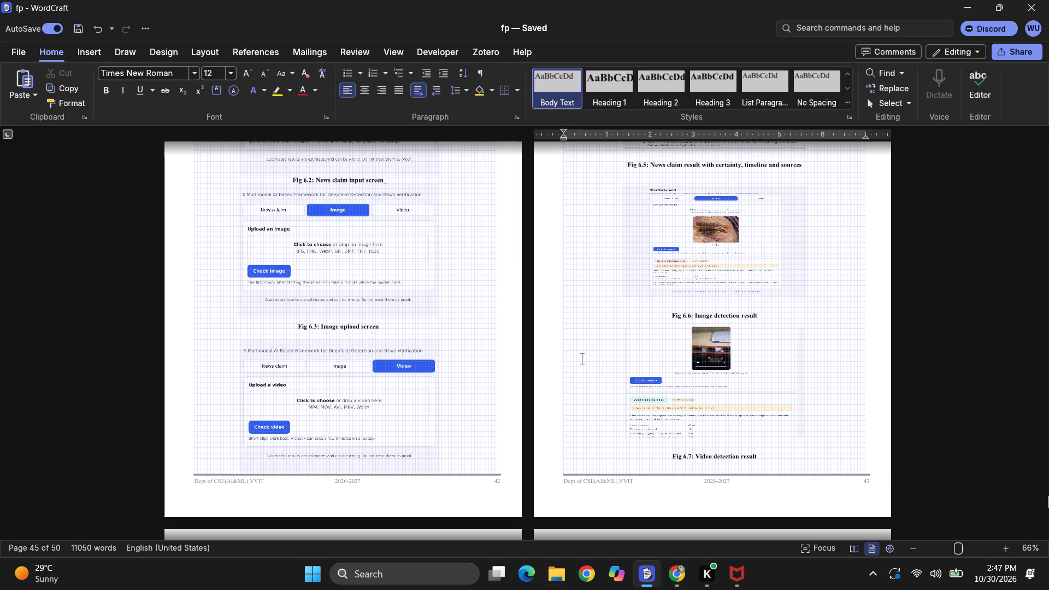
pyautogui.scroll(3, 582, 358)
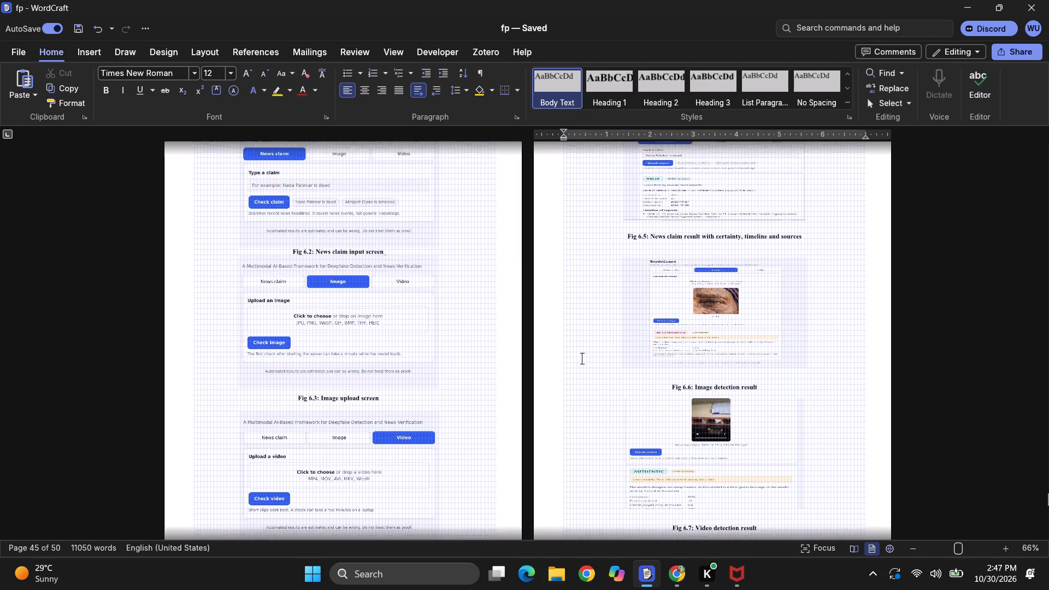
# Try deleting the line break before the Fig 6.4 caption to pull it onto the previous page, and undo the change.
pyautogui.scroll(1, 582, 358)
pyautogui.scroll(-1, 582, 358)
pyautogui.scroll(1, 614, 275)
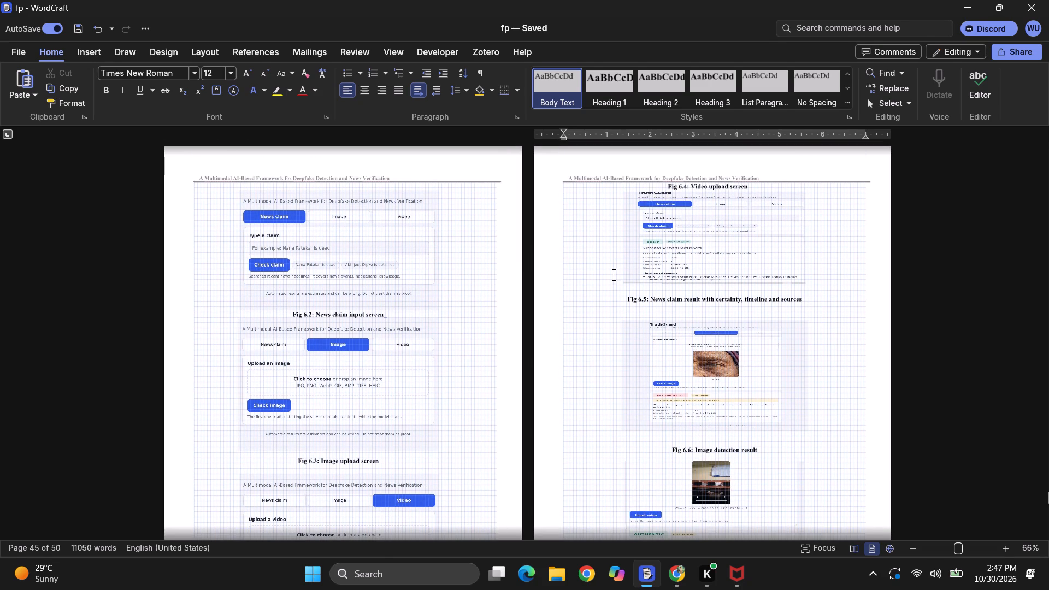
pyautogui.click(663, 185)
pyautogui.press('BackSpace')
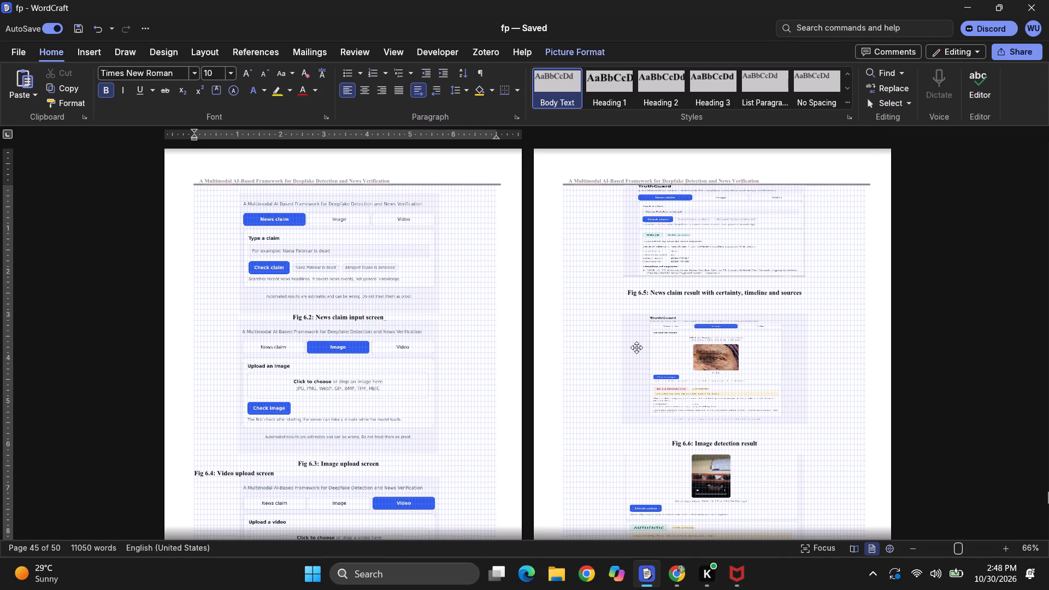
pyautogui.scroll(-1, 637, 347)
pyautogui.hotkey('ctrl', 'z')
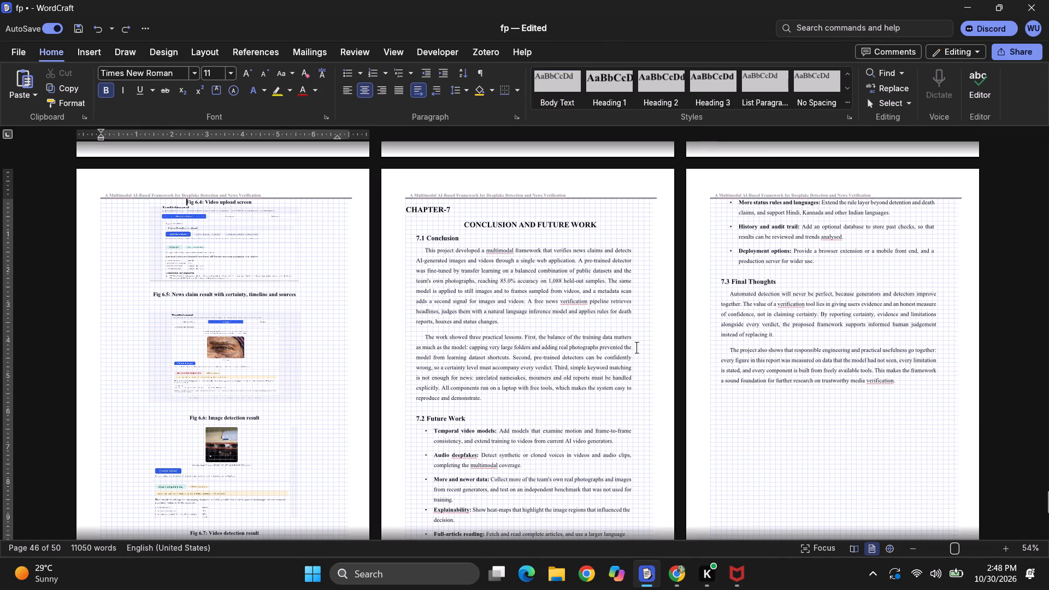
# Examine the page layout from Chapter 5 through Chapter 6 to the start of Chapter 7.
pyautogui.scroll(3, 533, 380)
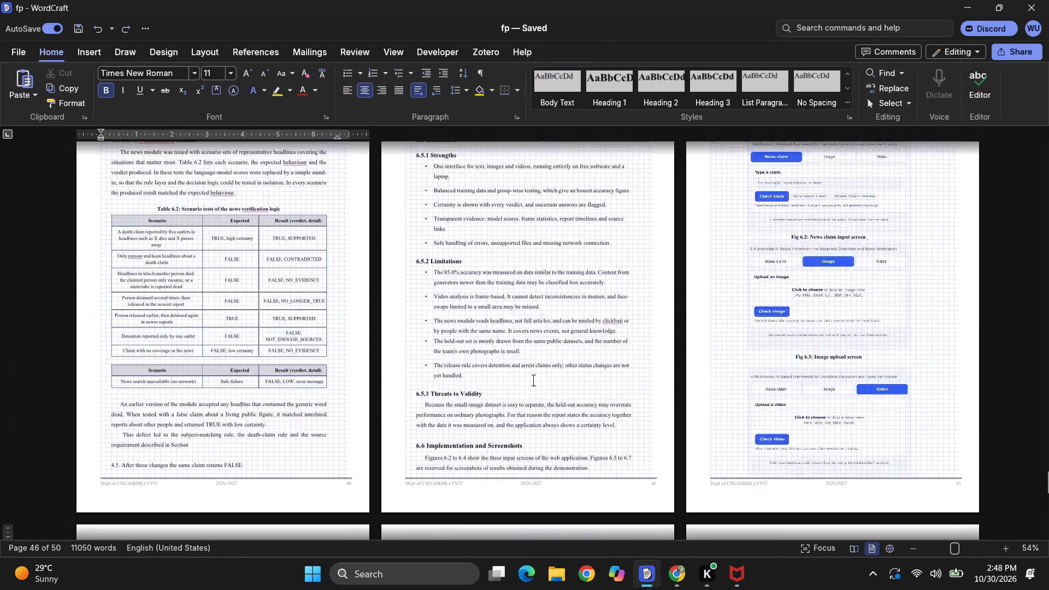
pyautogui.scroll(2, 533, 380)
pyautogui.scroll(-8, 533, 380)
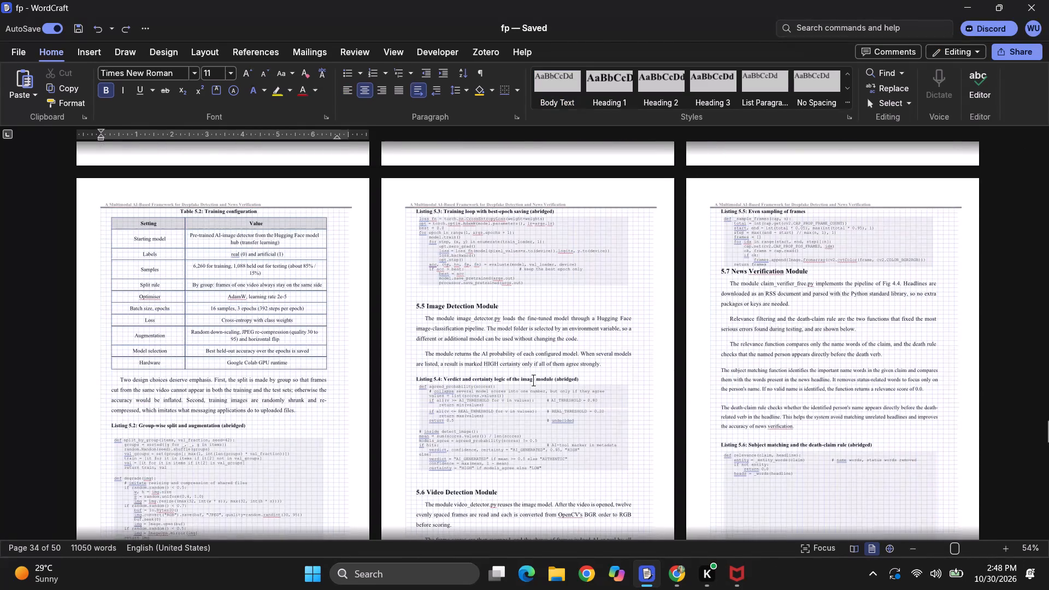
pyautogui.scroll(-3, 533, 380)
pyautogui.scroll(1, 533, 380)
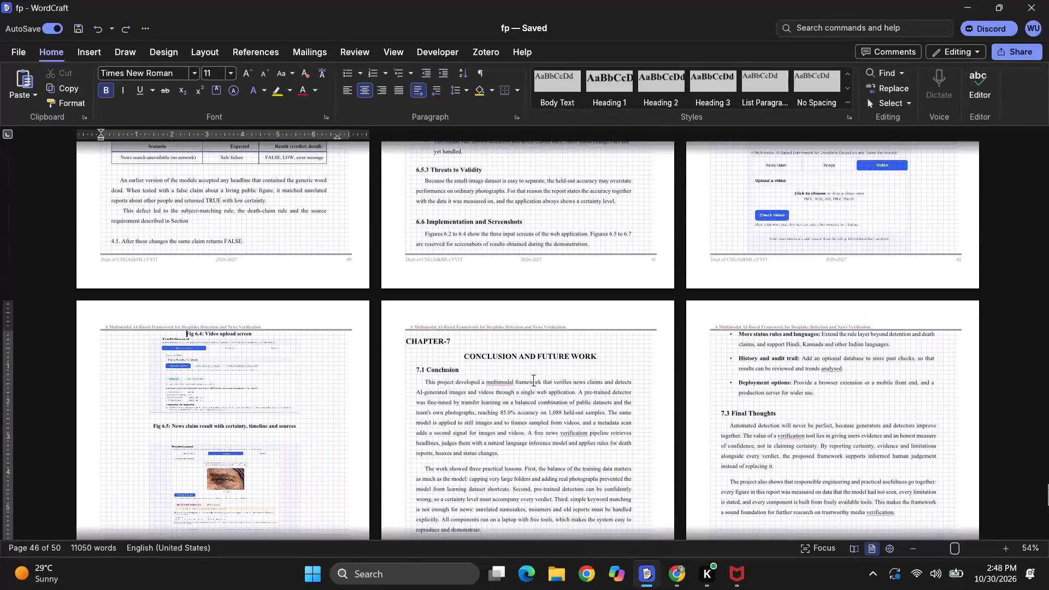
pyautogui.scroll(1, 533, 380)
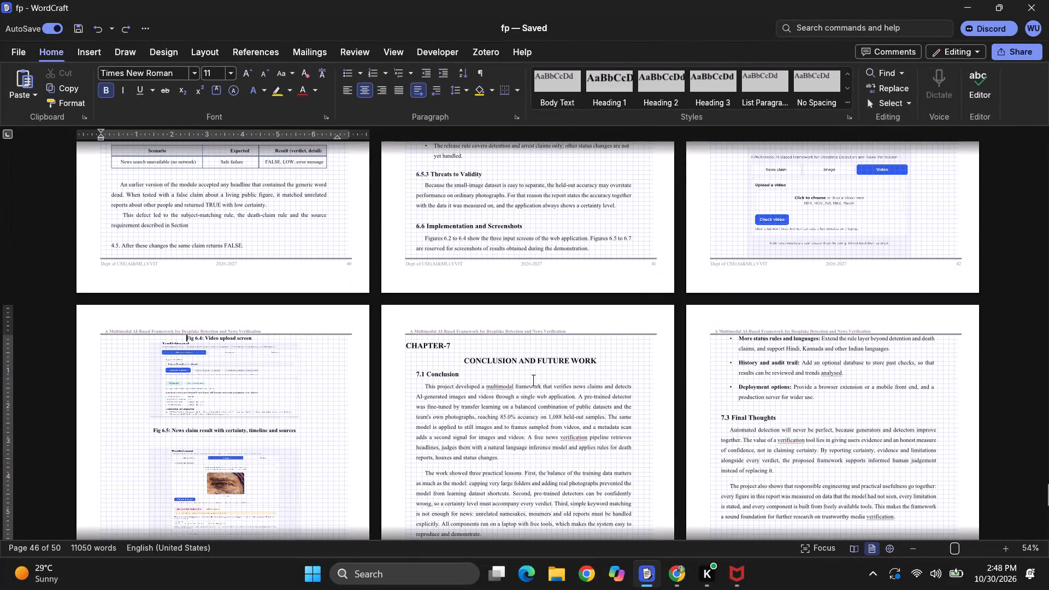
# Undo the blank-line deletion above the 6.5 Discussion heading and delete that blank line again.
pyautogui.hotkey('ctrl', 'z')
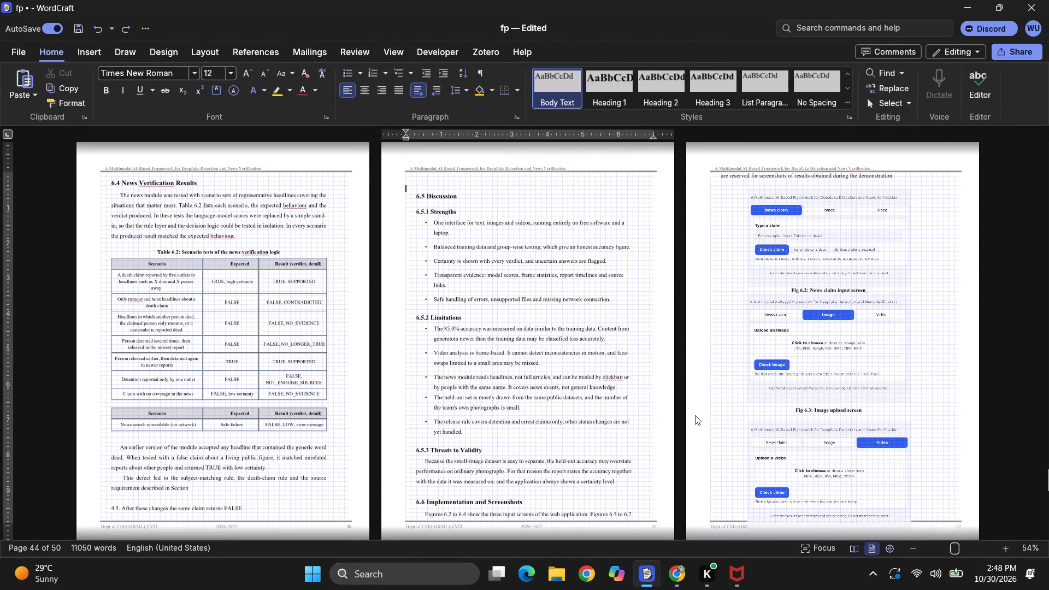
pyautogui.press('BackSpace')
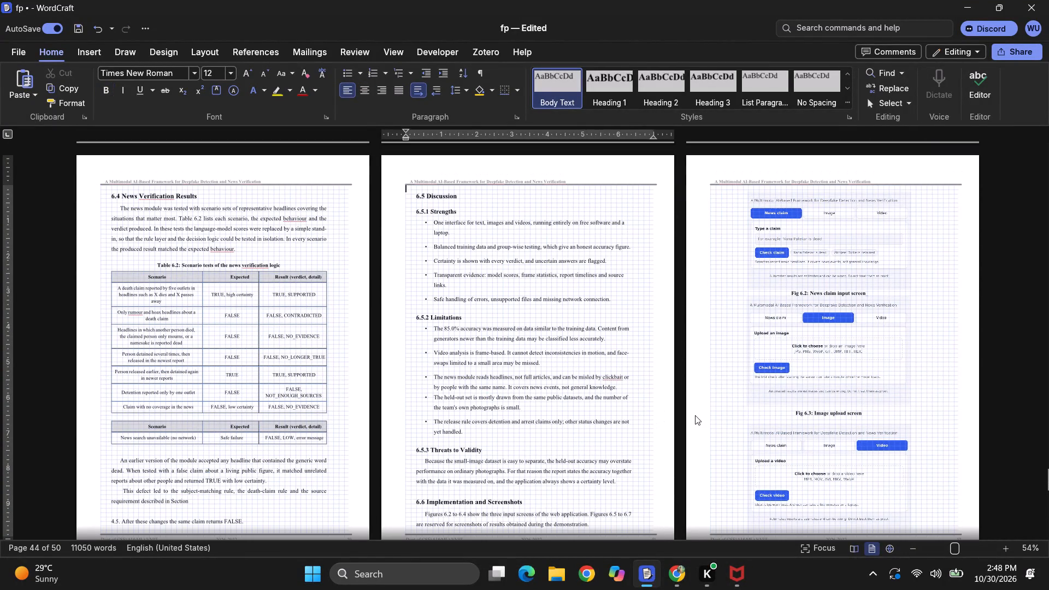
# Reduce the video upload screenshot's height so the Fig 6.4 caption fits beneath it, keeping it about as wide as the screenshots above.
pyautogui.scroll(-1, 621, 403)
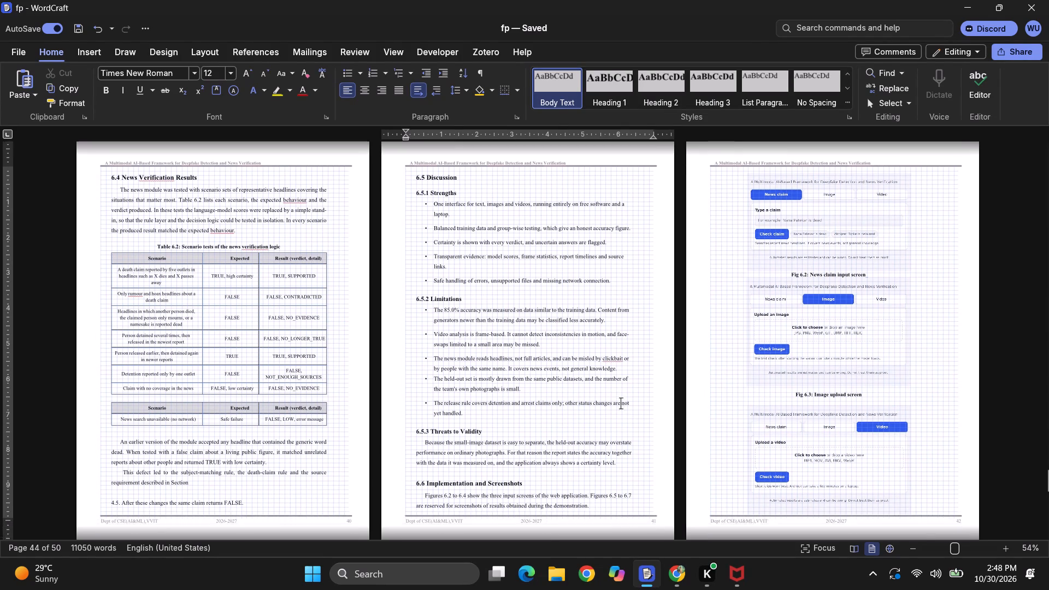
pyautogui.scroll(-2, 621, 403)
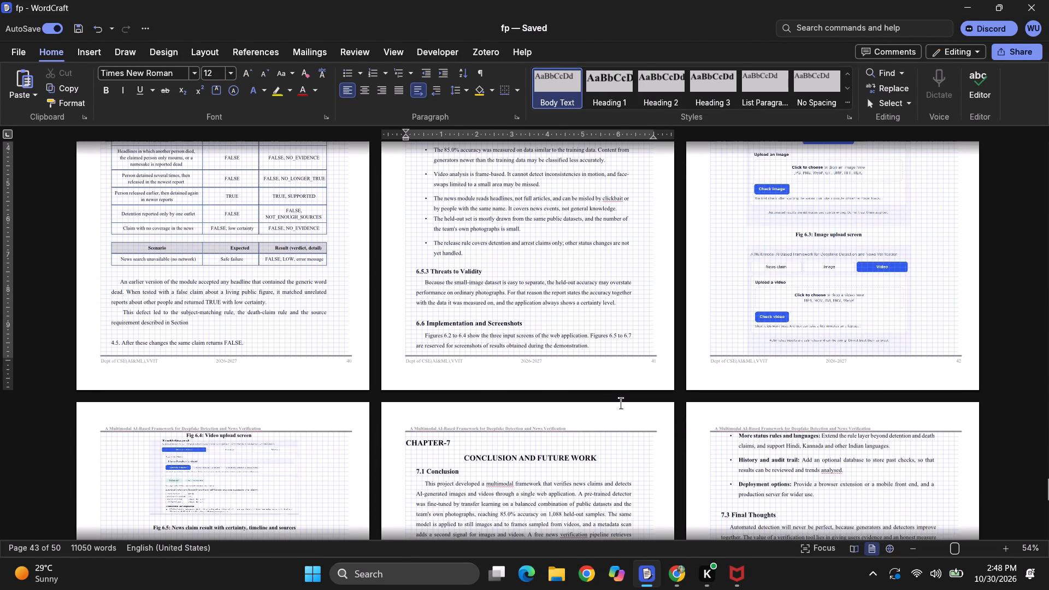
pyautogui.click(845, 306)
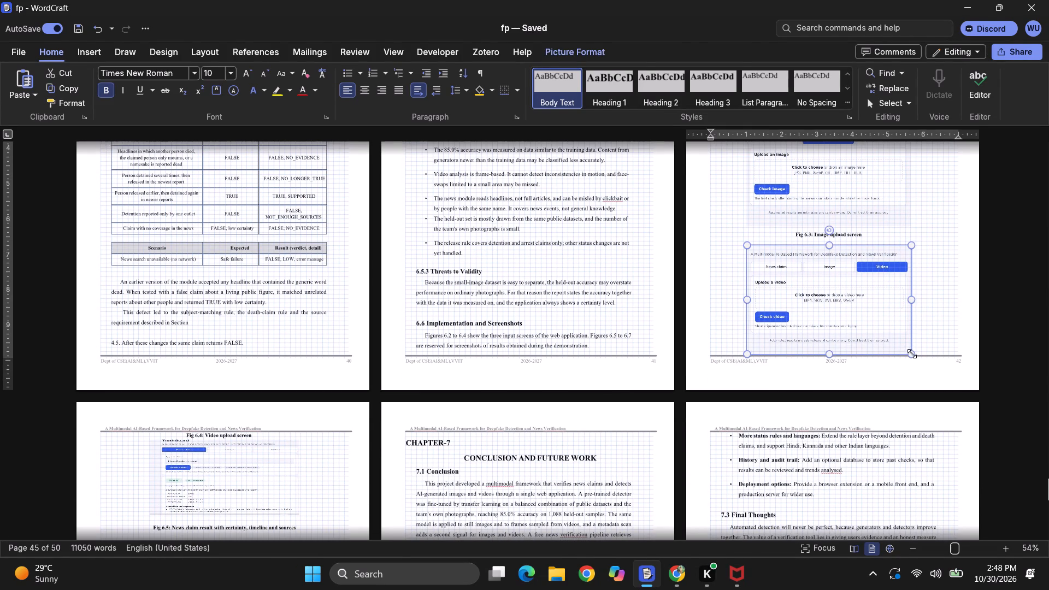
pyautogui.moveTo(912, 355); pyautogui.dragTo(905, 345)
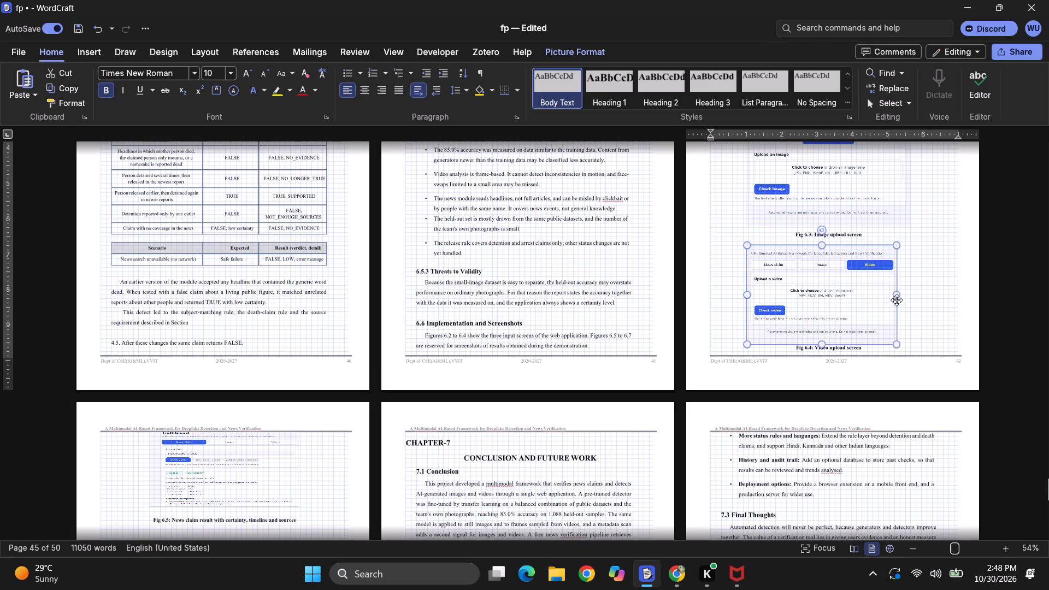
pyautogui.moveTo(898, 295); pyautogui.dragTo(910, 293)
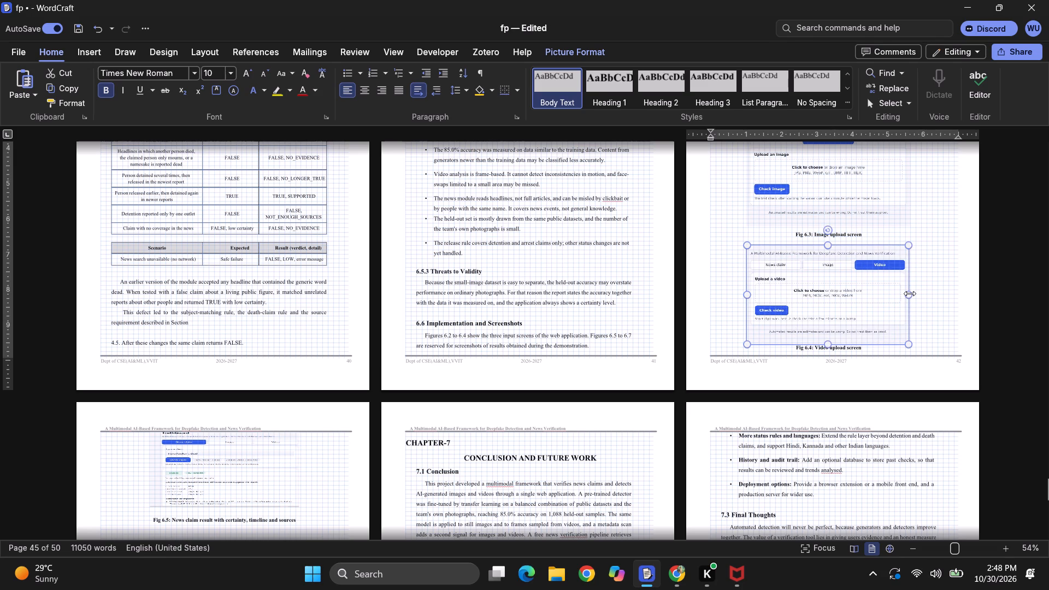
pyautogui.hscroll(-1, 910, 293)
pyautogui.keyDown('ctrl'); pyautogui.scroll(2, 910, 293); pyautogui.keyUp('ctrl')
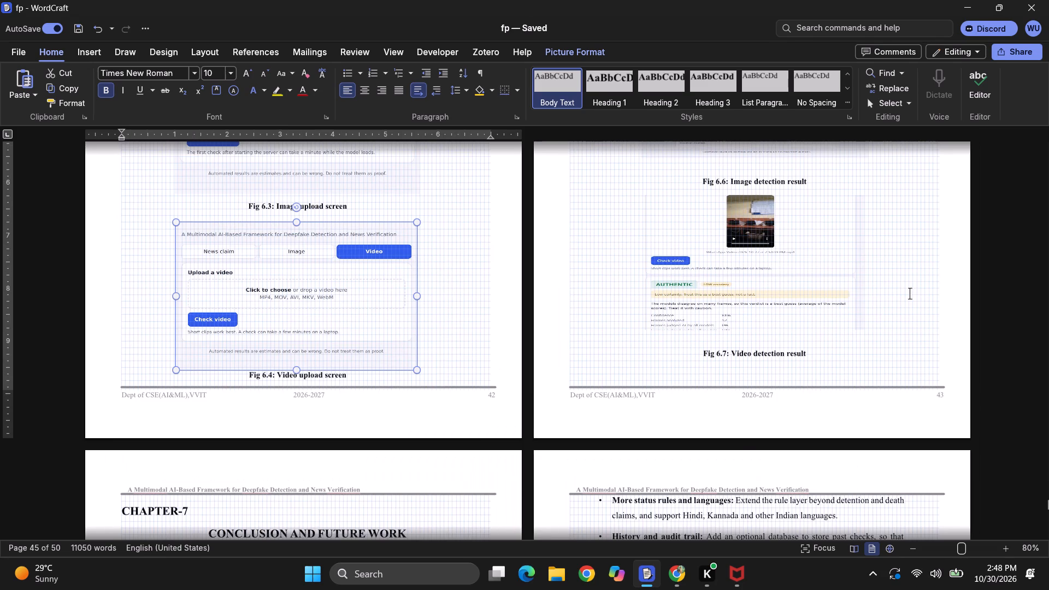
pyautogui.click(477, 302)
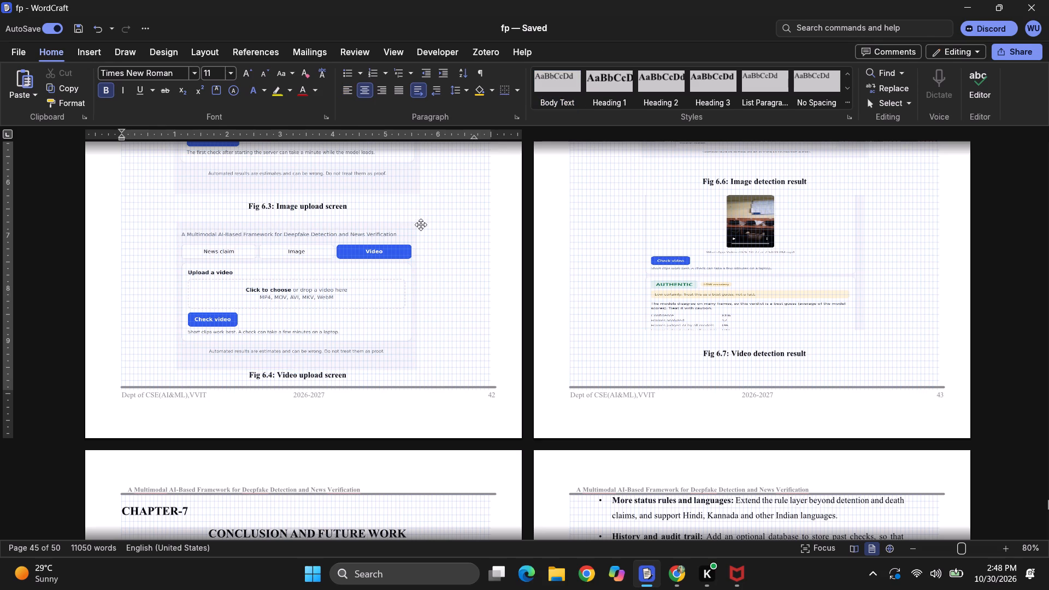
pyautogui.click(315, 280)
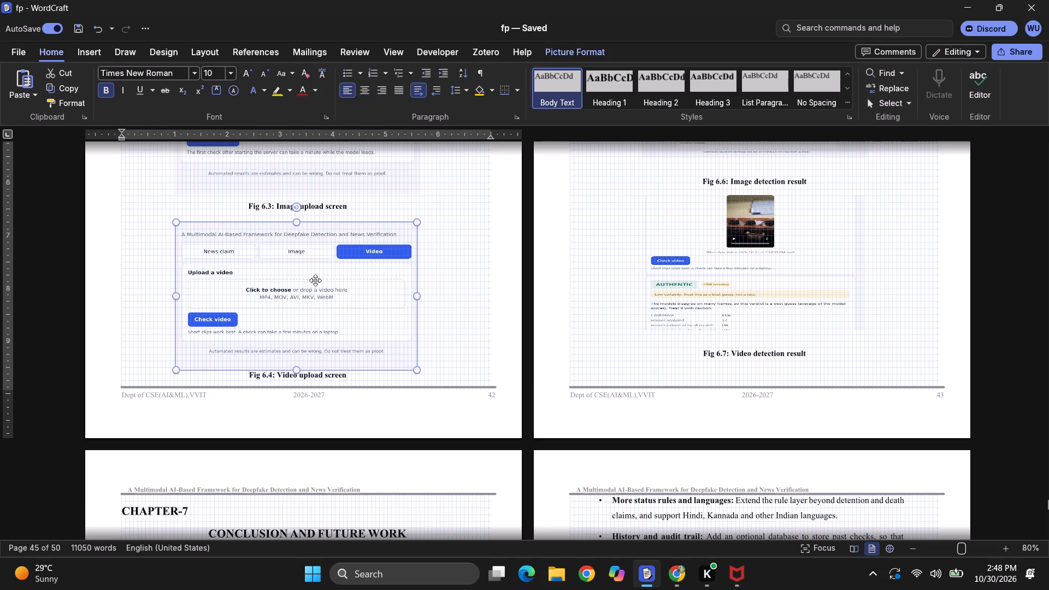
pyautogui.click(496, 367)
# Delete one blank line above the image detection screenshot and one between it and the Fig 6.6 caption.
pyautogui.scroll(1, 540, 346)
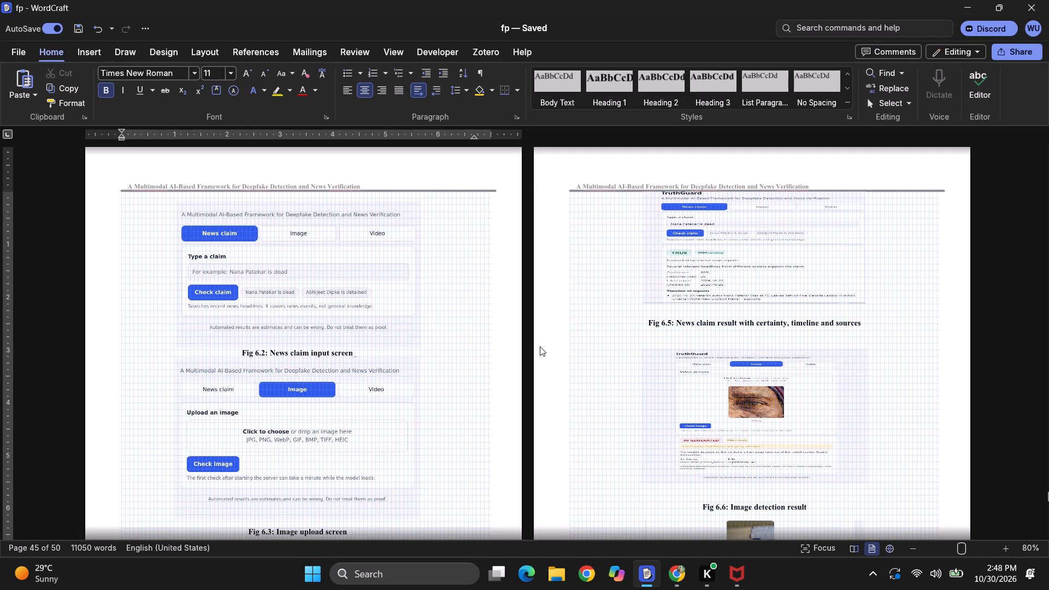
pyautogui.scroll(2, 540, 346)
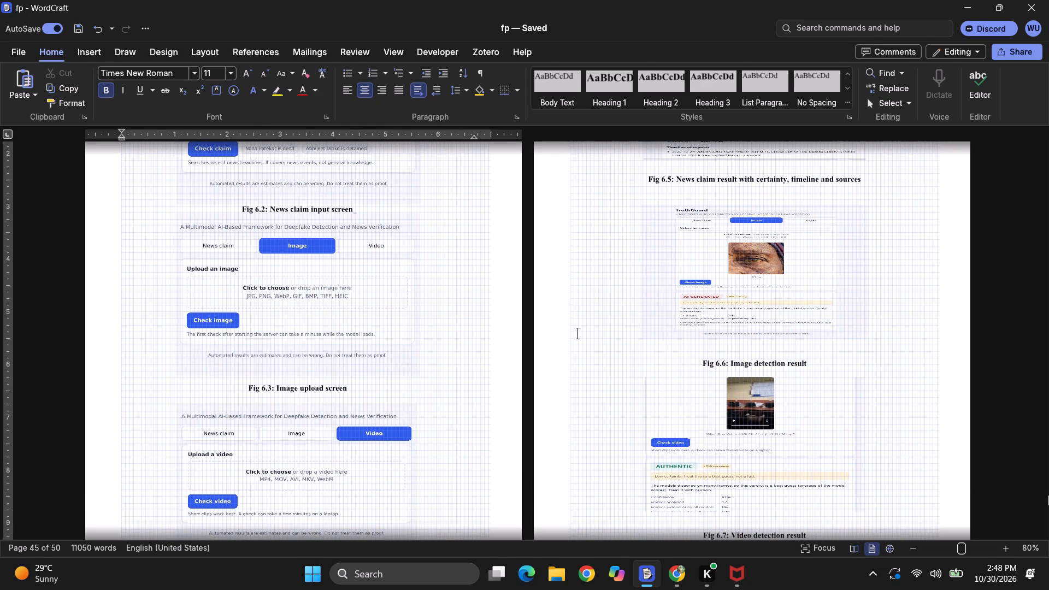
pyautogui.click(594, 327)
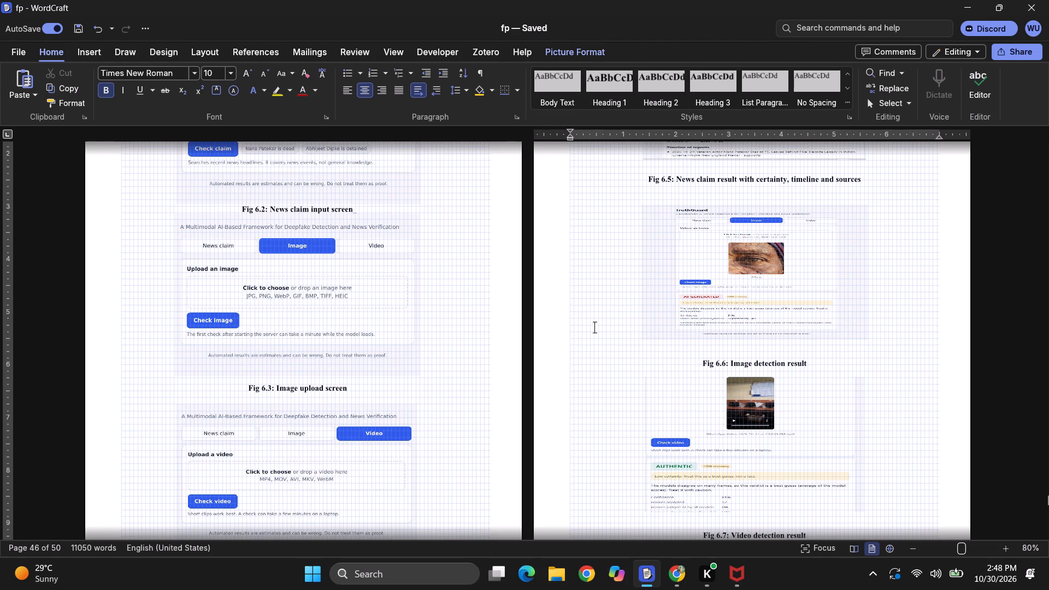
pyautogui.click(686, 200)
pyautogui.press('BackSpace')
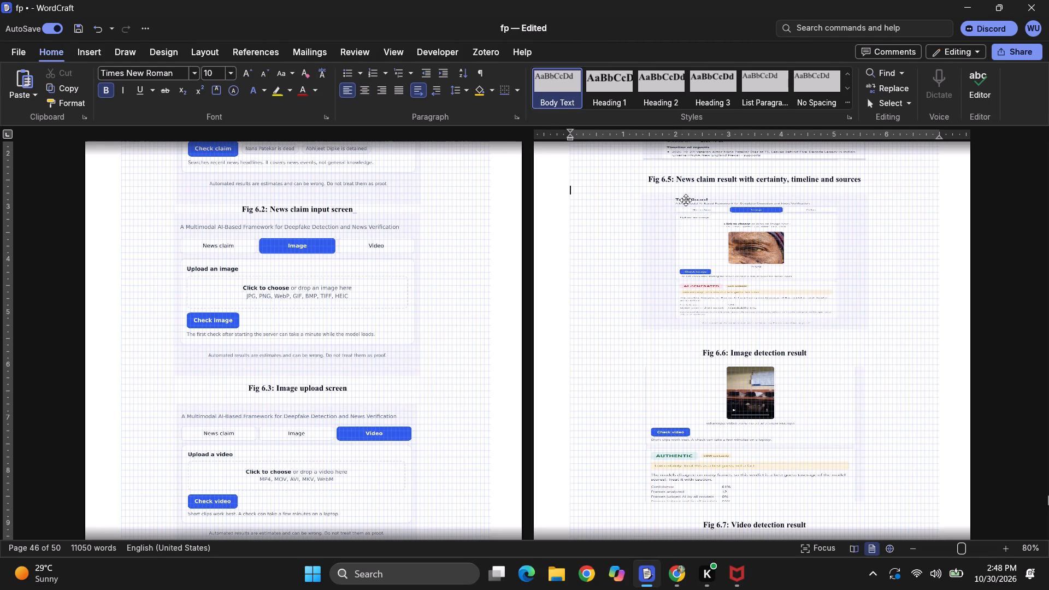
pyautogui.click(676, 341)
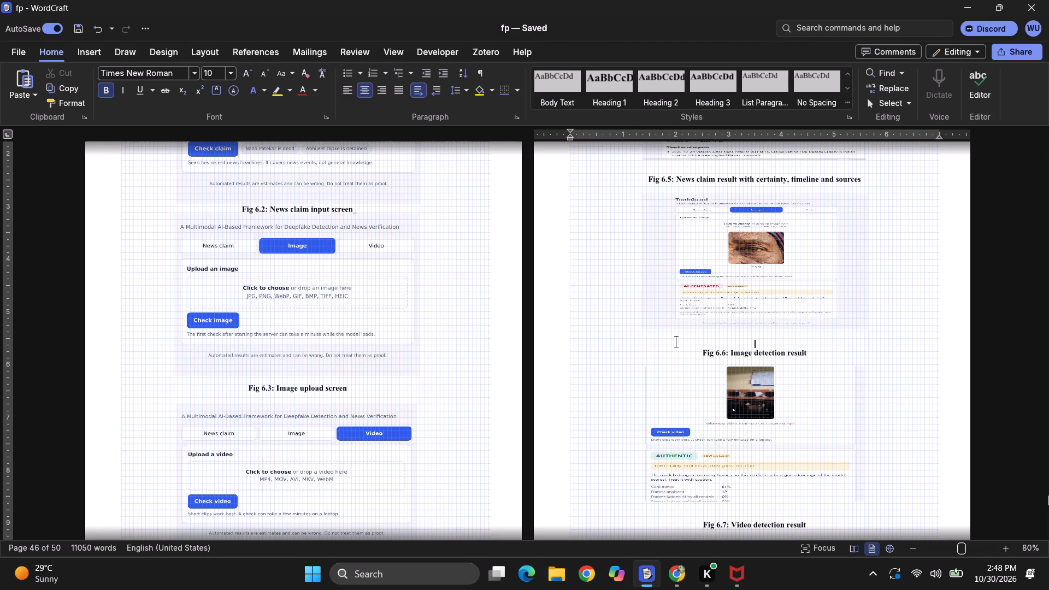
pyautogui.press('BackSpace')
# Stretch the video detection result screenshot taller so Fig 6.7 fills the empty space at the bottom of its page.
pyautogui.scroll(-1, 697, 404)
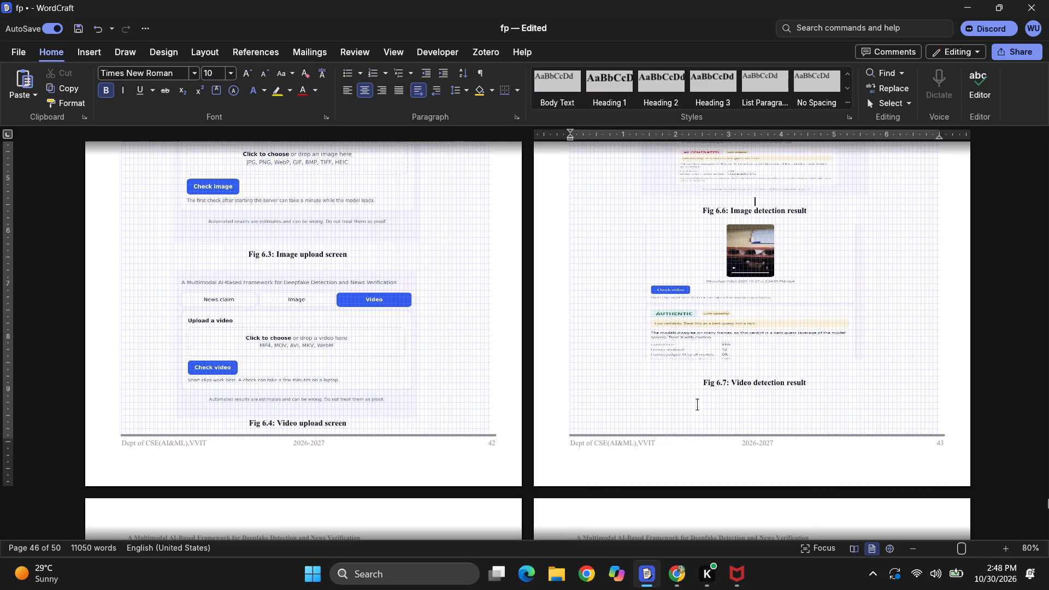
pyautogui.scroll(-1, 697, 404)
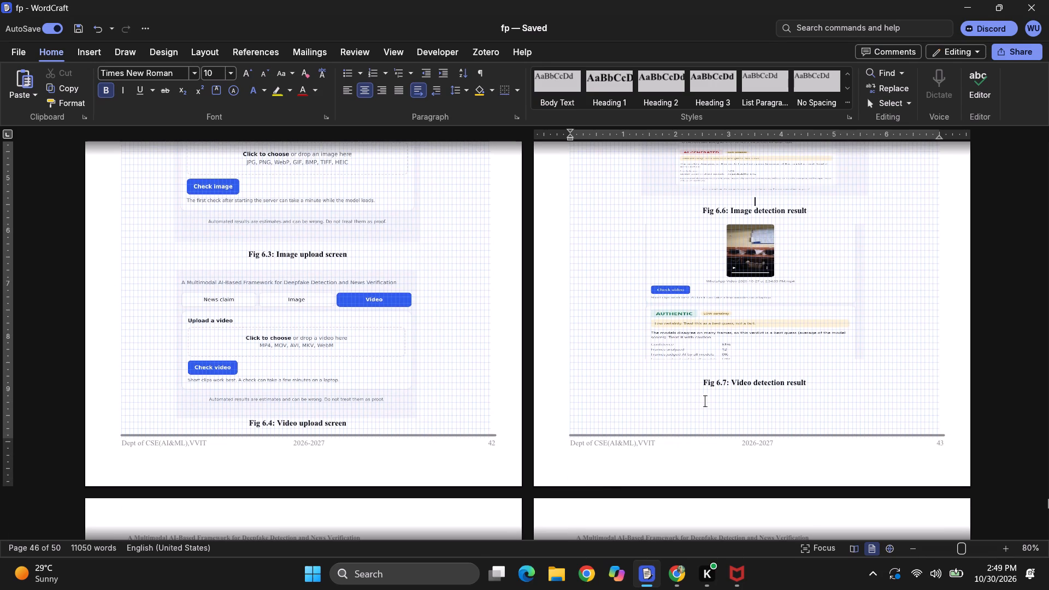
pyautogui.click(763, 333)
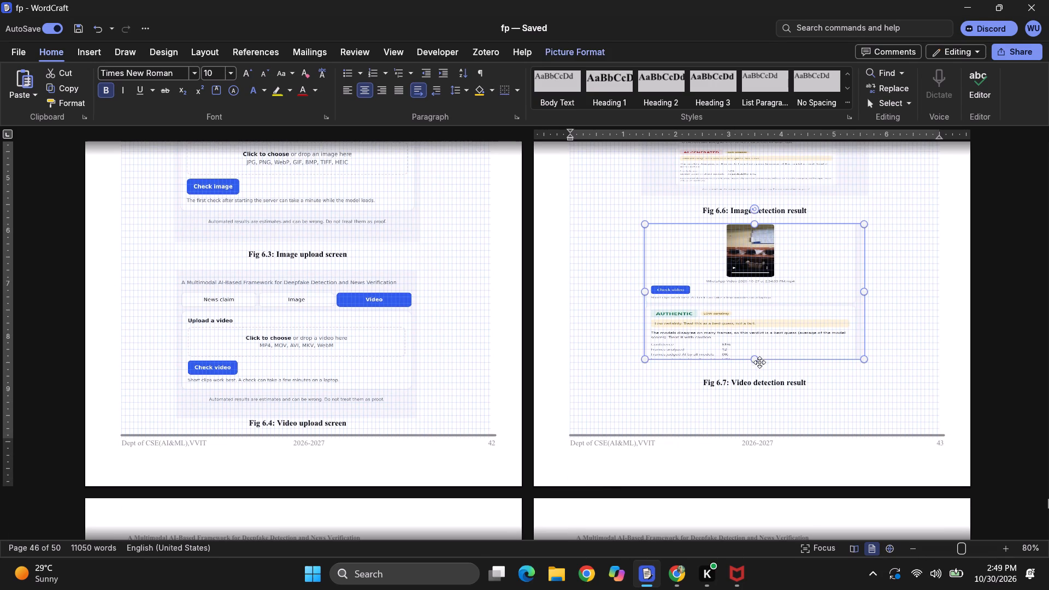
pyautogui.moveTo(756, 359); pyautogui.dragTo(756, 373)
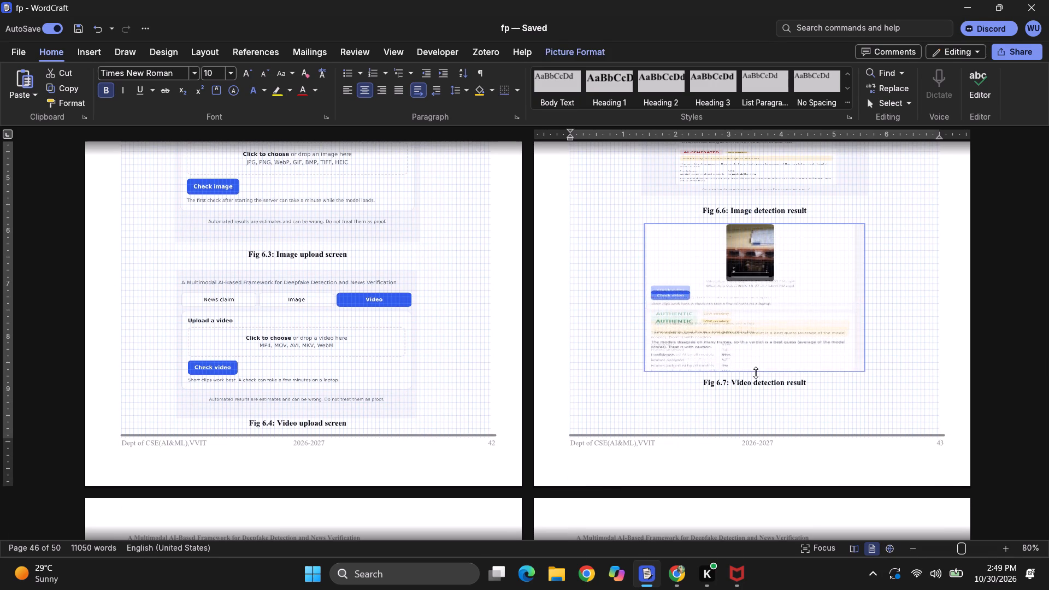
pyautogui.moveTo(756, 373); pyautogui.dragTo(756, 374)
pyautogui.moveTo(756, 374); pyautogui.dragTo(756, 387)
pyautogui.click(611, 362)
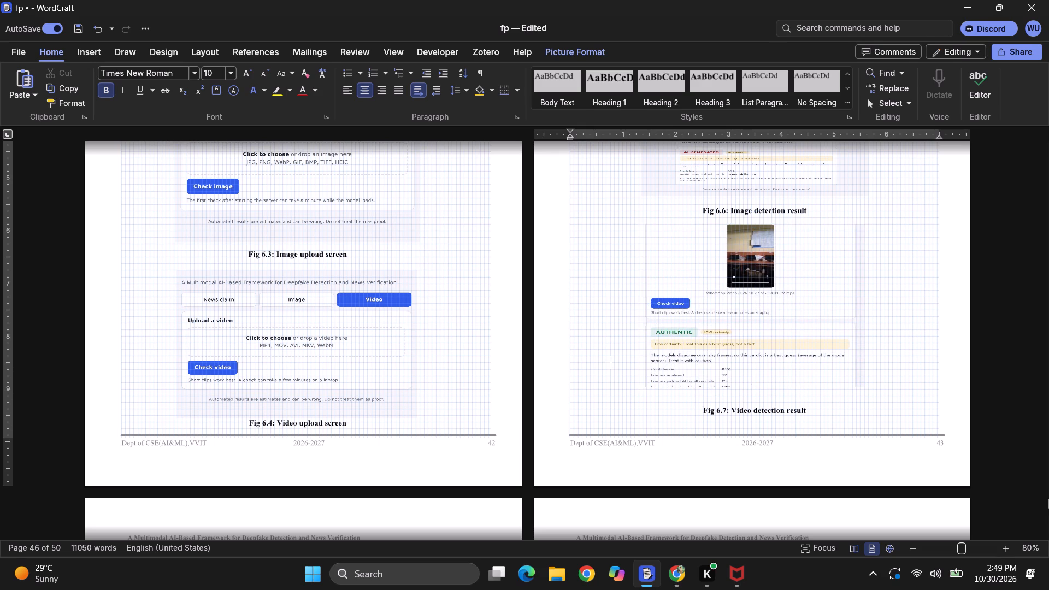
# Stretch the image detection result screenshot above the Fig 6.6 caption slightly taller.
pyautogui.scroll(2, 611, 362)
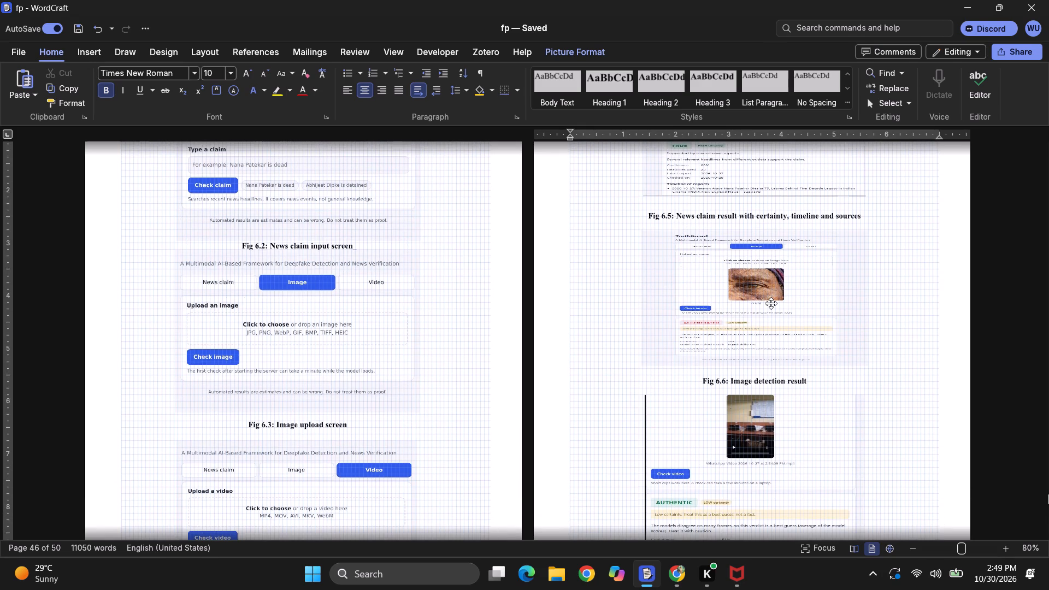
pyautogui.click(771, 303)
pyautogui.moveTo(754, 368); pyautogui.dragTo(756, 379)
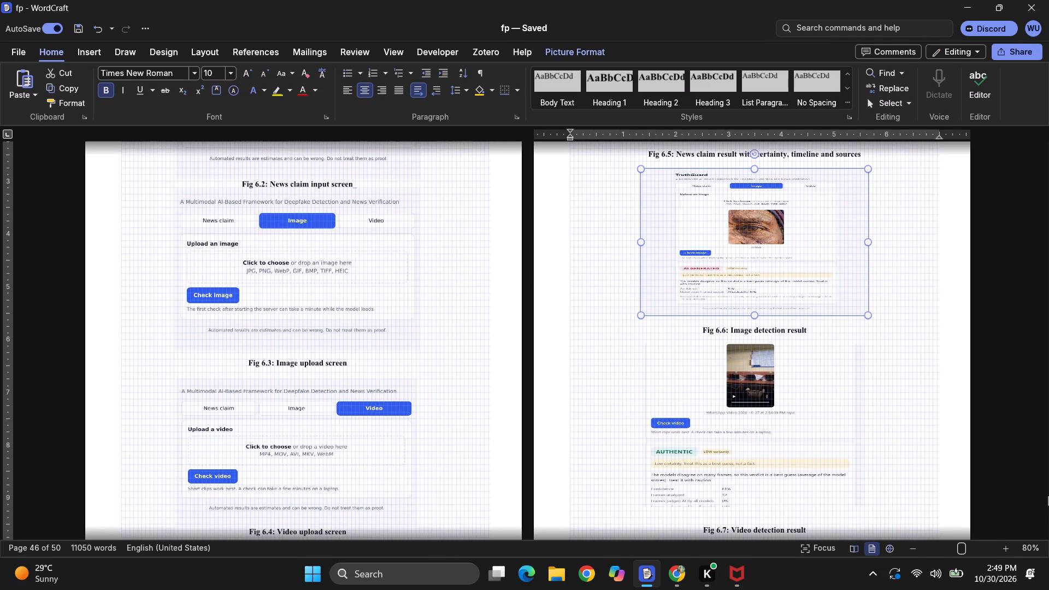
pyautogui.click(612, 370)
# Examine the figure pages from Fig 6.2 to Fig 6.7 and the layout of Chapter 7 through 7.3 Final Thoughts.
pyautogui.scroll(1, 609, 337)
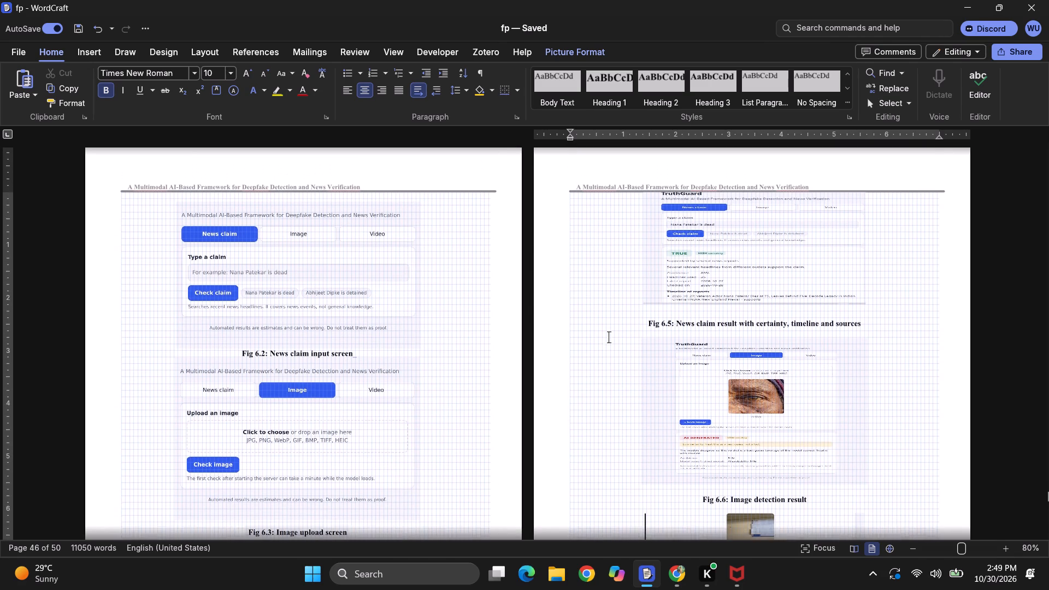
pyautogui.scroll(1, 609, 337)
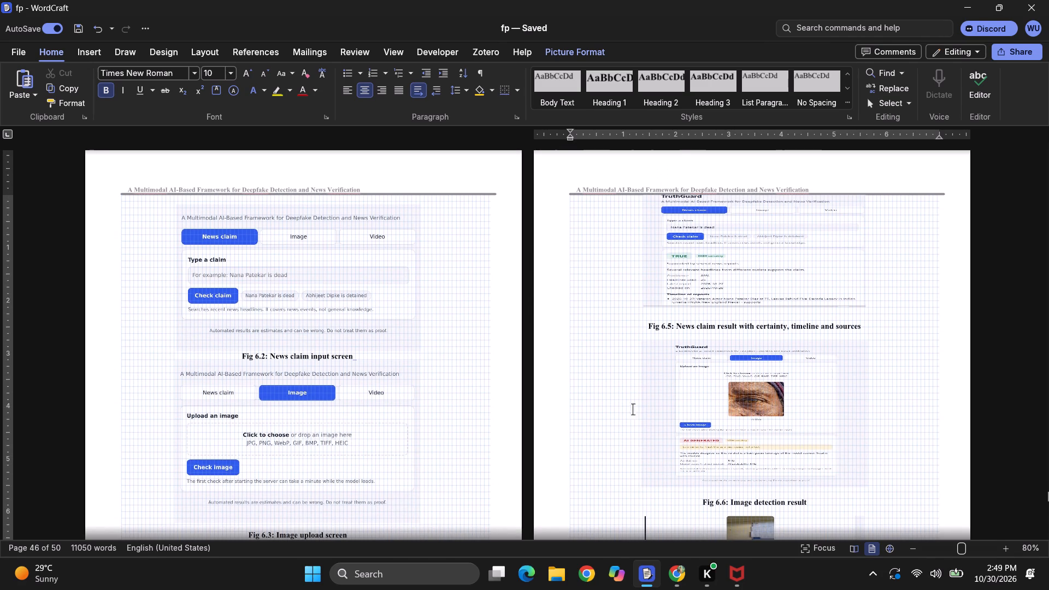
pyautogui.scroll(-3, 629, 411)
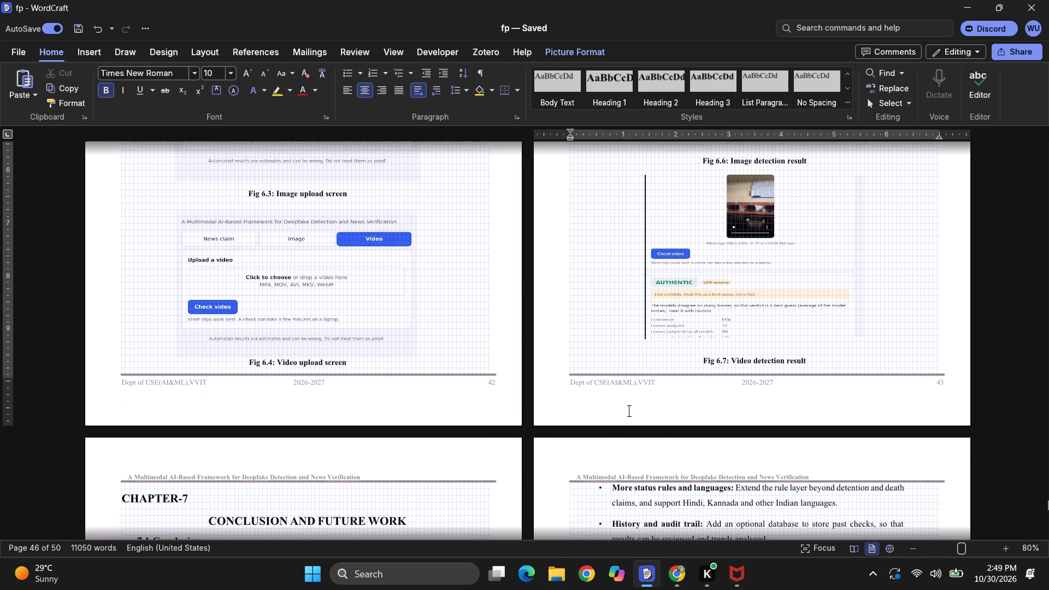
pyautogui.scroll(-3, 629, 411)
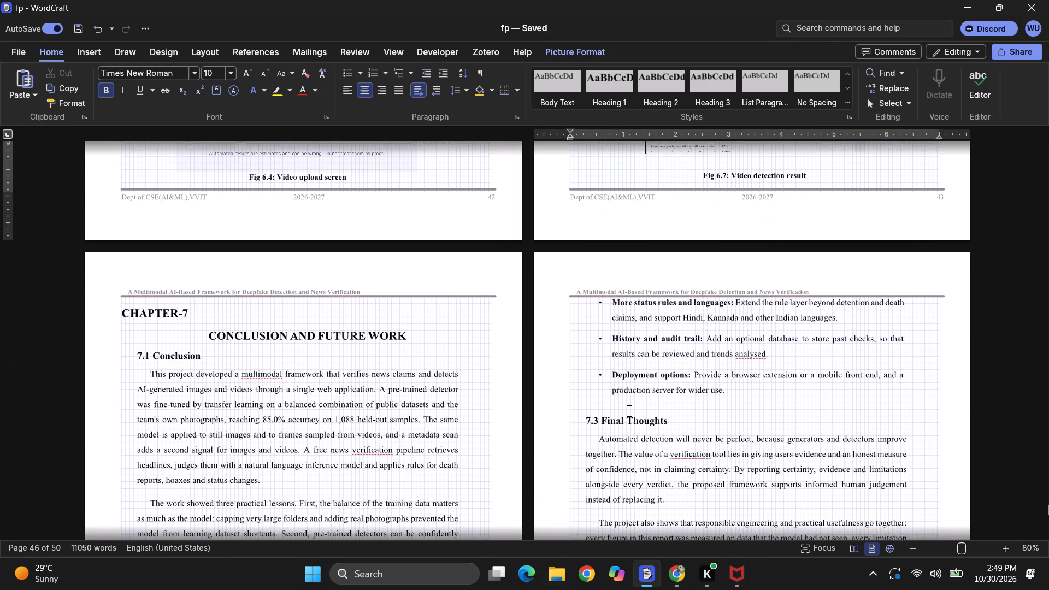
pyautogui.scroll(-1, 629, 410)
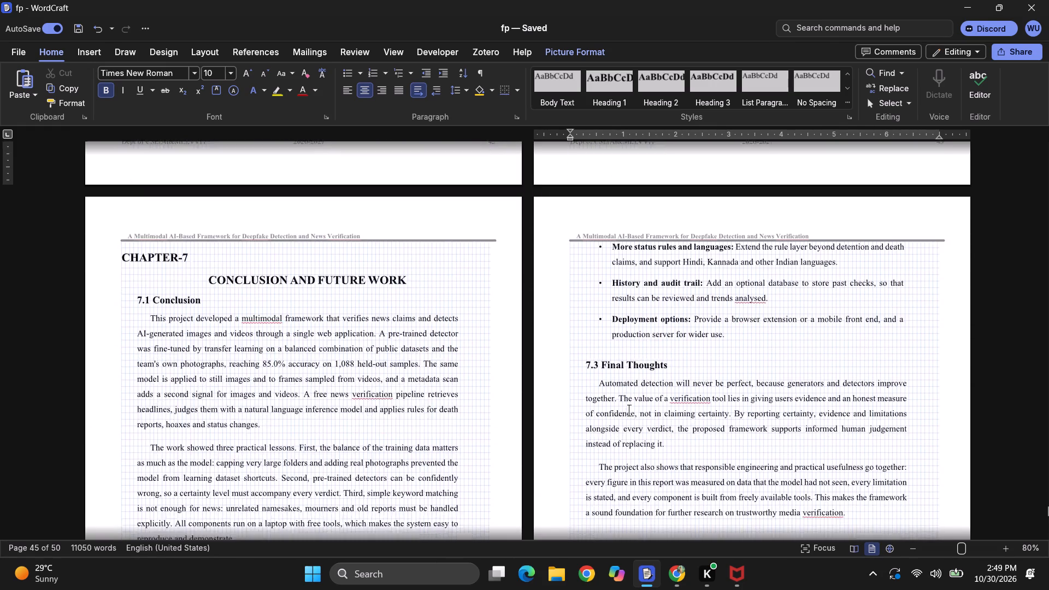
pyautogui.scroll(-3, 629, 410)
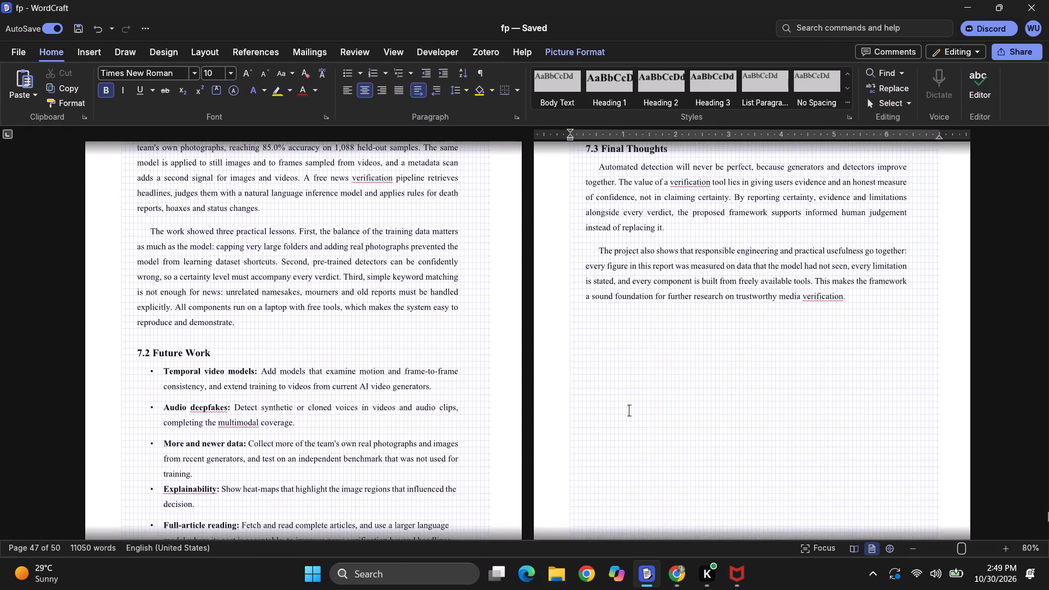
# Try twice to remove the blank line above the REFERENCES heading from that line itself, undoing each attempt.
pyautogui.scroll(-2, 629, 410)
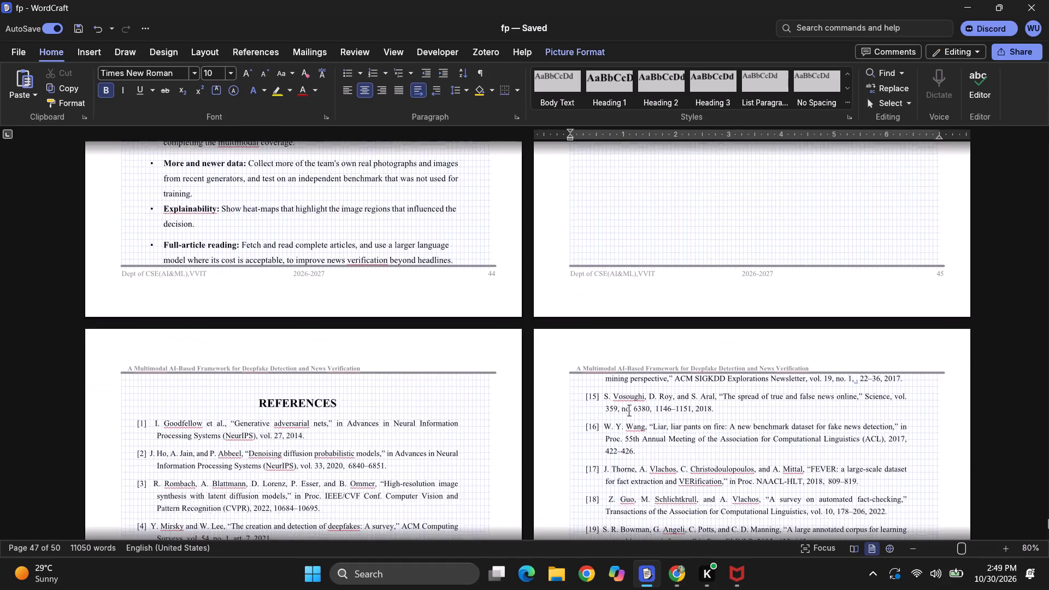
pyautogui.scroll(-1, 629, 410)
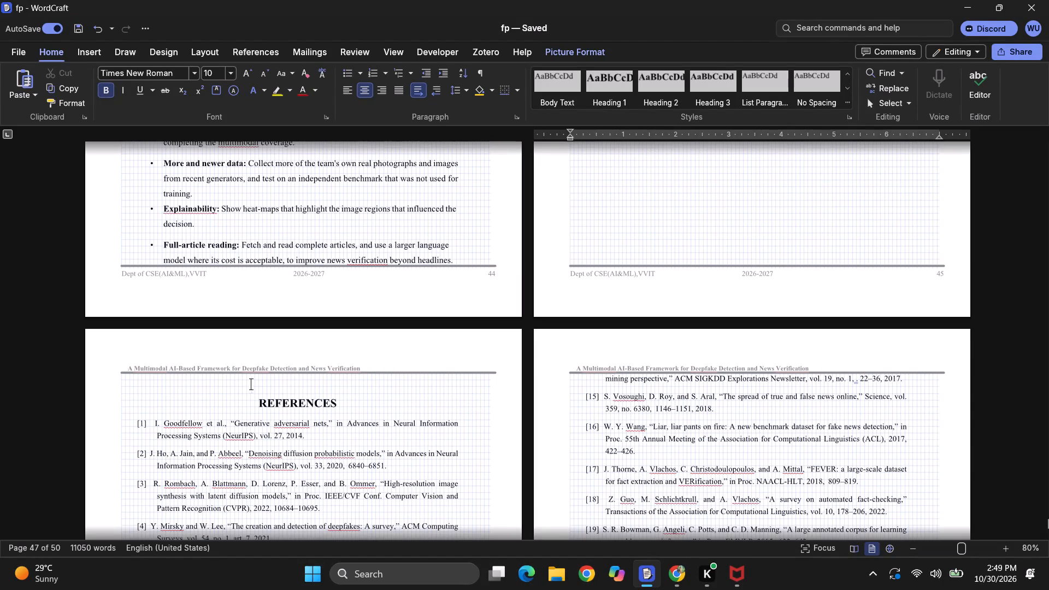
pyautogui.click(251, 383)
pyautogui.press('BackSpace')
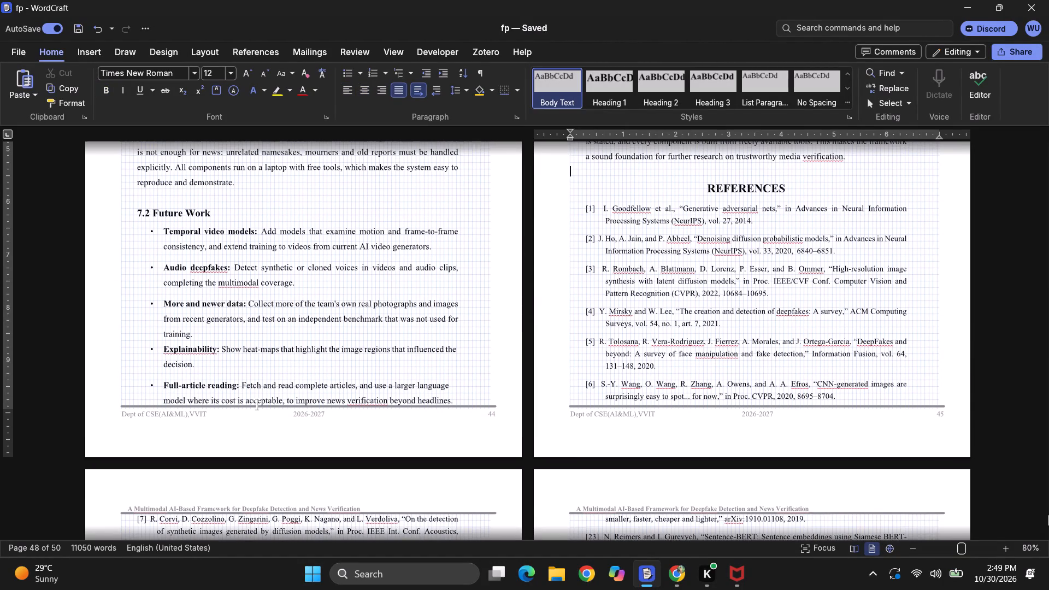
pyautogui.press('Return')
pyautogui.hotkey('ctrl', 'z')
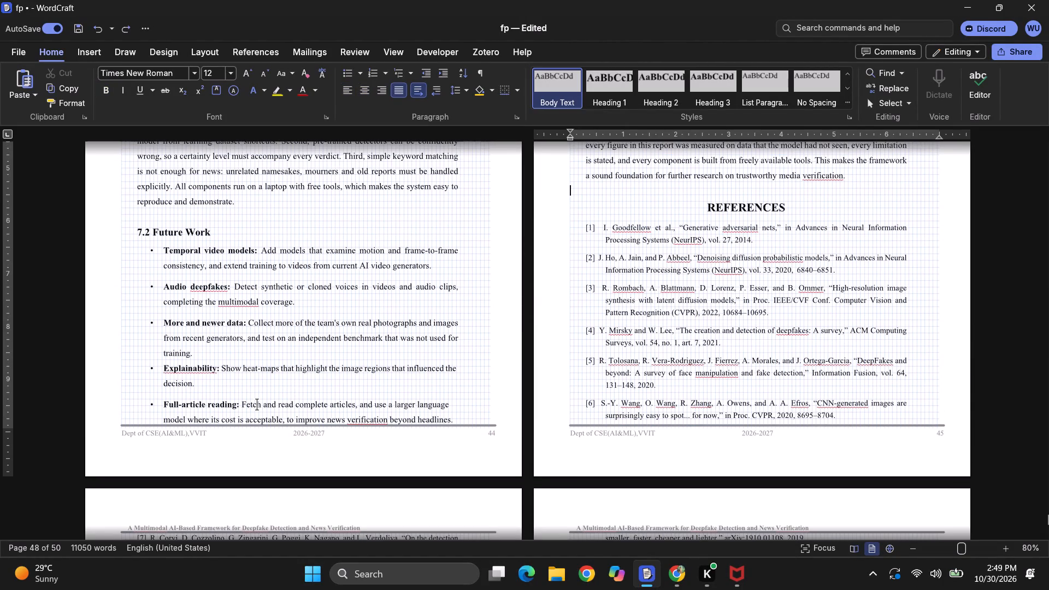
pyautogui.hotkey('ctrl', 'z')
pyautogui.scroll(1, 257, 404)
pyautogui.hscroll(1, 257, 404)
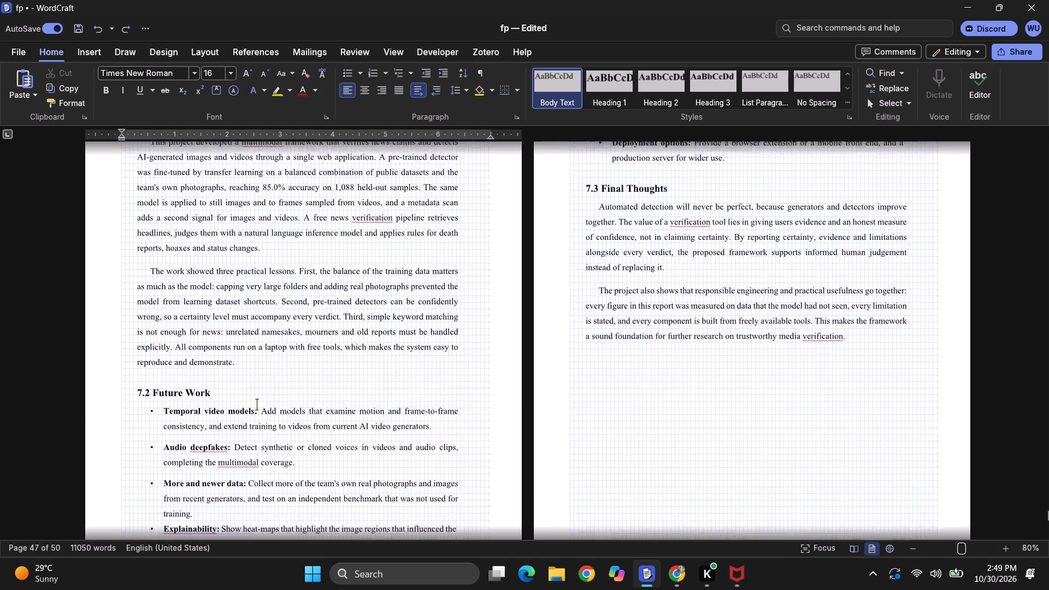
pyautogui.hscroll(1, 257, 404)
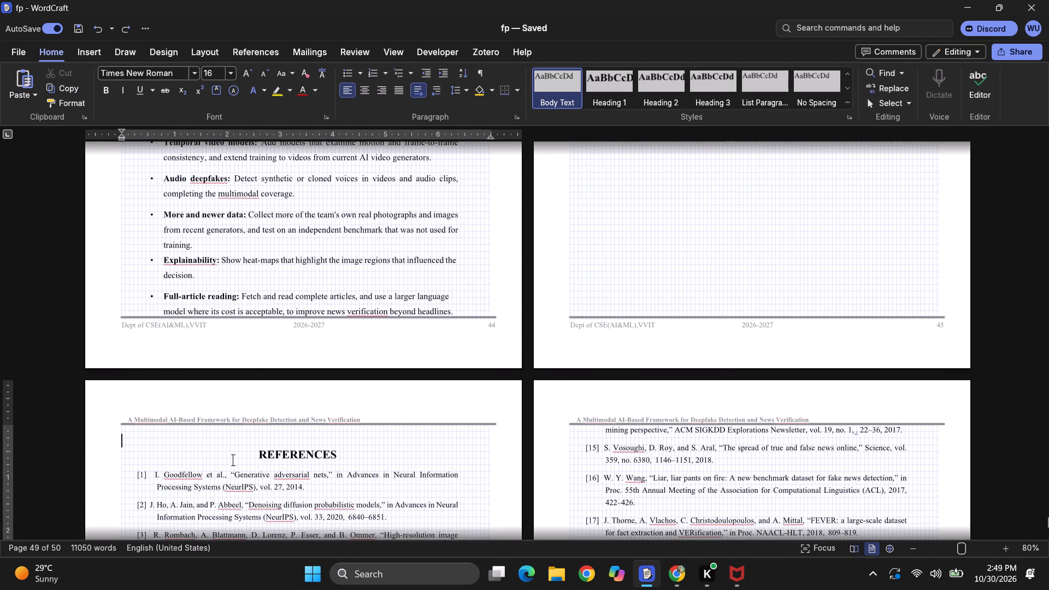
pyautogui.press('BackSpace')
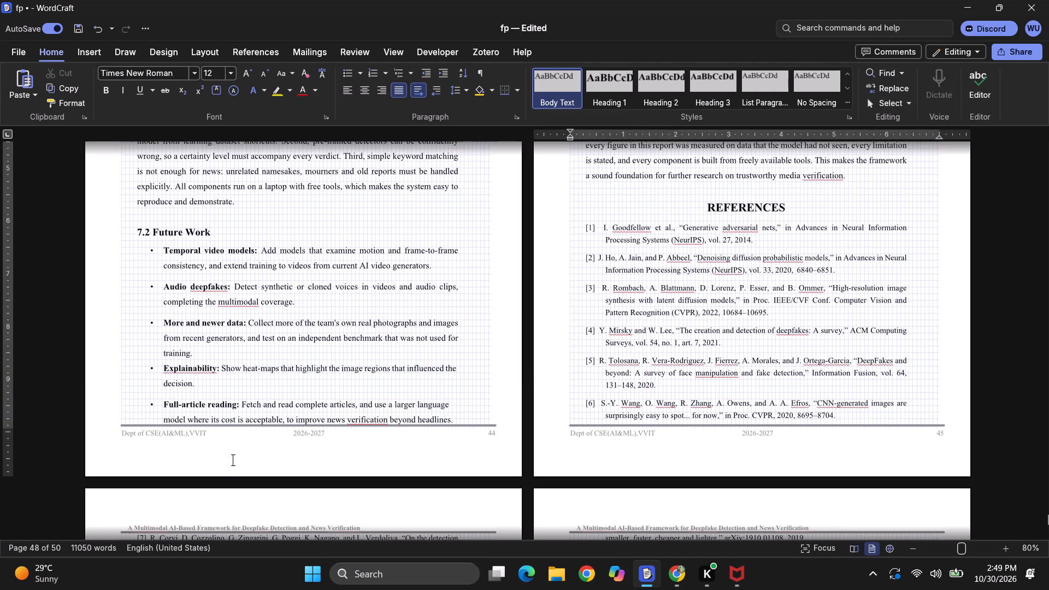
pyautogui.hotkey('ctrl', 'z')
# Delete the blank line above the REFERENCES heading by joining the heading to it, keeping the heading on its own page.
pyautogui.click(251, 510)
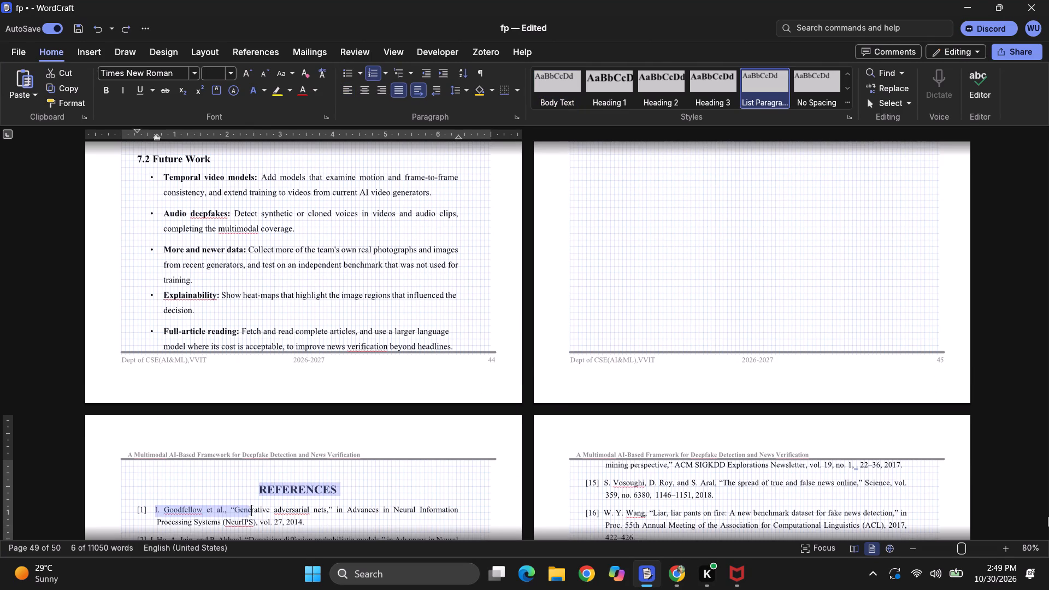
pyautogui.click(256, 489)
pyautogui.press('BackSpace')
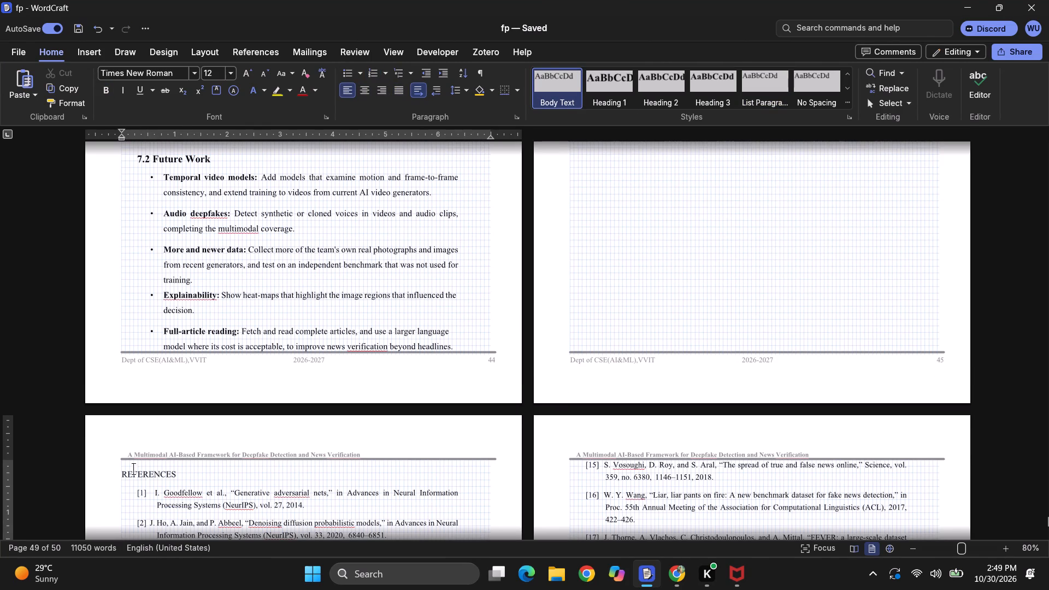
# Format the REFERENCES heading as bold, 16 pt and centred.
pyautogui.moveTo(184, 474); pyautogui.dragTo(86, 471)
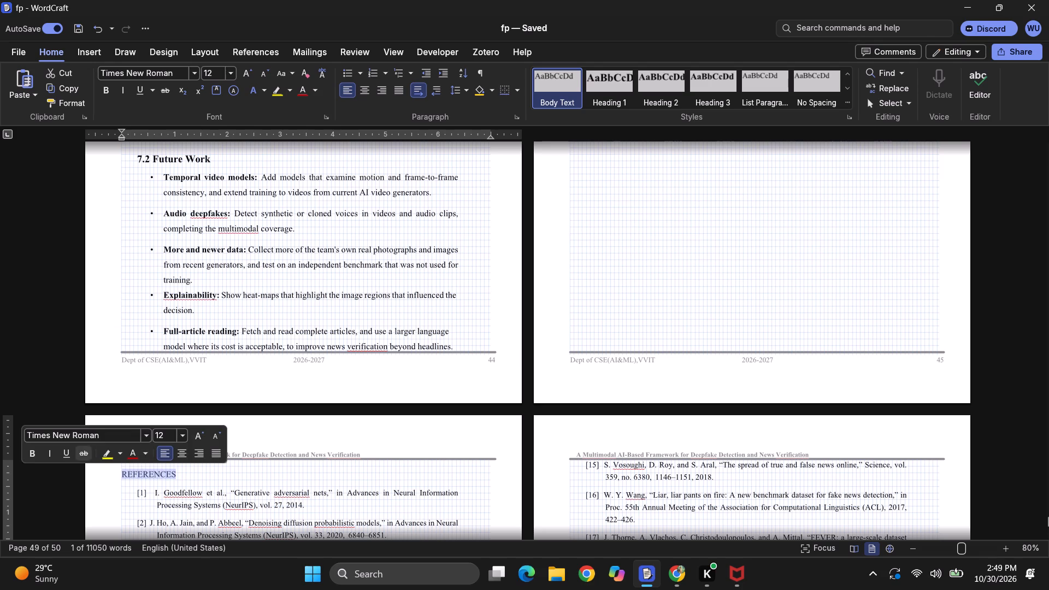
pyautogui.click(38, 457)
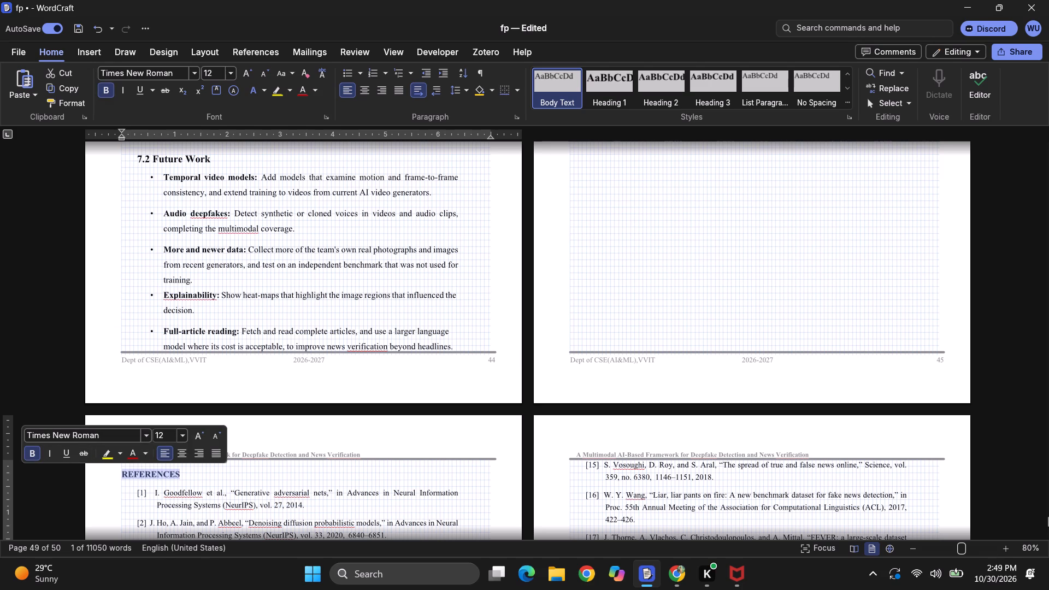
pyautogui.click(179, 439)
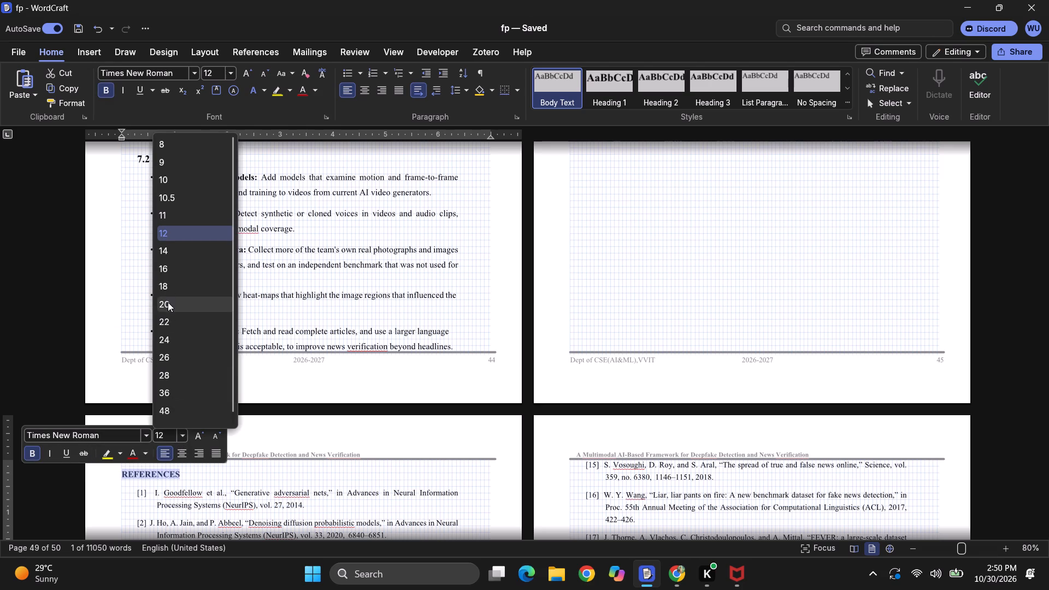
pyautogui.click(169, 274)
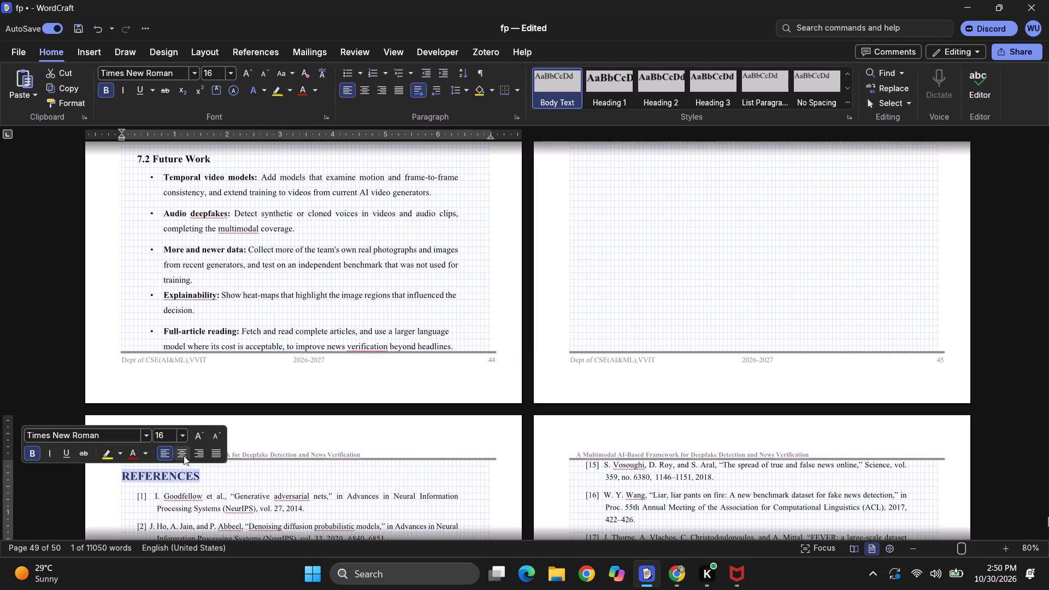
pyautogui.click(184, 456)
pyautogui.click(101, 492)
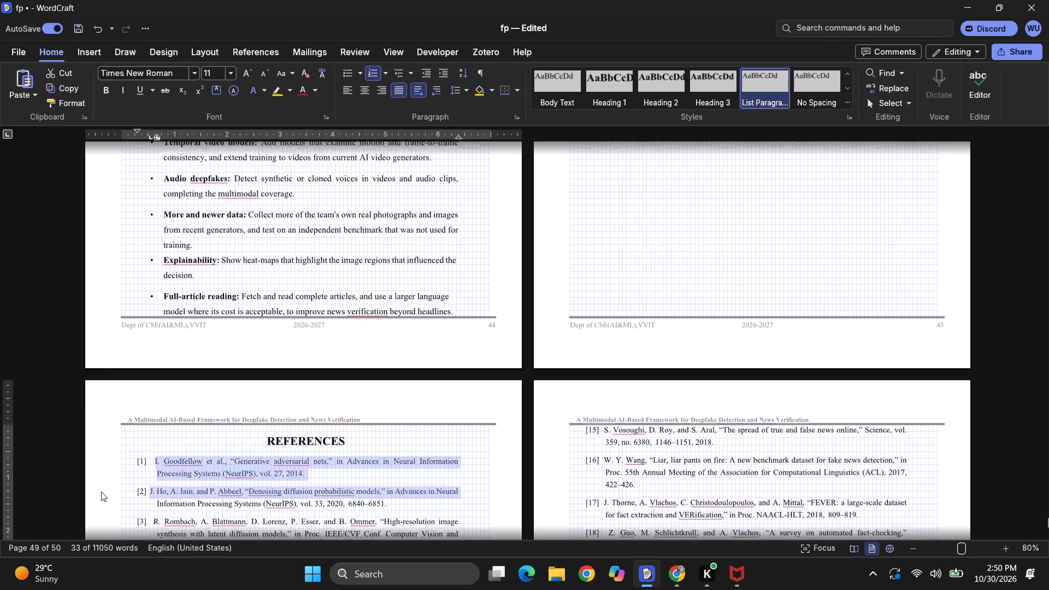
pyautogui.click(420, 370)
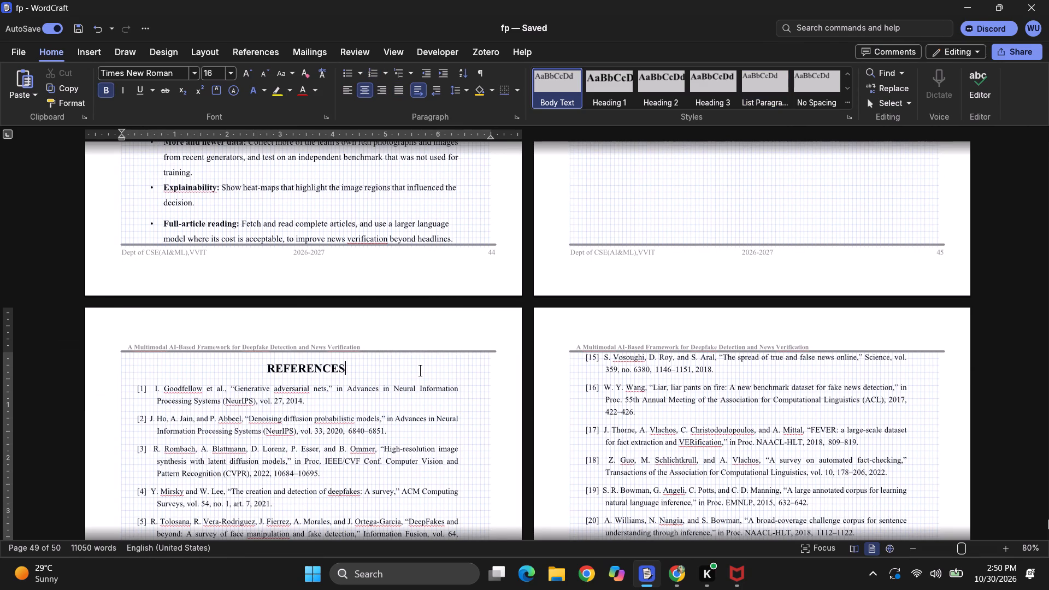
# Copy the whole reference list, from entry [1] through entry [27], without the REFERENCES heading.
pyautogui.scroll(-1, 388, 426)
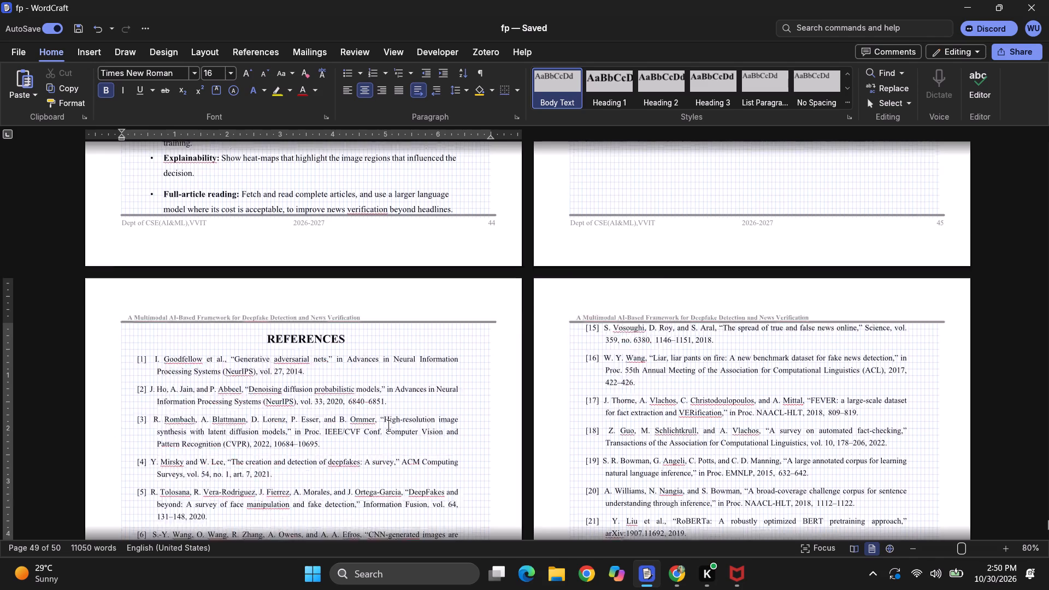
pyautogui.scroll(-2, 388, 426)
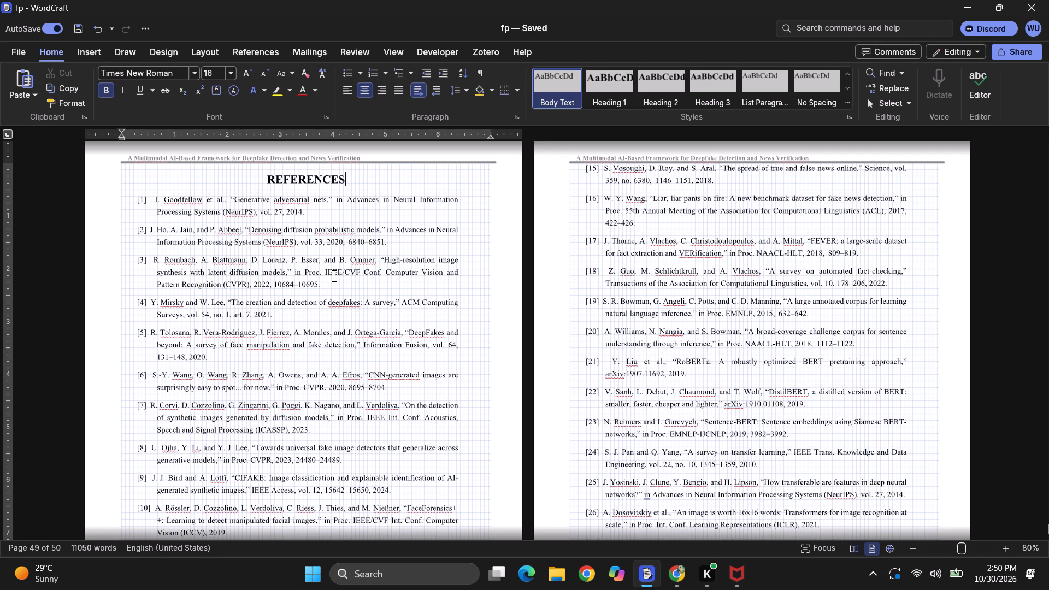
pyautogui.scroll(-1, 439, 251)
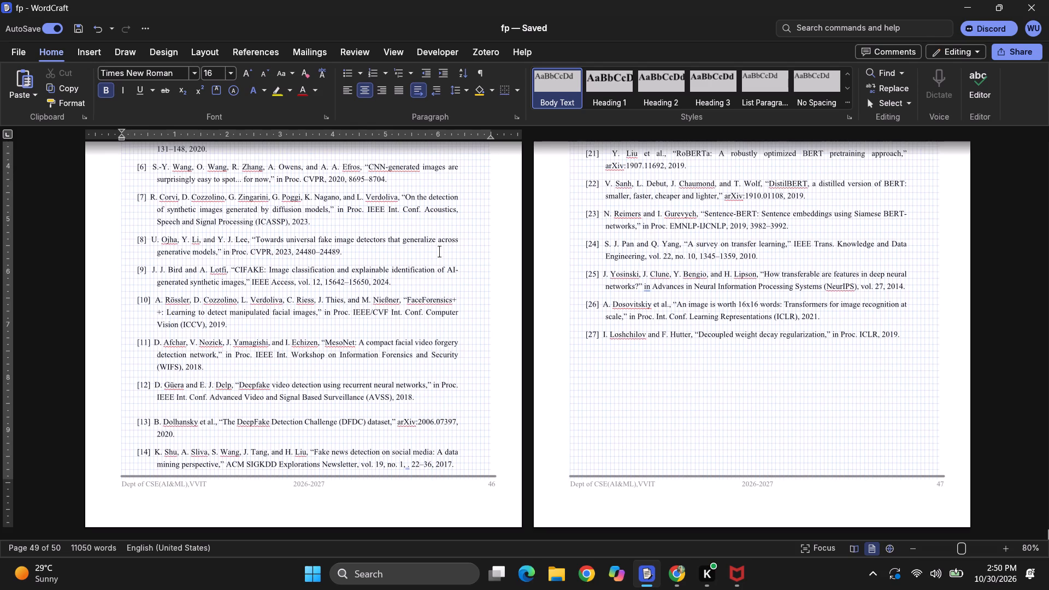
pyautogui.moveTo(614, 367); pyautogui.dragTo(318, 229)
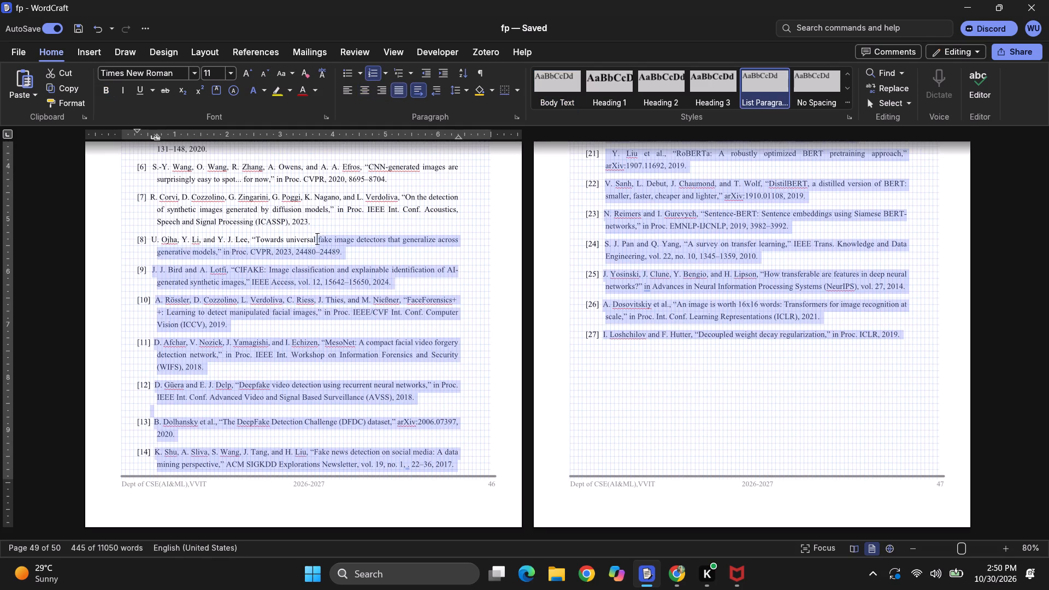
pyautogui.moveTo(318, 229); pyautogui.dragTo(302, 160)
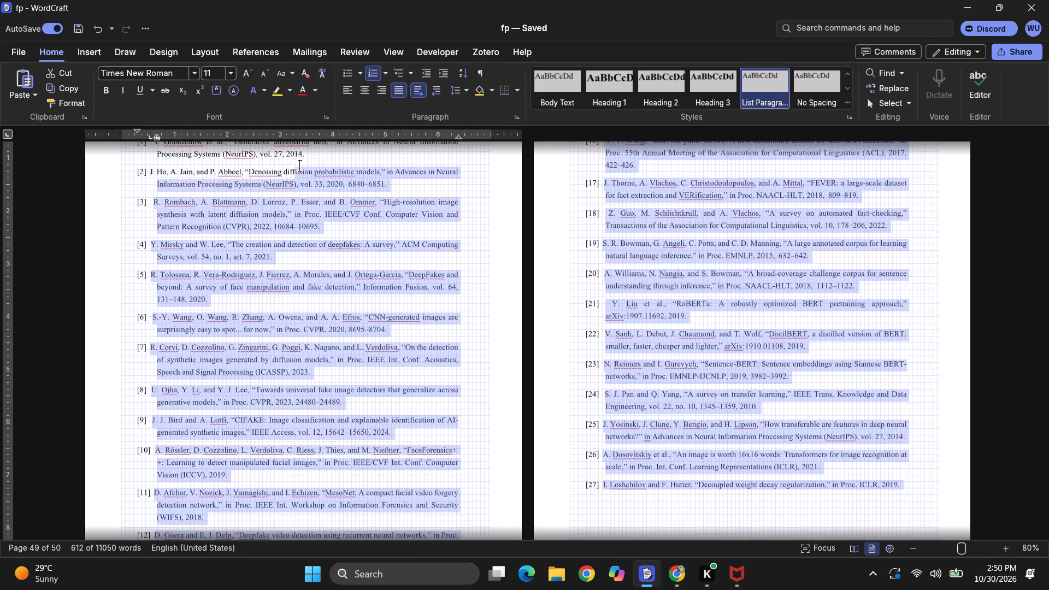
pyautogui.moveTo(302, 160); pyautogui.dragTo(146, 208)
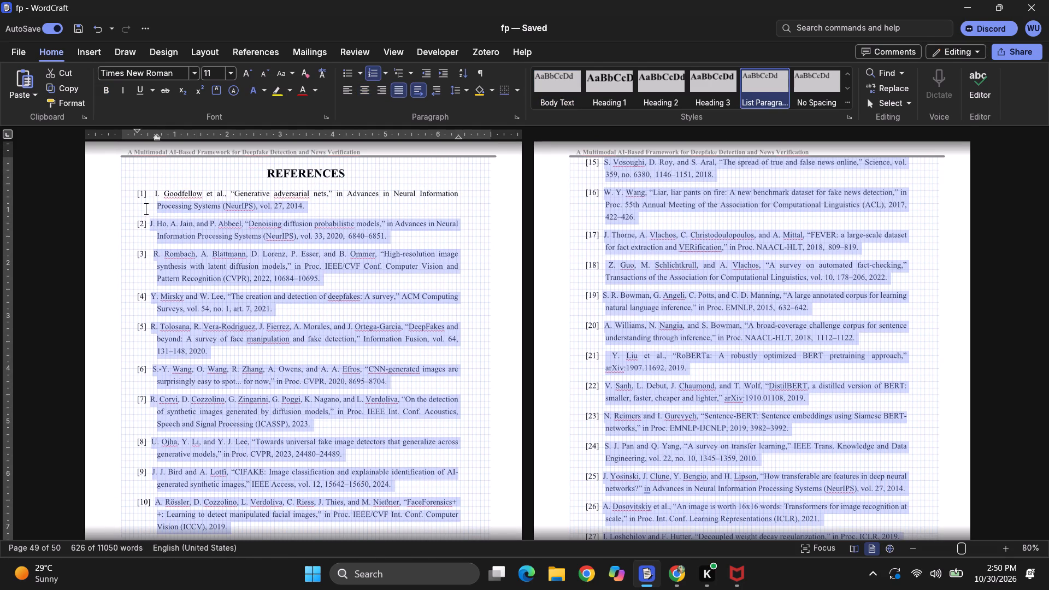
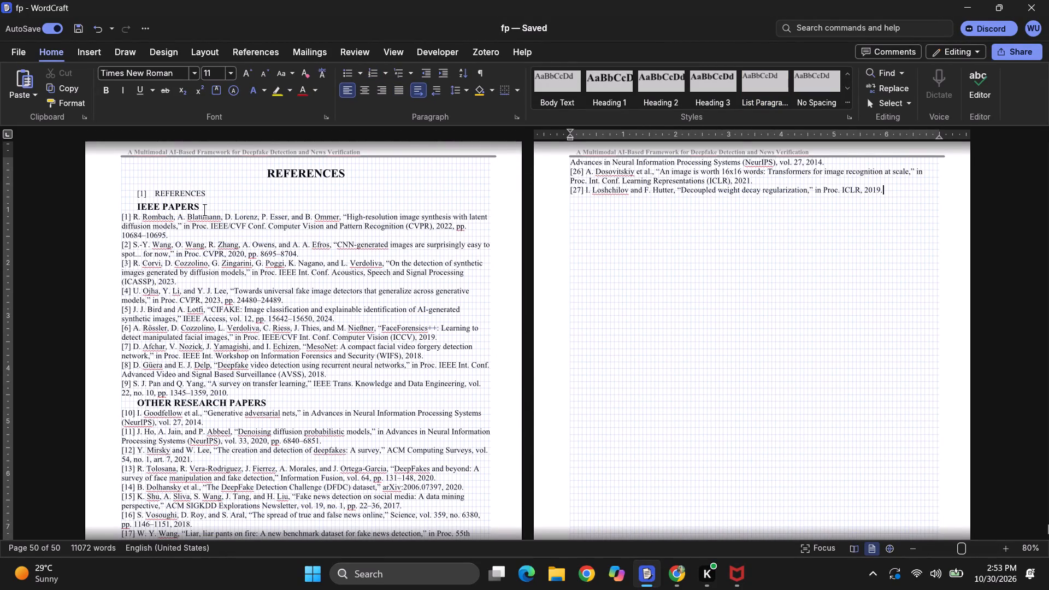
# Delete the IEEE PAPERS subheading and the duplicate numbered REFERENCES line beneath the main REFERENCES heading.
pyautogui.moveTo(204, 210); pyautogui.dragTo(136, 207)
pyautogui.press('BackSpace')
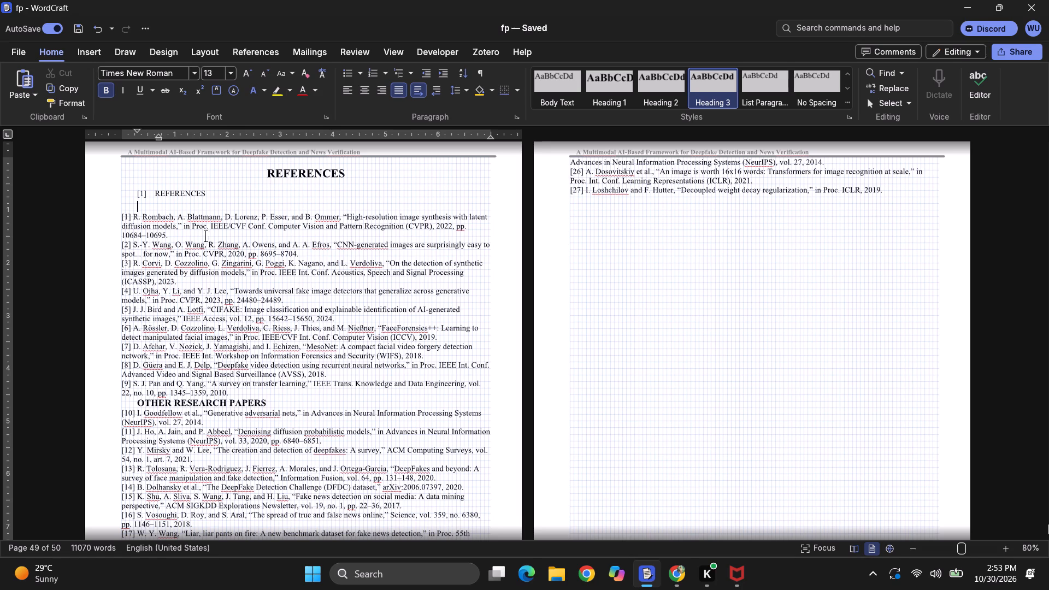
pyautogui.moveTo(218, 191); pyautogui.dragTo(122, 193)
pyautogui.press('BackSpace')
pyautogui.press('BackSpace')
pyautogui.press('BackSpace')
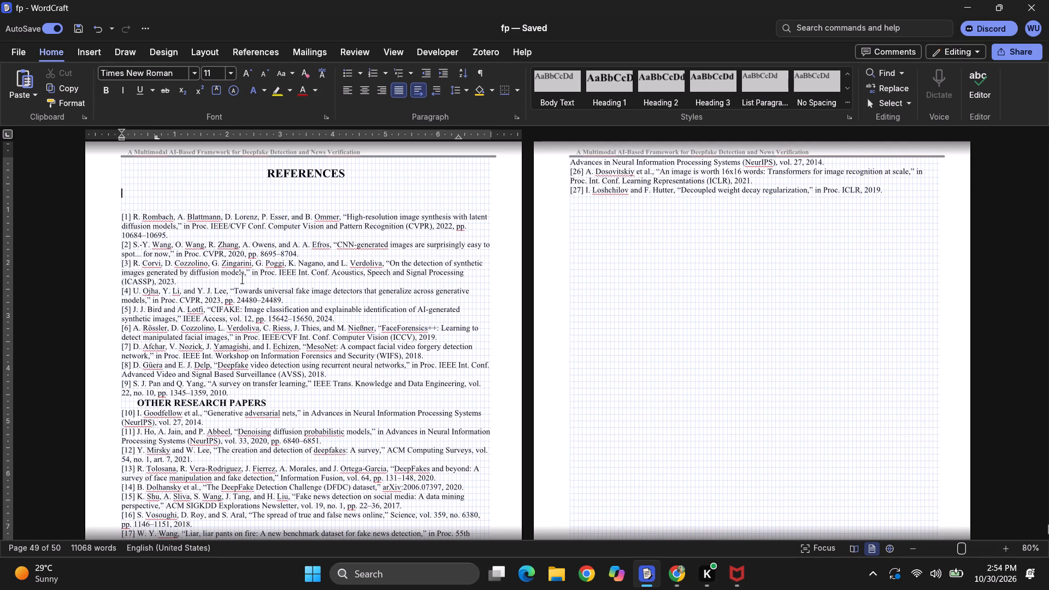
# Format references [1] to [9] as 12 pt, justified text with 1.5 line spacing.
pyautogui.click(235, 388)
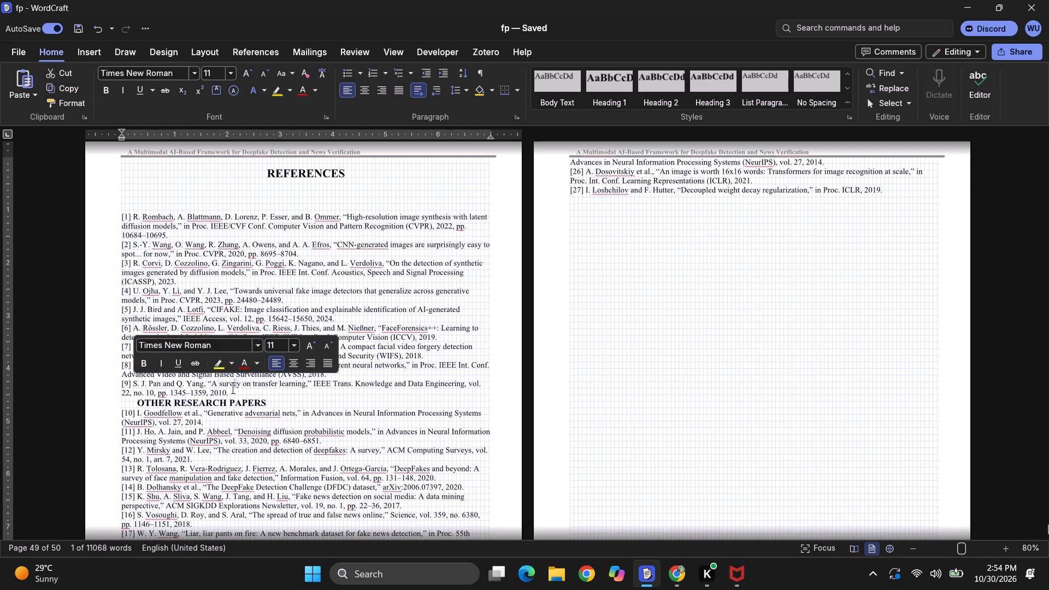
pyautogui.click(232, 393)
pyautogui.moveTo(232, 393); pyautogui.dragTo(83, 219)
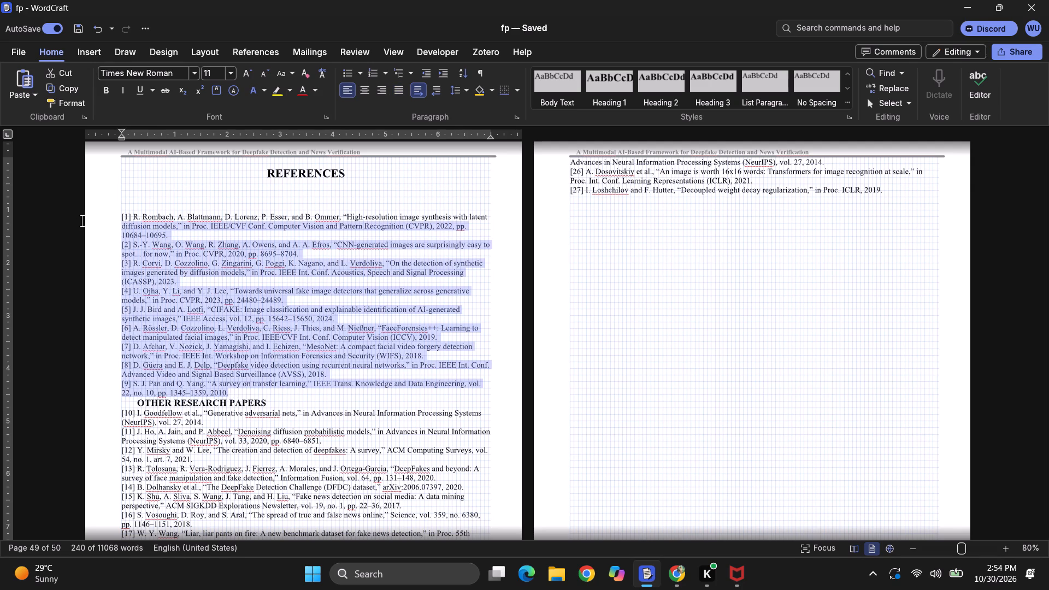
pyautogui.moveTo(83, 219); pyautogui.dragTo(96, 216)
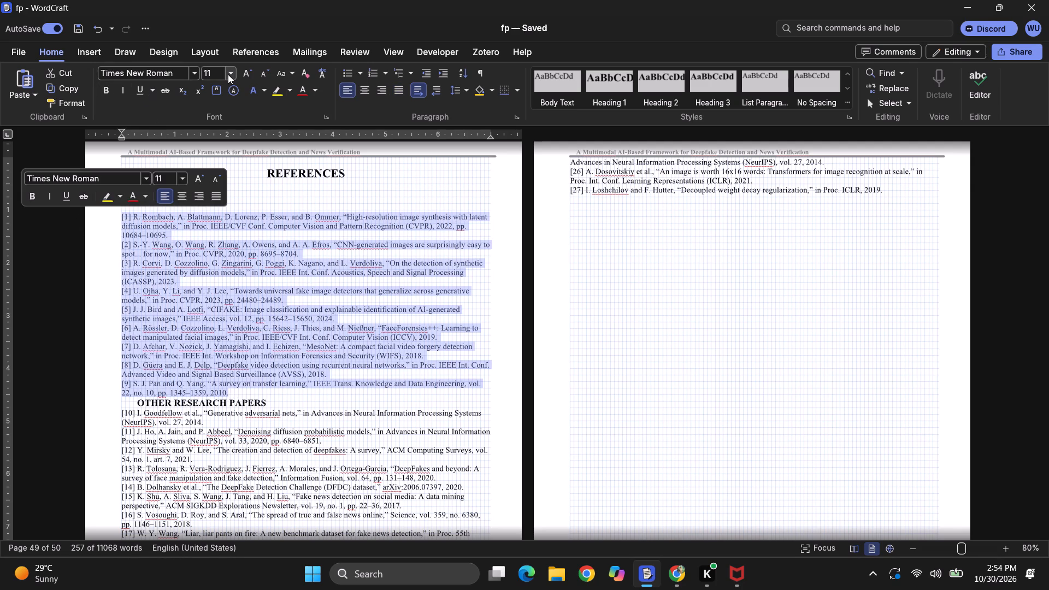
pyautogui.click(228, 74)
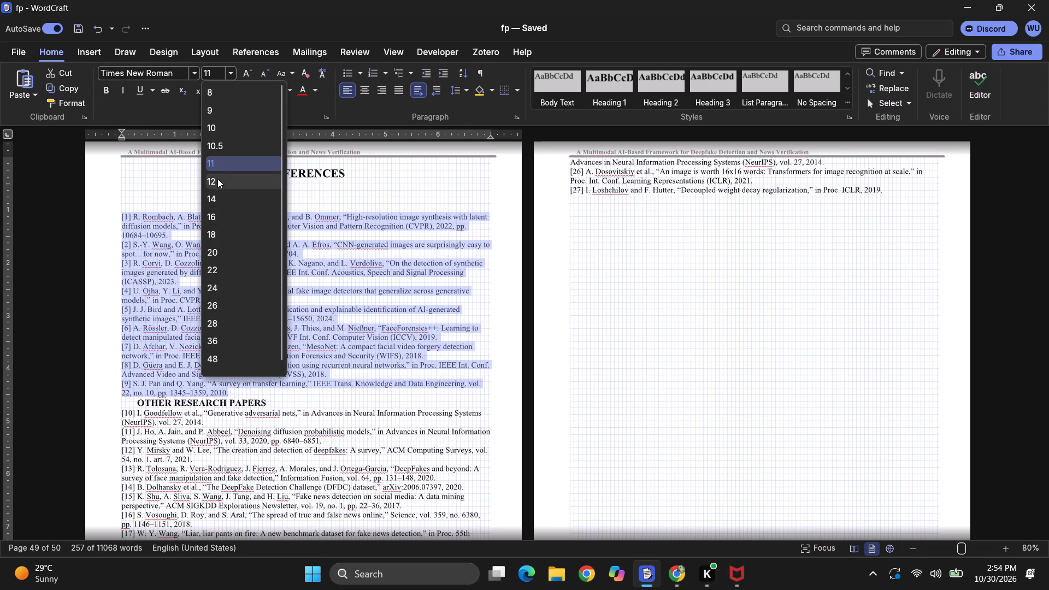
pyautogui.click(217, 179)
pyautogui.click(400, 94)
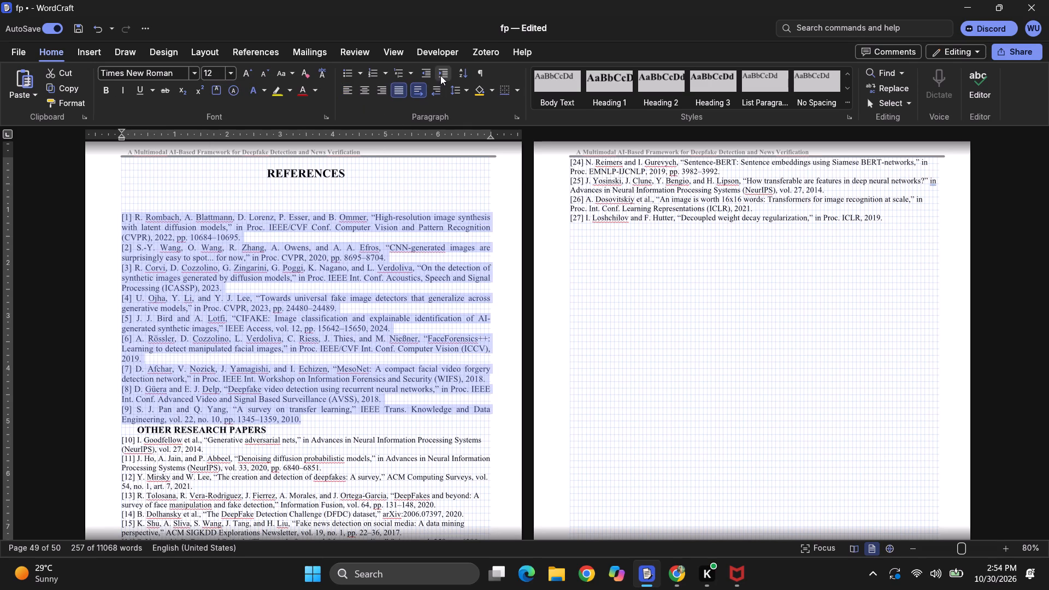
pyautogui.click(465, 86)
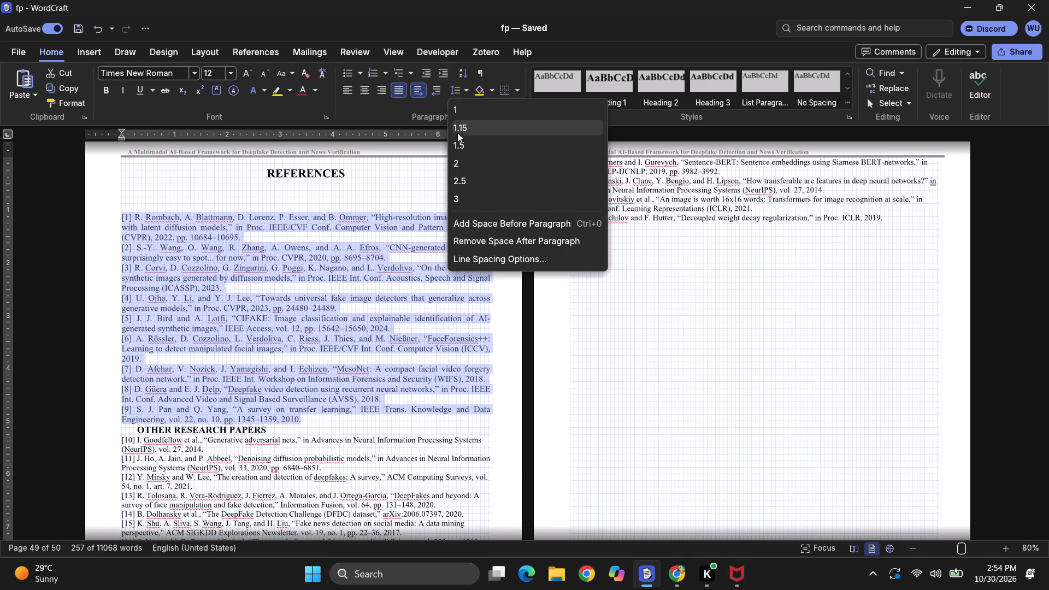
pyautogui.click(457, 140)
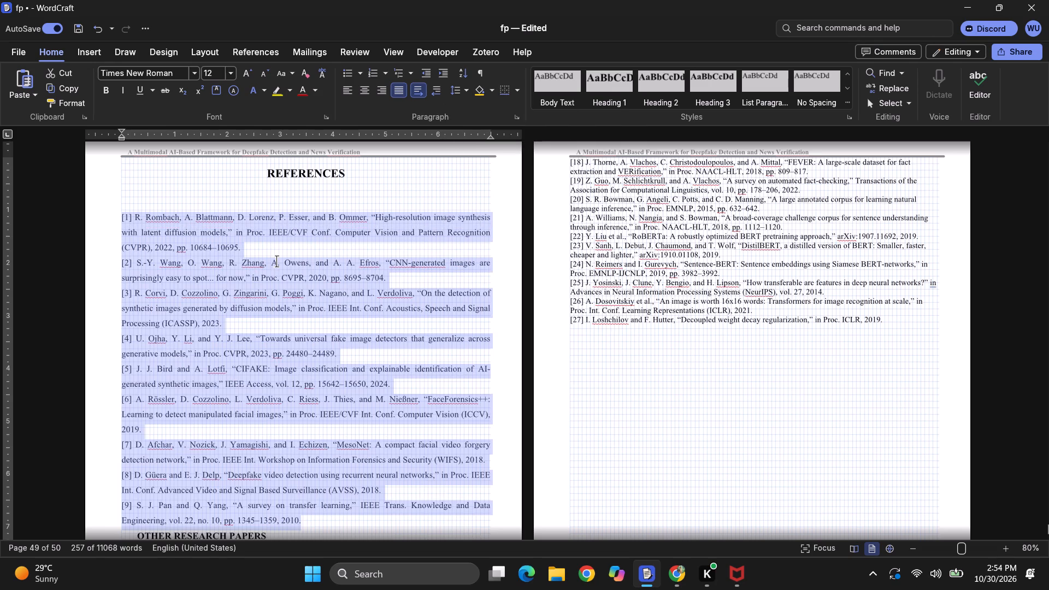
# Remove the blank space between the REFERENCES heading and reference [1].
pyautogui.click(196, 186)
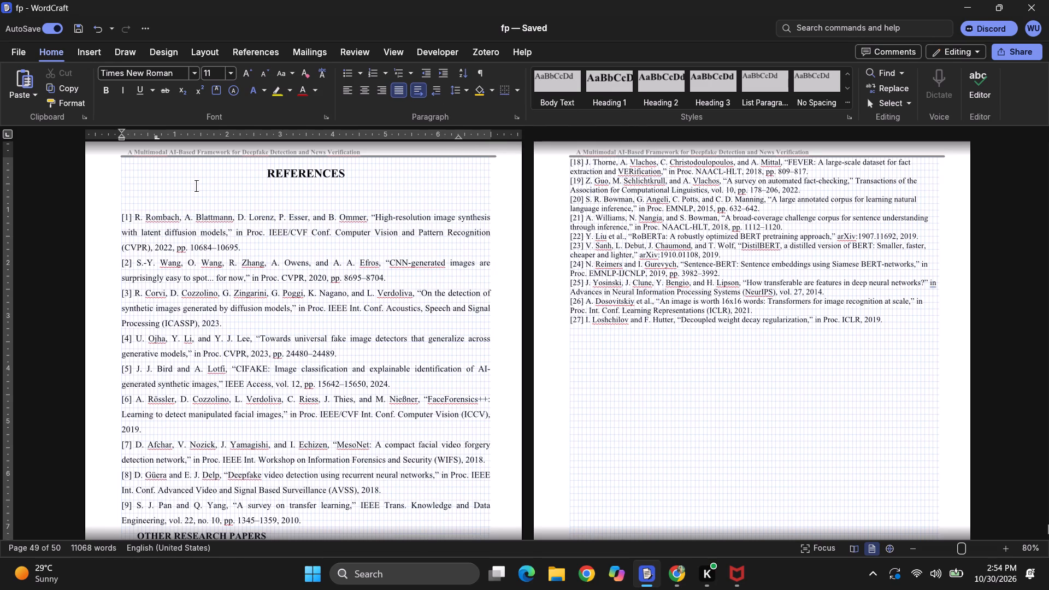
pyautogui.press('BackSpace')
# Delete the OTHER RESEARCH PAPERS subheading text above reference [10].
pyautogui.scroll(-2, 195, 300)
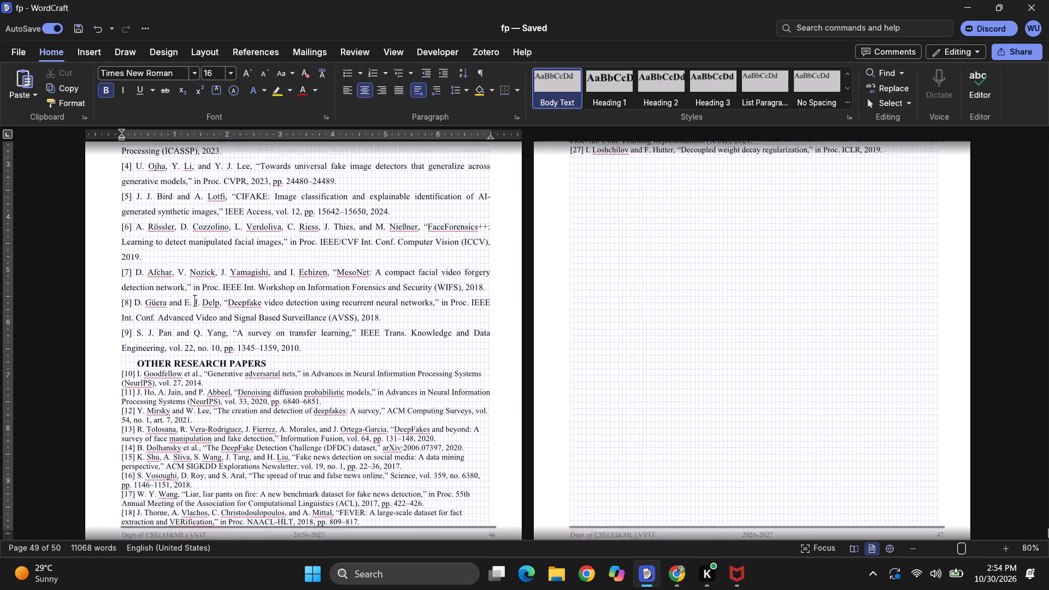
pyautogui.scroll(-1, 195, 300)
pyautogui.moveTo(272, 311); pyautogui.dragTo(148, 329)
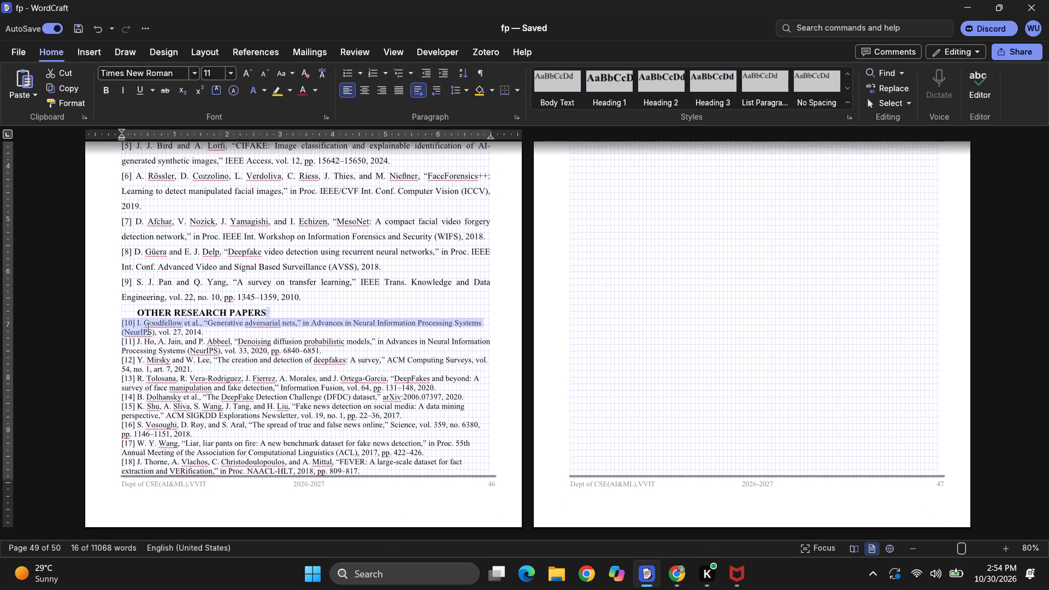
pyautogui.moveTo(148, 329); pyautogui.dragTo(139, 316)
pyautogui.press('BackSpace')
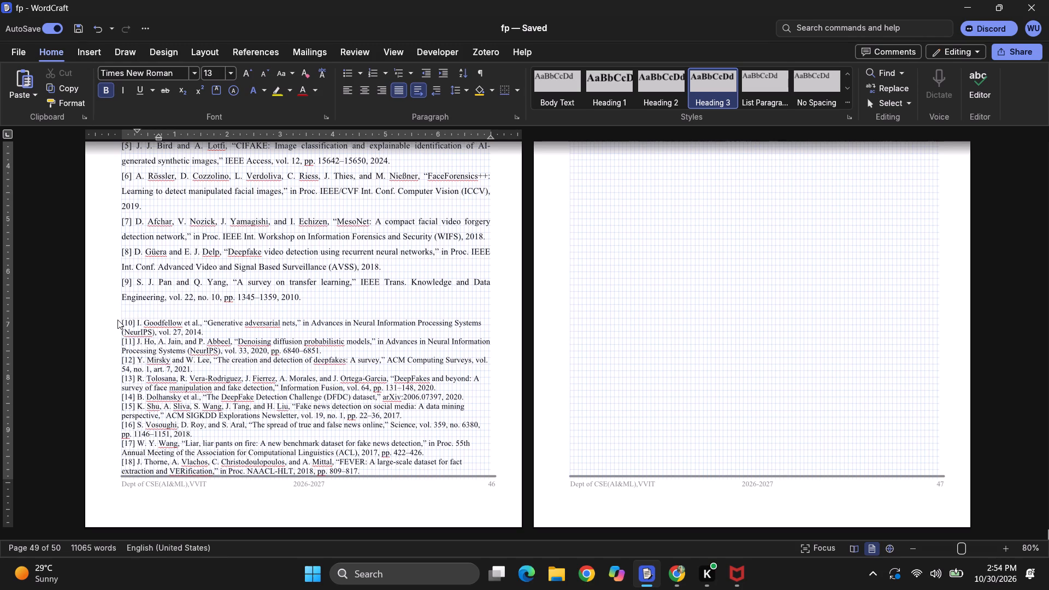
# Format the references from [10] to the start of [27] as 12 pt, justified text with 1.5 line spacing.
pyautogui.moveTo(123, 321); pyautogui.dragTo(184, 378)
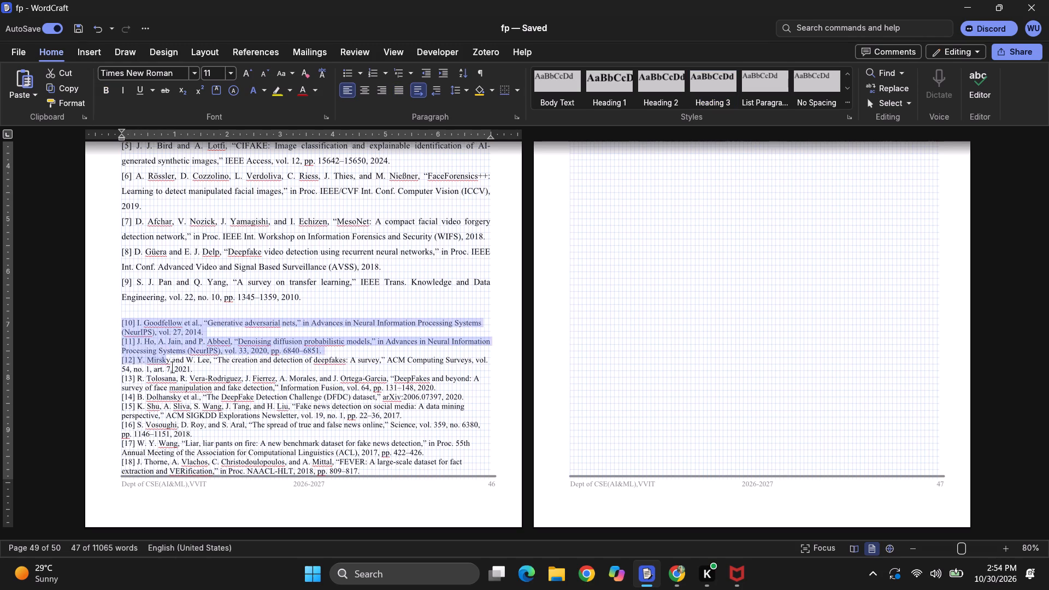
pyautogui.moveTo(184, 378); pyautogui.dragTo(581, 370)
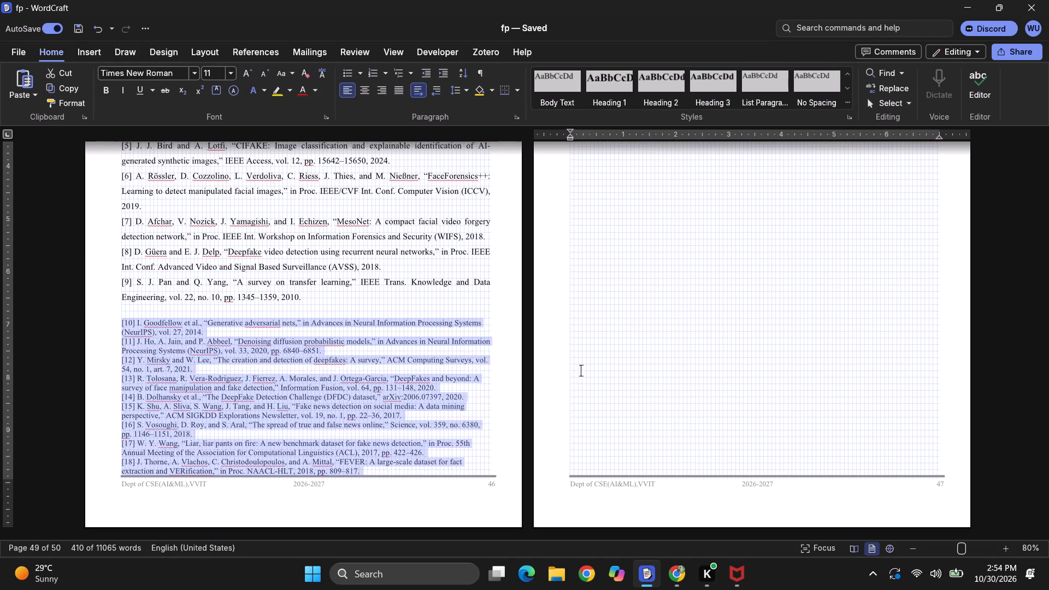
pyautogui.moveTo(581, 370); pyautogui.dragTo(626, 367)
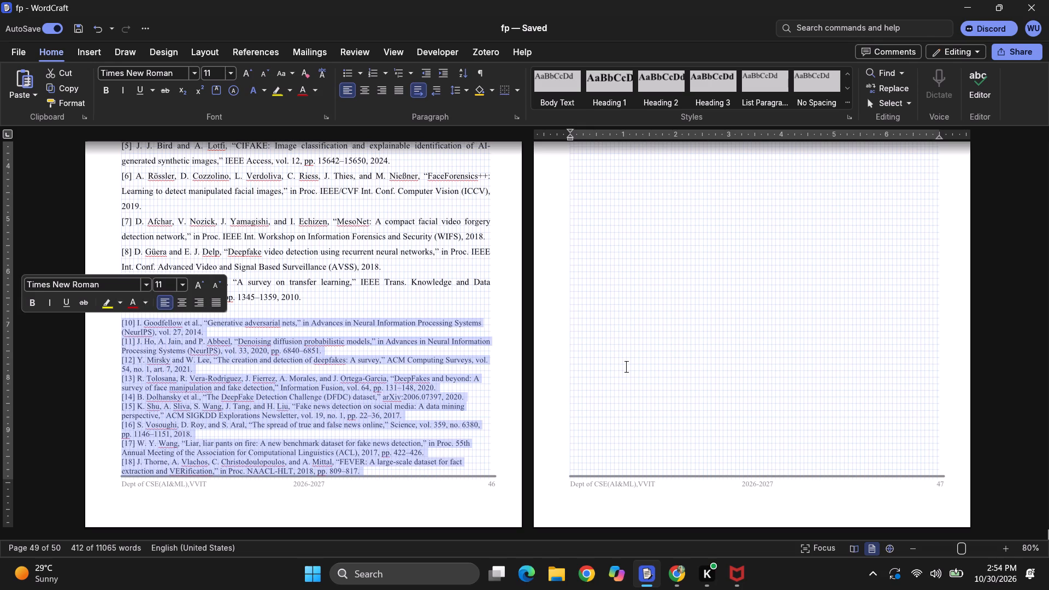
pyautogui.click(233, 75)
pyautogui.click(228, 178)
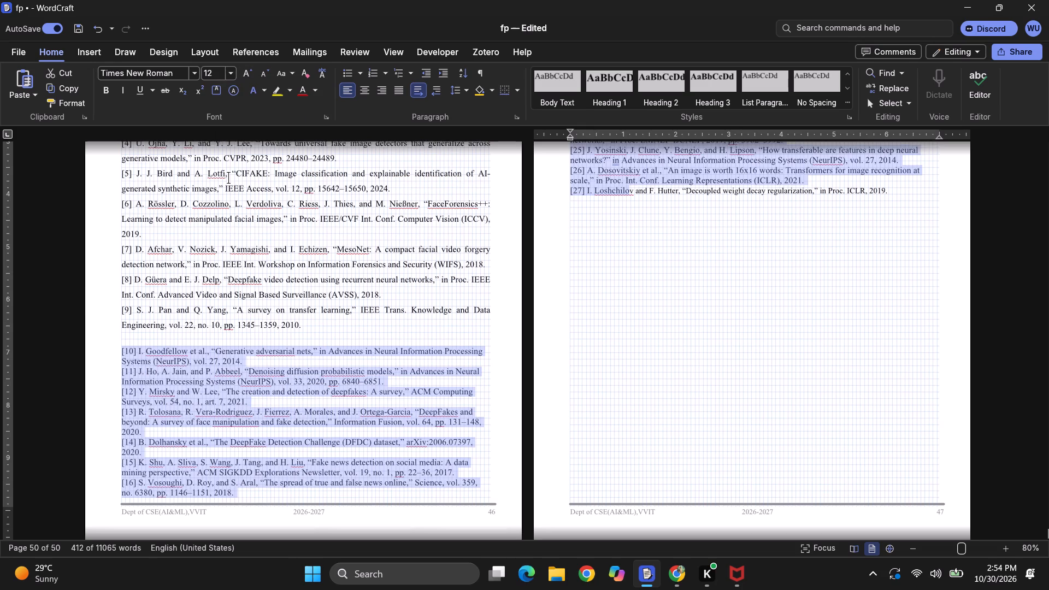
pyautogui.click(397, 91)
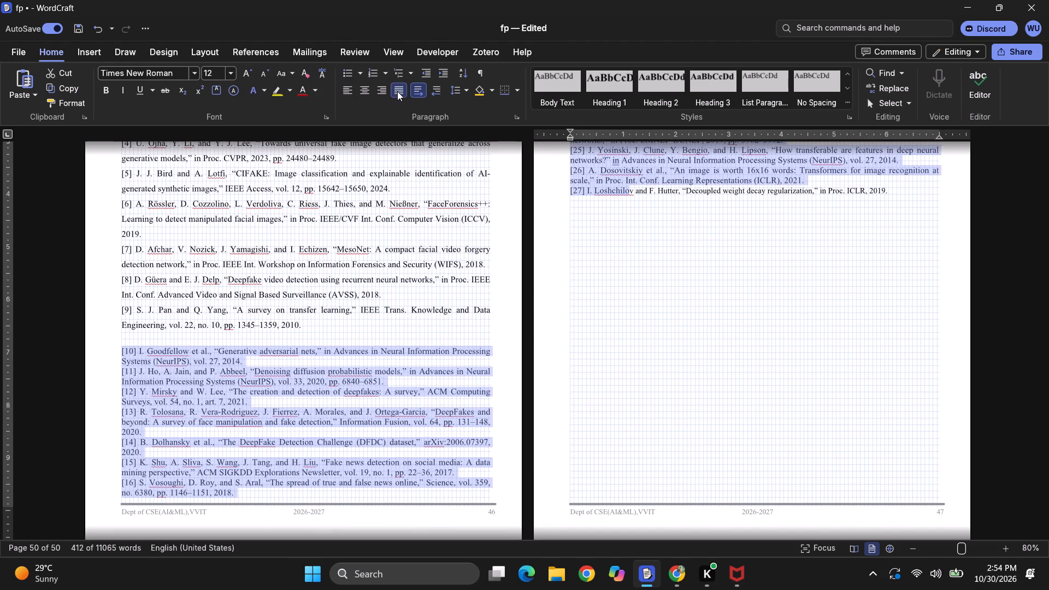
pyautogui.click(468, 92)
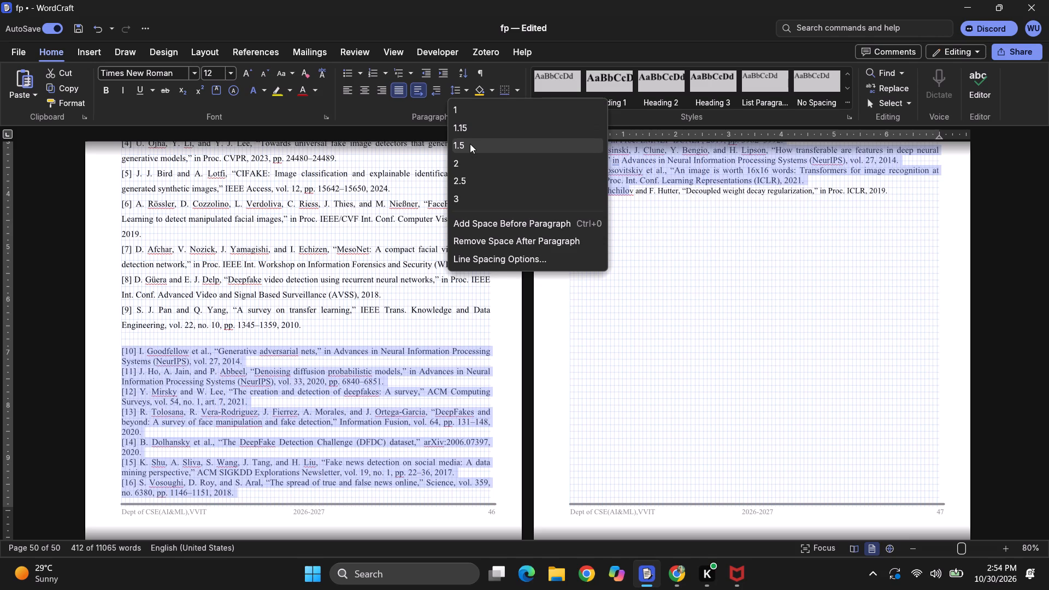
pyautogui.click(470, 144)
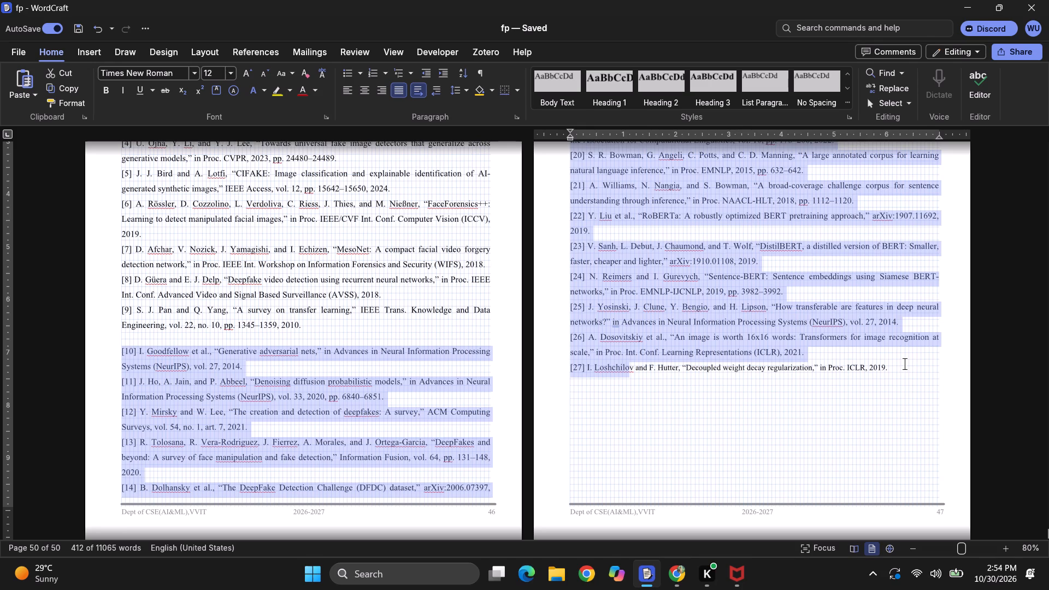
# Set the remaining text of reference [27] to 12 pt with 1.5 line spacing.
pyautogui.moveTo(905, 364); pyautogui.dragTo(638, 372)
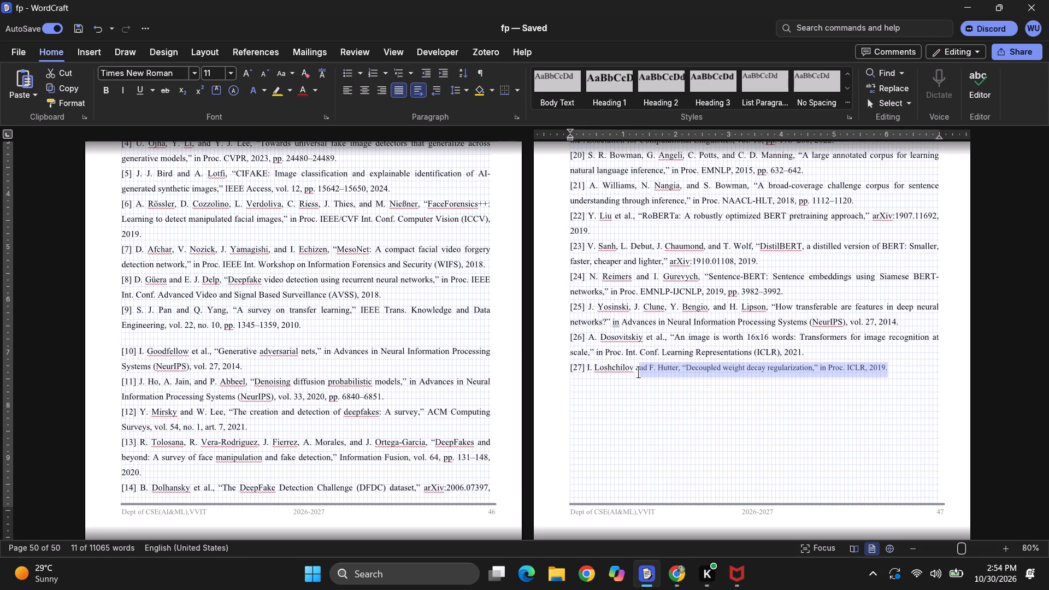
pyautogui.moveTo(638, 372); pyautogui.dragTo(637, 373)
pyautogui.moveTo(637, 373); pyautogui.dragTo(638, 372)
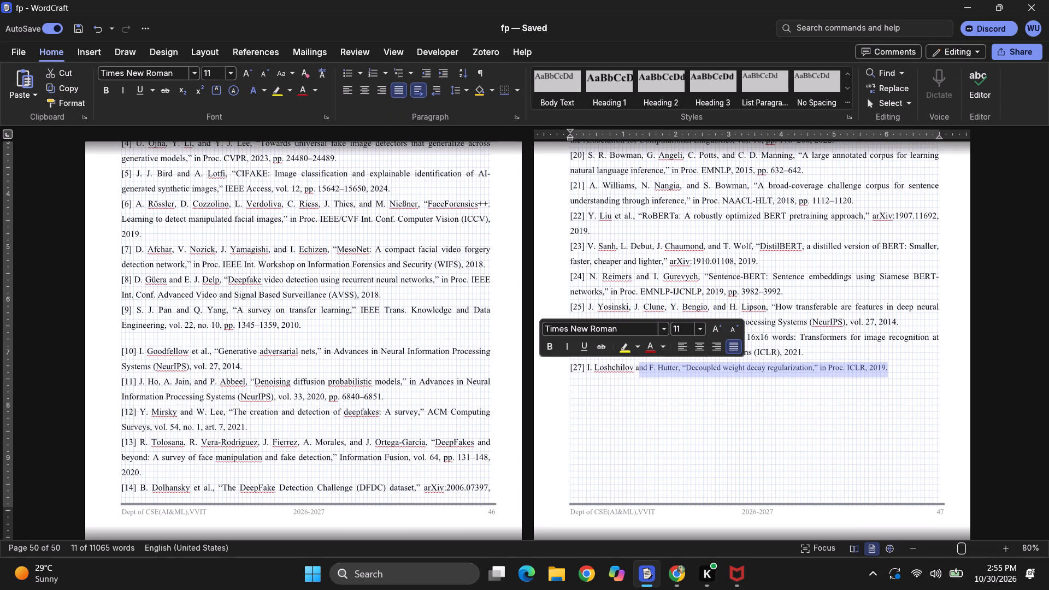
pyautogui.click(233, 73)
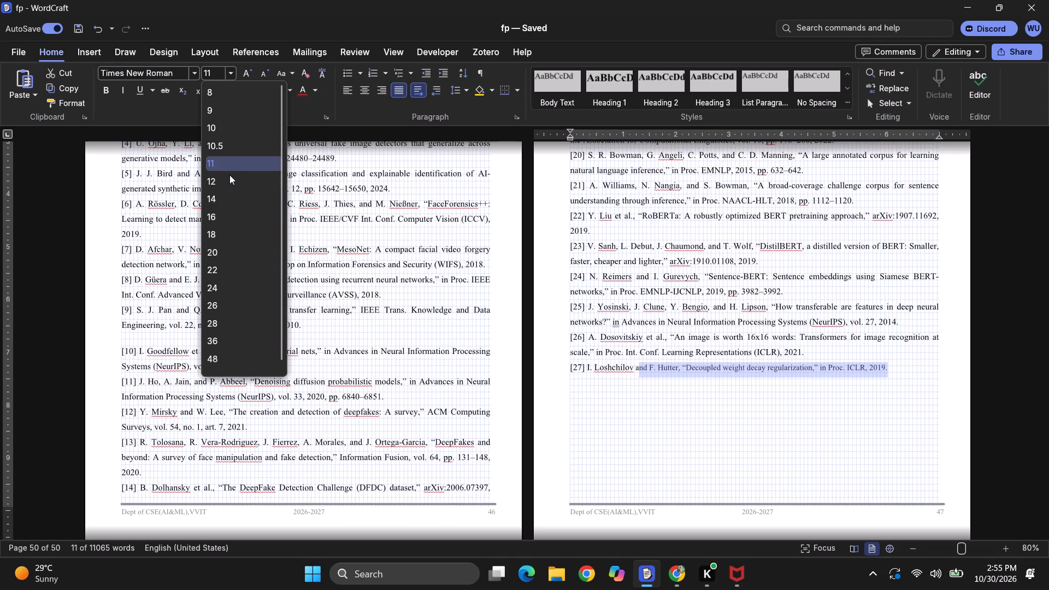
pyautogui.click(228, 178)
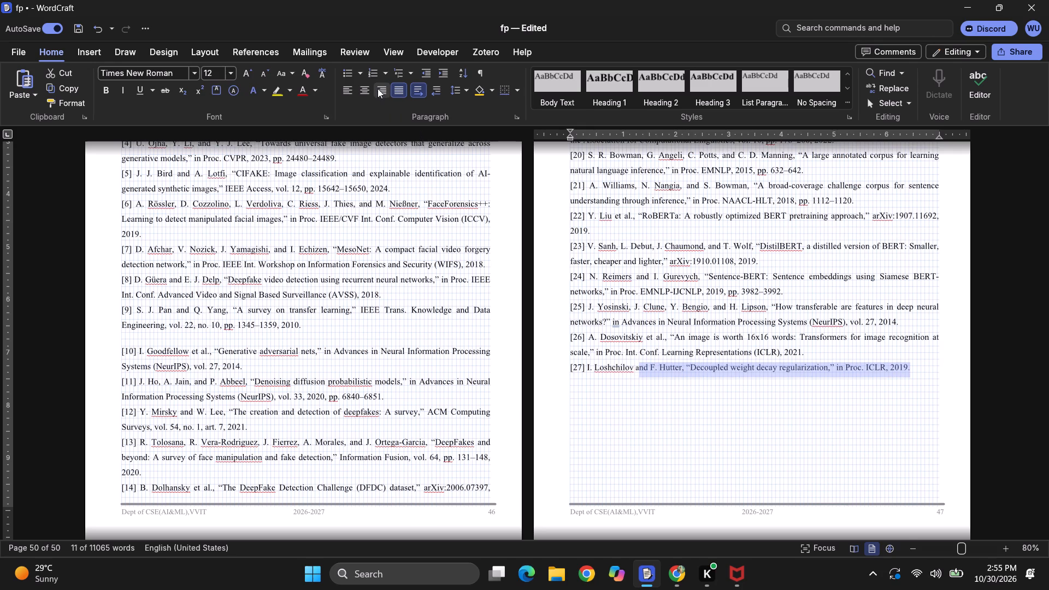
pyautogui.click(467, 88)
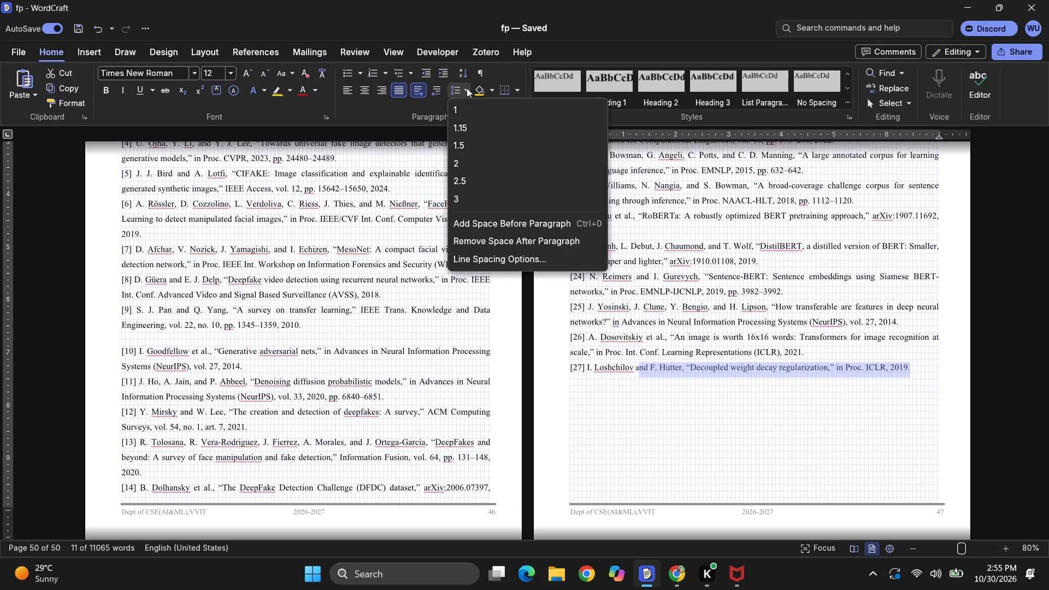
pyautogui.click(469, 143)
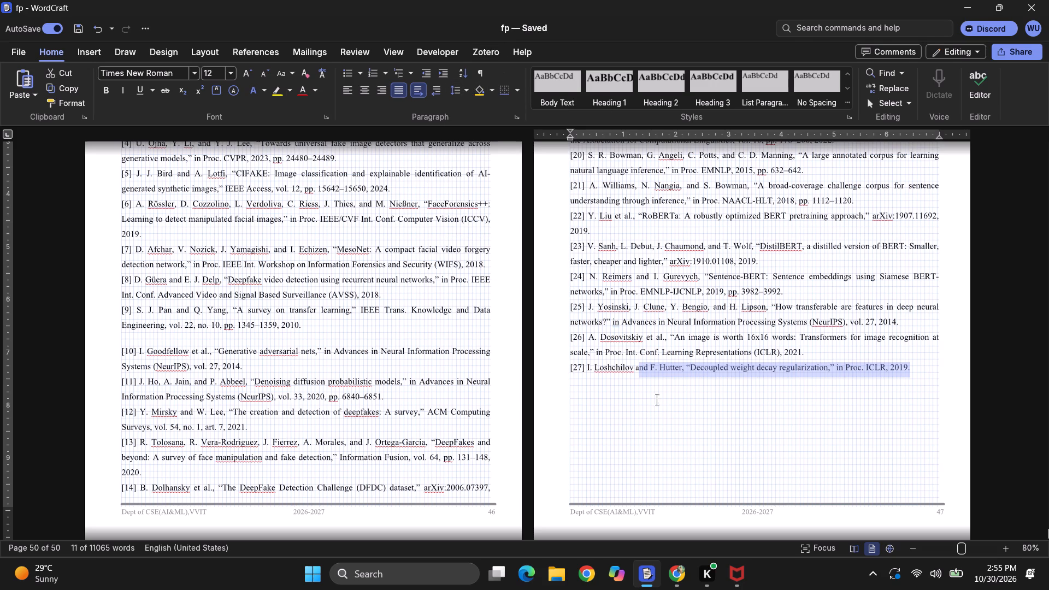
pyautogui.click(659, 394)
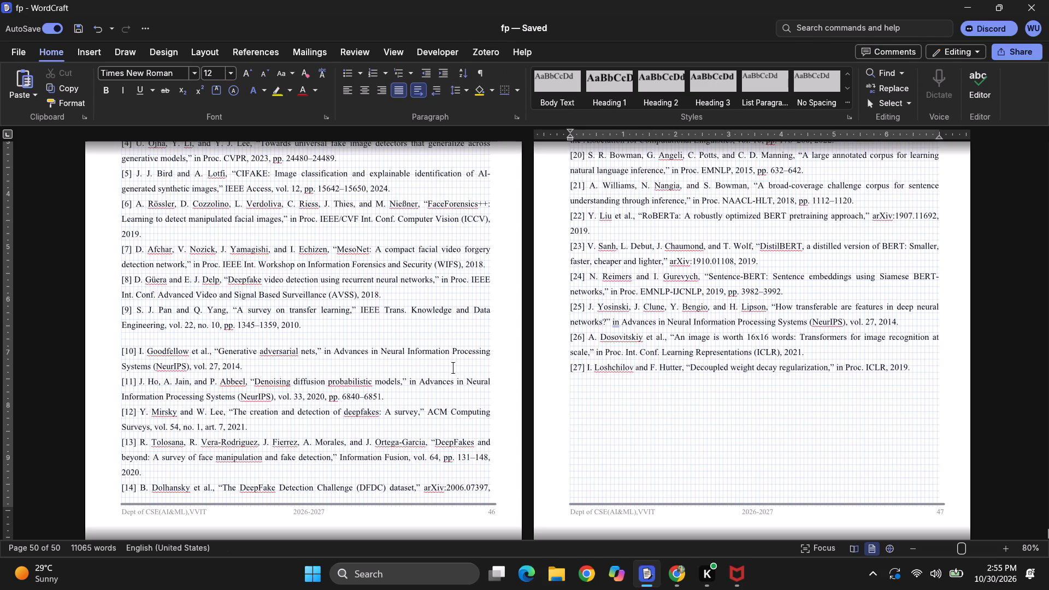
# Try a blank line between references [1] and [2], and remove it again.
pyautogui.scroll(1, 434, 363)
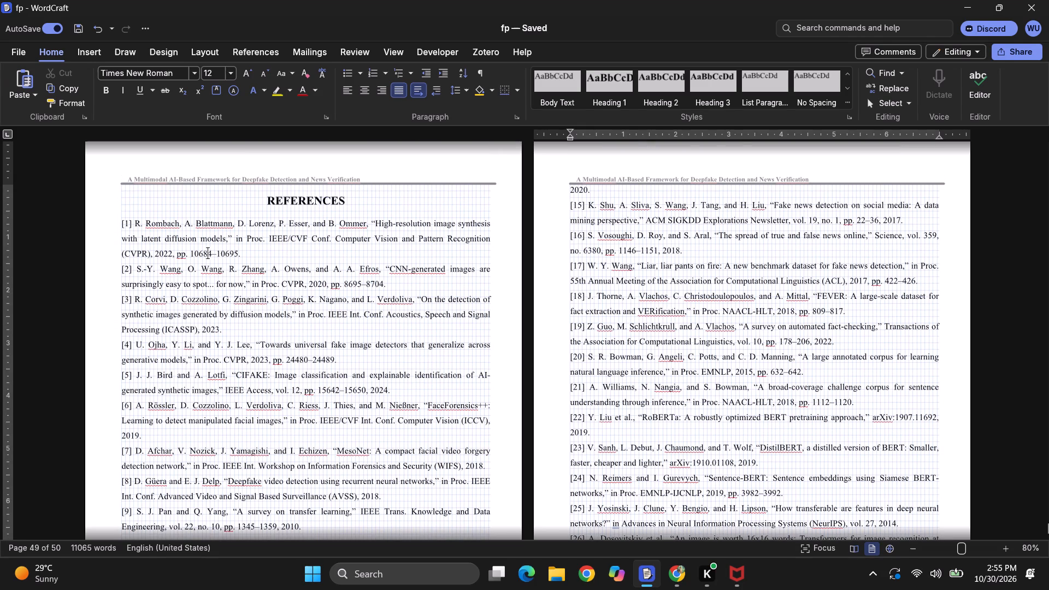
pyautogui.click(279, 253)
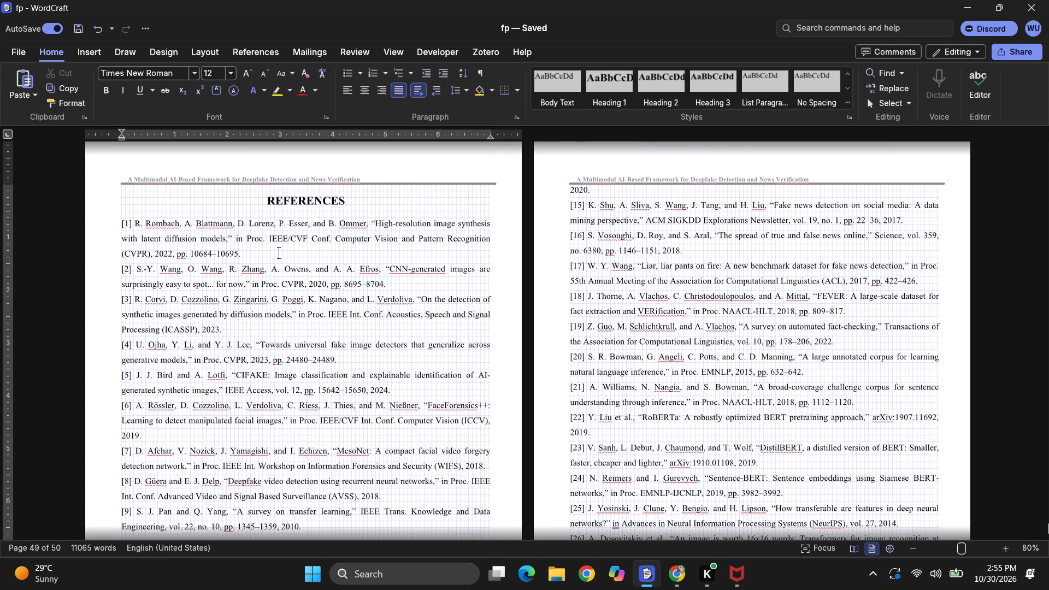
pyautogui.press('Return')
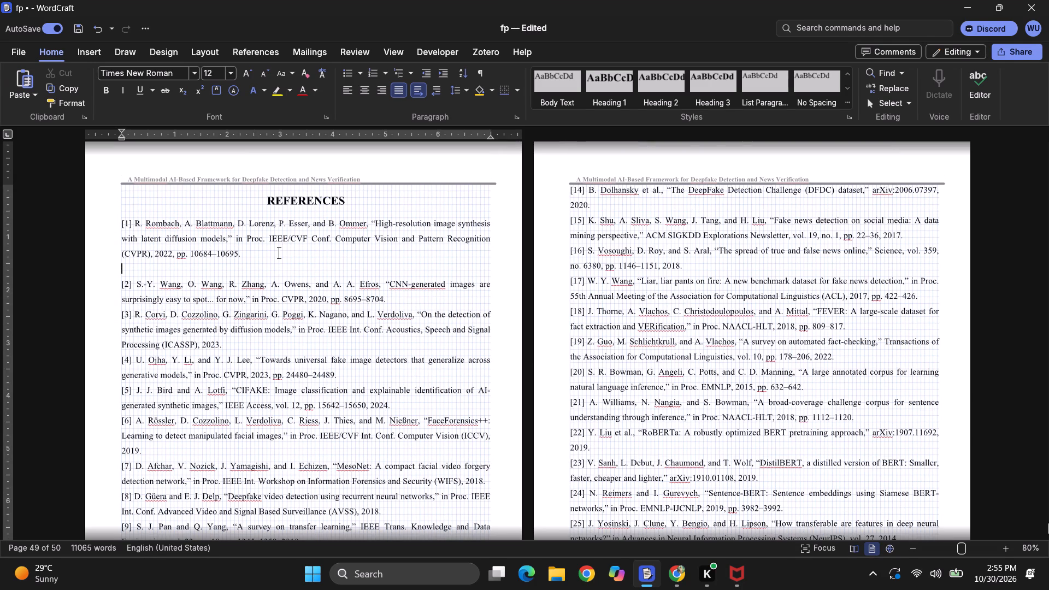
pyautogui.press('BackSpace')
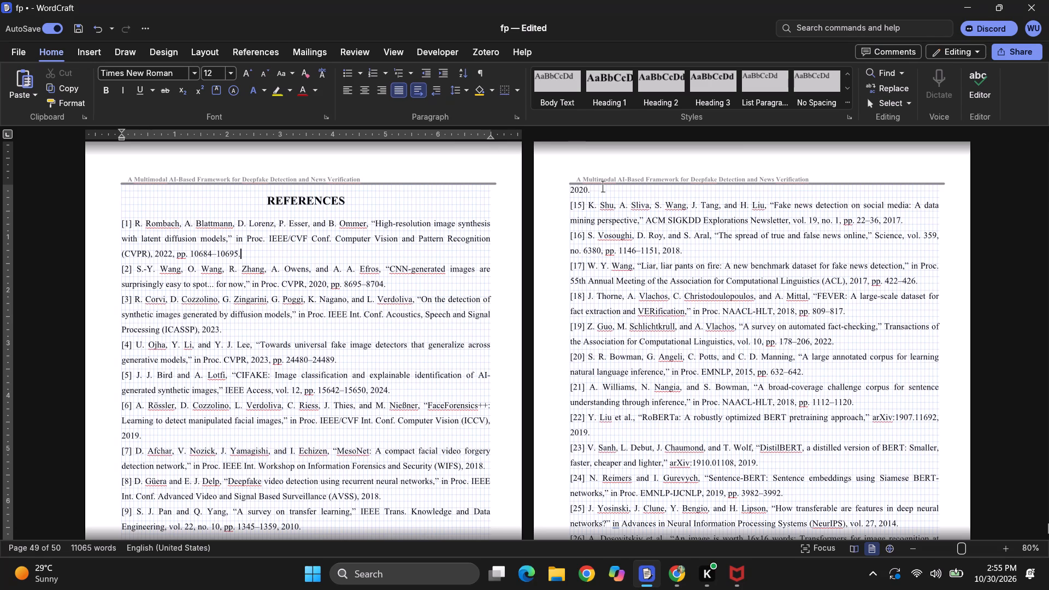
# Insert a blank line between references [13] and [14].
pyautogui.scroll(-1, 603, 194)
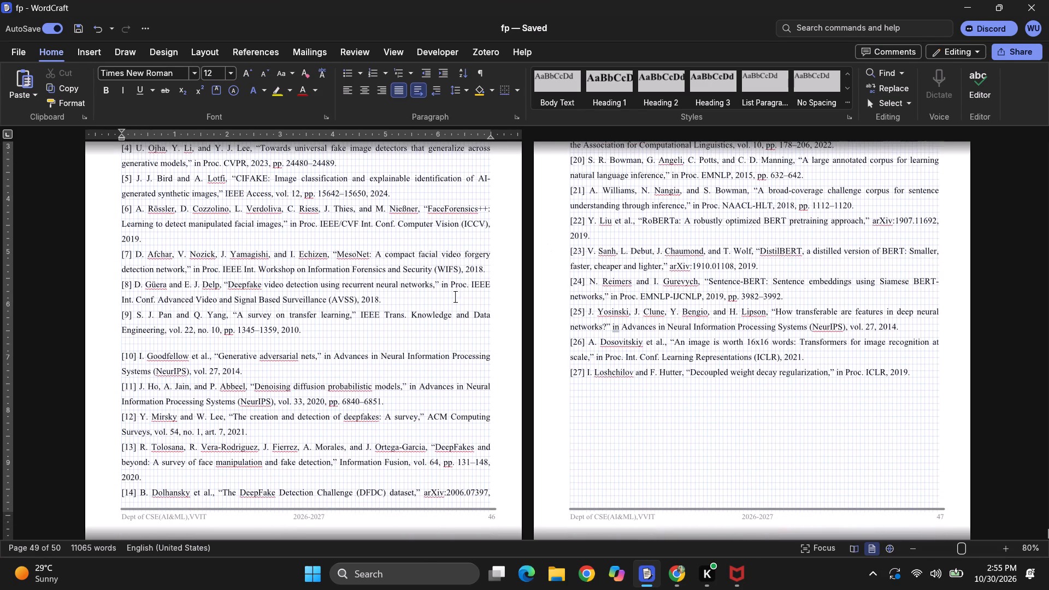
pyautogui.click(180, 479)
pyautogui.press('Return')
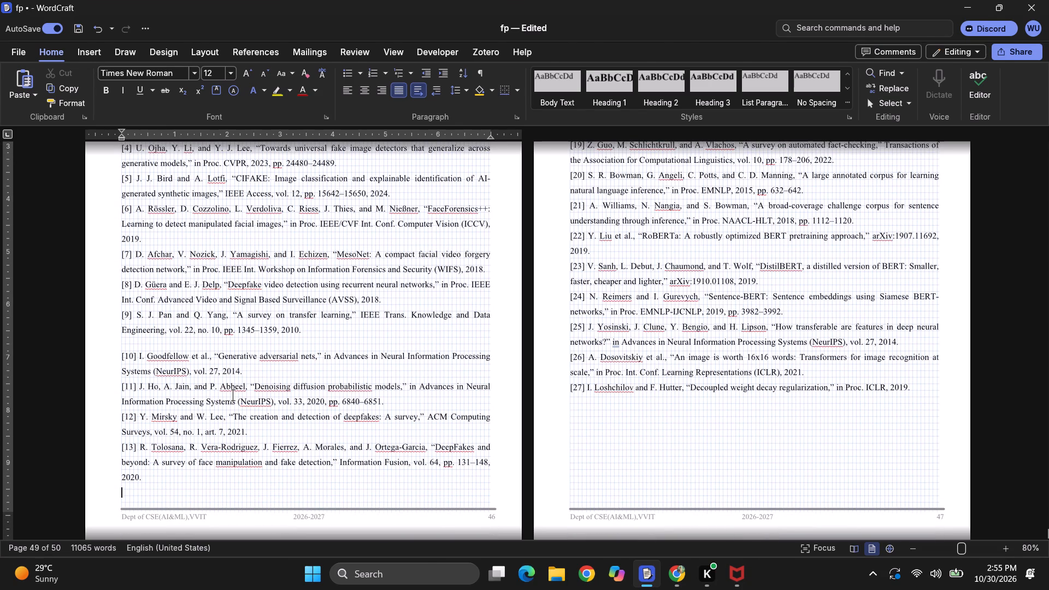
# Remove the empty line between references [9] and [10] so the list runs on without a gap.
pyautogui.click(223, 341)
pyautogui.press('BackSpace')
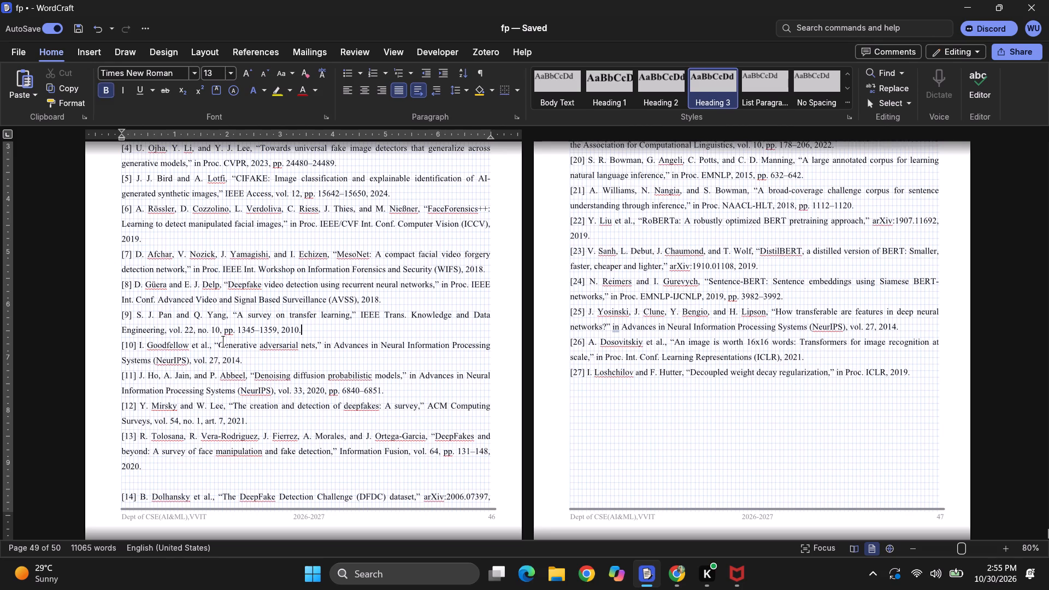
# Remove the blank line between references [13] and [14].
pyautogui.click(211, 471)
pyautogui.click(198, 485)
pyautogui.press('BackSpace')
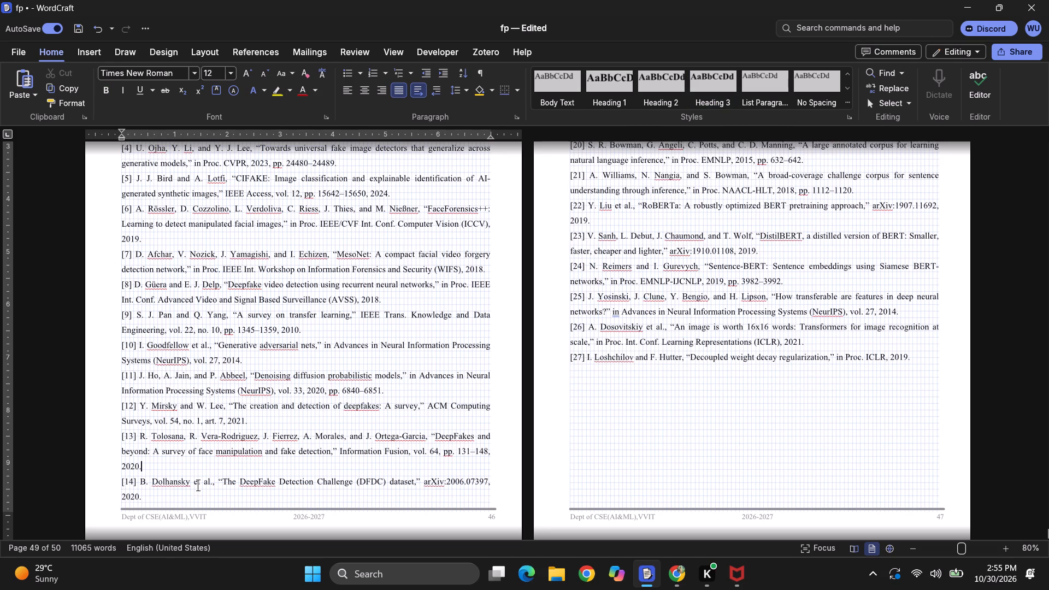
# Save the document with the cleaned-up reference list.
pyautogui.scroll(1, 219, 382)
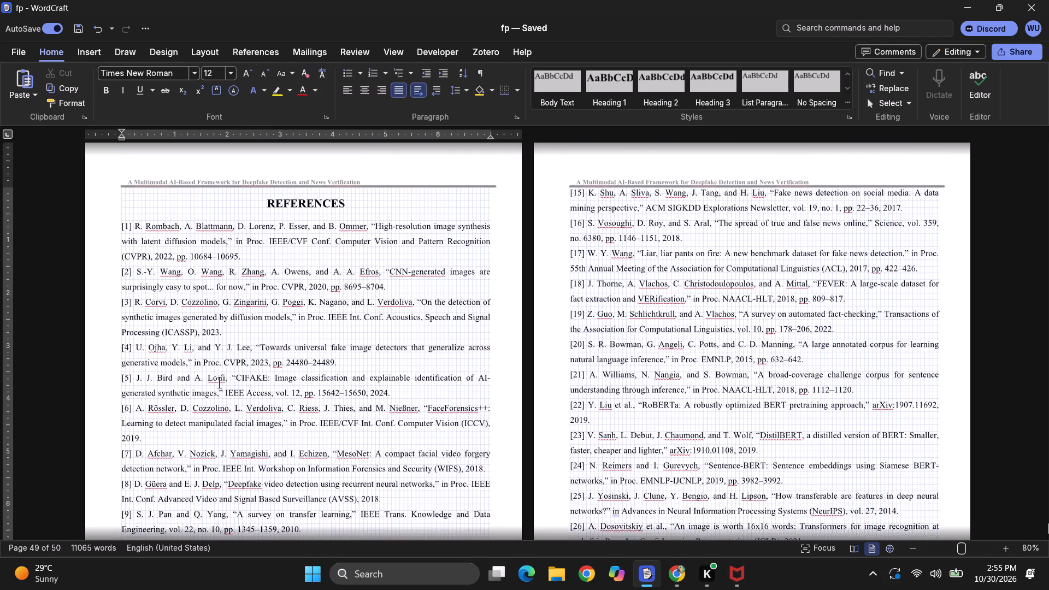
pyautogui.scroll(1, 219, 382)
pyautogui.hotkey('ctrl', 's')
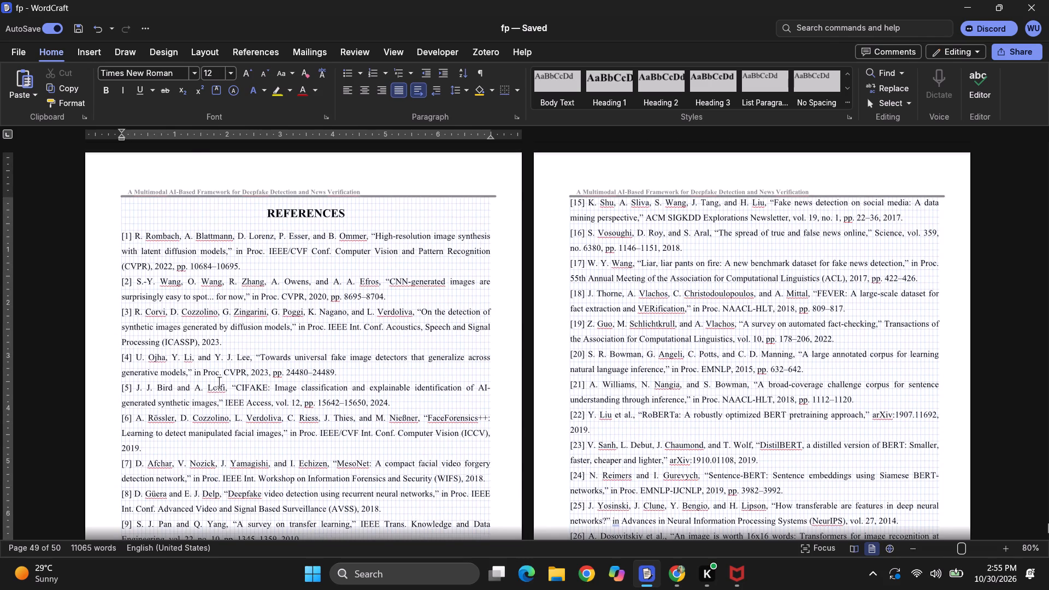
# Hide the gridlines on the document pages.
pyautogui.keyDown('ctrl'); pyautogui.scroll(2, 219, 382); pyautogui.keyUp('ctrl')
pyautogui.keyDown('ctrl'); pyautogui.scroll(-1, 219, 382); pyautogui.keyUp('ctrl')
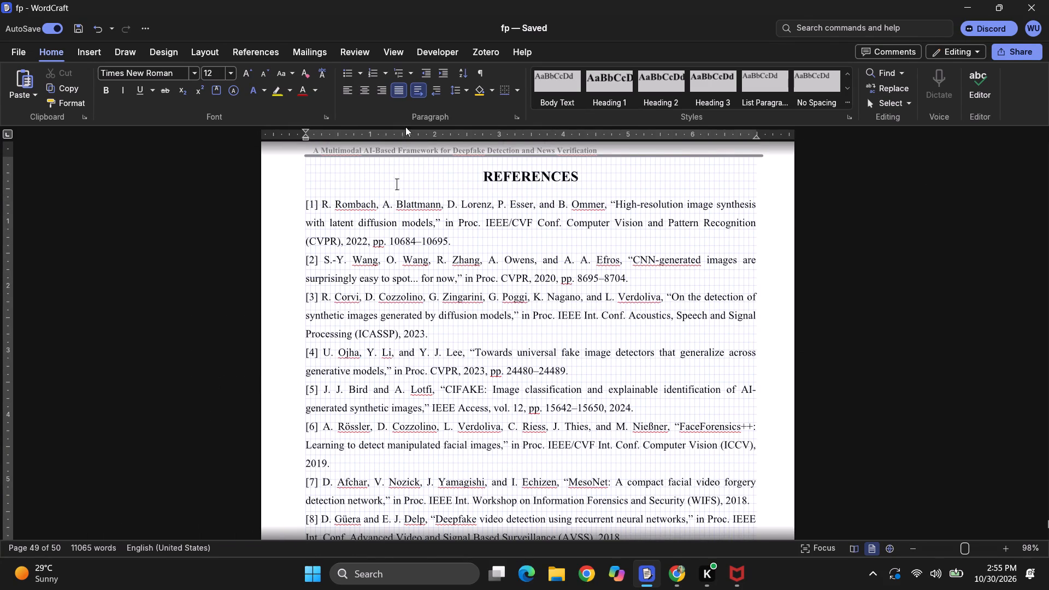
pyautogui.click(392, 49)
pyautogui.click(334, 85)
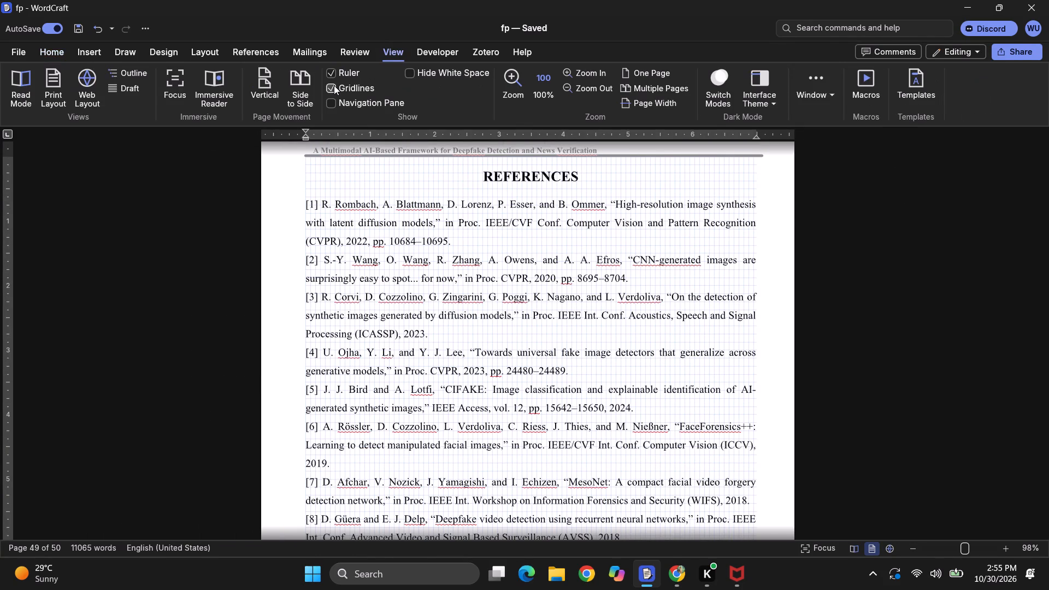
pyautogui.click(230, 270)
# Review the reference list from [1] to [27] for consistent spacing and formatting.
pyautogui.hscroll(1, 432, 308)
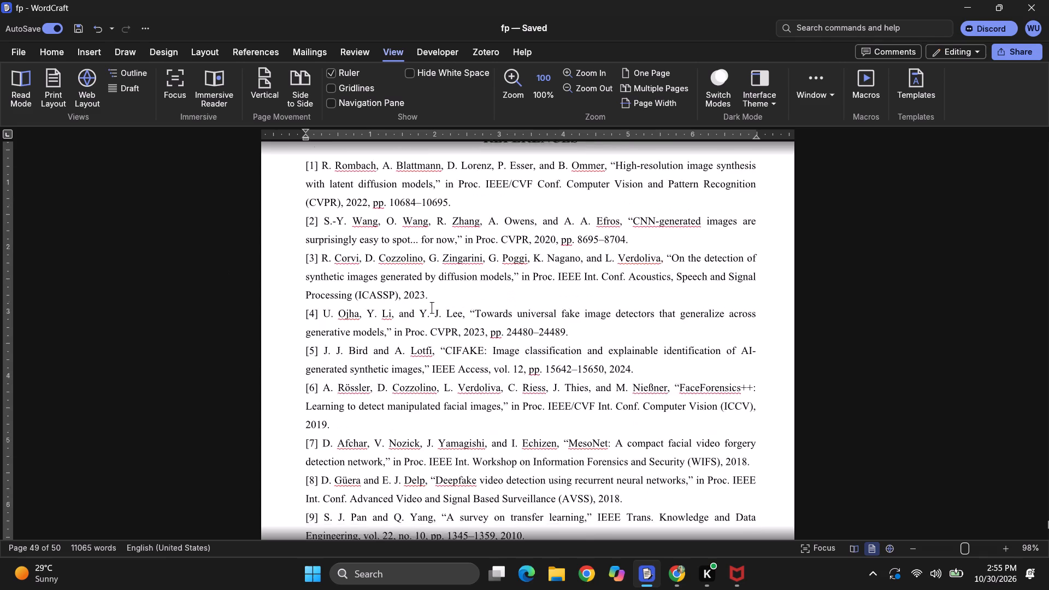
pyautogui.hscroll(1, 432, 308)
pyautogui.scroll(1, 432, 308)
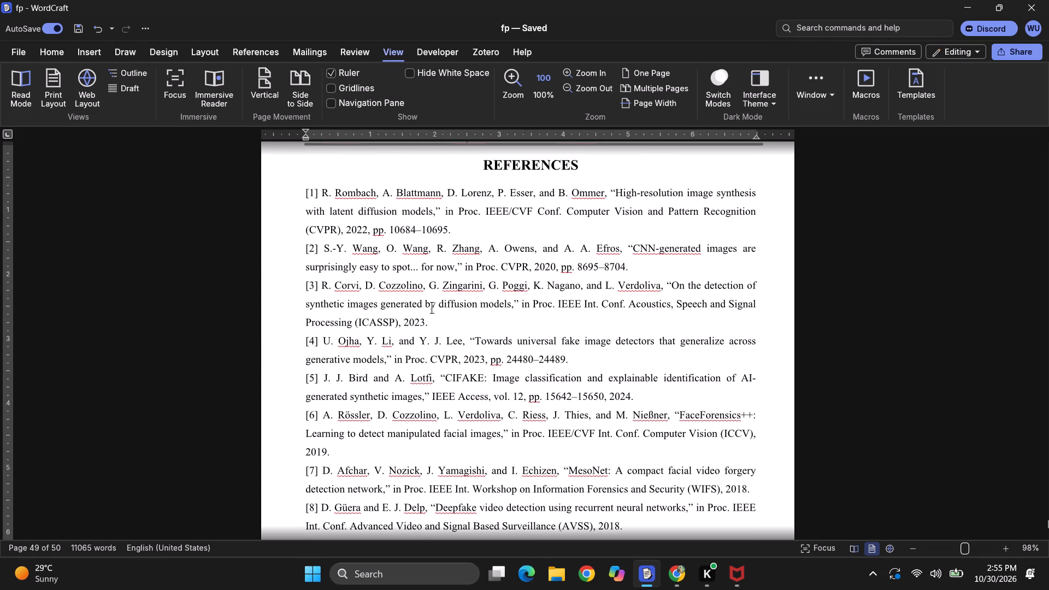
pyautogui.scroll(-1, 432, 308)
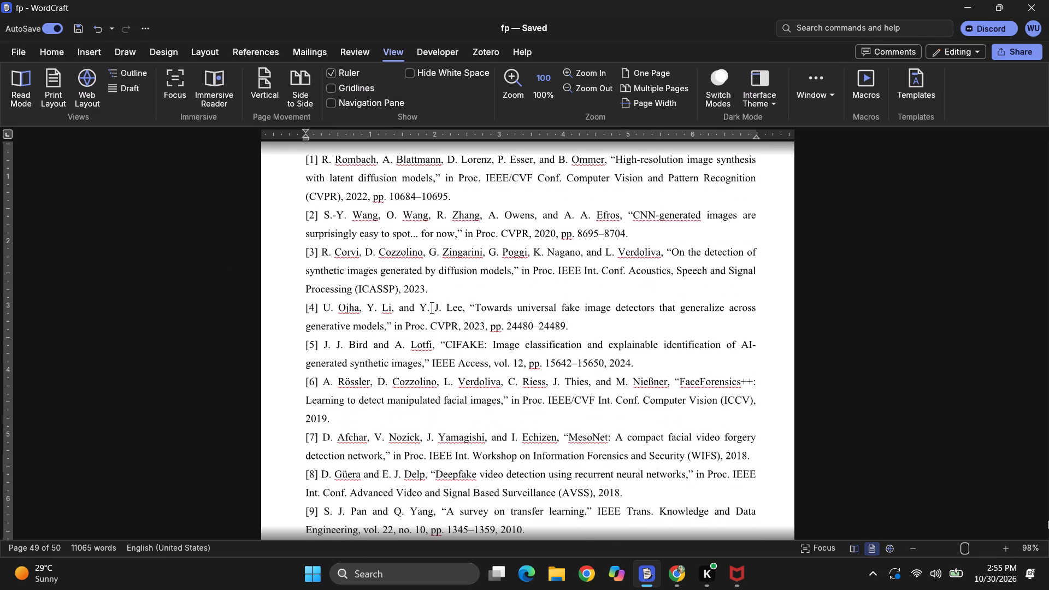
pyautogui.scroll(-1, 432, 308)
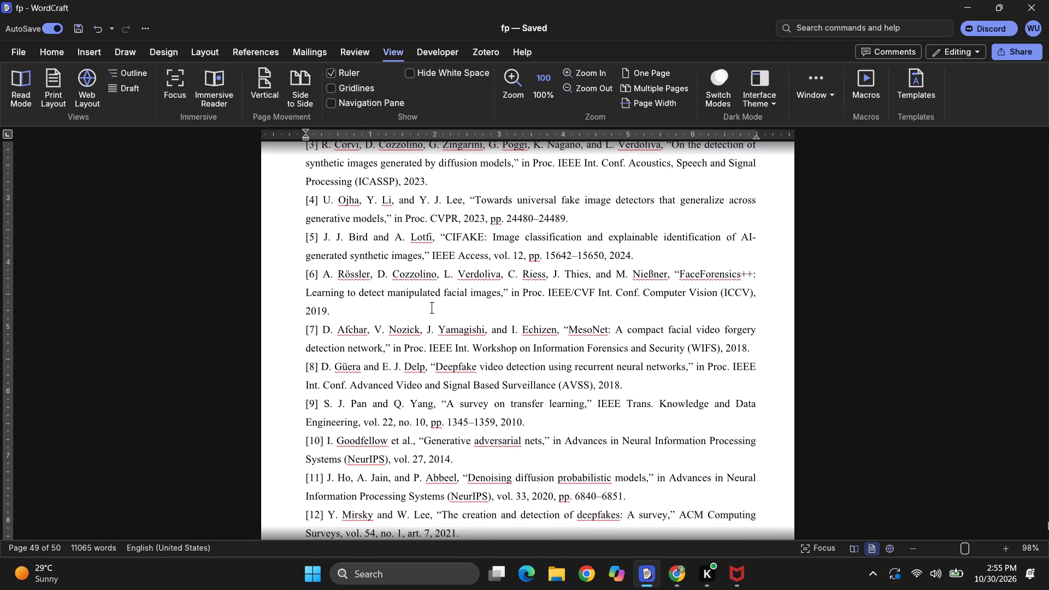
pyautogui.scroll(-1, 432, 308)
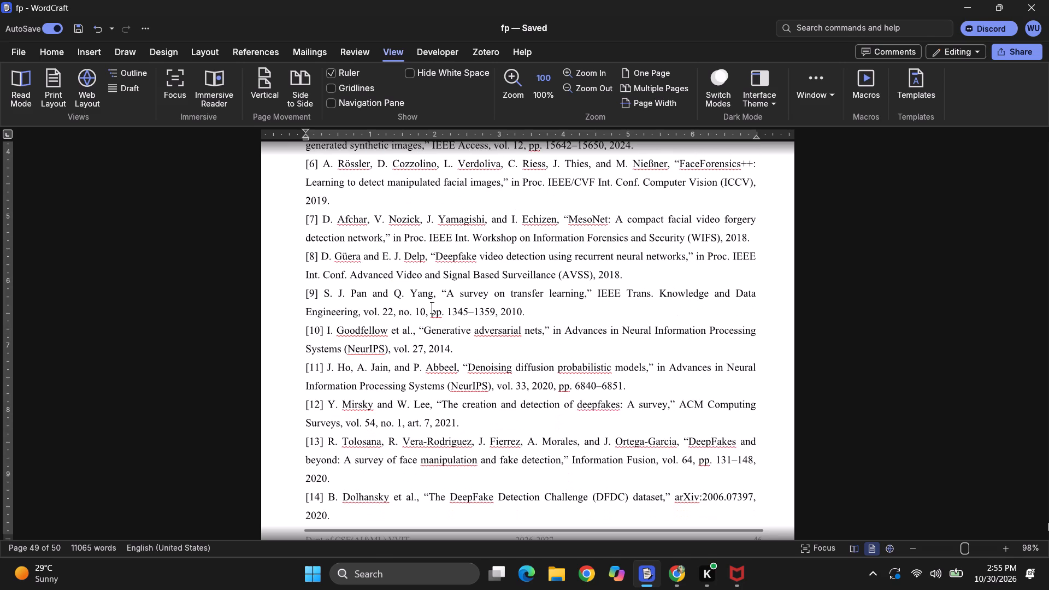
pyautogui.scroll(-2, 432, 308)
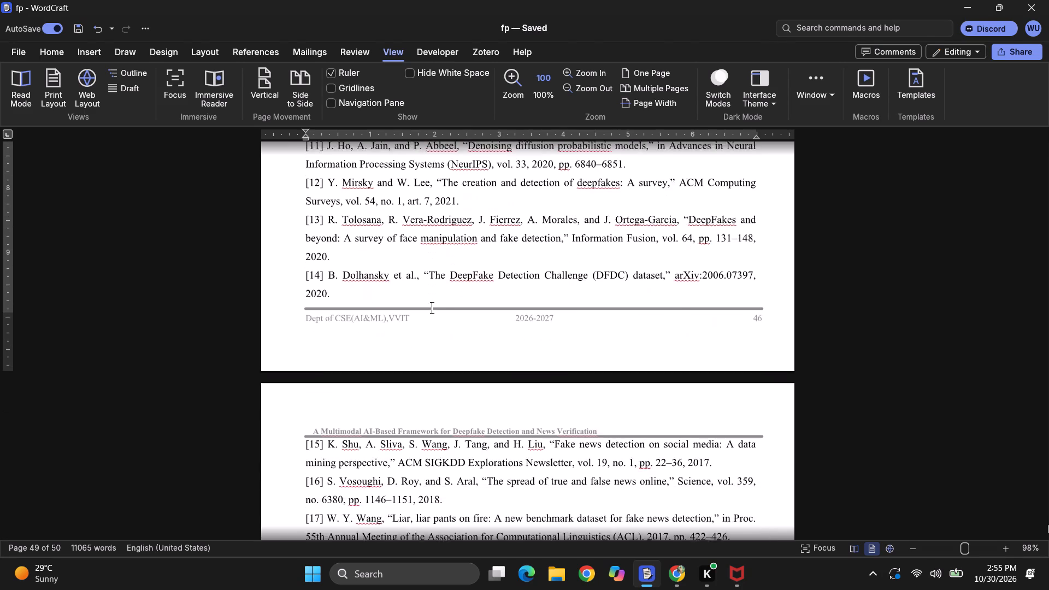
pyautogui.scroll(-5, 432, 308)
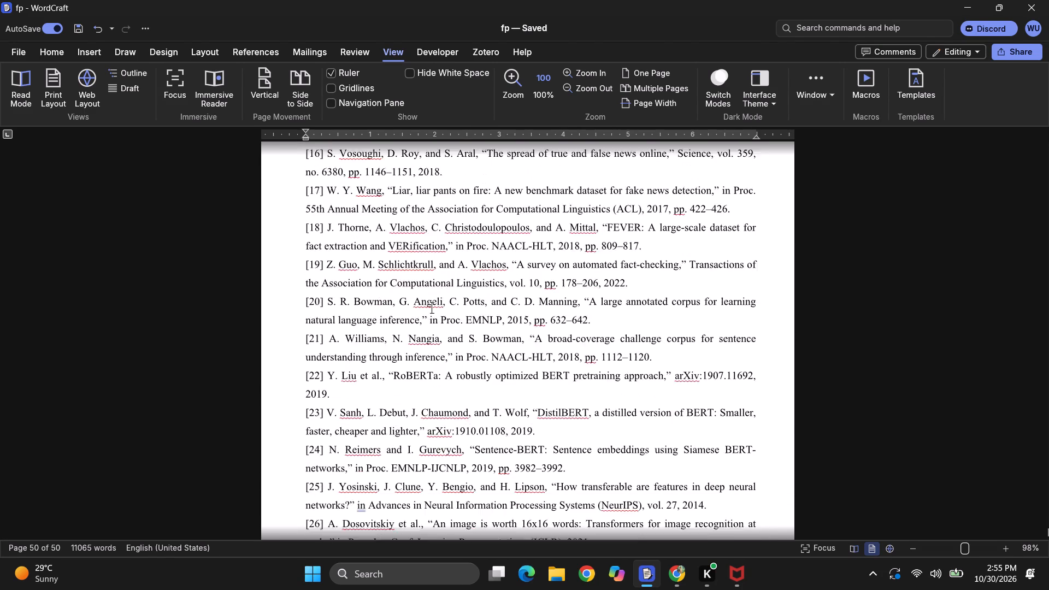
pyautogui.scroll(-4, 432, 308)
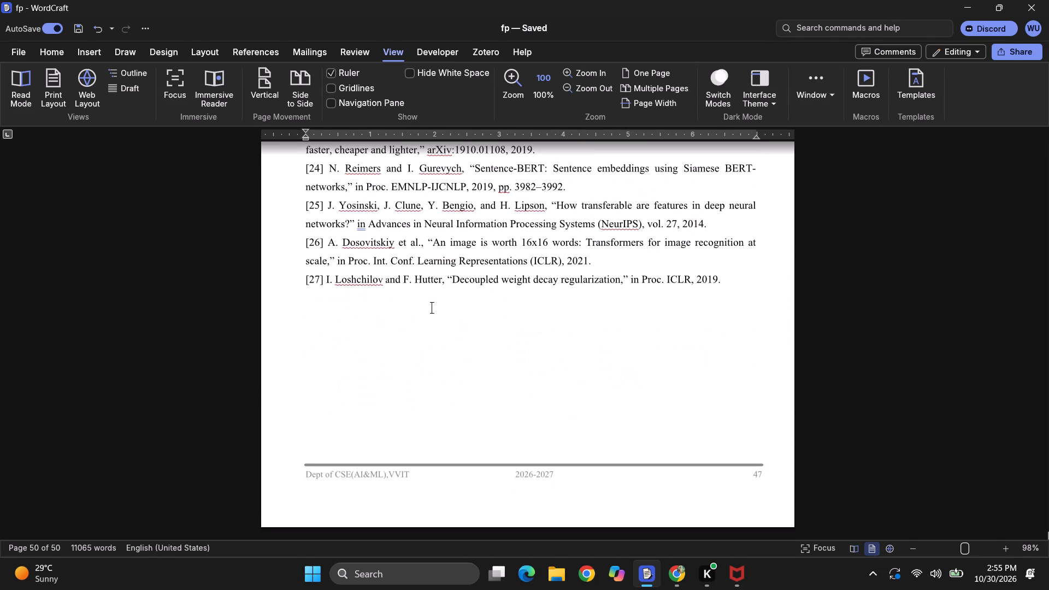
# Save the report after the review.
pyautogui.hotkey('ctrl', 's')
pyautogui.hotkey('ctrl', 's')
pyautogui.hotkey('ctrl', 's')
pyautogui.hotkey('ctrl', 's')
pyautogui.hotkey('ctrl', 's')
pyautogui.hotkey('ctrl', 's')
# Export the report as a PDF document to the Downloads folder, replacing the suggested file name with one starting "final".
pyautogui.click(1015, 49)
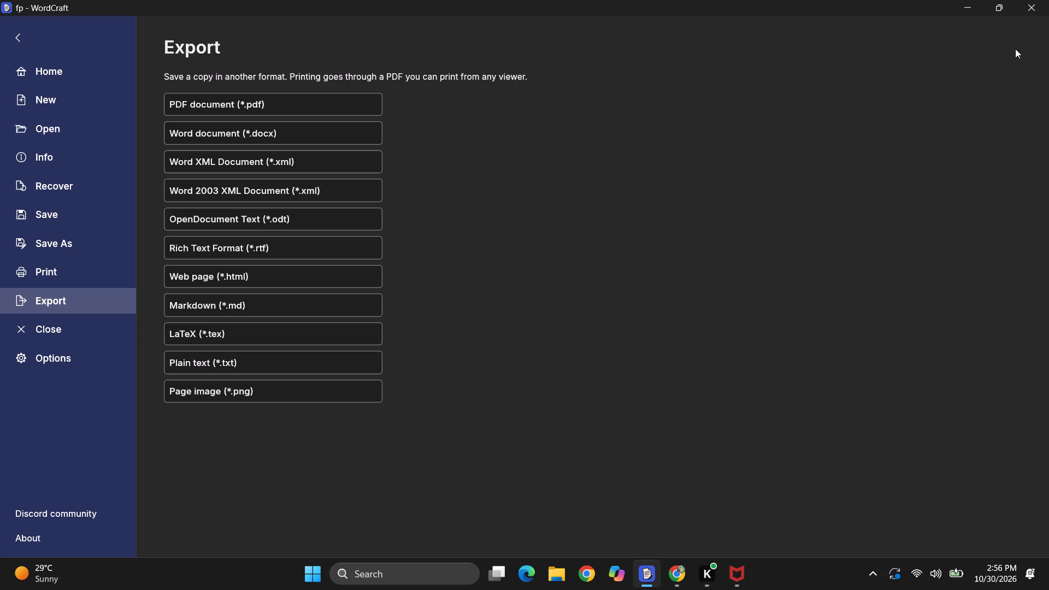
pyautogui.click(244, 110)
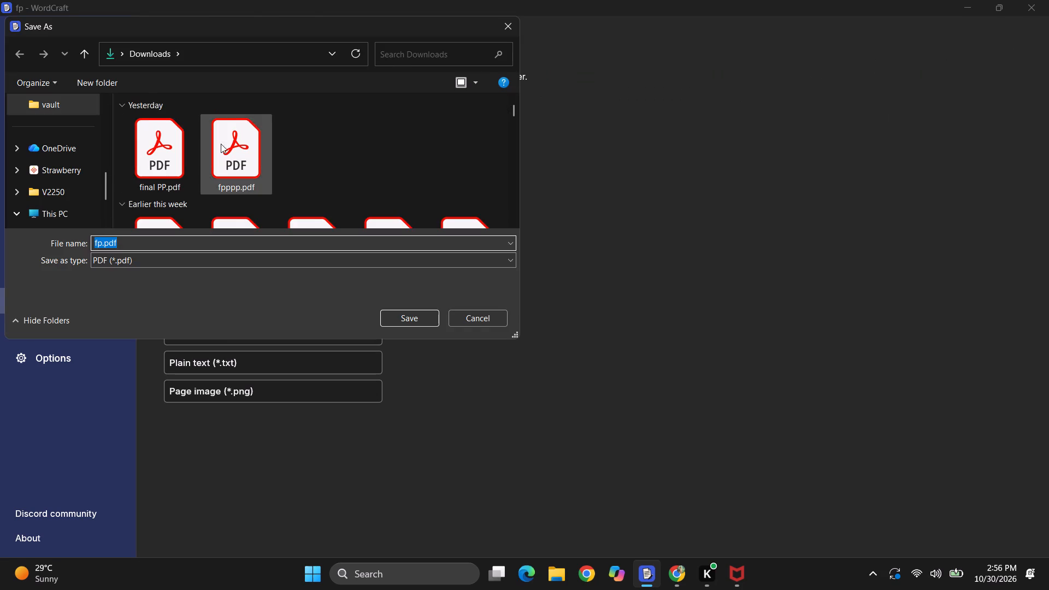
pyautogui.click(170, 239)
pyautogui.press('BackSpace')
pyautogui.press('BackSpace')
pyautogui.press('BackSpace')
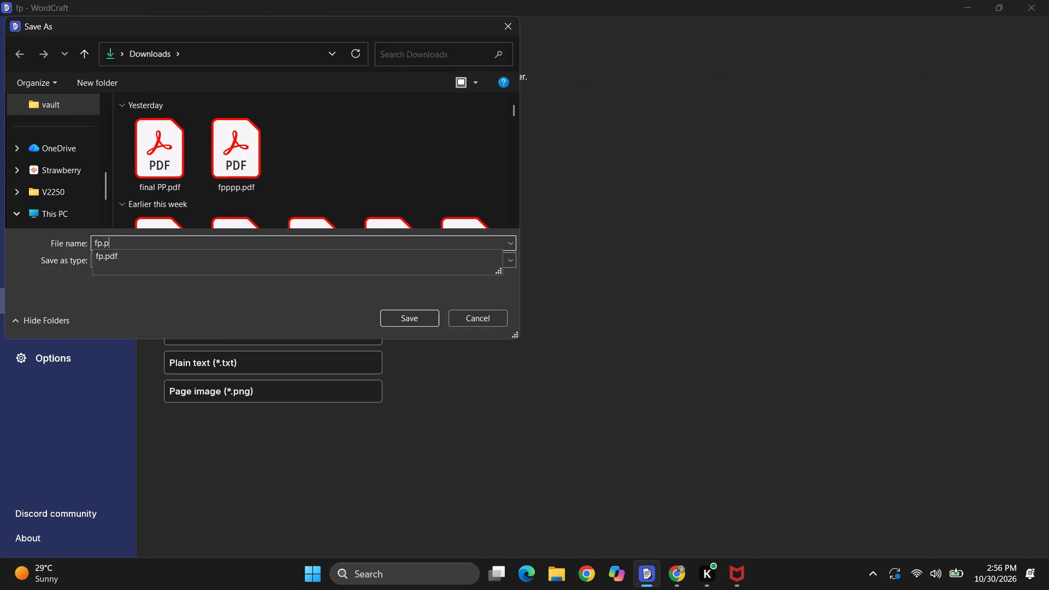
pyautogui.press('BackSpace')
pyautogui.press('BackSpace')
pyautogui.press('BackSpace')
pyautogui.write('final')
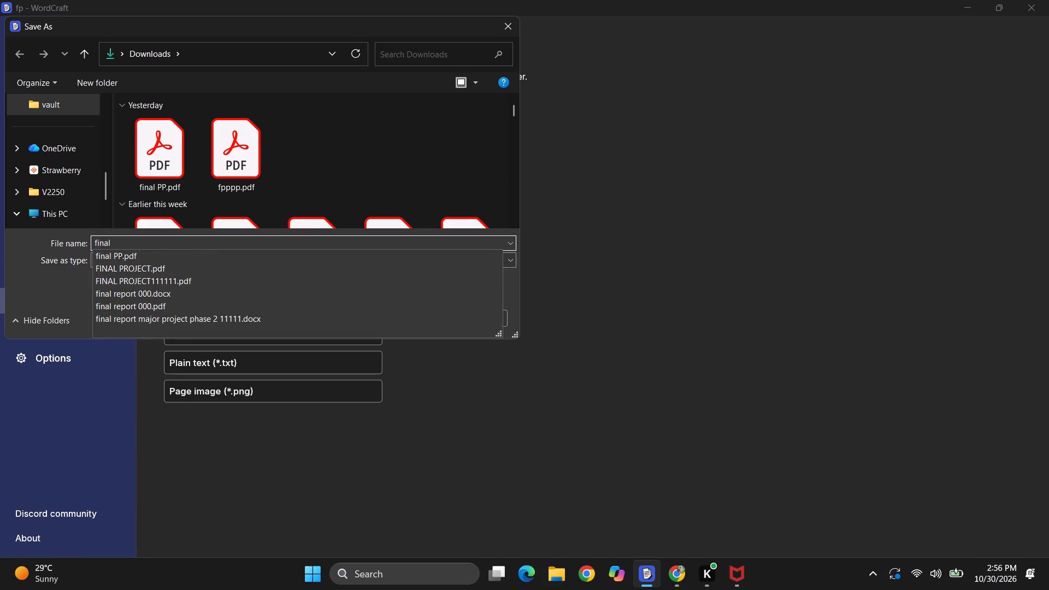
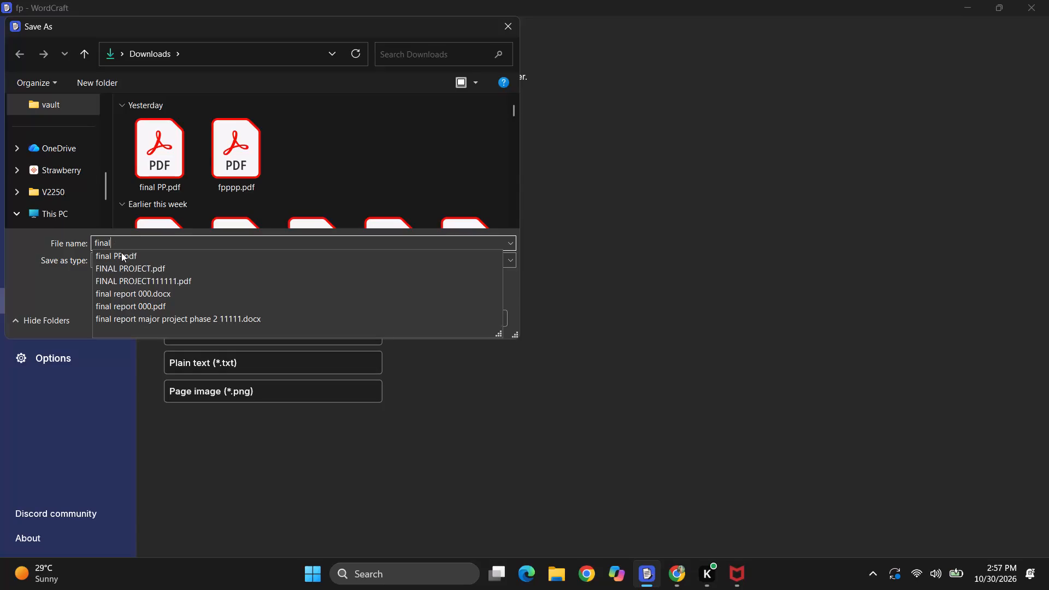
# Complete the PDF export of the report, saving it in the Downloads folder under the name "final".
pyautogui.click(139, 241)
pyautogui.press('Return')
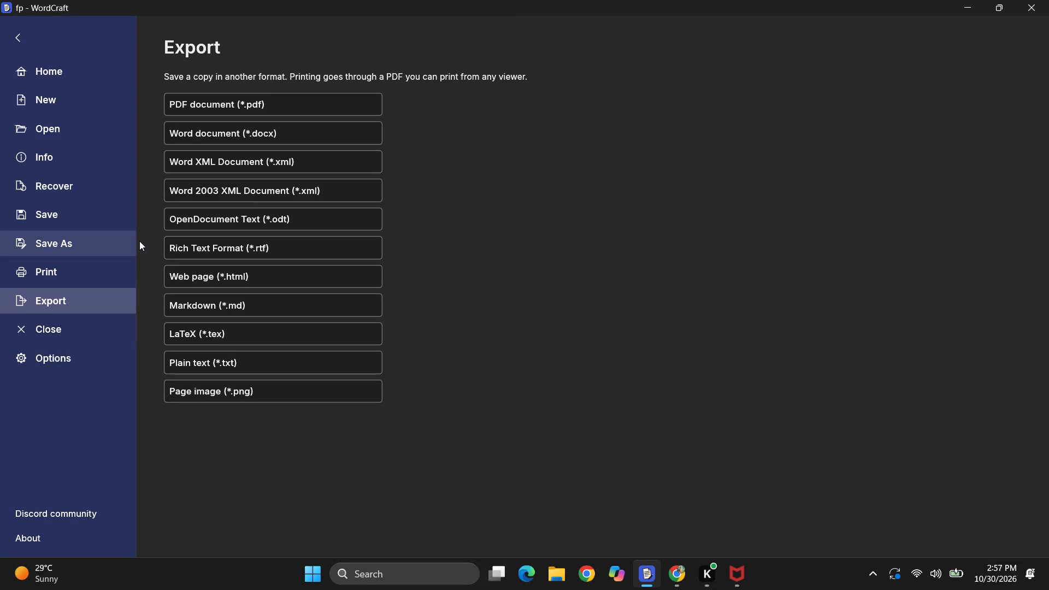
# Switch to Chrome and open a new tab ready for a Google search.
pyautogui.click(674, 580)
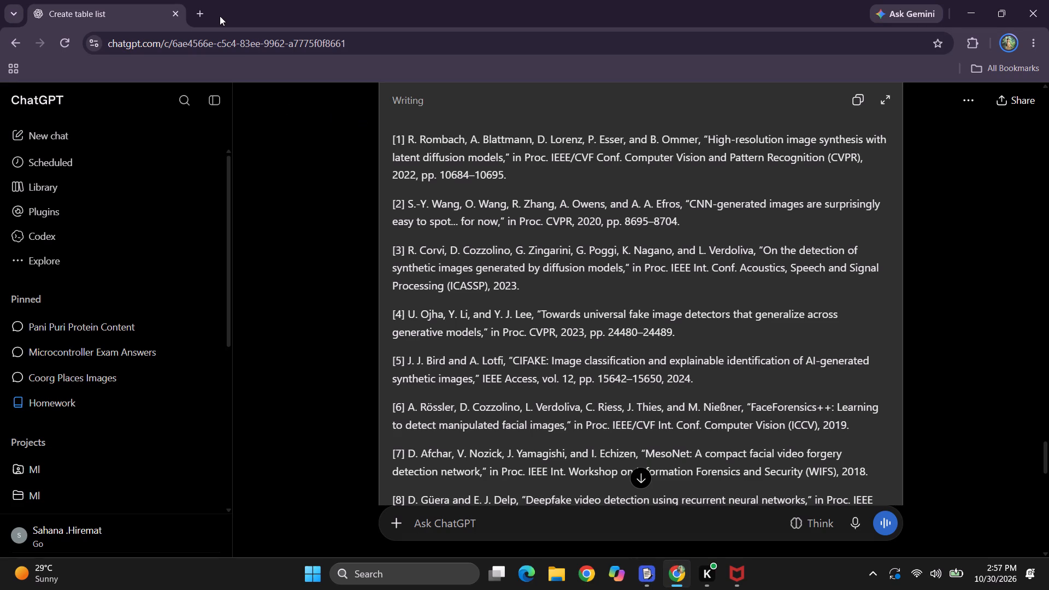
pyautogui.click(204, 13)
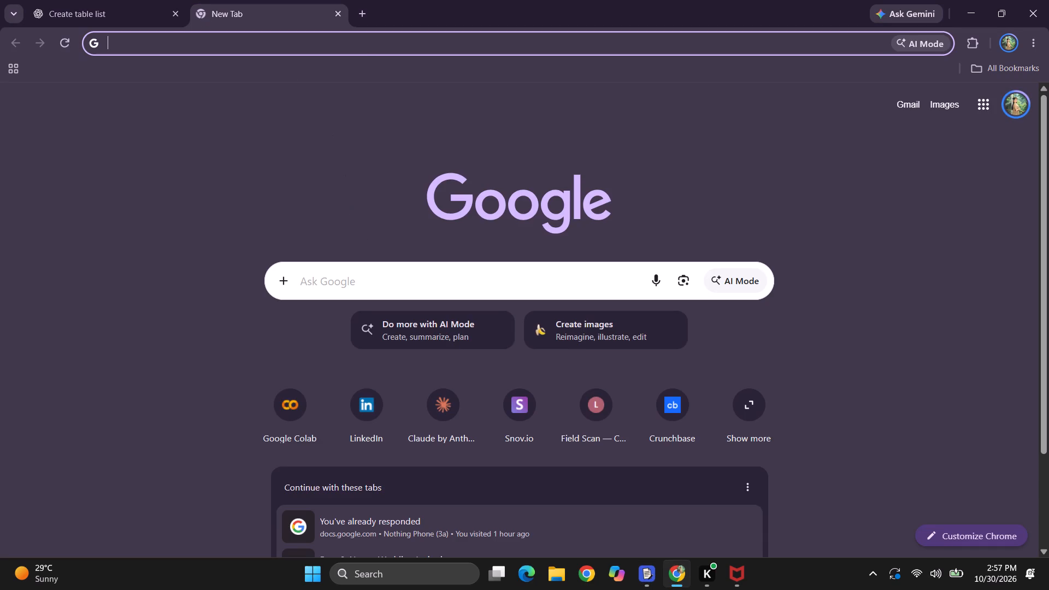
pyautogui.click(379, 264)
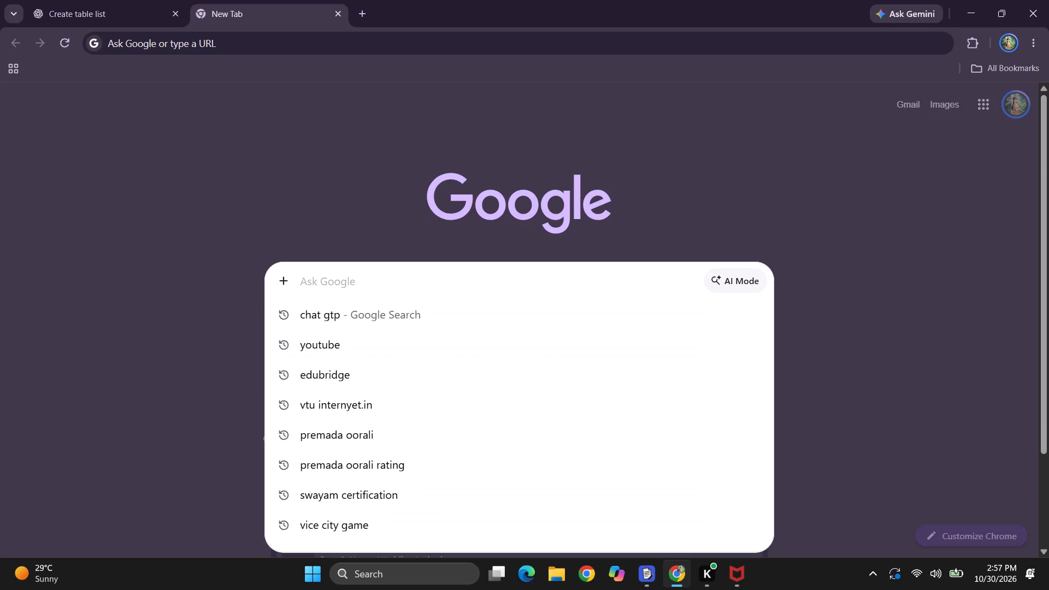